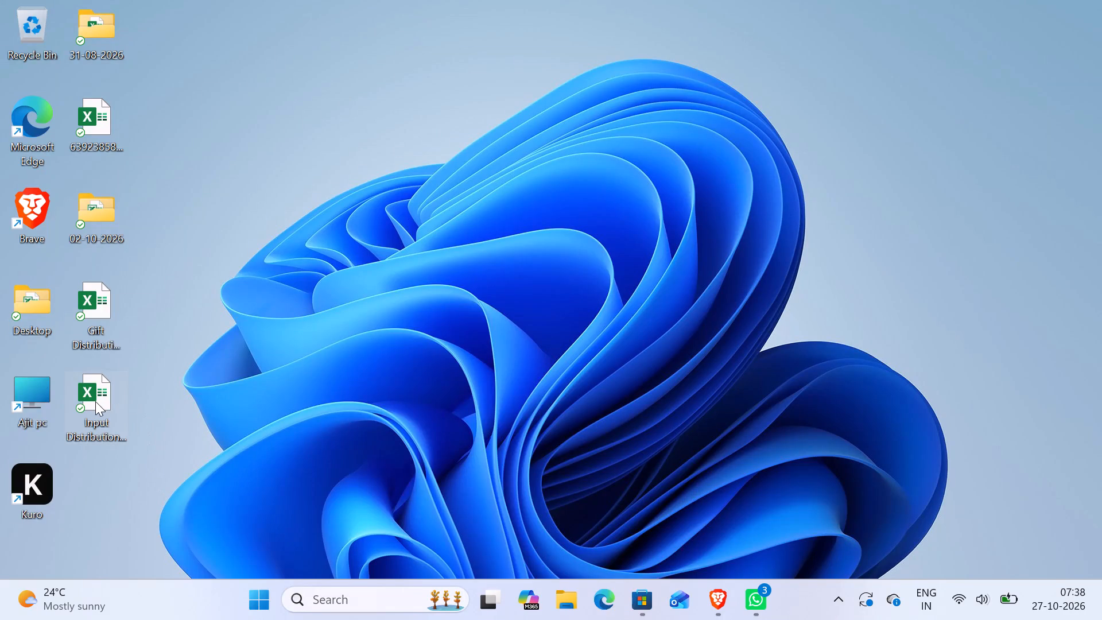
Open the saved Input Distribution List(November-December)2026 workbook from the desktop in Excel.
{"action": "double_click", "coordinate": [95, 401]}
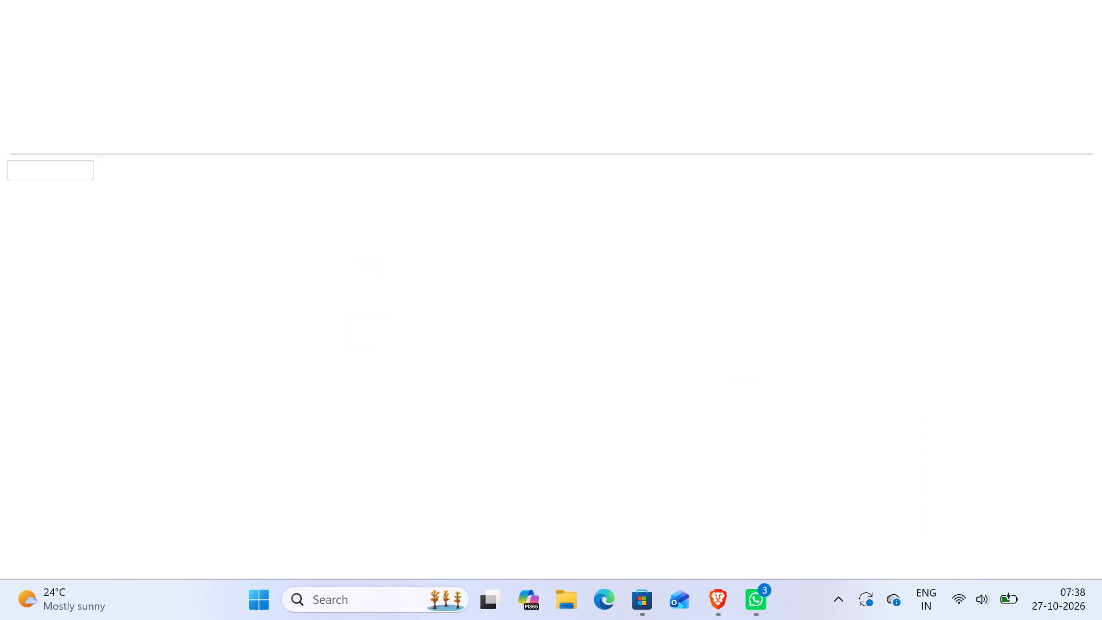
{"action": "left_click_drag", "start_coordinate": [1004, 26], "coordinate": [1011, 30]}
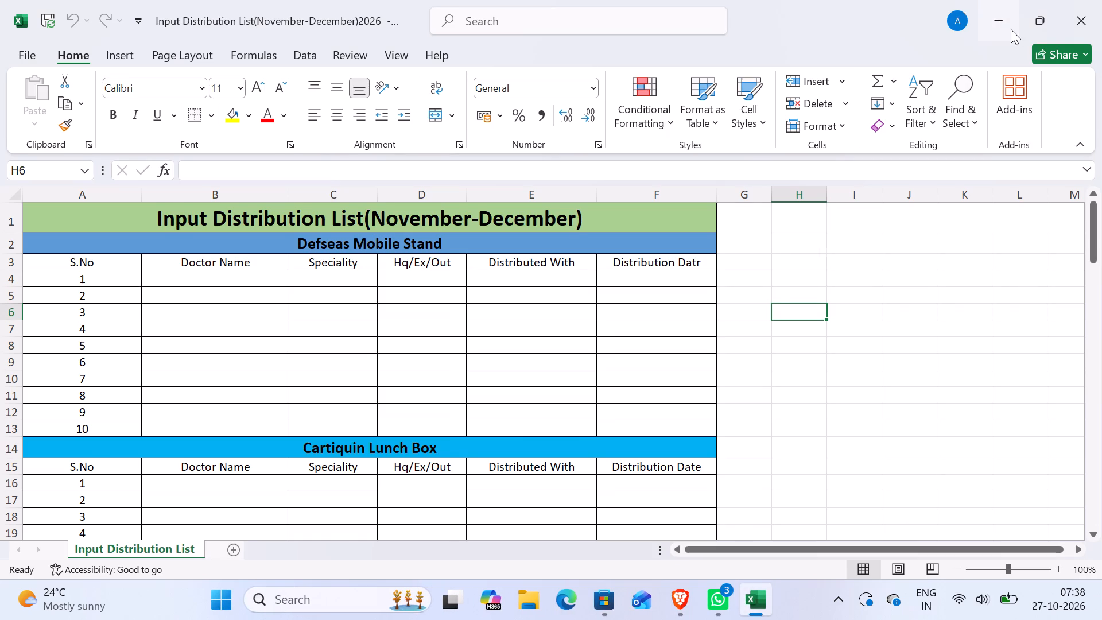
Open the Gift Distribution List workbook from the desktop.
{"action": "double_click", "coordinate": [97, 319]}
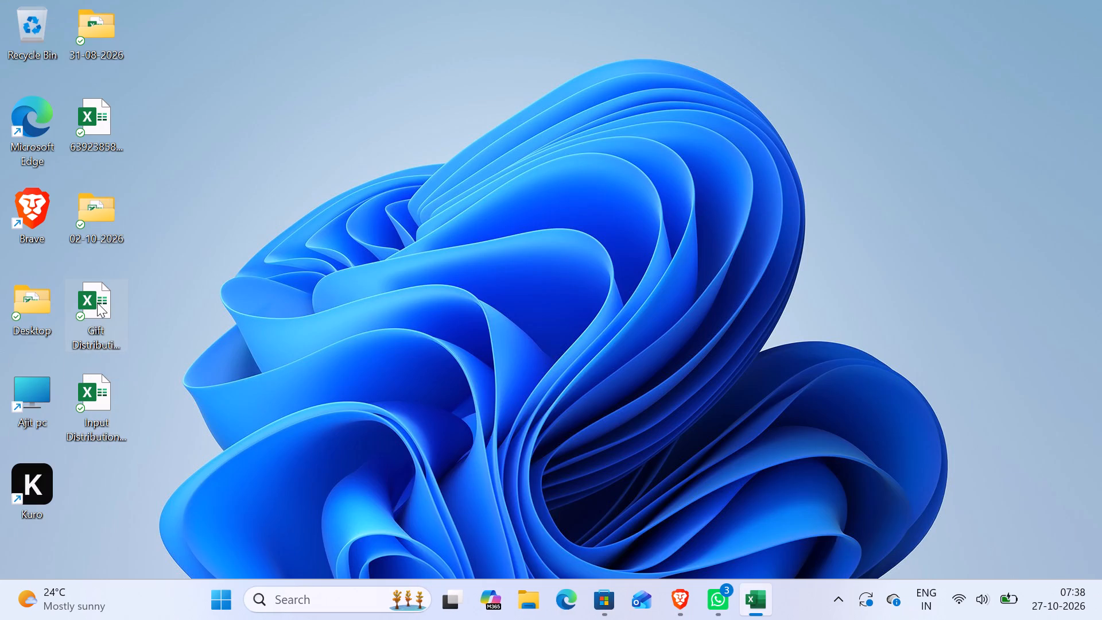
{"action": "double_click", "coordinate": [97, 303]}
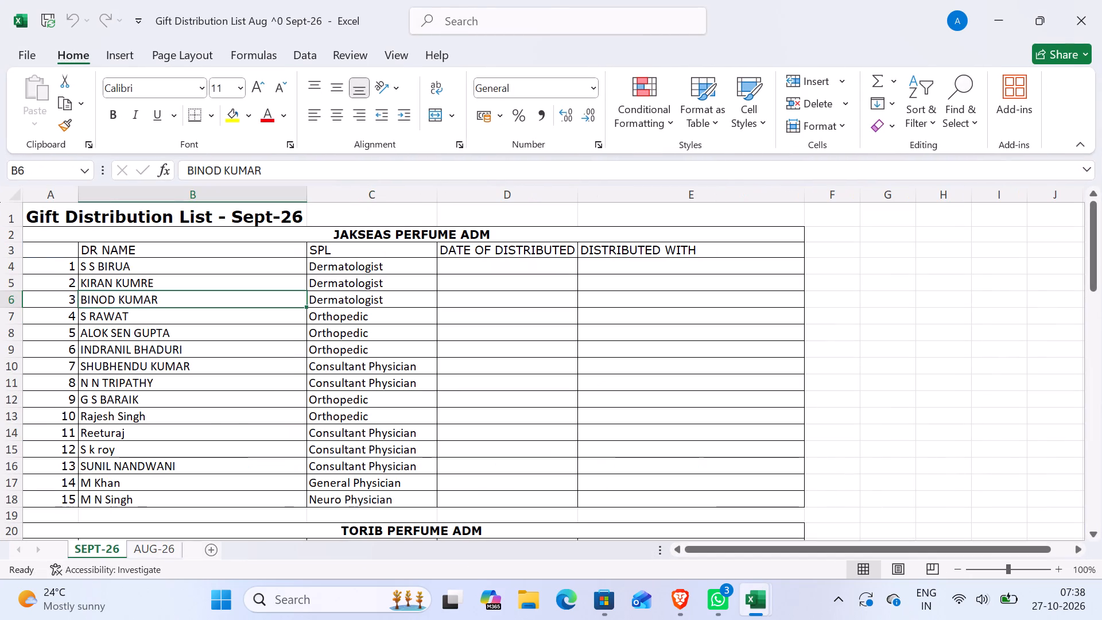
{"action": "scroll", "coordinate": [350, 352], "scroll_direction": "down", "scroll_amount": 17}
{"action": "scroll", "coordinate": [340, 354], "scroll_direction": "down", "scroll_amount": 8}
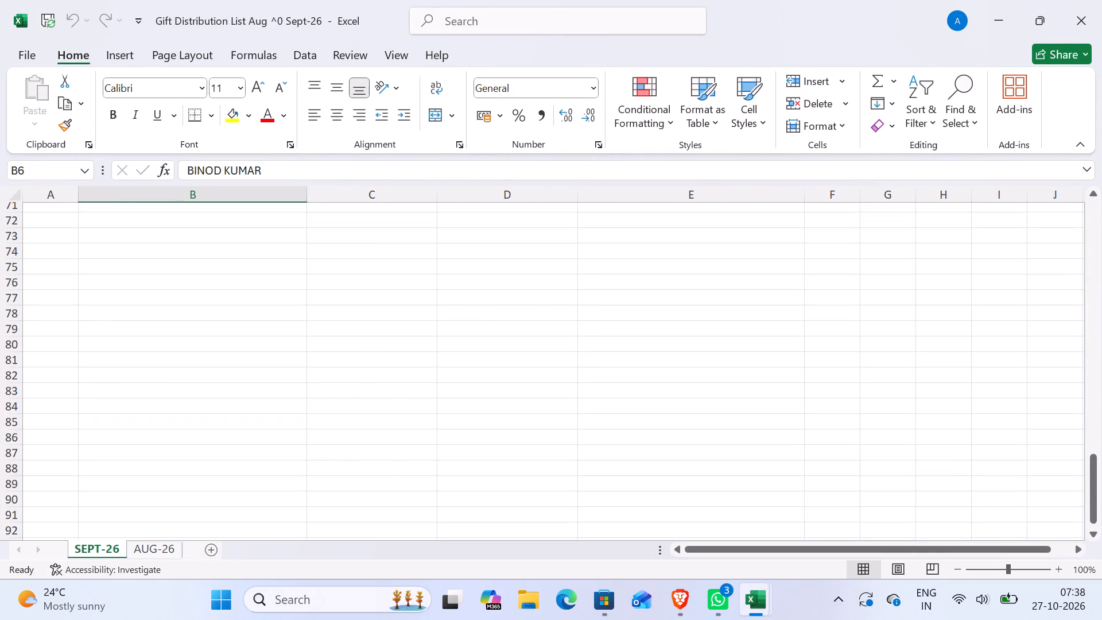
{"action": "scroll", "coordinate": [337, 355], "scroll_direction": "up", "scroll_amount": 6}
{"action": "left_click", "coordinate": [151, 548]}
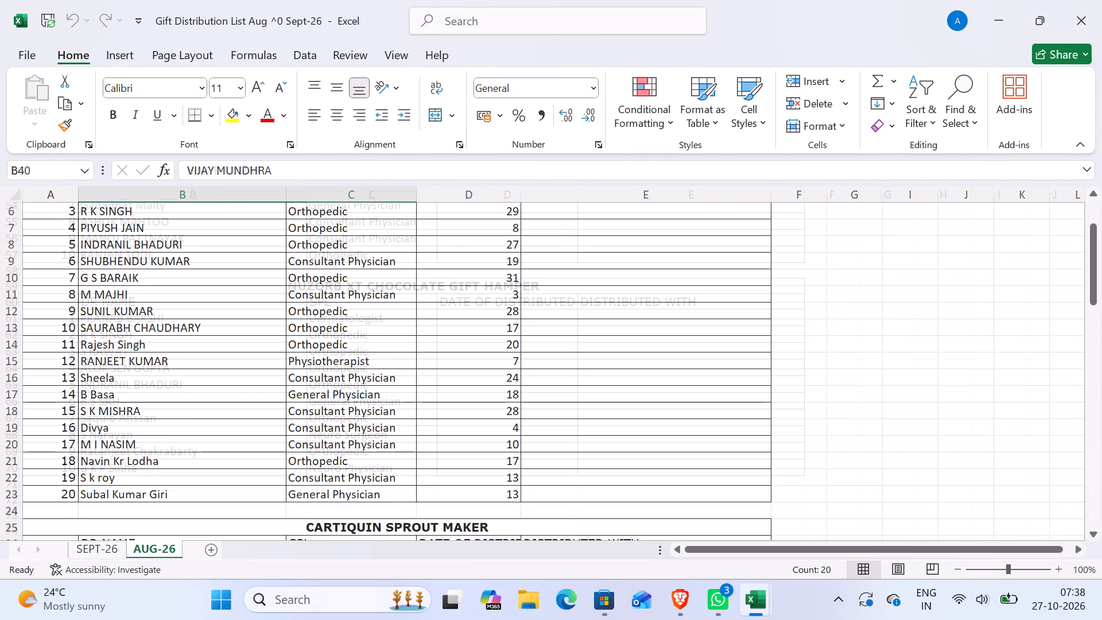
{"action": "scroll", "coordinate": [227, 452], "scroll_direction": "up", "scroll_amount": 10}
{"action": "scroll", "coordinate": [228, 452], "scroll_direction": "down", "scroll_amount": 8}
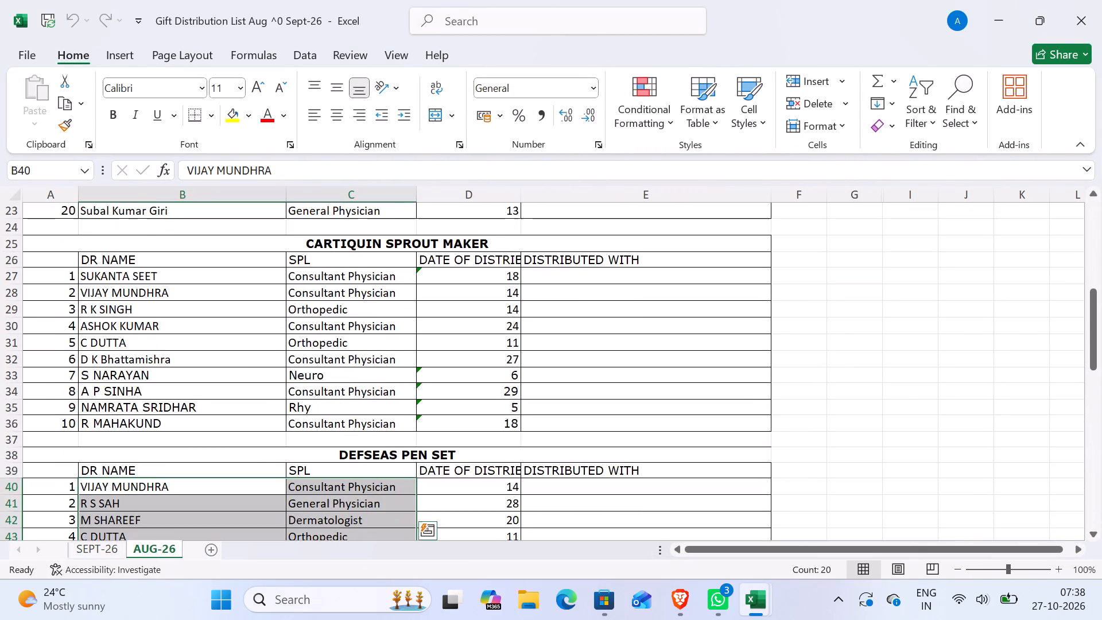
{"action": "scroll", "coordinate": [223, 452], "scroll_direction": "down", "scroll_amount": 15}
{"action": "left_click", "coordinate": [223, 456]}
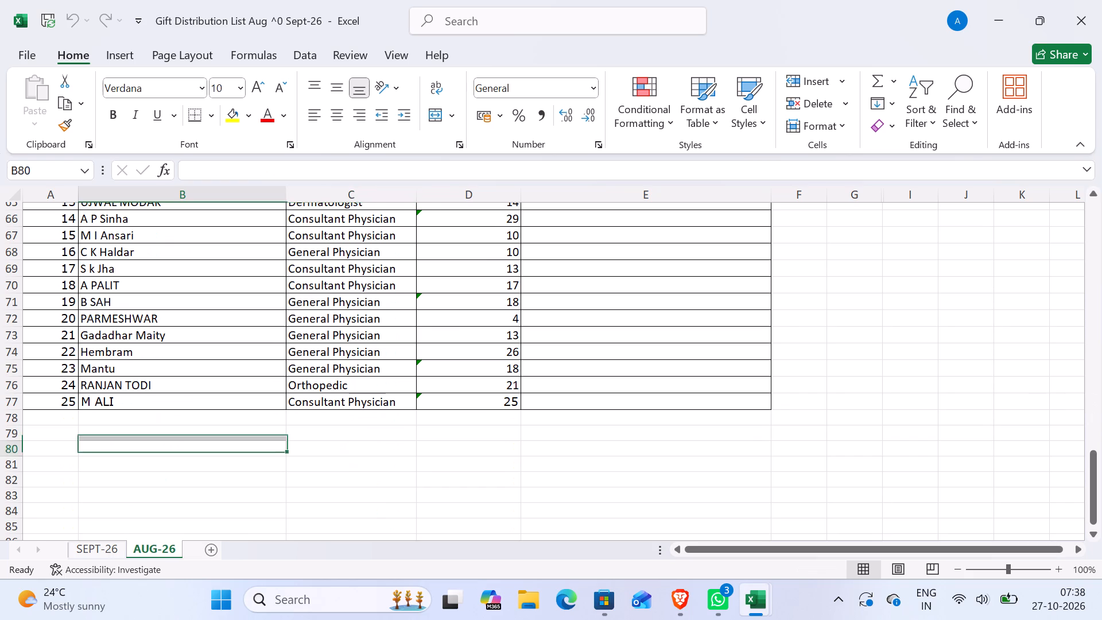
{"action": "scroll", "coordinate": [216, 456], "scroll_direction": "up", "scroll_amount": 7}
{"action": "scroll", "coordinate": [216, 457], "scroll_direction": "down", "scroll_amount": 1}
{"action": "scroll", "coordinate": [215, 457], "scroll_direction": "up", "scroll_amount": 1}
{"action": "scroll", "coordinate": [215, 457], "scroll_direction": "down", "scroll_amount": 1}
{"action": "scroll", "coordinate": [215, 457], "scroll_direction": "up", "scroll_amount": 2}
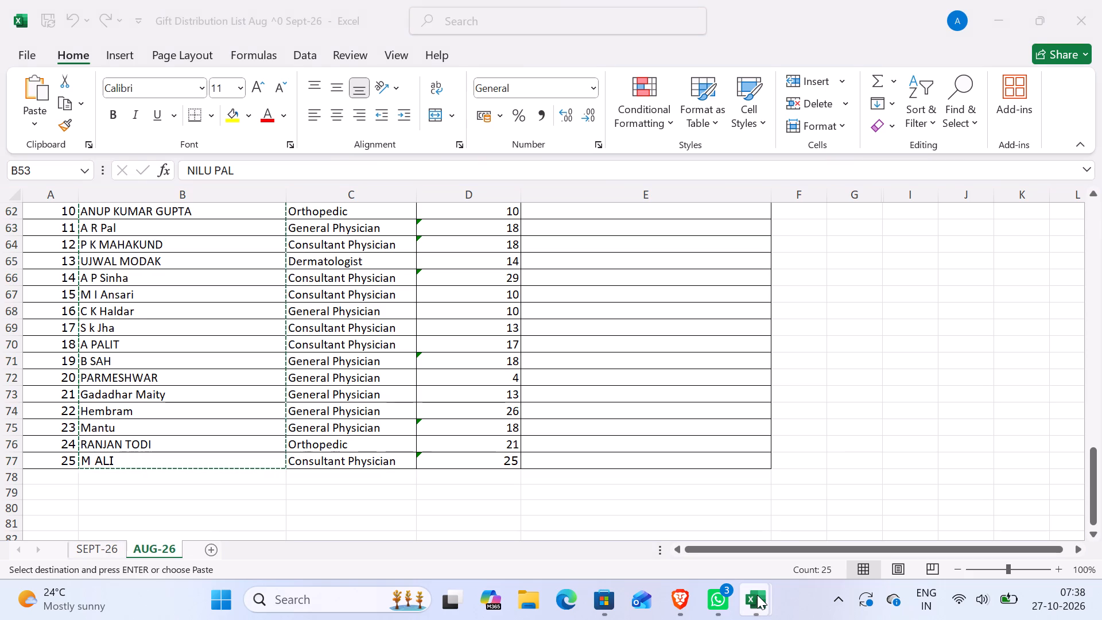
{"action": "left_click", "coordinate": [758, 595]}
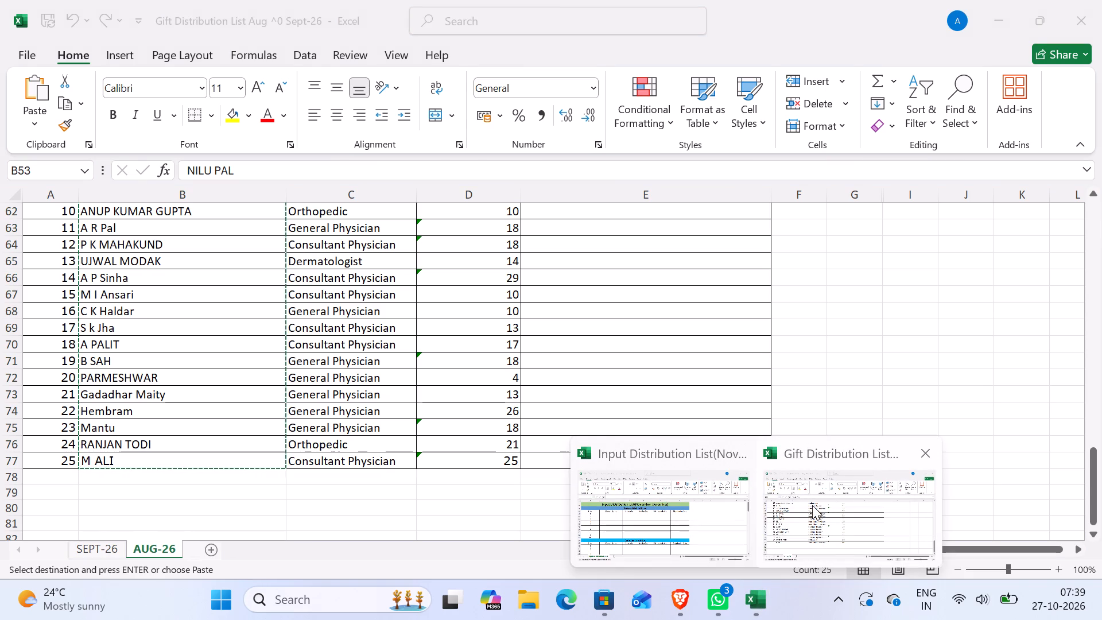
{"action": "left_click", "coordinate": [668, 513]}
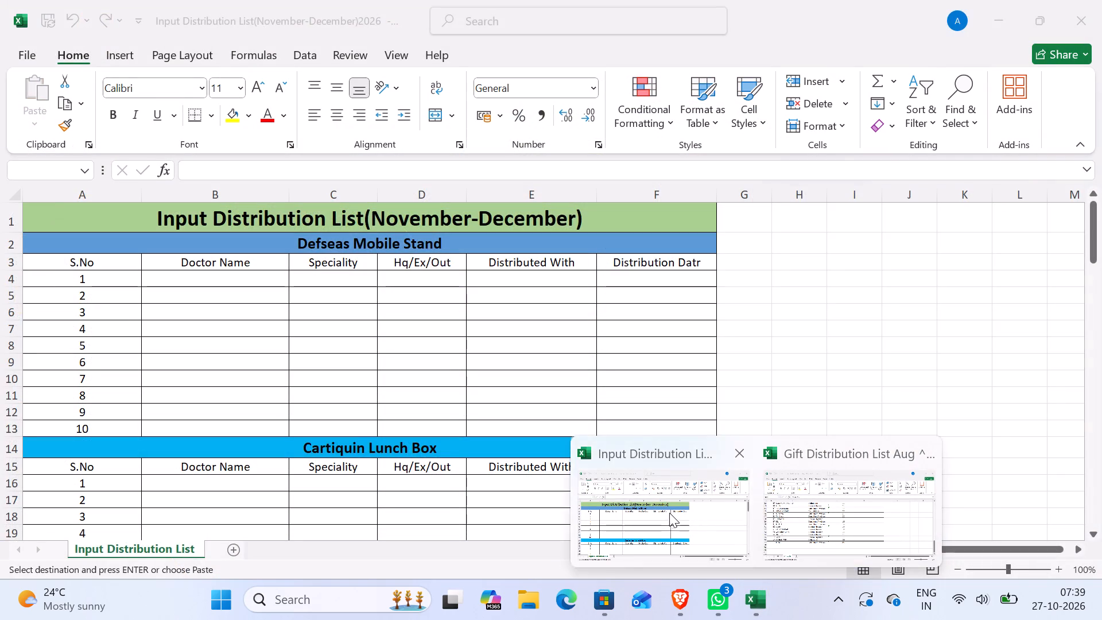
Paste the copied doctor names into the Organic Rice table's Doctor Name column of the Input Distribution List, starting at B28.
{"action": "scroll", "coordinate": [458, 351], "scroll_direction": "down", "scroll_amount": 16}
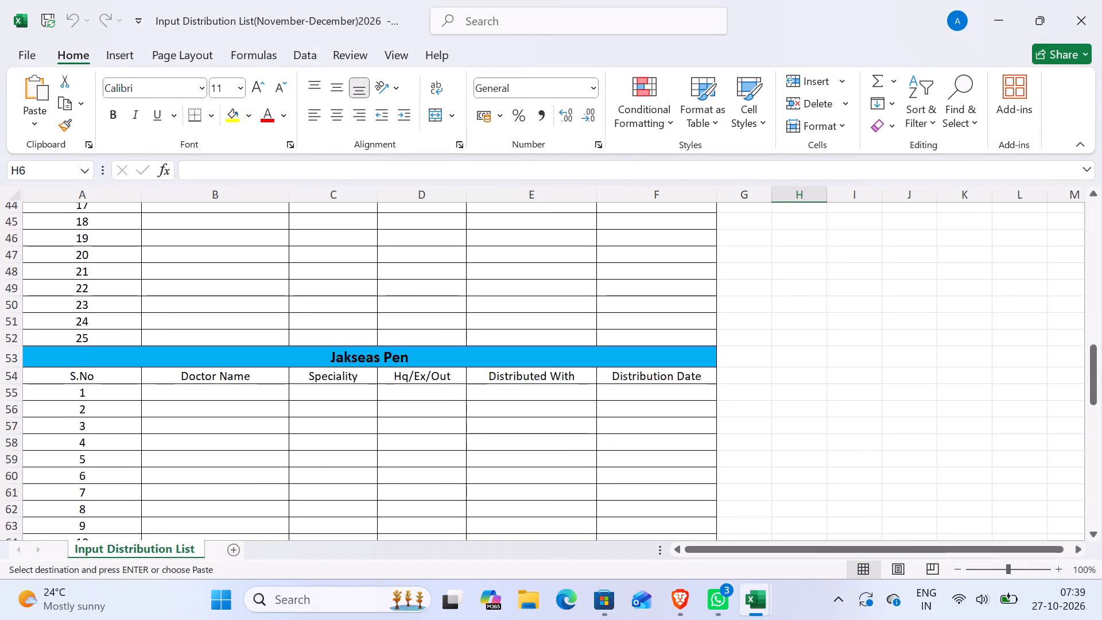
{"action": "scroll", "coordinate": [458, 354], "scroll_direction": "down", "scroll_amount": 16}
{"action": "scroll", "coordinate": [457, 355], "scroll_direction": "up", "scroll_amount": 2}
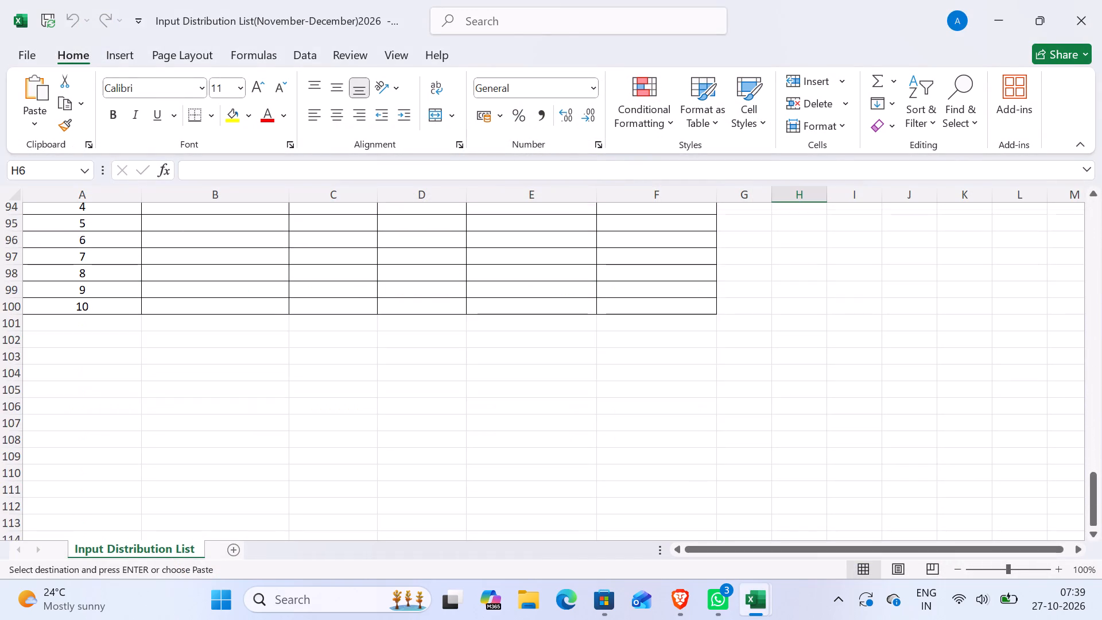
{"action": "scroll", "coordinate": [457, 355], "scroll_direction": "up", "scroll_amount": 1}
{"action": "scroll", "coordinate": [457, 355], "scroll_direction": "up", "scroll_amount": 20}
{"action": "scroll", "coordinate": [457, 355], "scroll_direction": "up", "scroll_amount": 9}
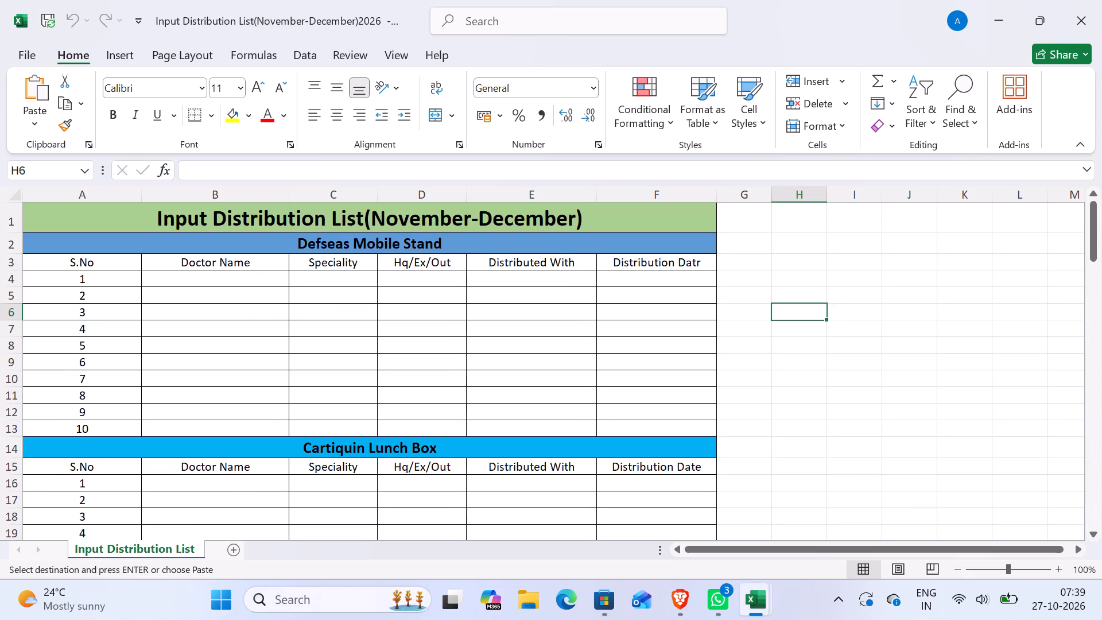
{"action": "scroll", "coordinate": [455, 355], "scroll_direction": "down", "scroll_amount": 8}
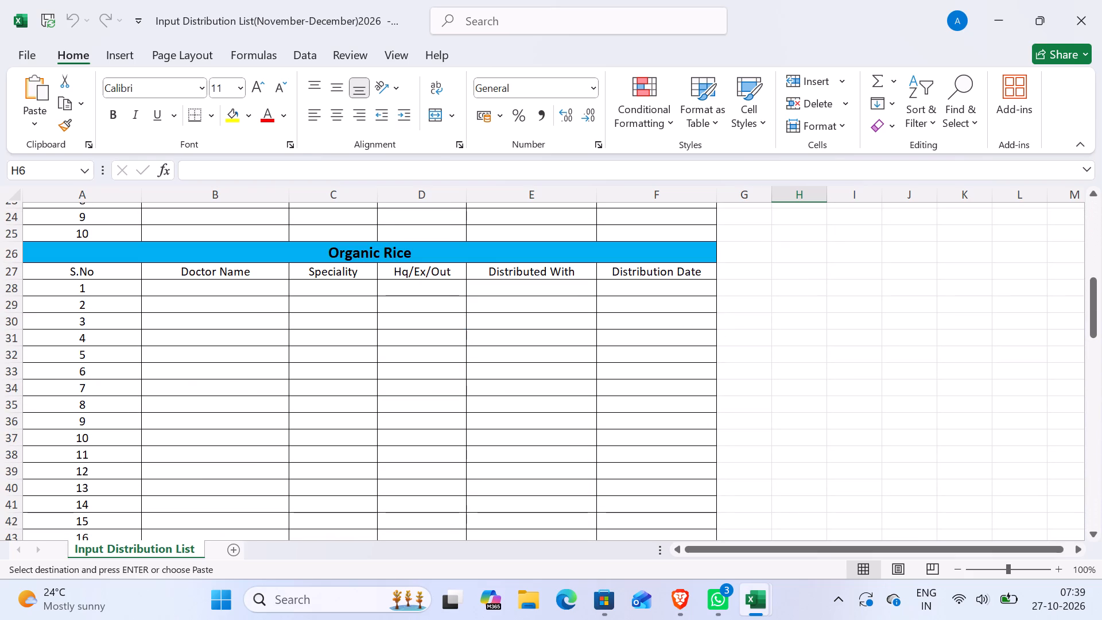
{"action": "left_click", "coordinate": [207, 287]}
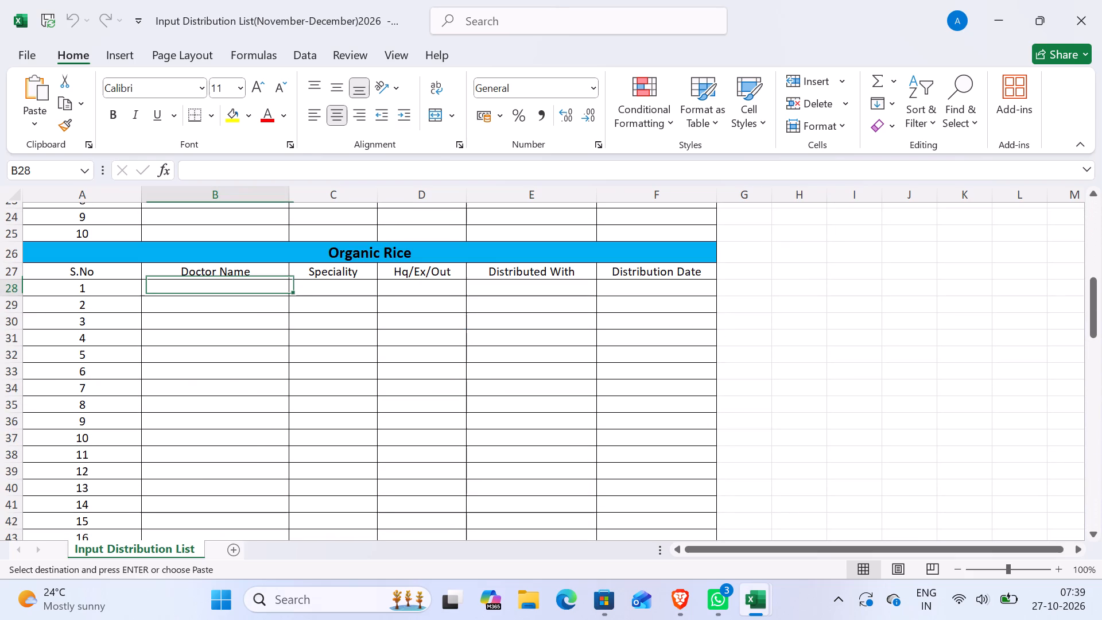
{"action": "key", "text": "ctrl+v"}
{"action": "scroll", "coordinate": [240, 321], "scroll_direction": "down", "scroll_amount": 5}
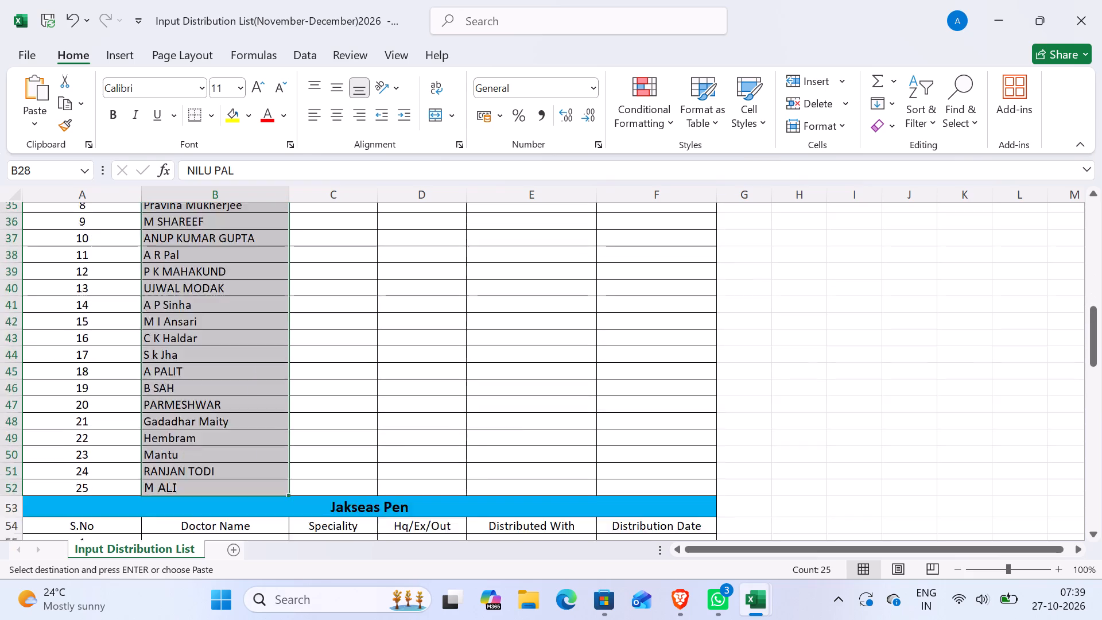
{"action": "scroll", "coordinate": [246, 323], "scroll_direction": "down", "scroll_amount": 3}
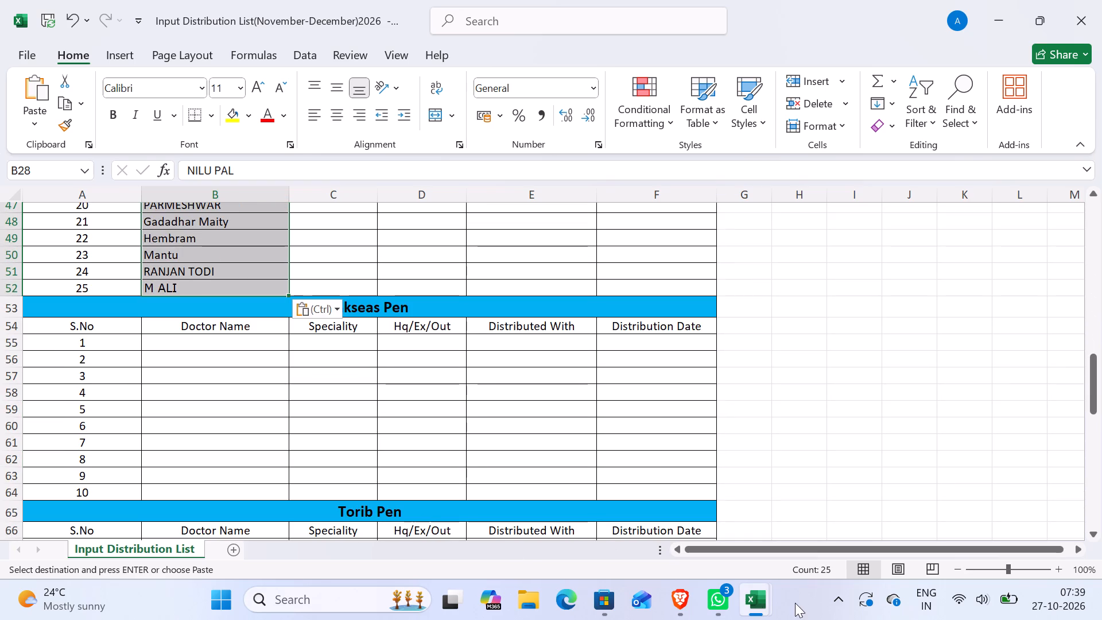
Copy the Corporate Organic Rice specialities C53:C77 from the Gift Distribution List's AUG-26 sheet into the Input Distribution List's Organic Rice Speciality column, starting at C28.
{"action": "left_click", "coordinate": [748, 601]}
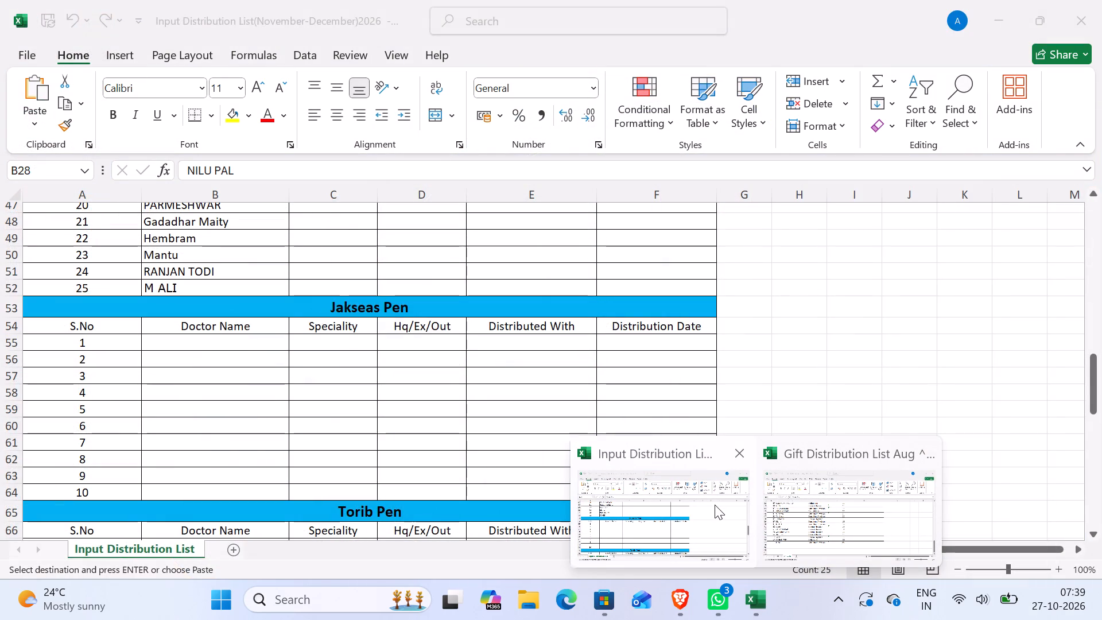
{"action": "left_click", "coordinate": [831, 492]}
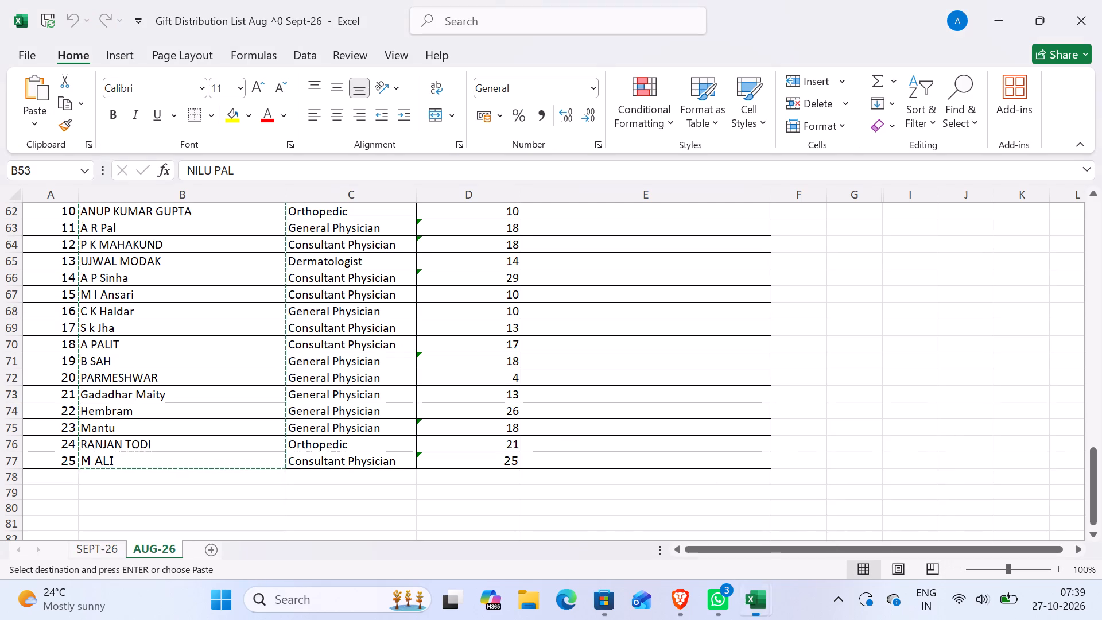
{"action": "scroll", "coordinate": [447, 373], "scroll_direction": "up", "scroll_amount": 7}
{"action": "left_click", "coordinate": [357, 389]}
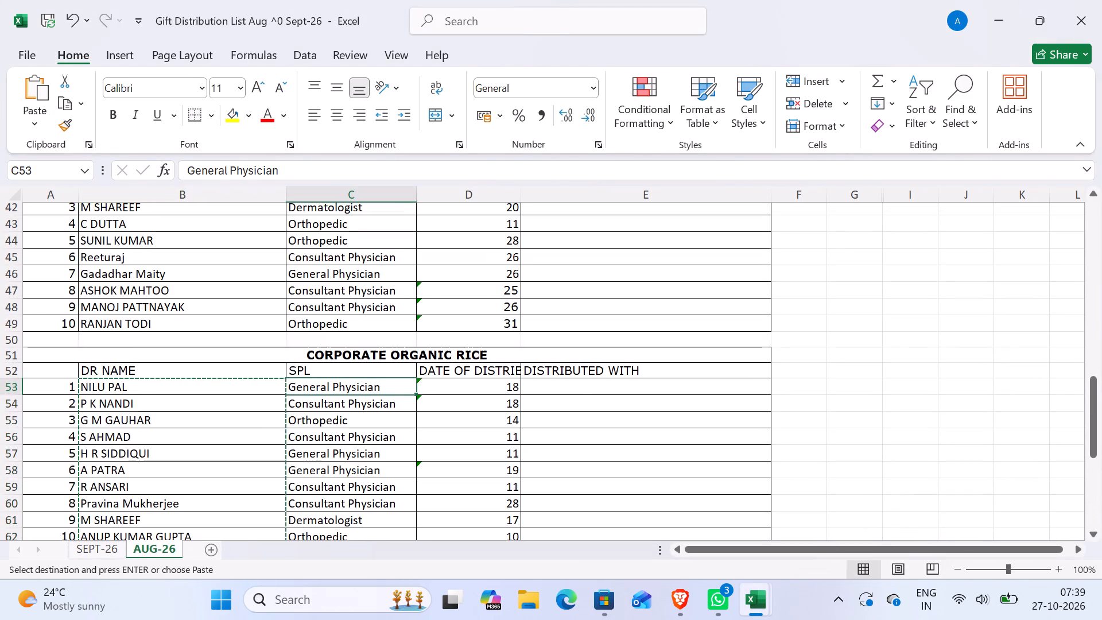
{"action": "left_click_drag", "start_coordinate": [356, 387], "coordinate": [355, 619]}
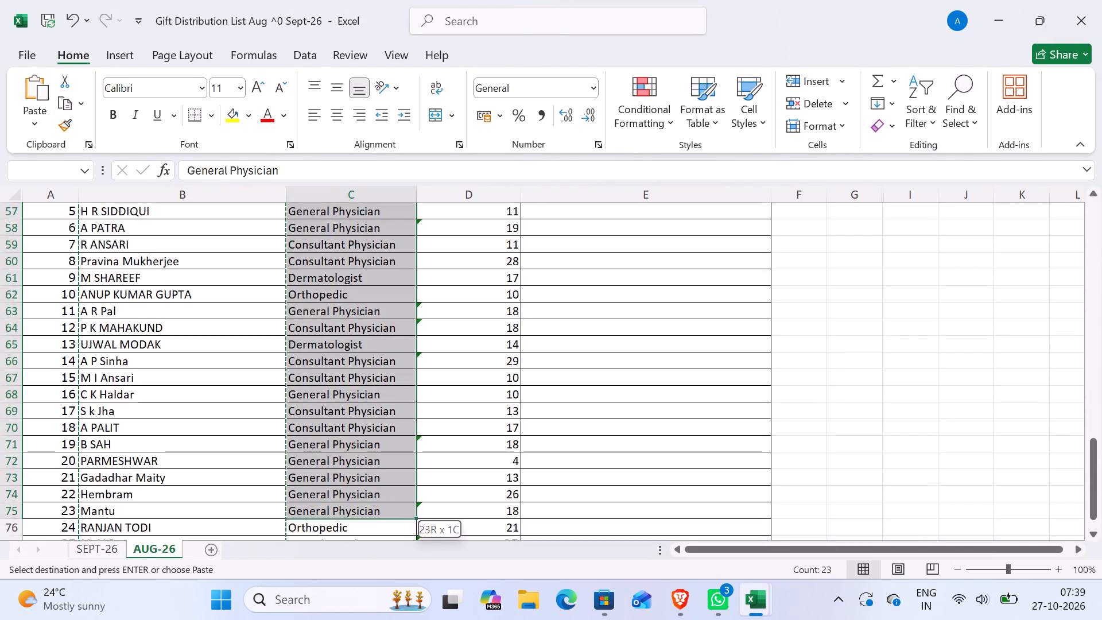
{"action": "left_click_drag", "start_coordinate": [355, 619], "coordinate": [345, 507]}
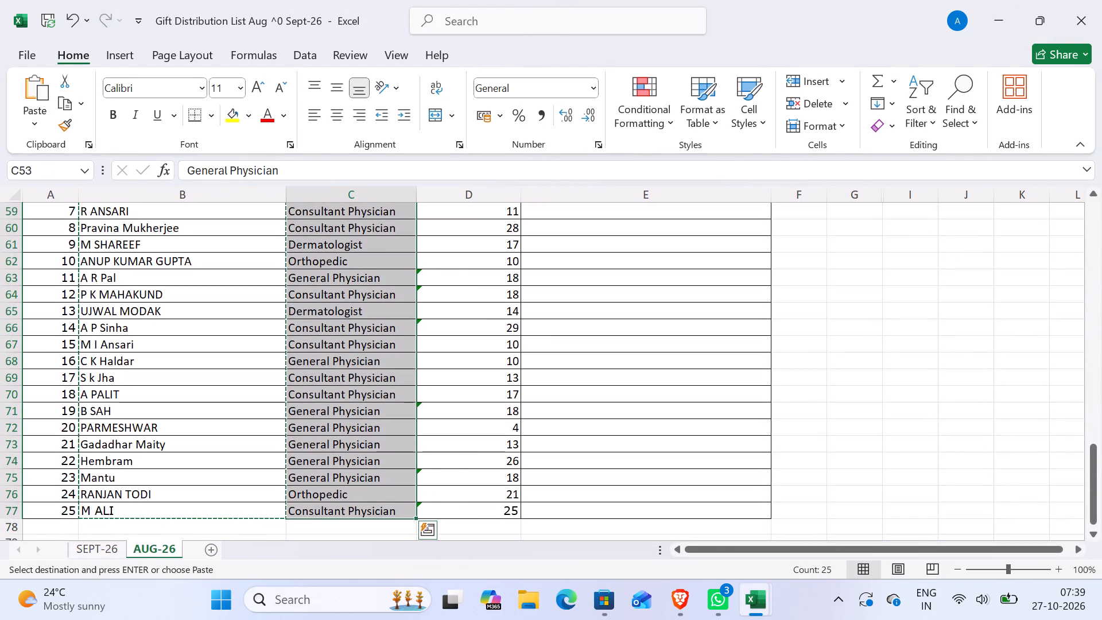
{"action": "key", "text": "ctrl+c"}
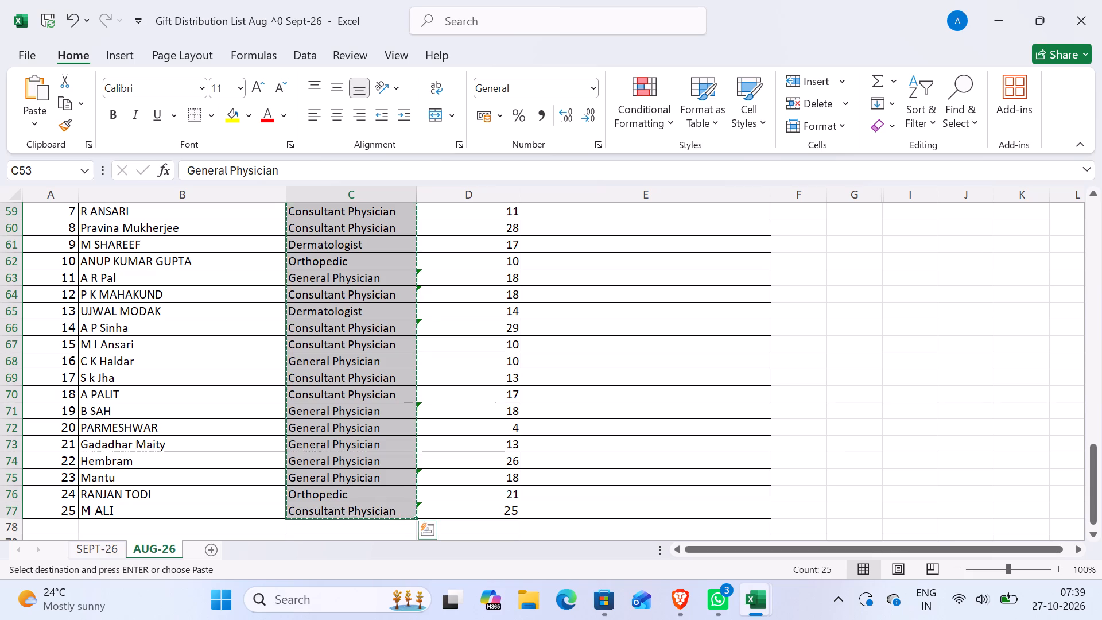
{"action": "left_click", "coordinate": [748, 598]}
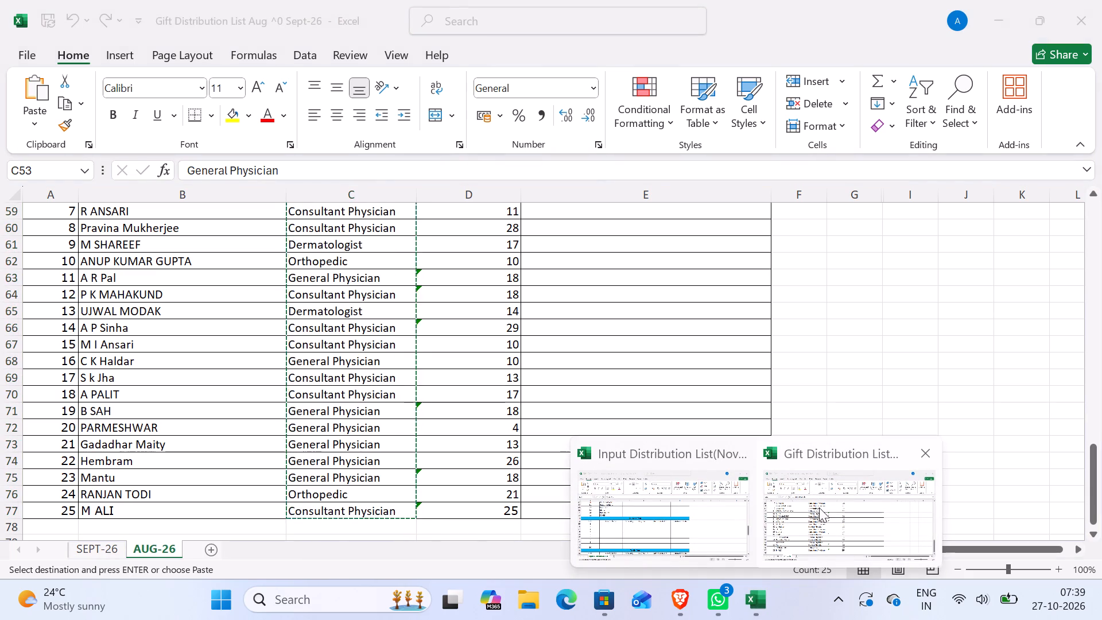
{"action": "left_click", "coordinate": [699, 509]}
{"action": "scroll", "coordinate": [518, 393], "scroll_direction": "up", "scroll_amount": 9}
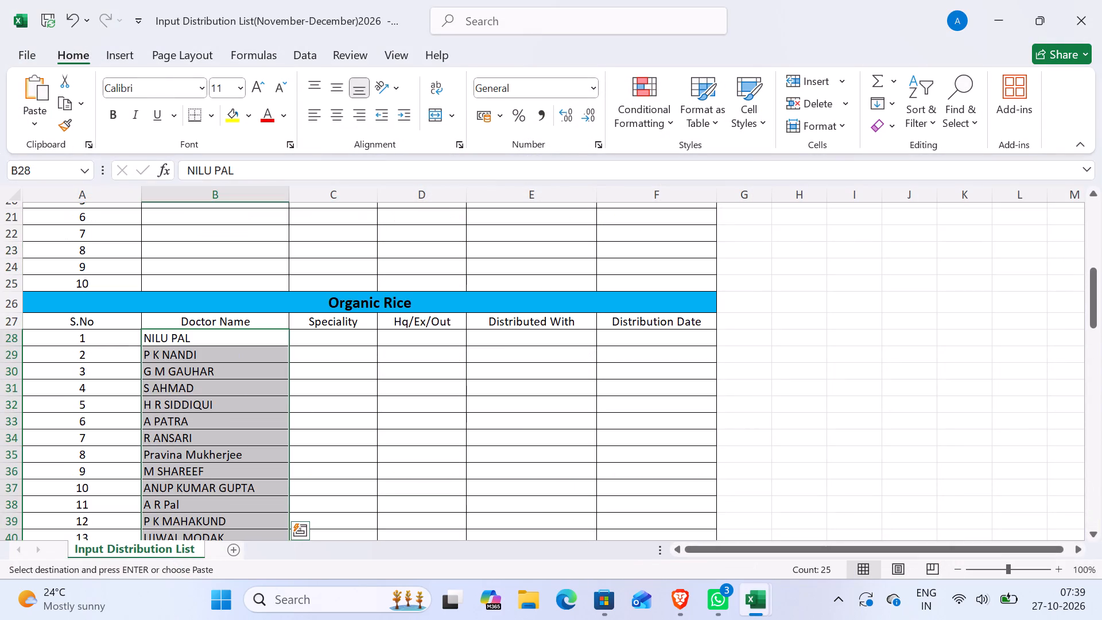
{"action": "left_click", "coordinate": [345, 338]}
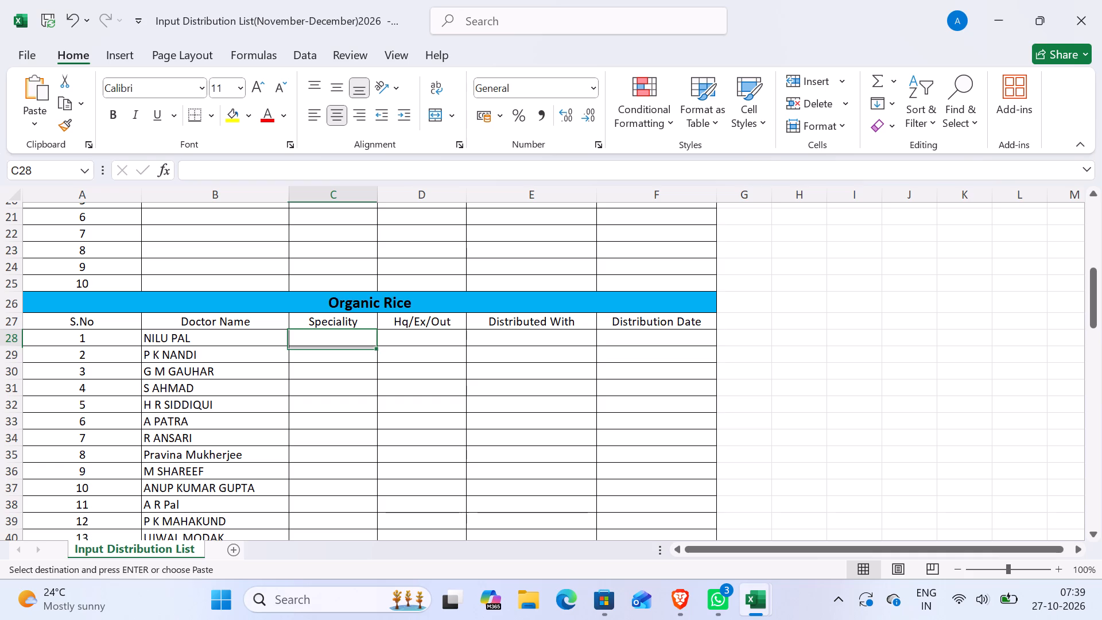
{"action": "key", "text": "ctrl+v"}
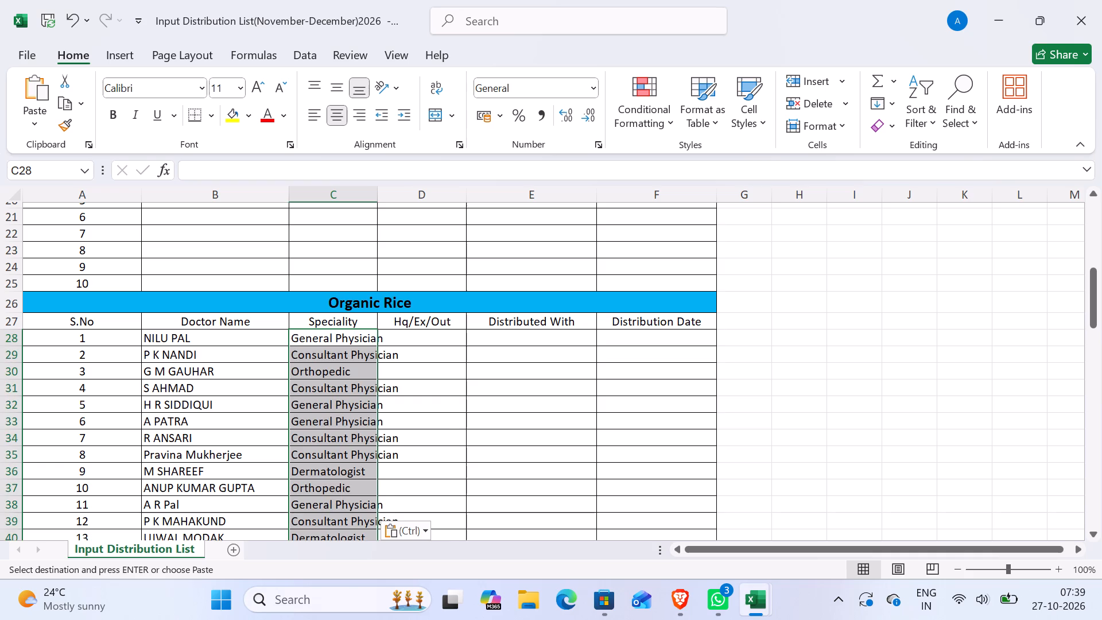
Widen the Speciality column C so that the longest speciality fits.
{"action": "left_click", "coordinate": [390, 347]}
{"action": "left_click_drag", "start_coordinate": [376, 194], "coordinate": [415, 200]}
Enter EX in the Hq/Ex/Out column for Organic Rice entries 1 and 2 (D28 and D29).
{"action": "left_click", "coordinate": [452, 336]}
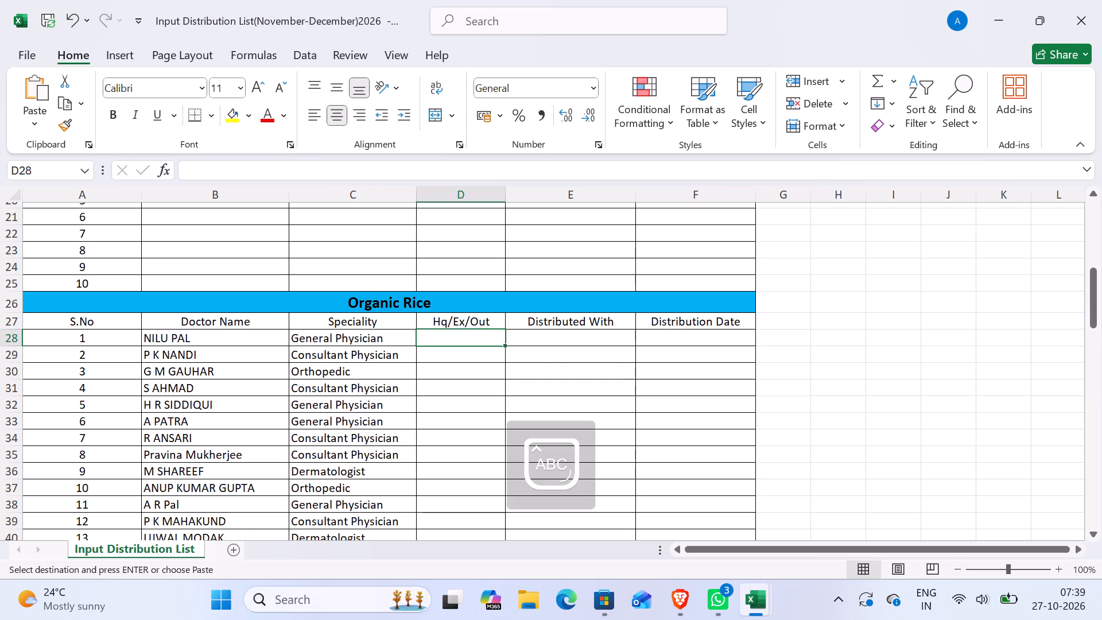
{"action": "type", "text": "EX"}
{"action": "key", "text": "Down"}
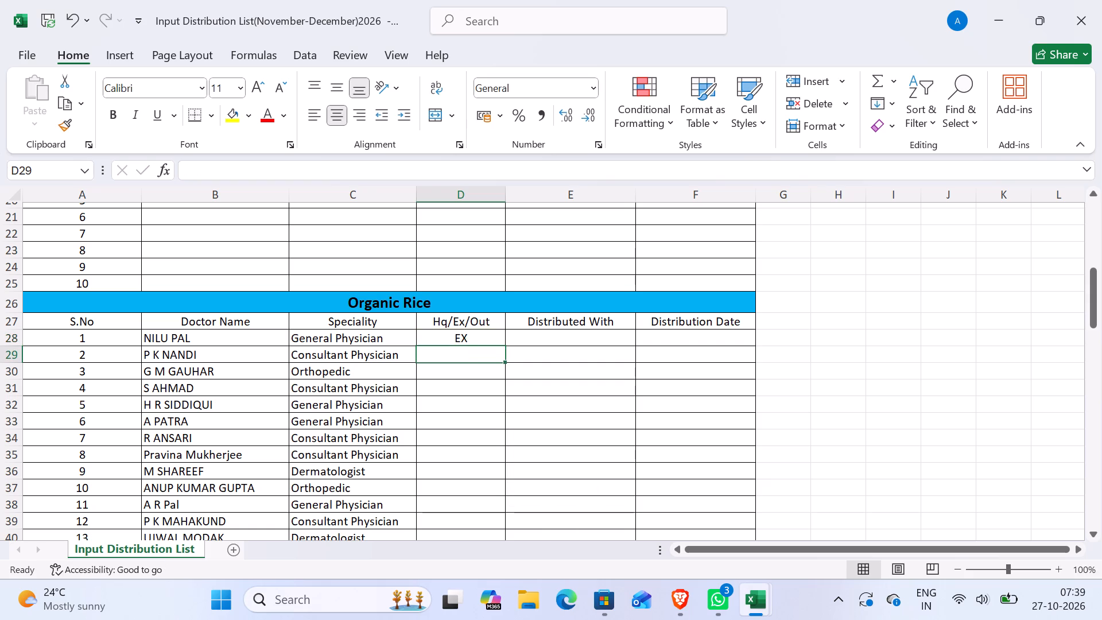
{"action": "type", "text": "EX"}
{"action": "key", "text": "Down"}
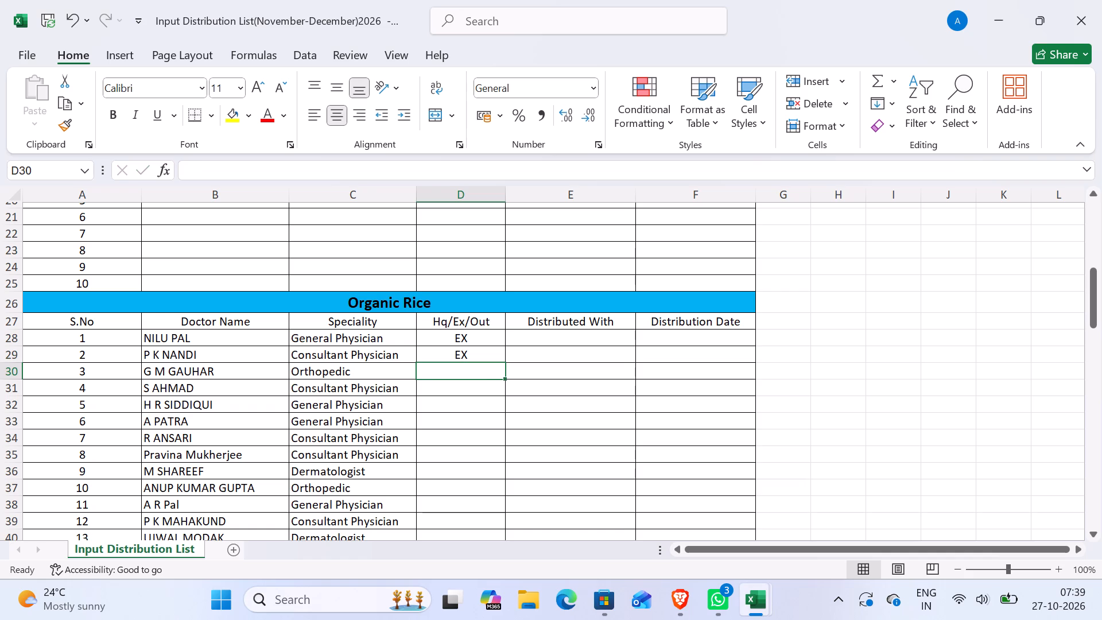
{"action": "left_click", "coordinate": [460, 354]}
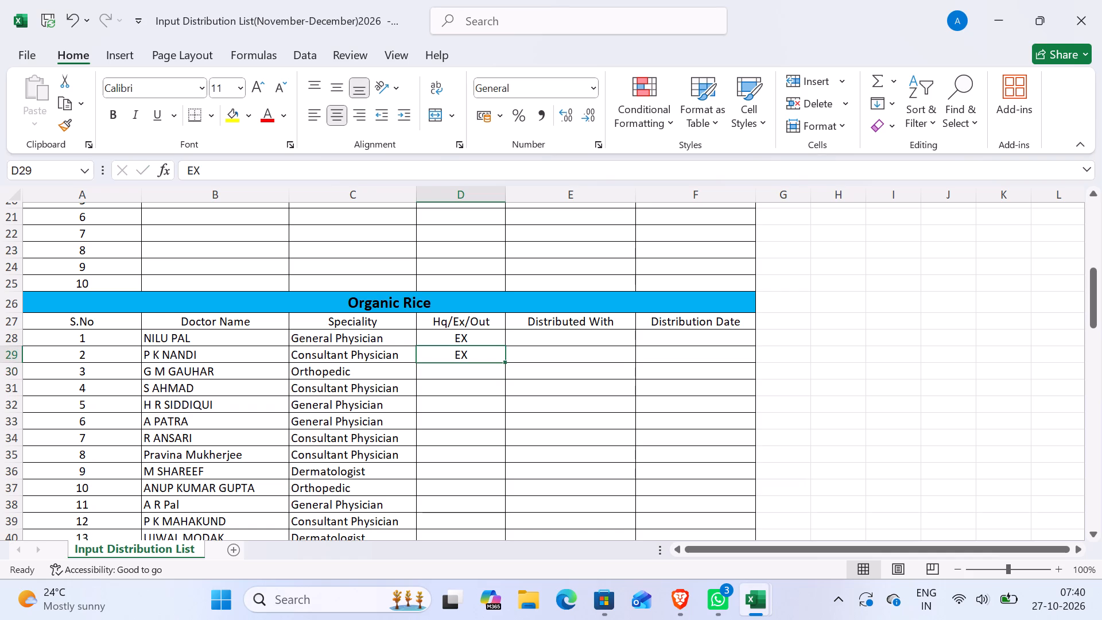
Enter HQ alone, without the autocompleted text, in the Hq/Ex/Out column for Organic Rice entry 3 (D30).
{"action": "left_click", "coordinate": [464, 375]}
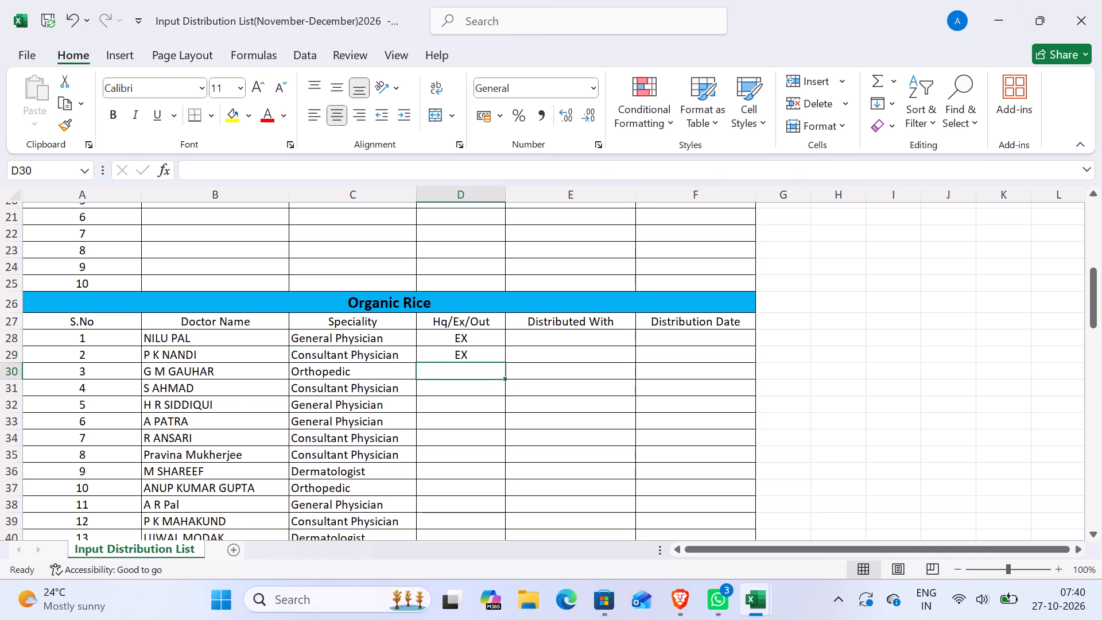
{"action": "type", "text": "HQ"}
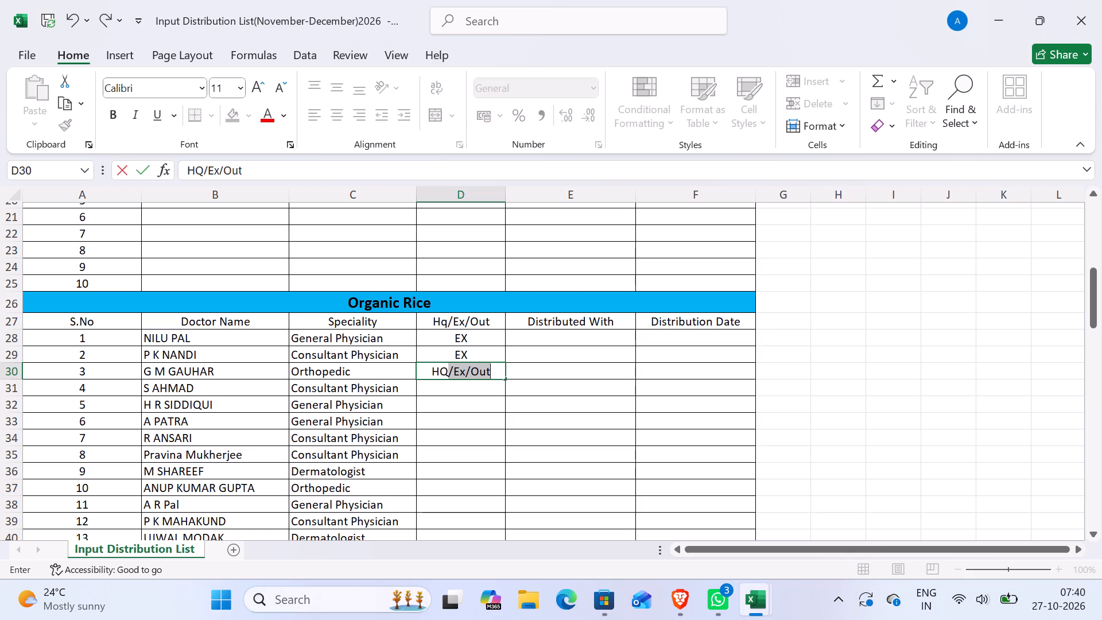
{"action": "key", "text": "Return"}
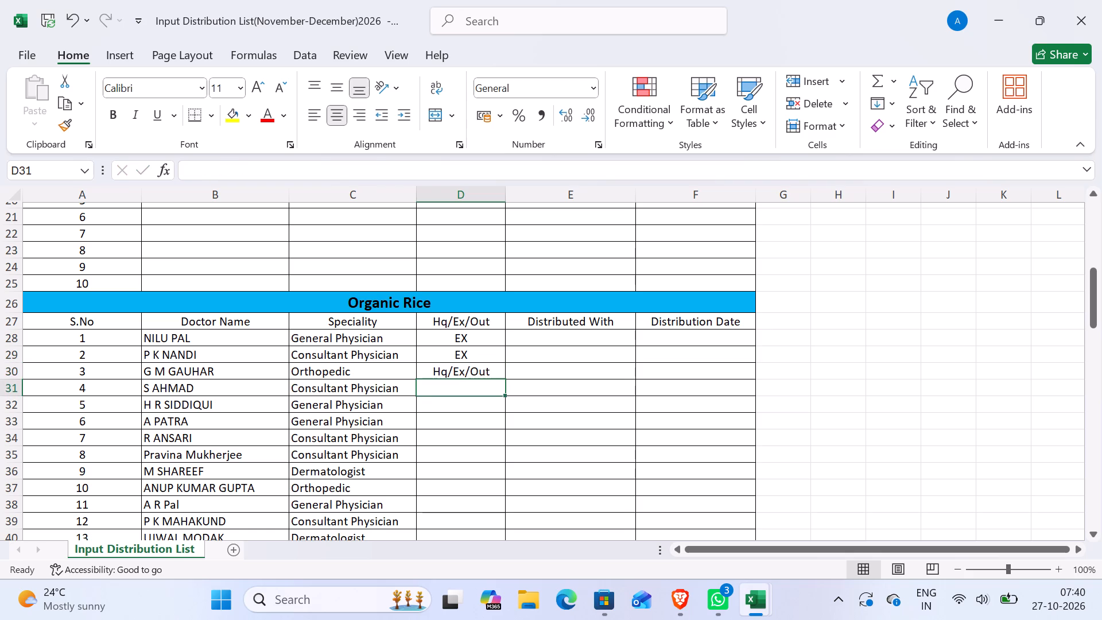
{"action": "left_click", "coordinate": [476, 375]}
{"action": "type", "text": "HQ"}
{"action": "key", "text": "Return"}
{"action": "key", "text": "Up"}
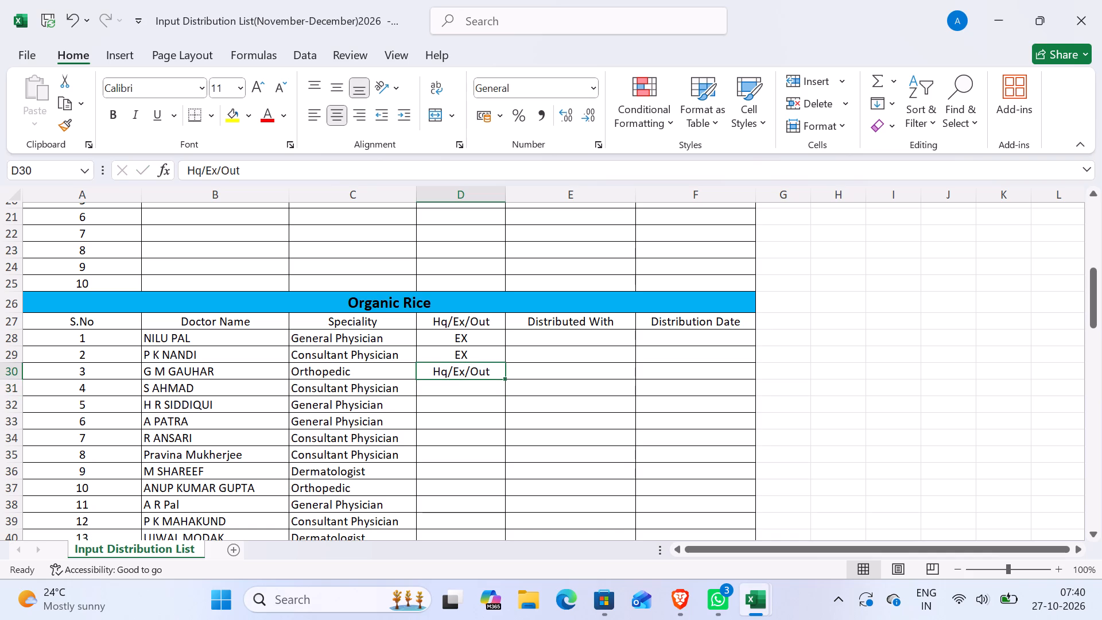
{"action": "type", "text": "HQ"}
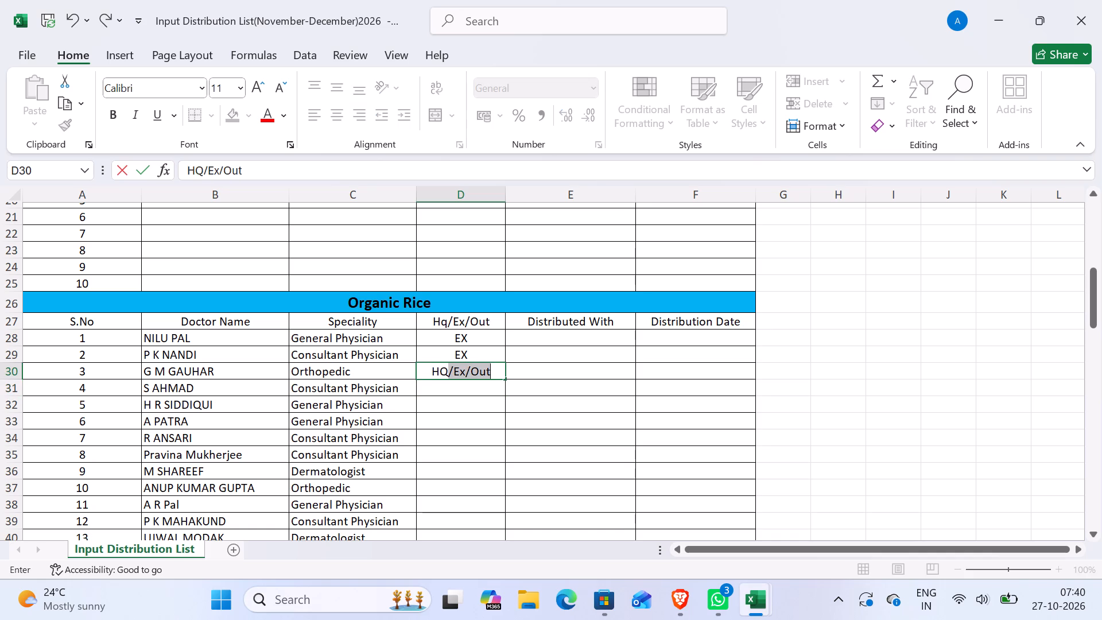
{"action": "key", "text": "Delete"}
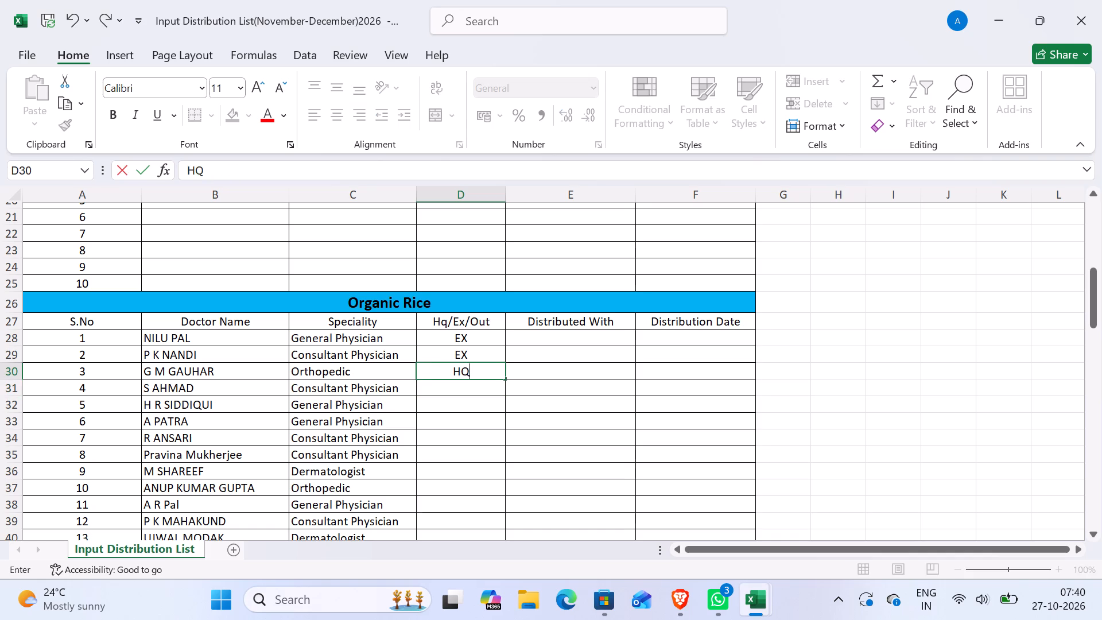
{"action": "left_click", "coordinate": [482, 387]}
Fill HQ from D30 down through the last Organic Rice entry at D52.
{"action": "left_click", "coordinate": [491, 369]}
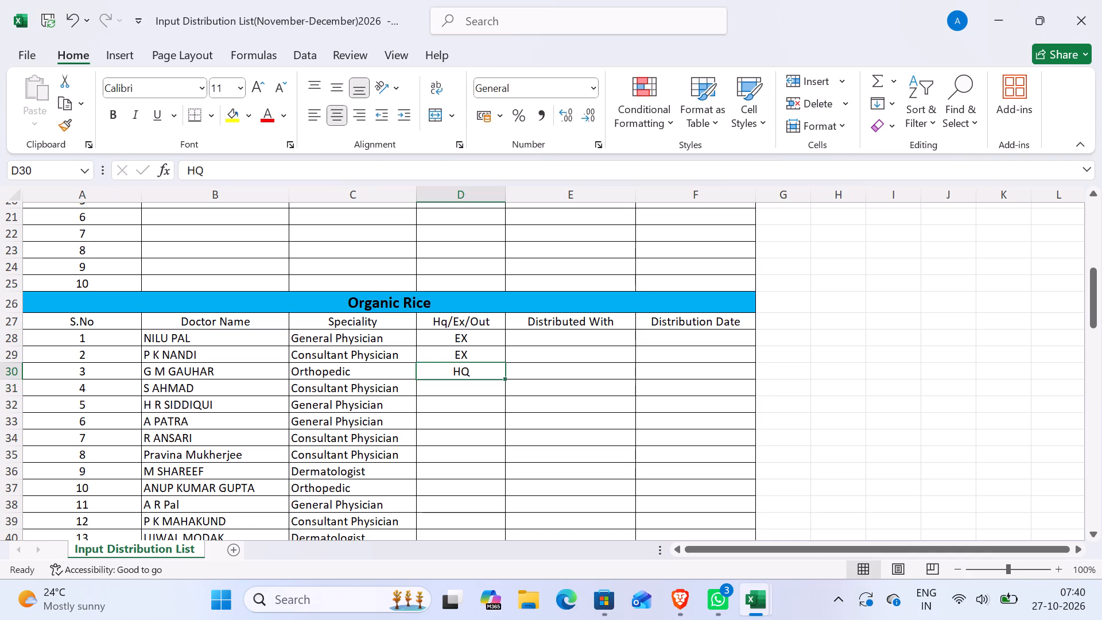
{"action": "left_click_drag", "start_coordinate": [505, 380], "coordinate": [496, 616]}
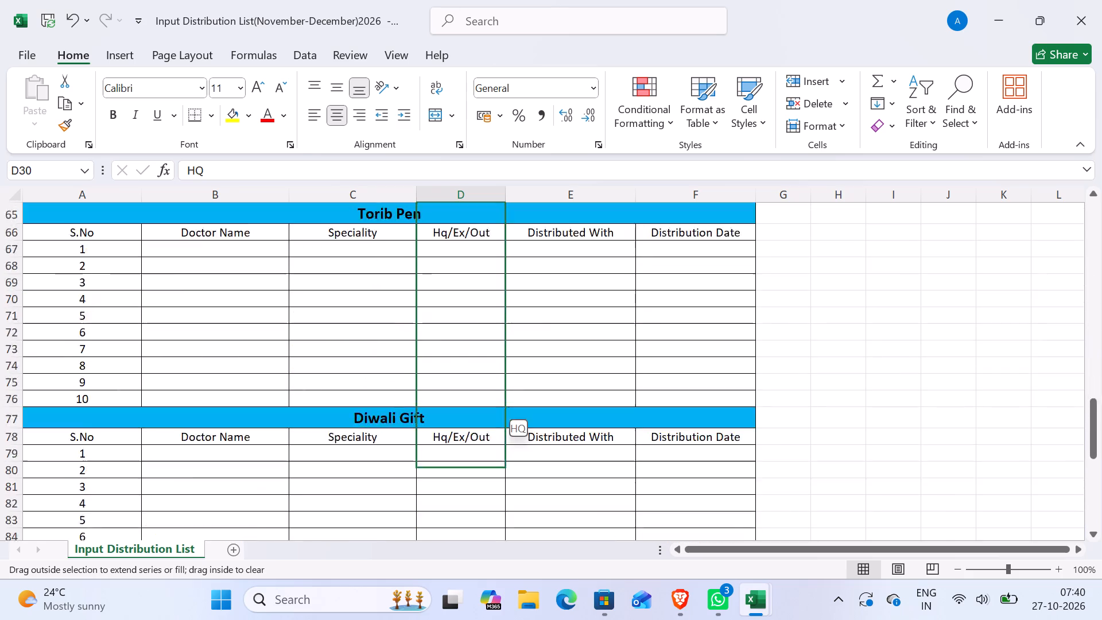
{"action": "left_click_drag", "start_coordinate": [496, 616], "coordinate": [445, 319]}
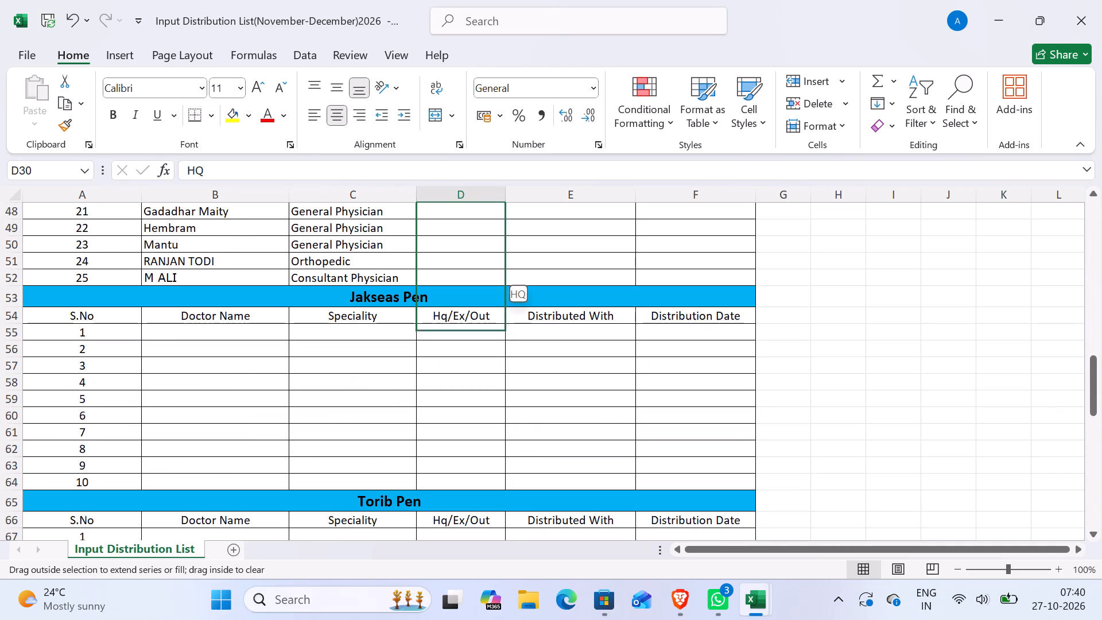
{"action": "left_click_drag", "start_coordinate": [445, 319], "coordinate": [461, 290]}
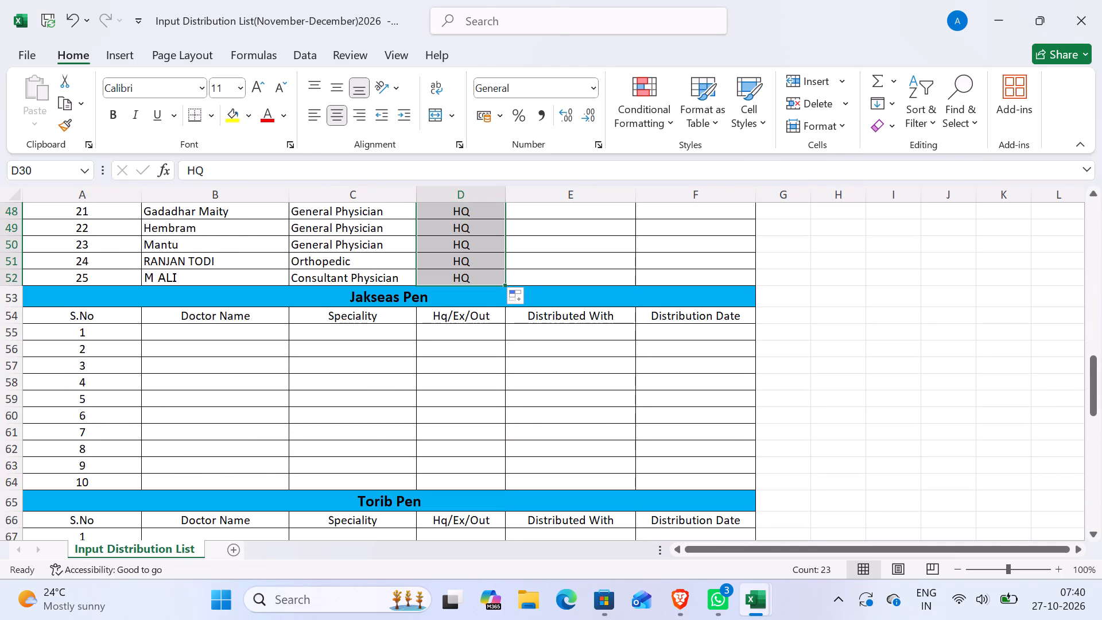
Copy EX from D28 into the Hq/Ex/Out cell of Organic Rice entry 3 (D30), replacing its value.
{"action": "left_click", "coordinate": [443, 260]}
{"action": "scroll", "coordinate": [444, 260], "scroll_direction": "up", "scroll_amount": 11}
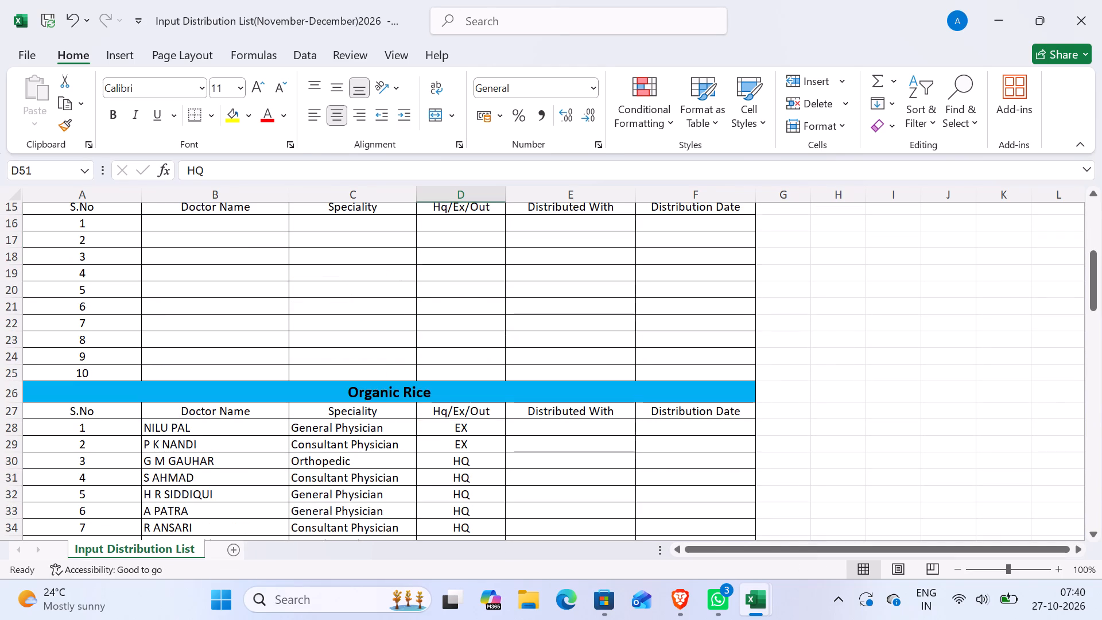
{"action": "left_click", "coordinate": [463, 427]}
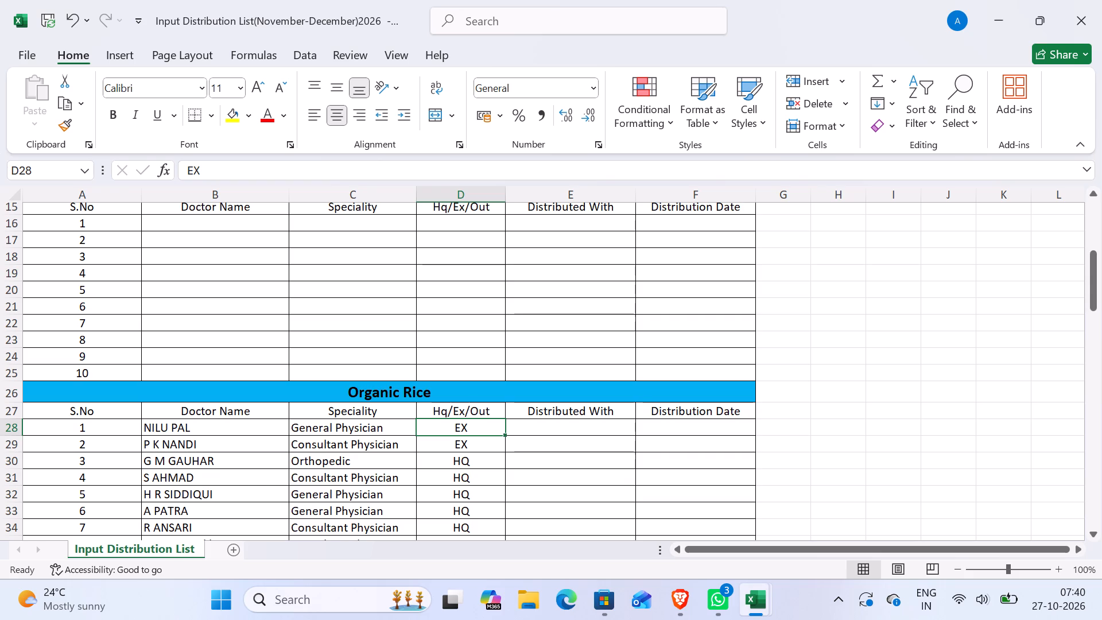
{"action": "key", "text": "ctrl+c"}
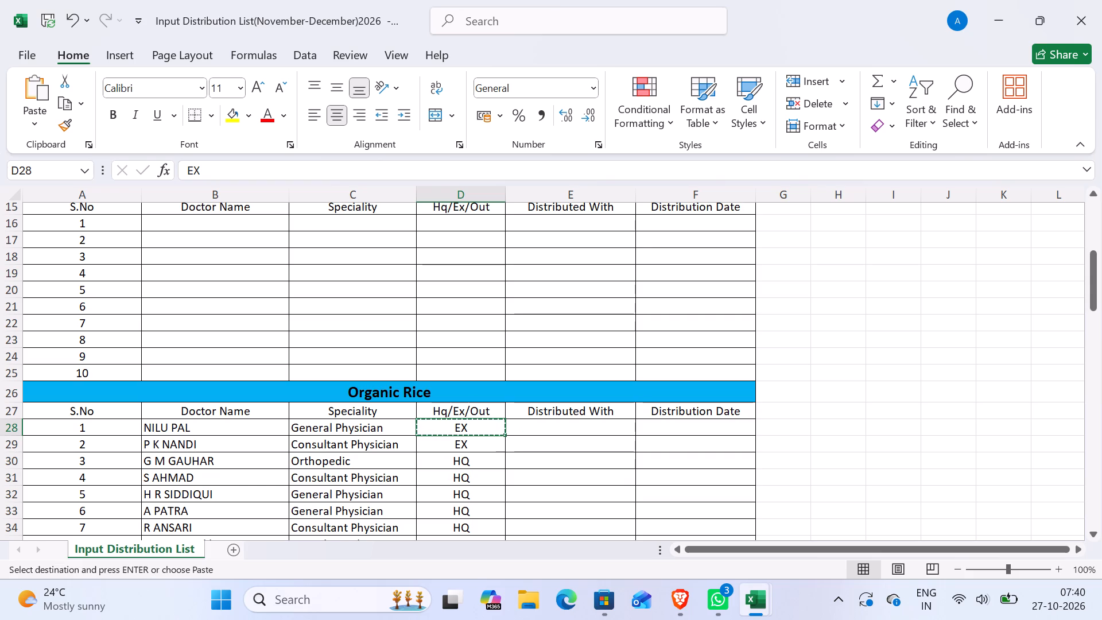
{"action": "key", "text": "Down"}
{"action": "key", "text": "Down"}
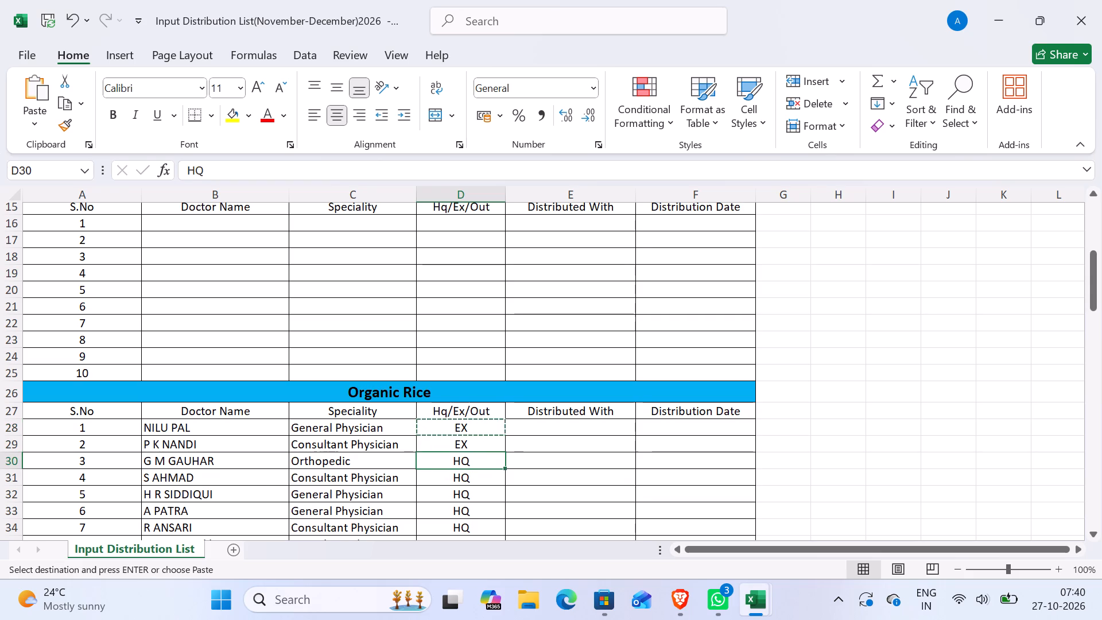
{"action": "key", "text": "ctrl+v"}
Paste the copied EX into the Hq/Ex/Out cell of Organic Rice entry 11 (D38).
{"action": "key", "text": "Down"}
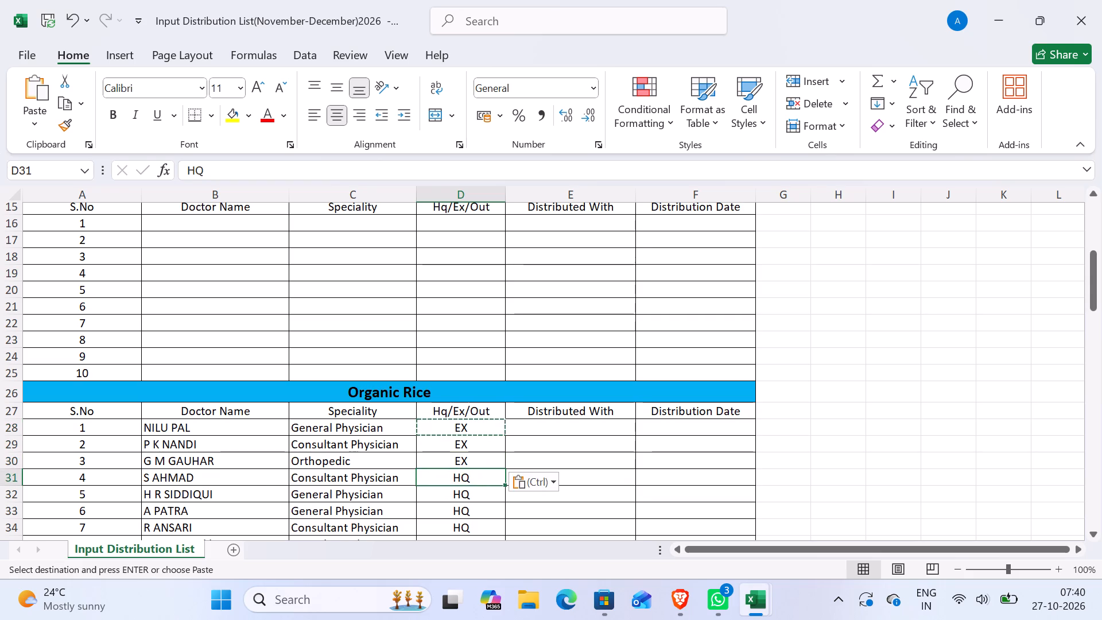
{"action": "key", "text": "Down"}
{"action": "key", "text": "Down"}
{"action": "key", "text": "Down"}
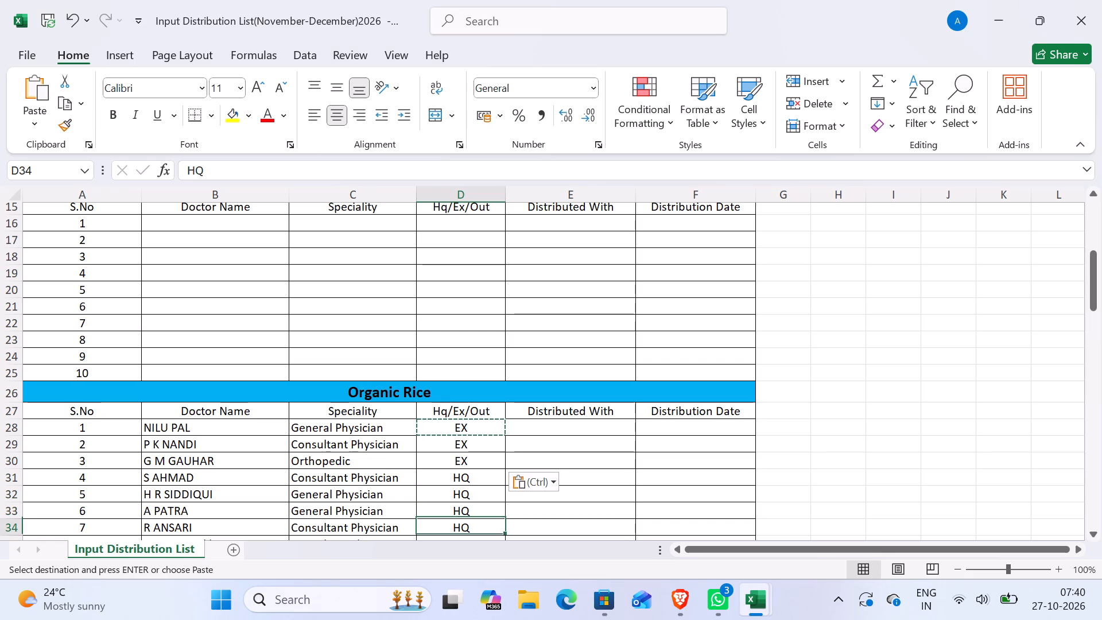
{"action": "key", "text": "Down"}
{"action": "key", "text": "Down"}
{"action": "key", "text": "Down"}
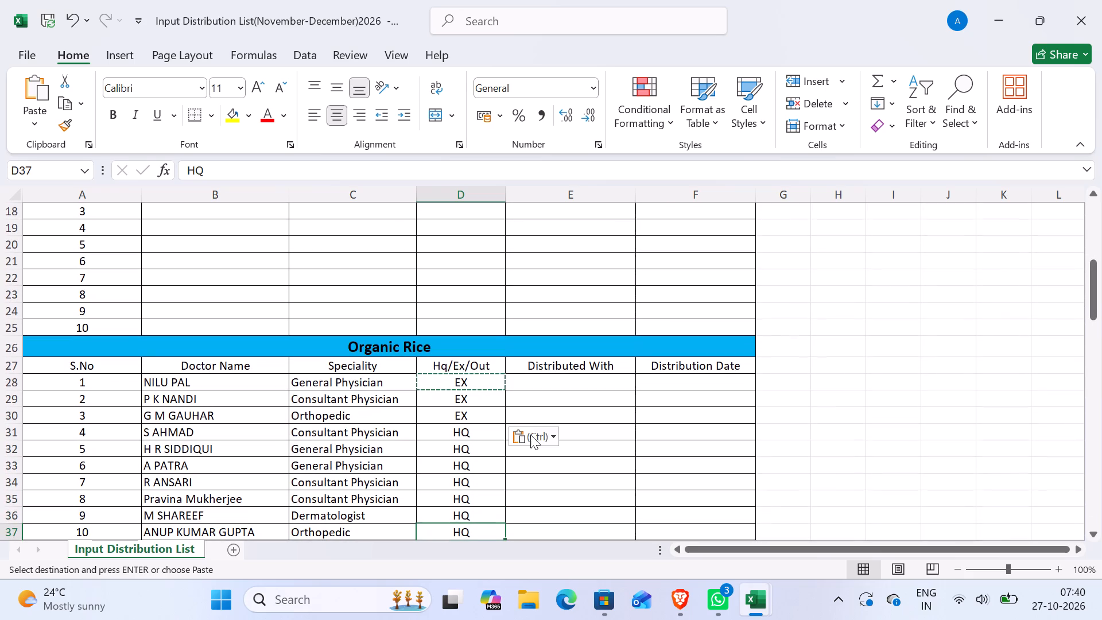
{"action": "key", "text": "Down"}
{"action": "key", "text": "Down"}
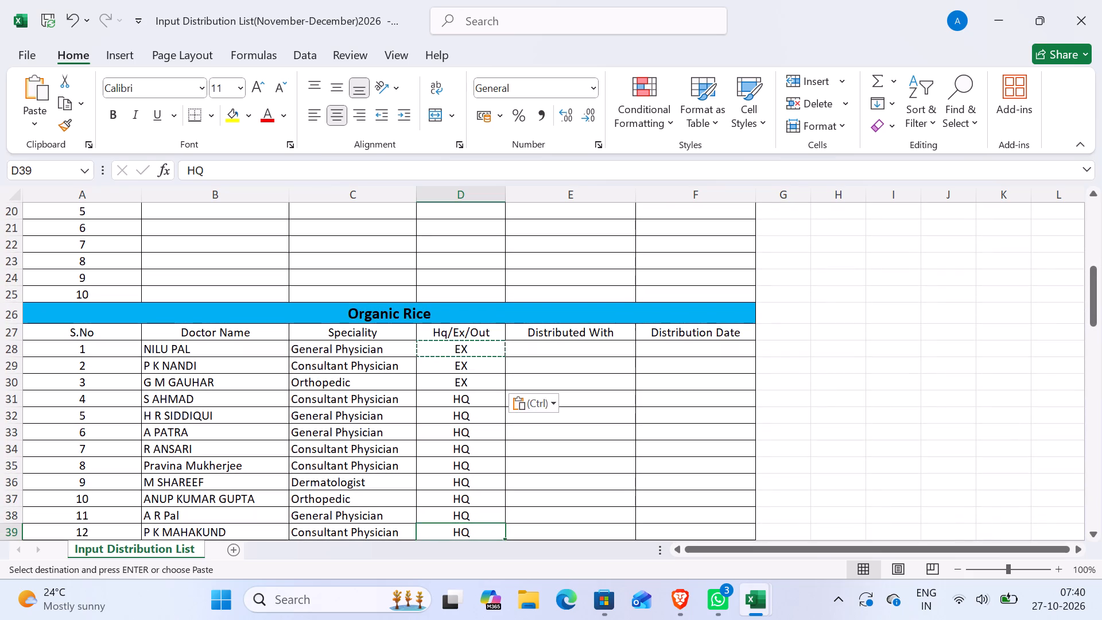
{"action": "key", "text": "Up"}
{"action": "key", "text": "ctrl+v"}
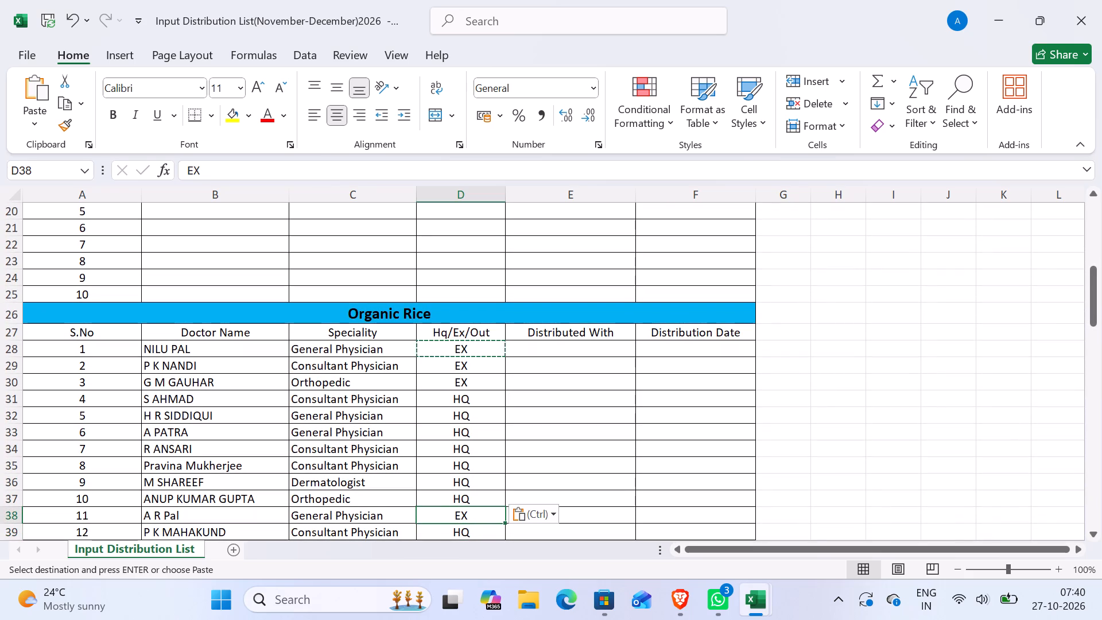
Paste EX into the Hq/Ex/Out cells of Organic Rice entries 12, 13 and 14 (D39 to D41).
{"action": "key", "text": "Down"}
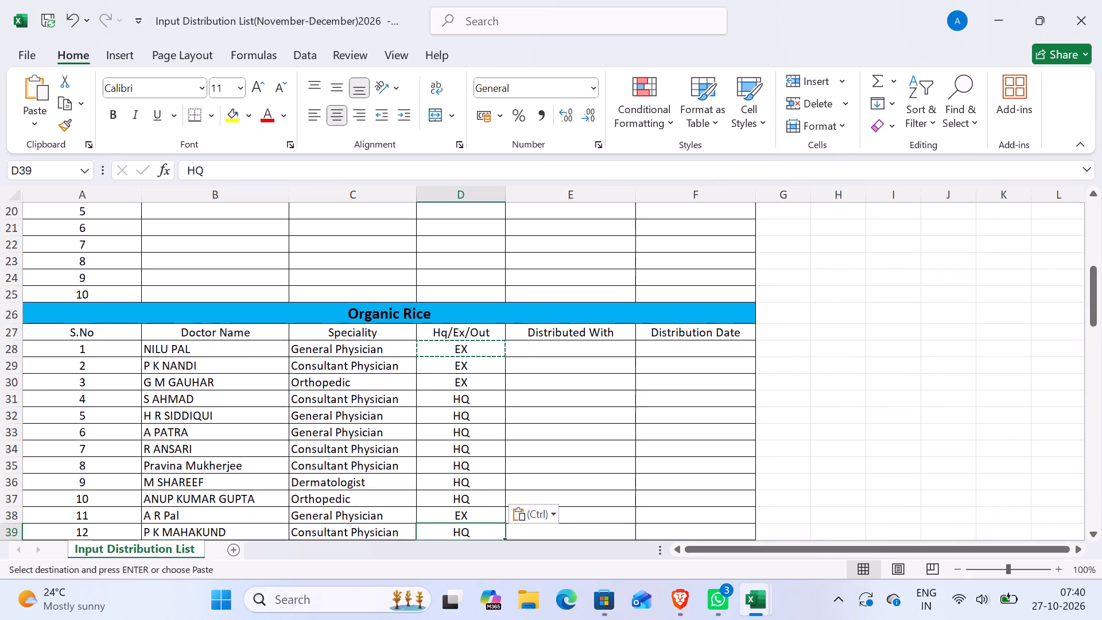
{"action": "key", "text": "Down"}
{"action": "key", "text": "Down"}
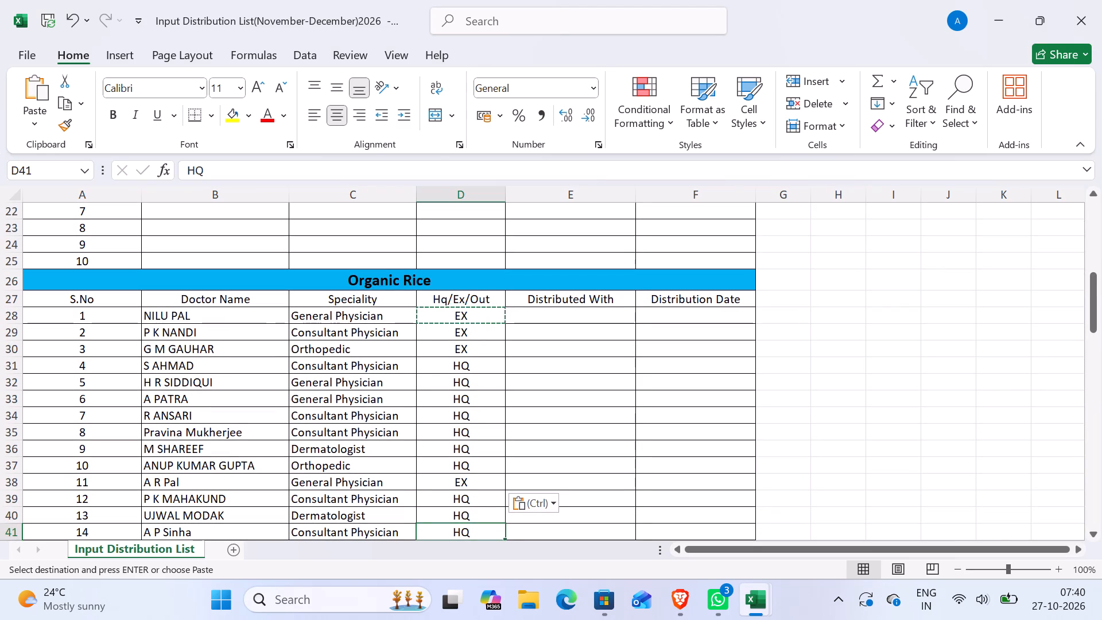
{"action": "key", "text": "Up"}
{"action": "key", "text": "Up"}
{"action": "key", "text": "ctrl+v"}
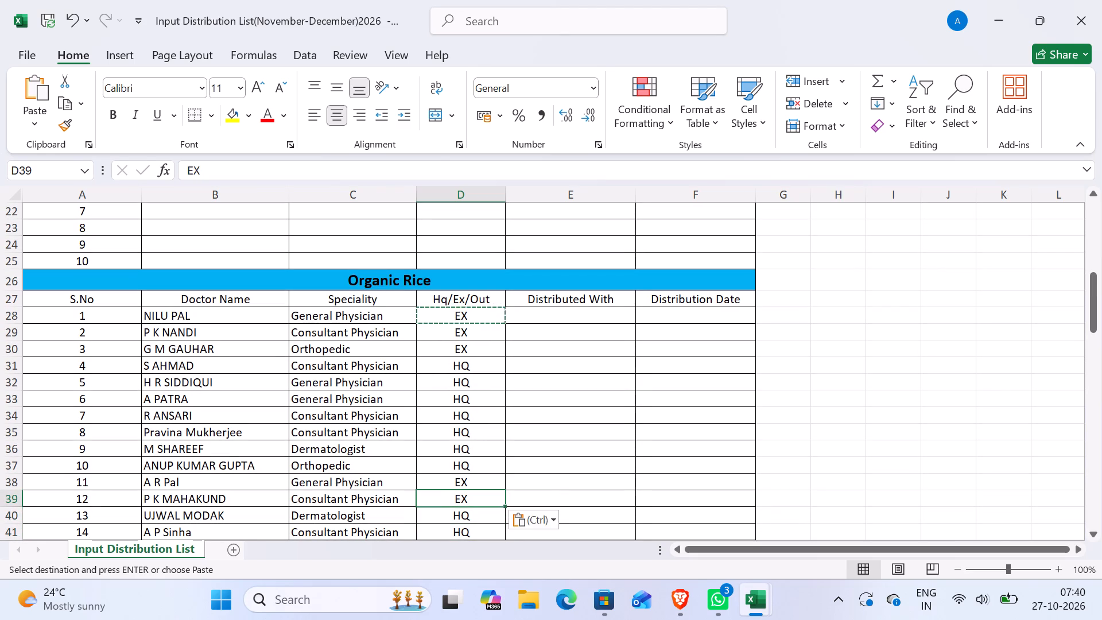
{"action": "key", "text": "Down"}
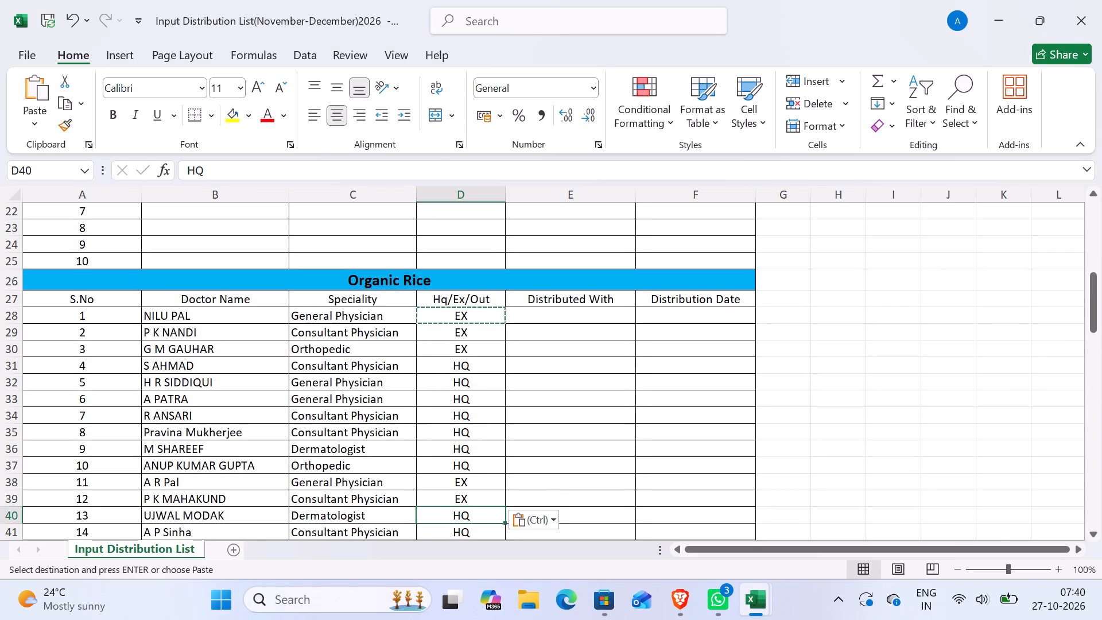
{"action": "key", "text": "ctrl+v"}
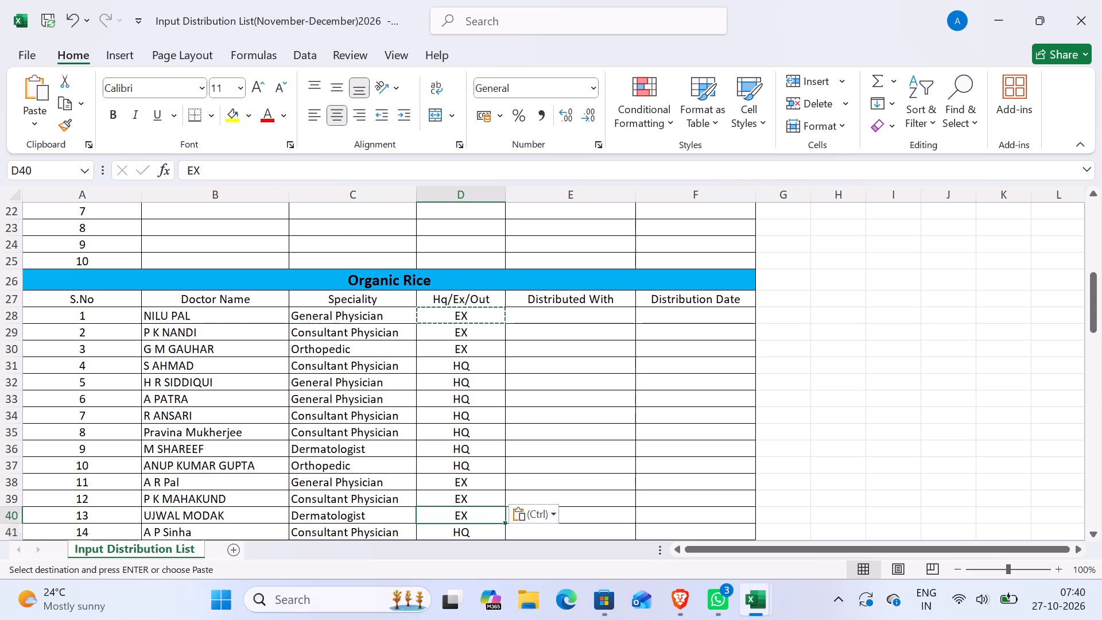
{"action": "key", "text": "Down"}
{"action": "key", "text": "Down"}
{"action": "key", "text": "Up"}
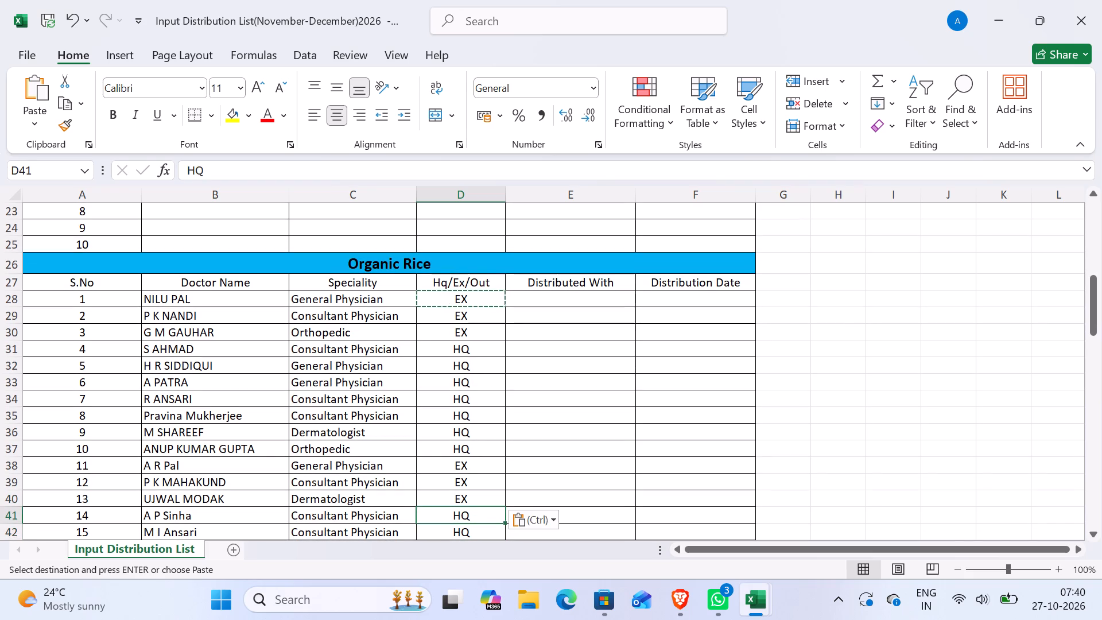
{"action": "key", "text": "ctrl+v"}
Paste EX into the Hq/Ex/Out cell of Organic Rice entry 17 (D44).
{"action": "key", "text": "Down"}
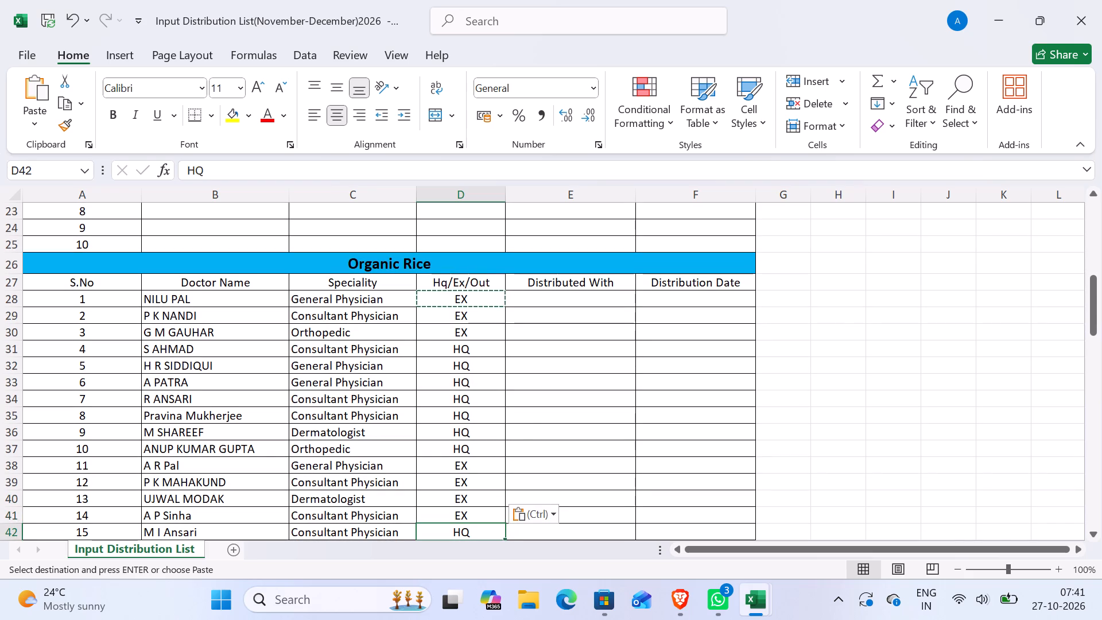
{"action": "key", "text": "Down"}
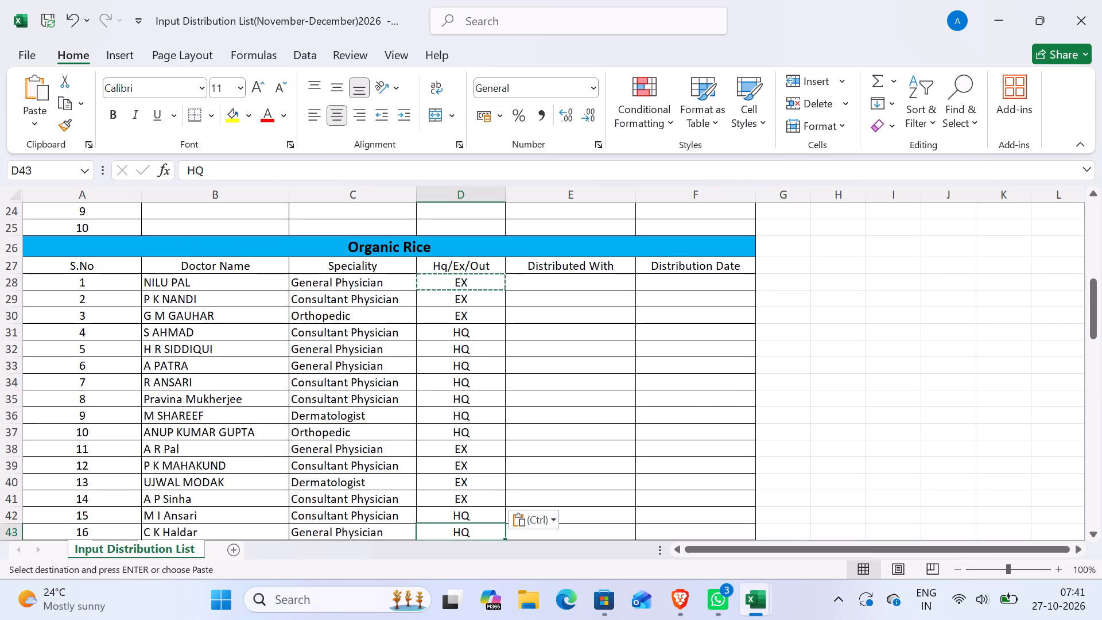
{"action": "key", "text": "Down"}
{"action": "key", "text": "Down"}
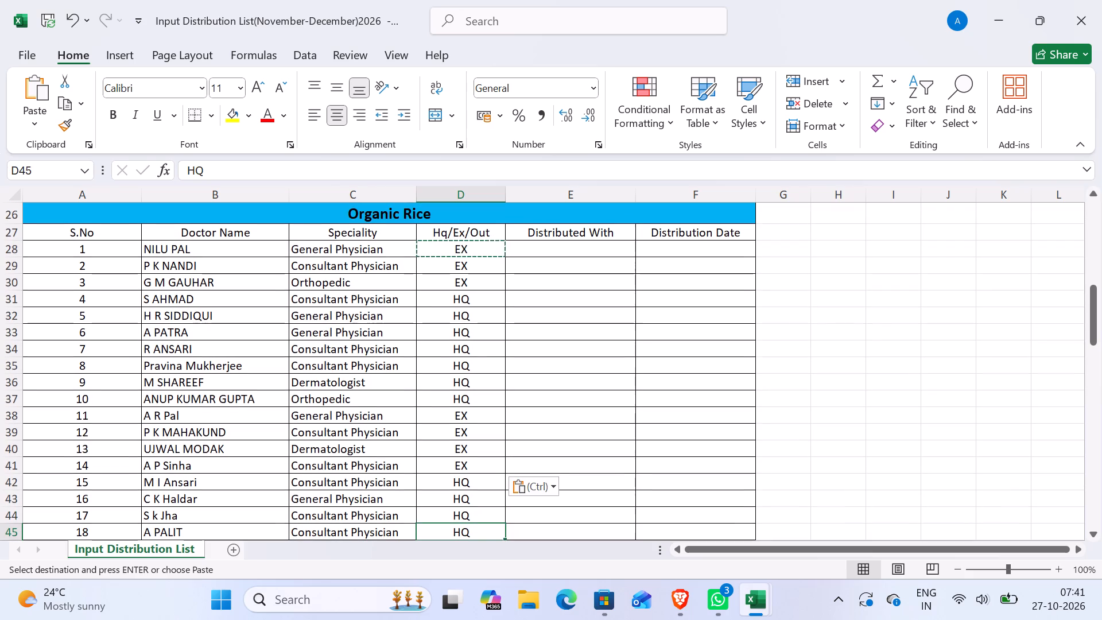
{"action": "key", "text": "Up"}
{"action": "key", "text": "ctrl+v"}
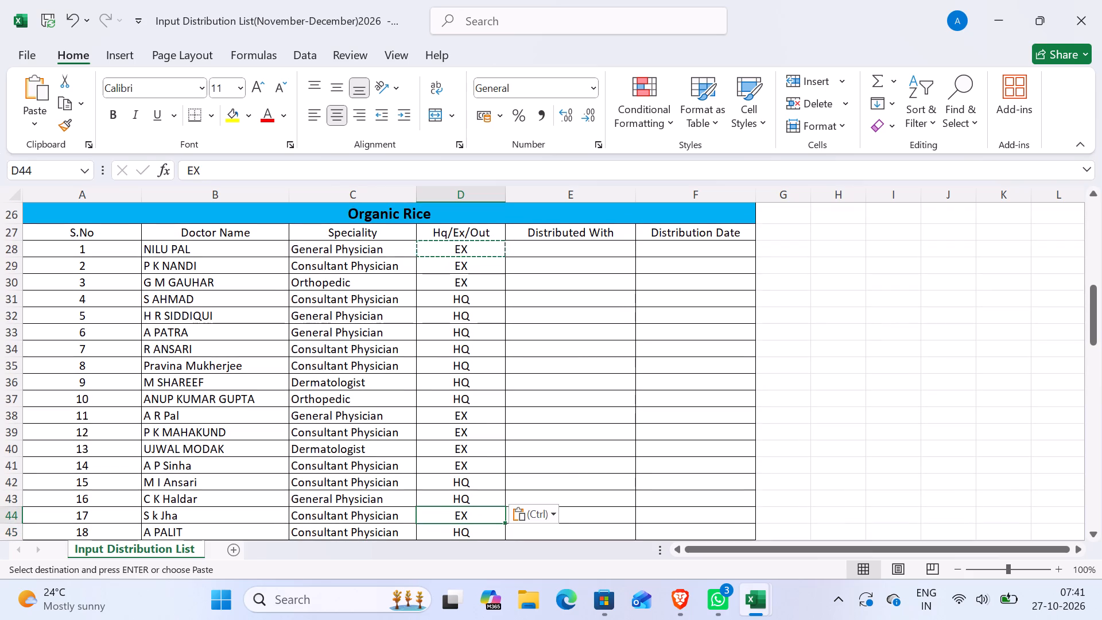
Paste EX into the Hq/Ex/Out cells of Organic Rice entries 19 through 23 (D46 to D50).
{"action": "key", "text": "Down"}
{"action": "key", "text": "Down"}
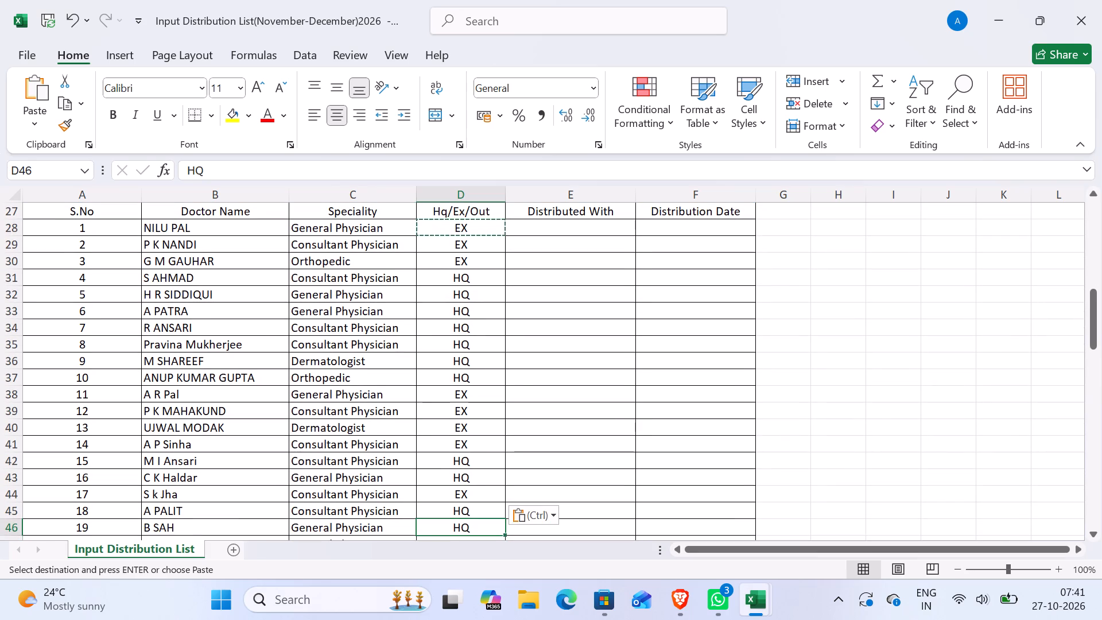
{"action": "key", "text": "ctrl+v"}
{"action": "key", "text": "Down"}
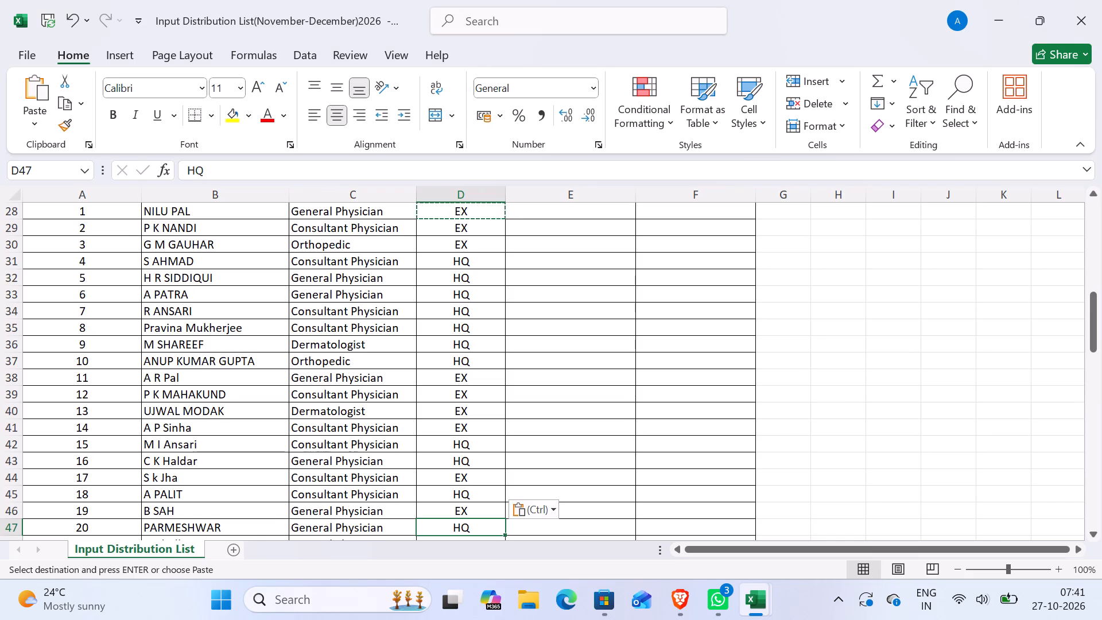
{"action": "key", "text": "ctrl+v"}
{"action": "key", "text": "Down"}
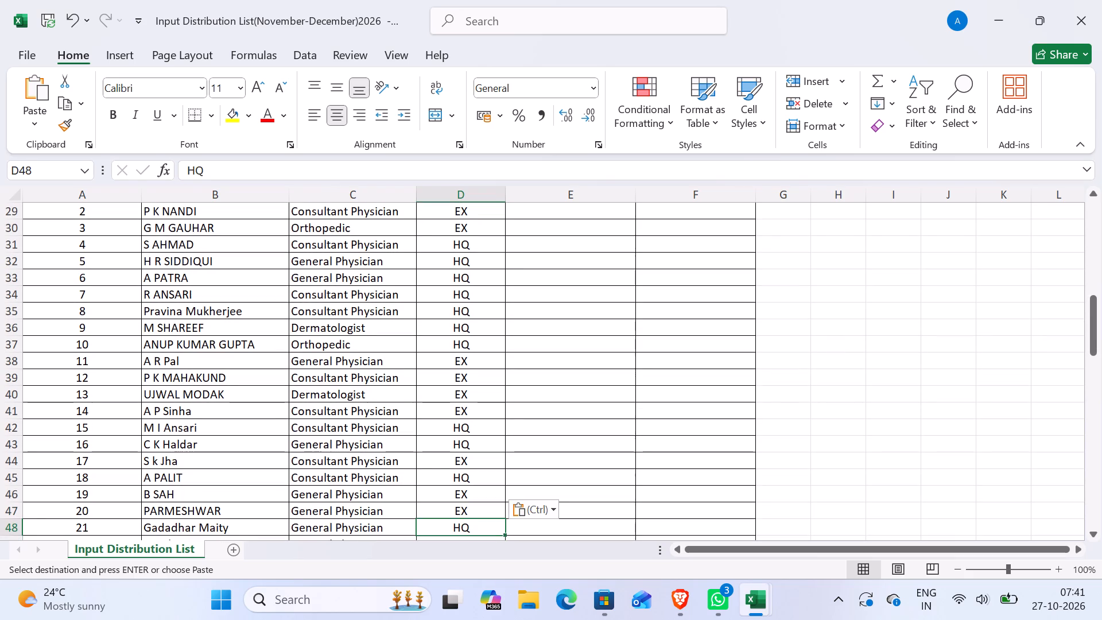
{"action": "key", "text": "ctrl+v"}
{"action": "key", "text": "Down"}
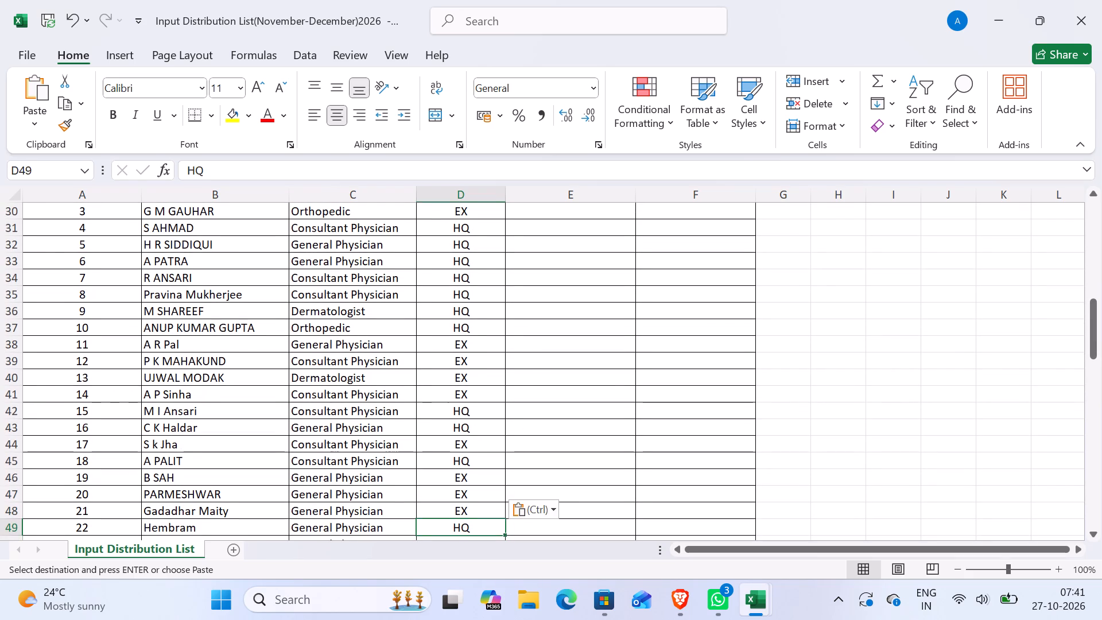
{"action": "key", "text": "ctrl+v"}
{"action": "key", "text": "Down"}
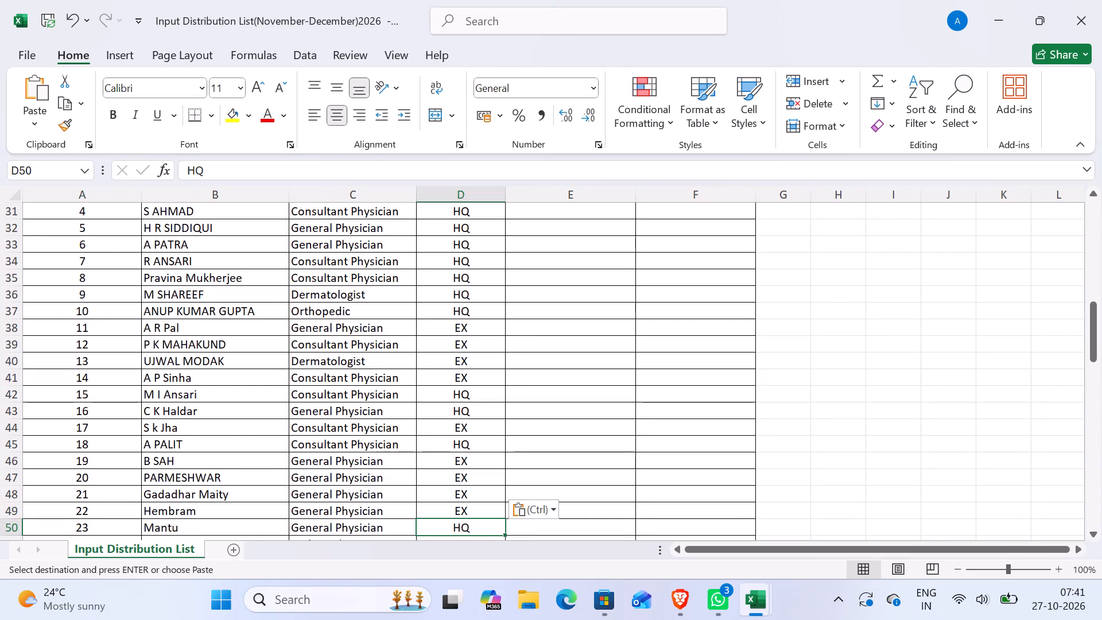
{"action": "key", "text": "ctrl+v"}
Paste EX into the Hq/Ex/Out cell of the last Organic Rice entry, number 25 (D52).
{"action": "key", "text": "Down"}
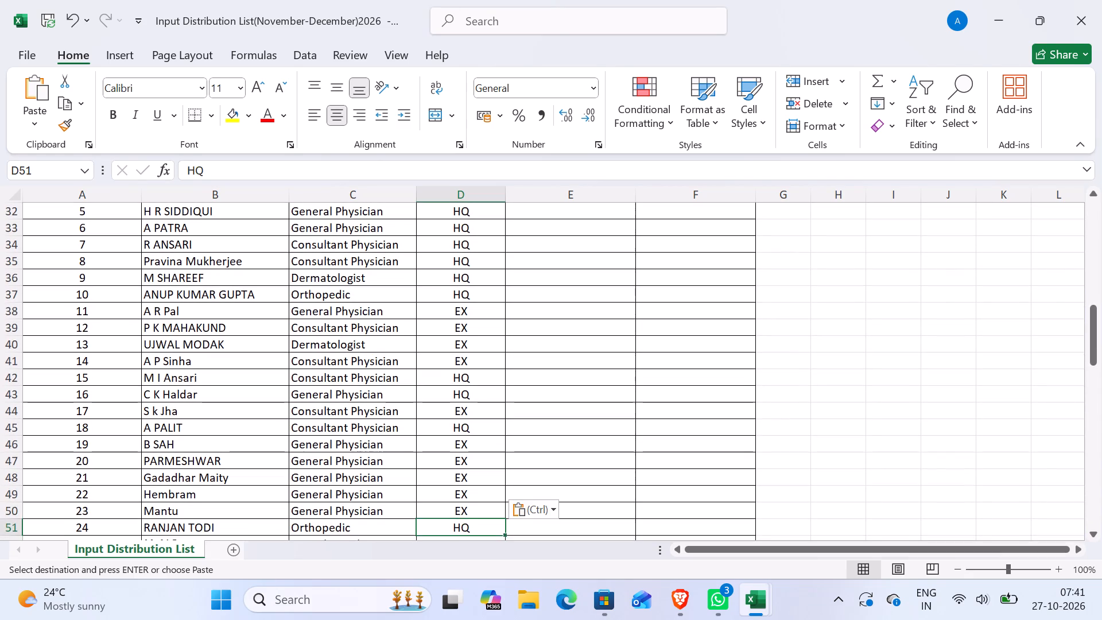
{"action": "key", "text": "Down"}
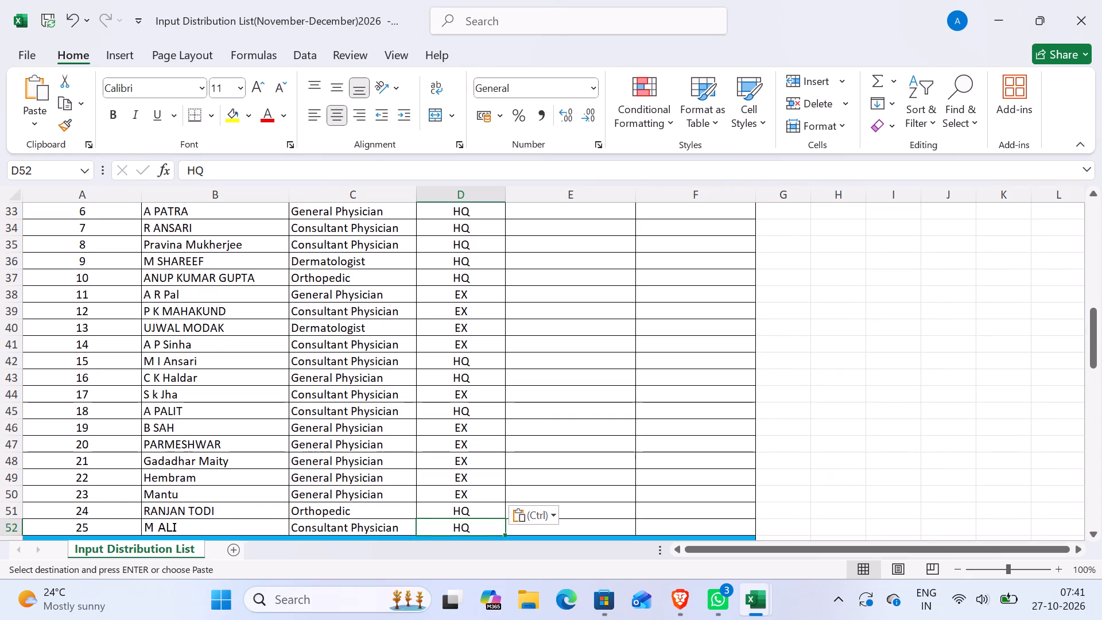
{"action": "key", "text": "ctrl+v"}
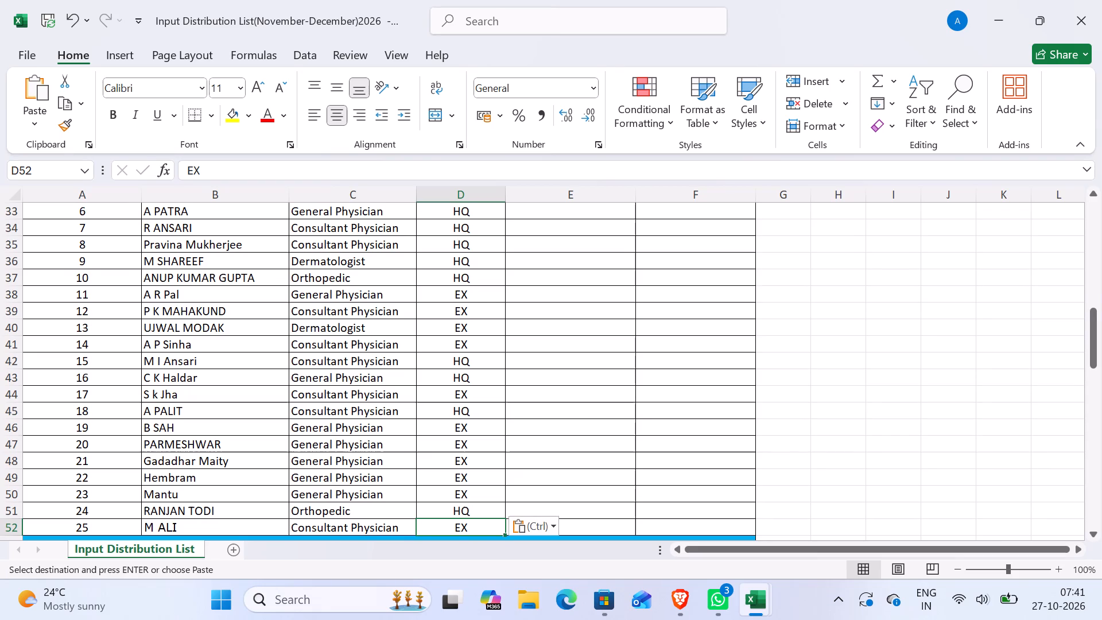
Review the Hq/Ex/Out values of the lower Organic Rice entries, going up from the end of the table to entry 17.
{"action": "key", "text": "Down"}
{"action": "key", "text": "Up"}
{"action": "key", "text": "Up"}
{"action": "key", "text": "Up"}
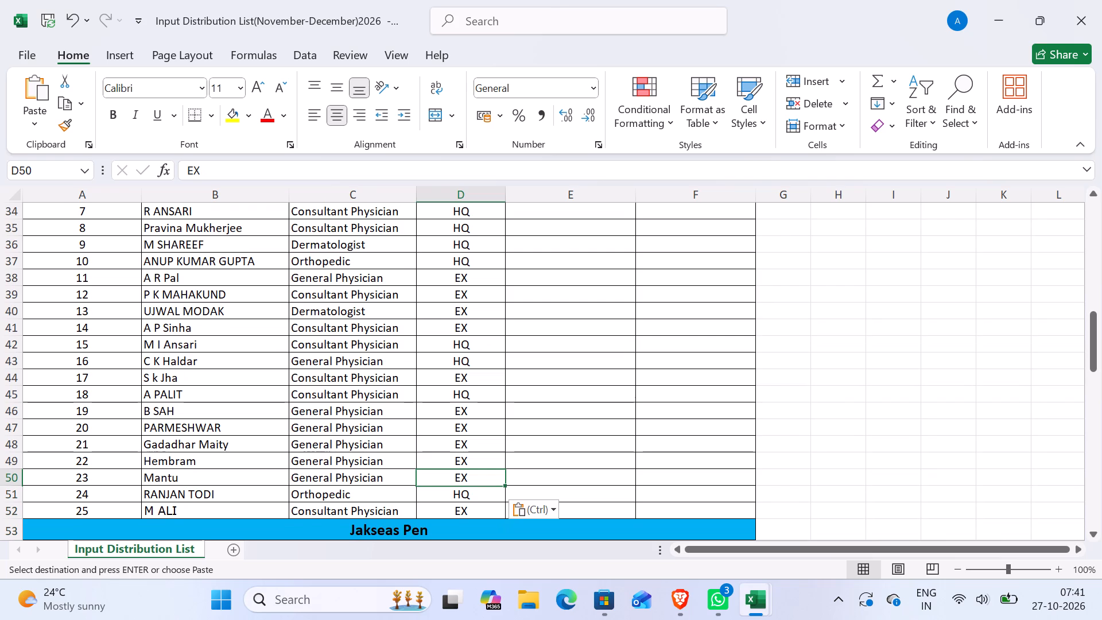
{"action": "key", "text": "Down"}
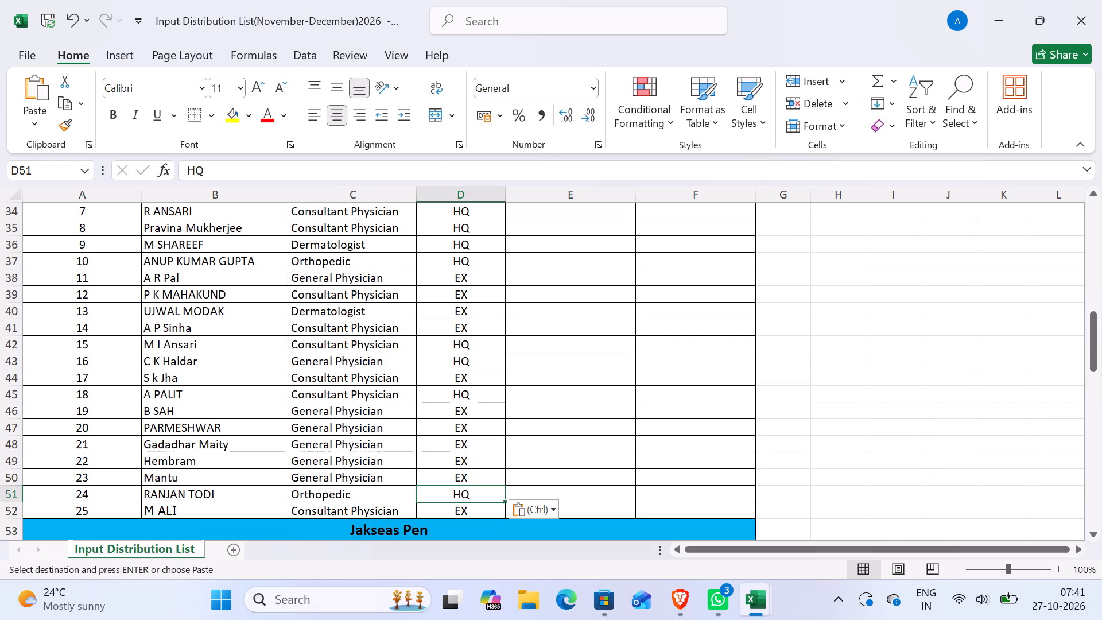
{"action": "key", "text": "Up"}
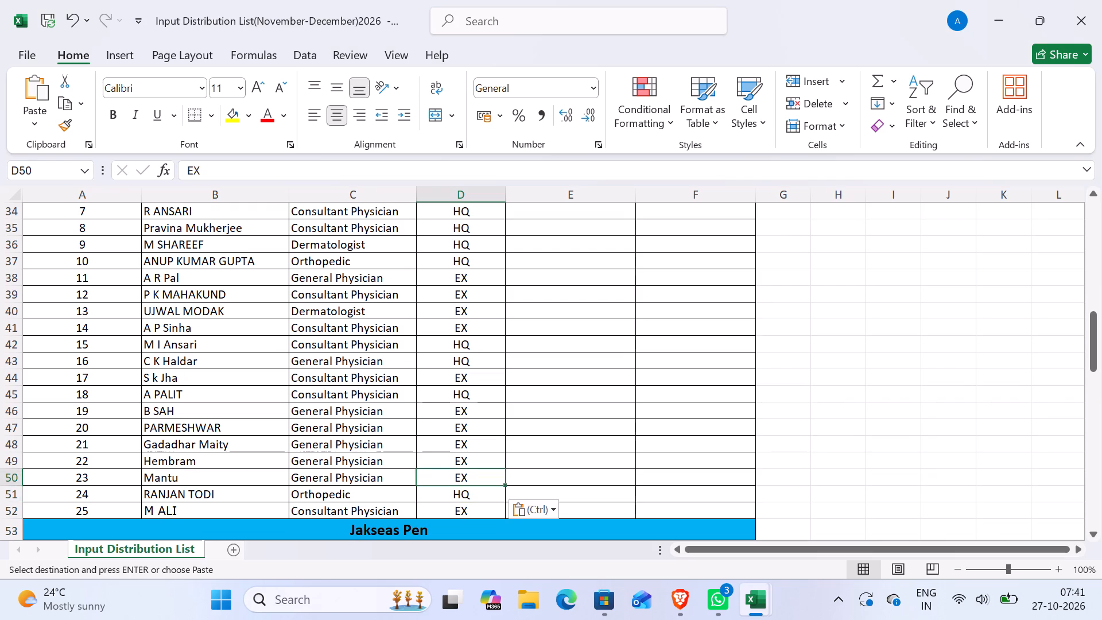
{"action": "key", "text": "Up"}
{"action": "key", "text": "Up"}
{"action": "key", "text": "Up"}
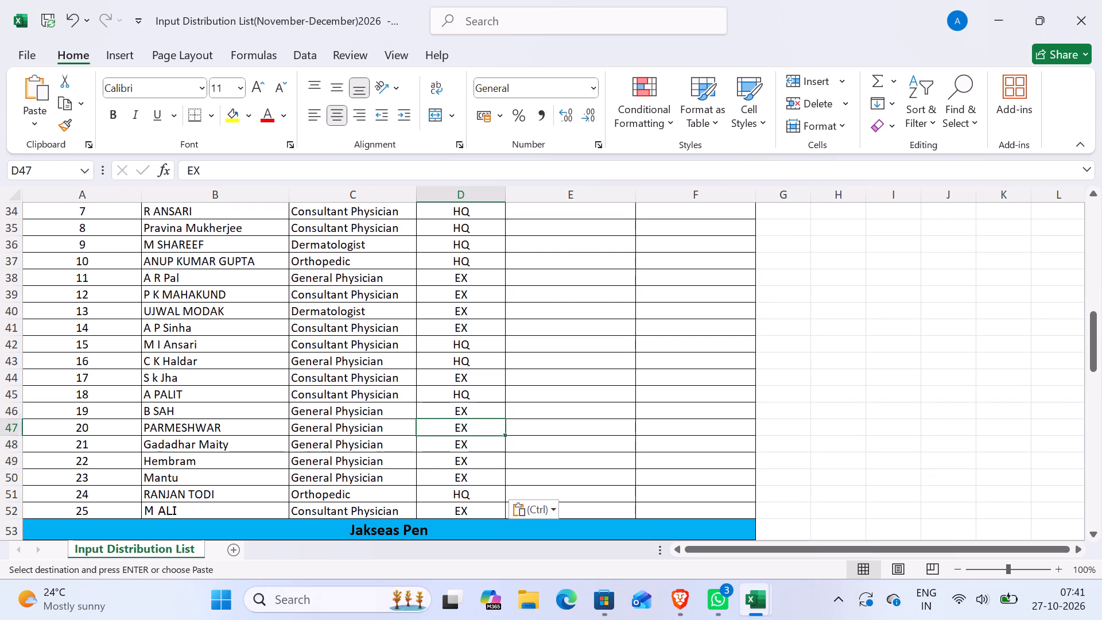
{"action": "key", "text": "Up"}
{"action": "key", "text": "Up"}
{"action": "key", "text": "Up"}
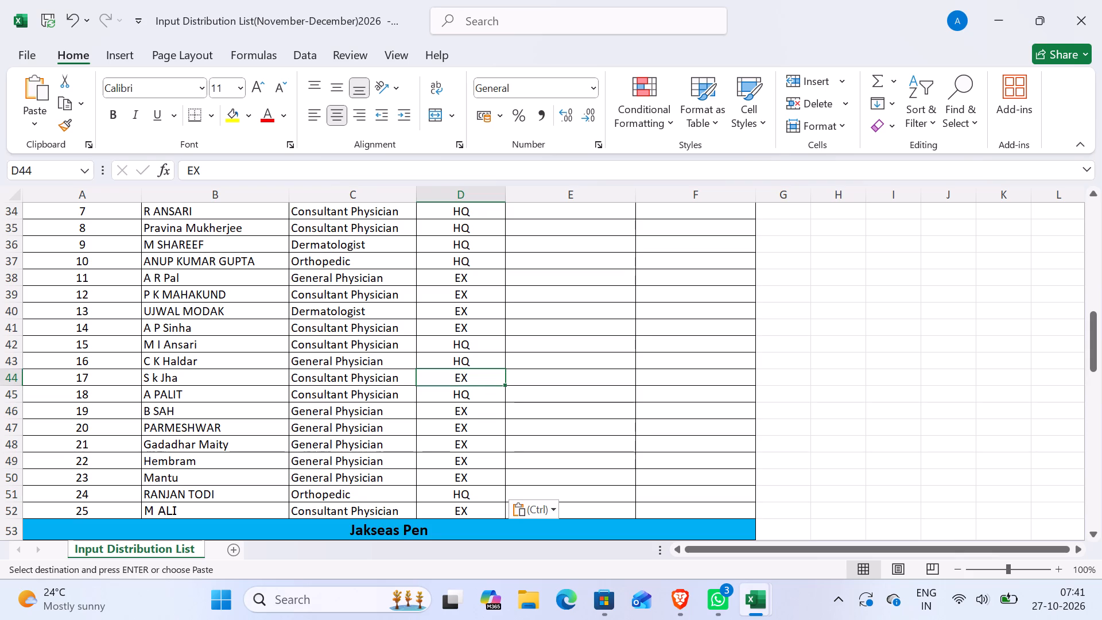
Switch to the Gift Distribution List and examine the gift tables on the AUG-26 sheet for a source for Defseas Mobile Stand.
{"action": "left_click", "coordinate": [557, 409]}
{"action": "scroll", "coordinate": [558, 408], "scroll_direction": "up", "scroll_amount": 14}
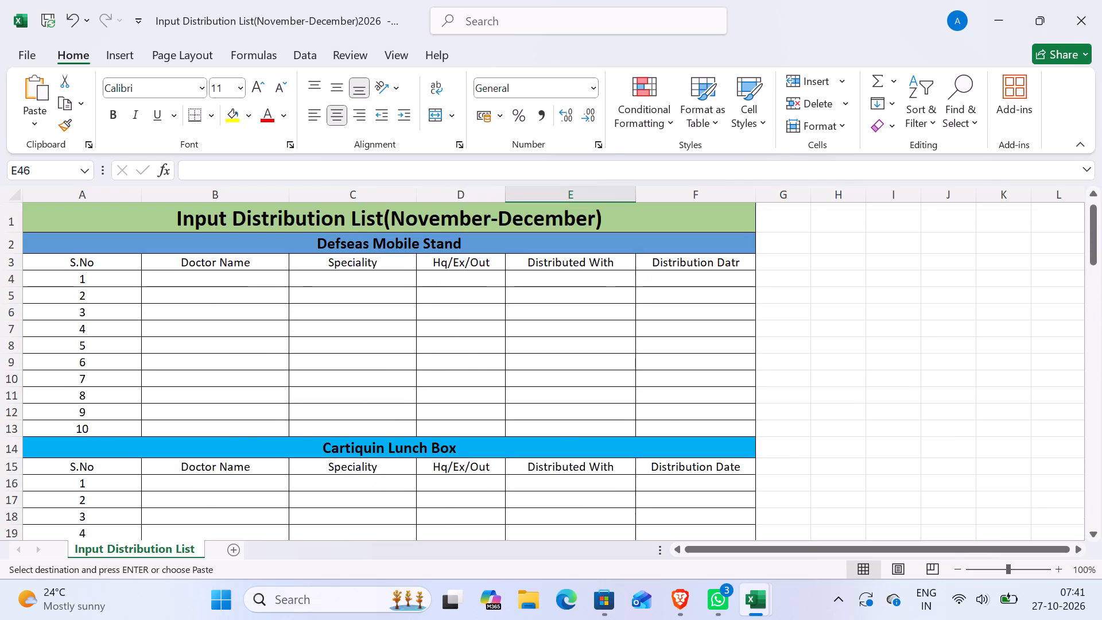
{"action": "scroll", "coordinate": [558, 406], "scroll_direction": "up", "scroll_amount": 12}
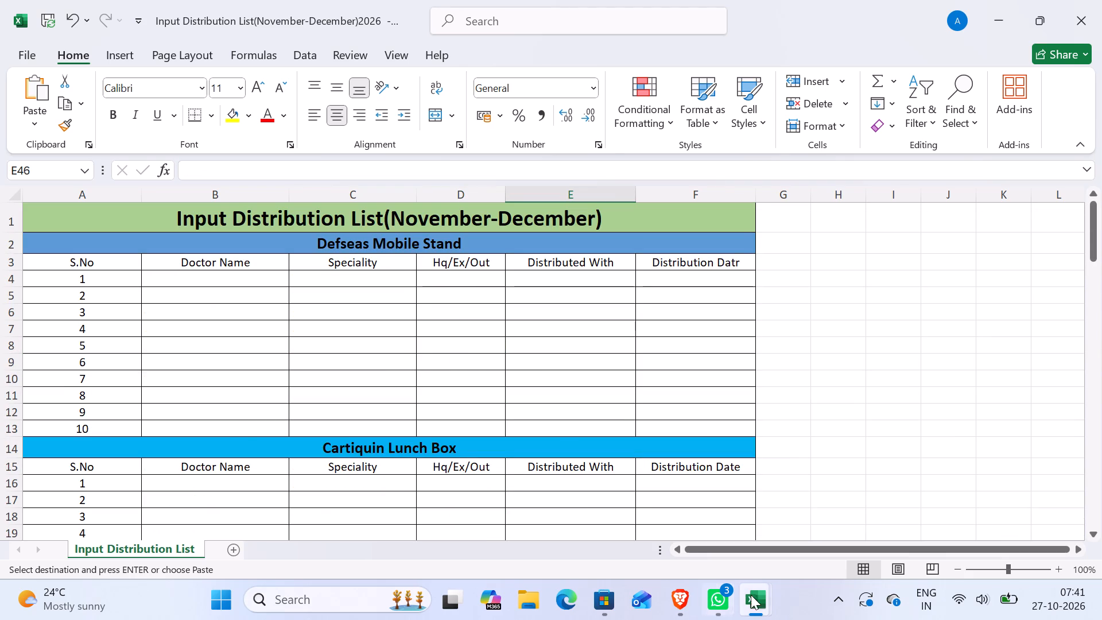
{"action": "left_click", "coordinate": [762, 600]}
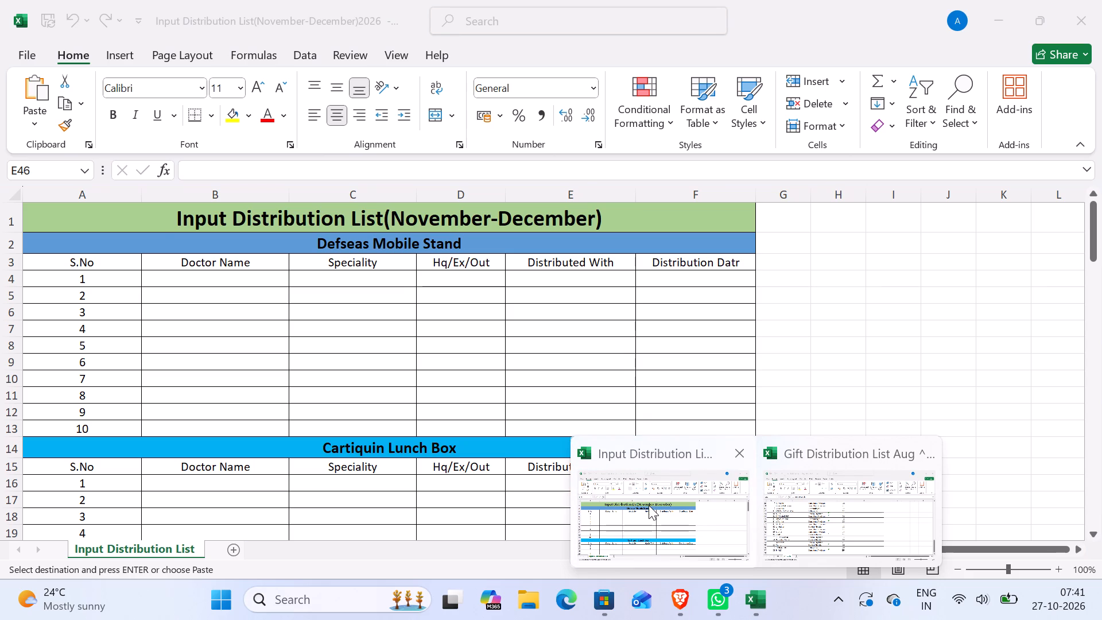
{"action": "left_click", "coordinate": [878, 498]}
{"action": "scroll", "coordinate": [615, 440], "scroll_direction": "up", "scroll_amount": 14}
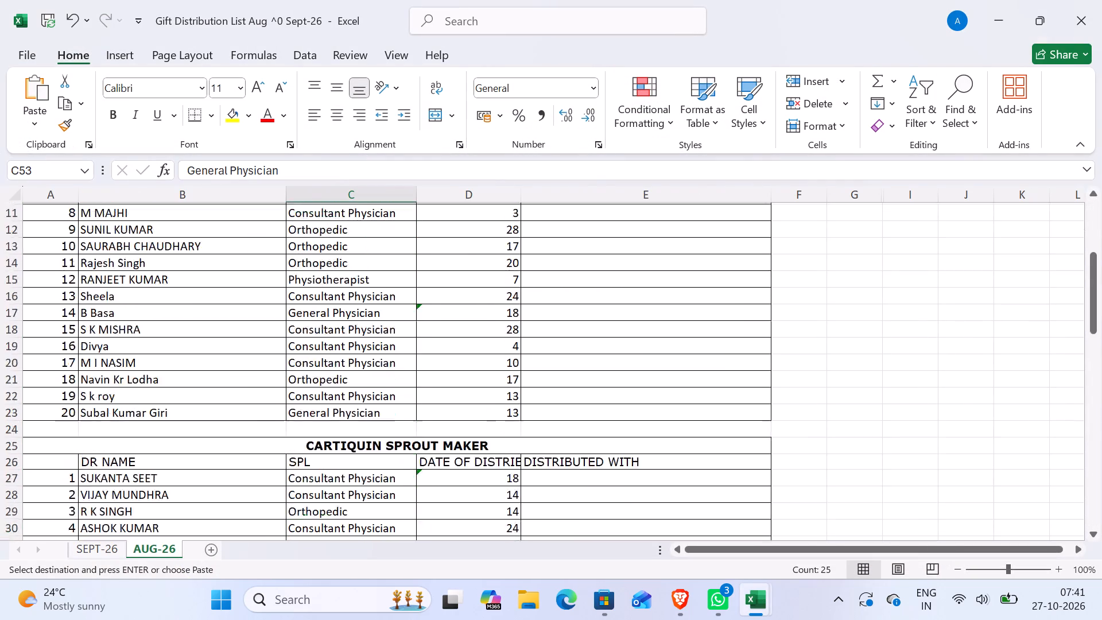
{"action": "scroll", "coordinate": [615, 440], "scroll_direction": "up", "scroll_amount": 12}
{"action": "scroll", "coordinate": [588, 425], "scroll_direction": "down", "scroll_amount": 7}
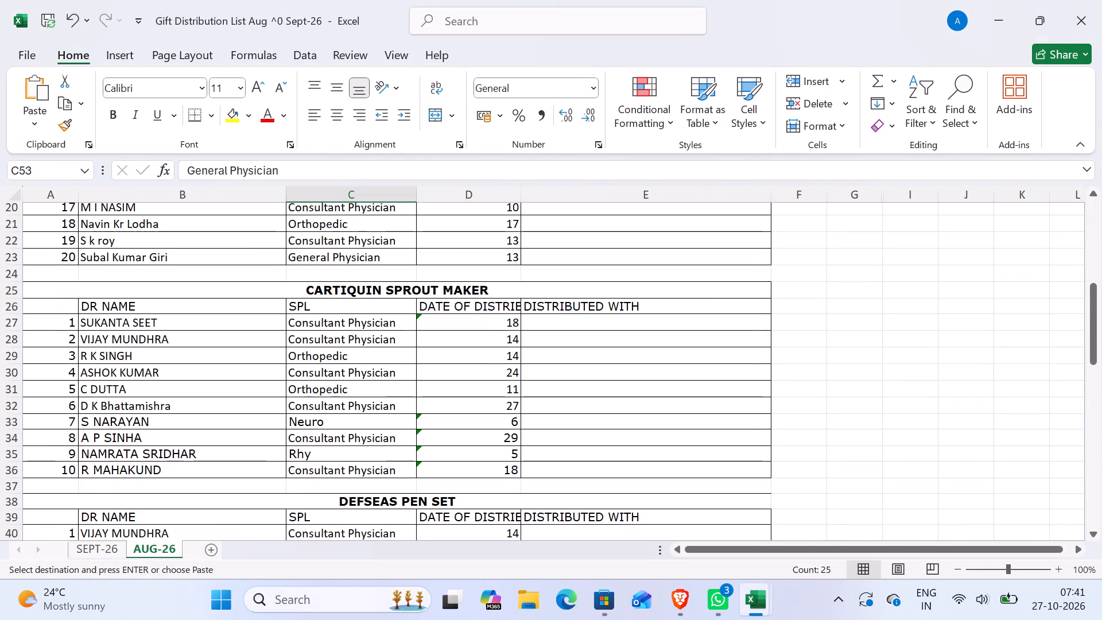
{"action": "scroll", "coordinate": [579, 415], "scroll_direction": "down", "scroll_amount": 2}
{"action": "scroll", "coordinate": [578, 415], "scroll_direction": "up", "scroll_amount": 1}
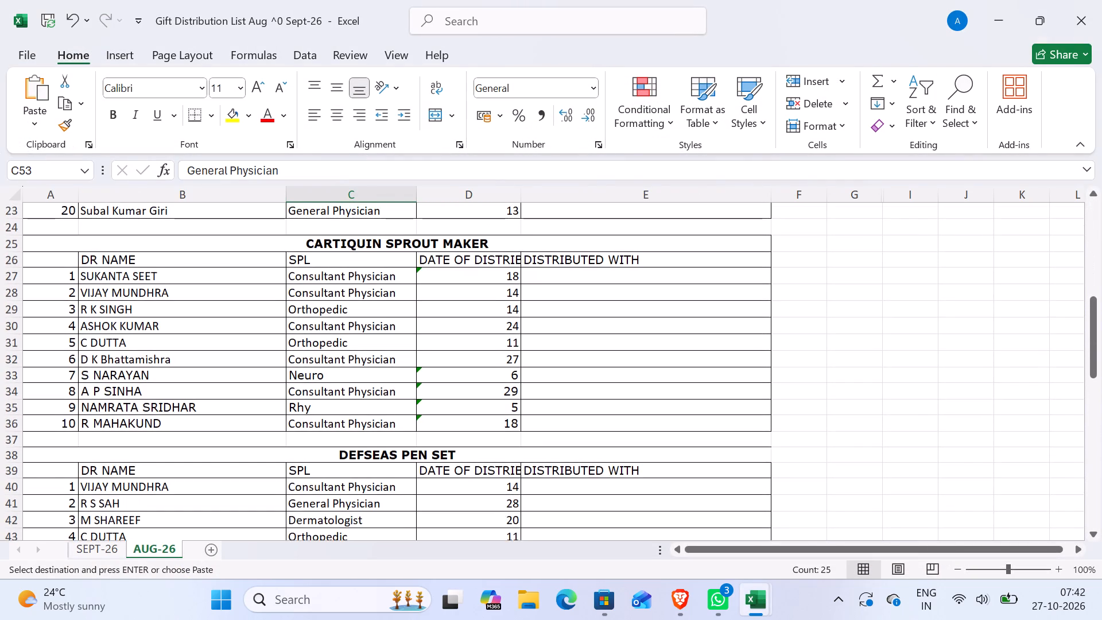
{"action": "scroll", "coordinate": [578, 415], "scroll_direction": "down", "scroll_amount": 4}
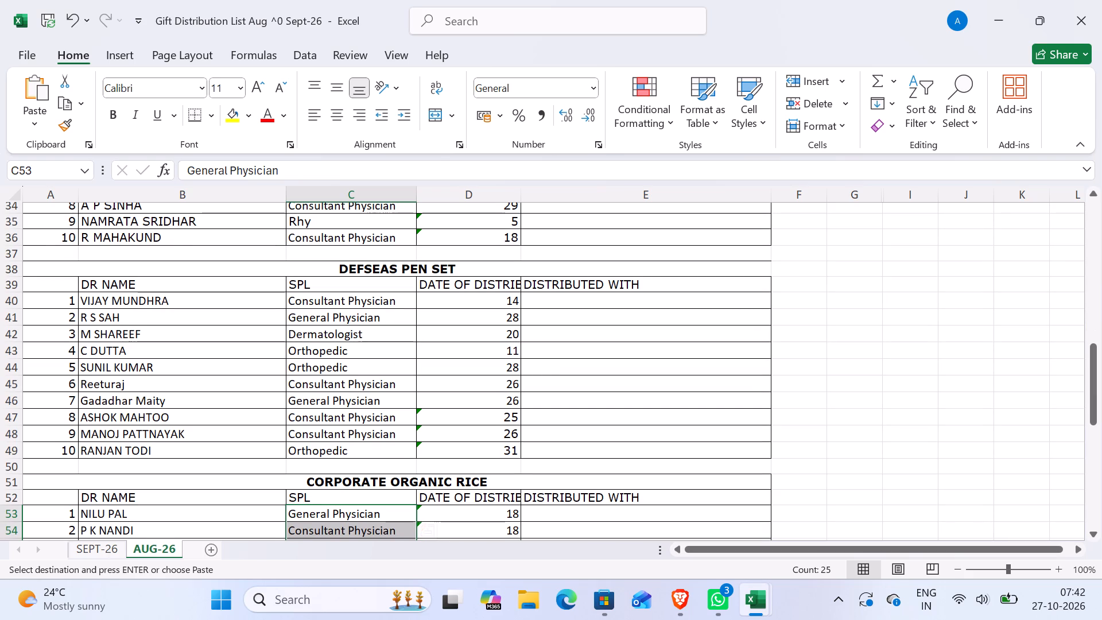
Copy the ten DEFSEAS PEN SET doctor names (B40 to B49) into the Input Distribution List's Defseas Mobile Stand table, starting at B4.
{"action": "left_click_drag", "start_coordinate": [126, 301], "coordinate": [133, 325]}
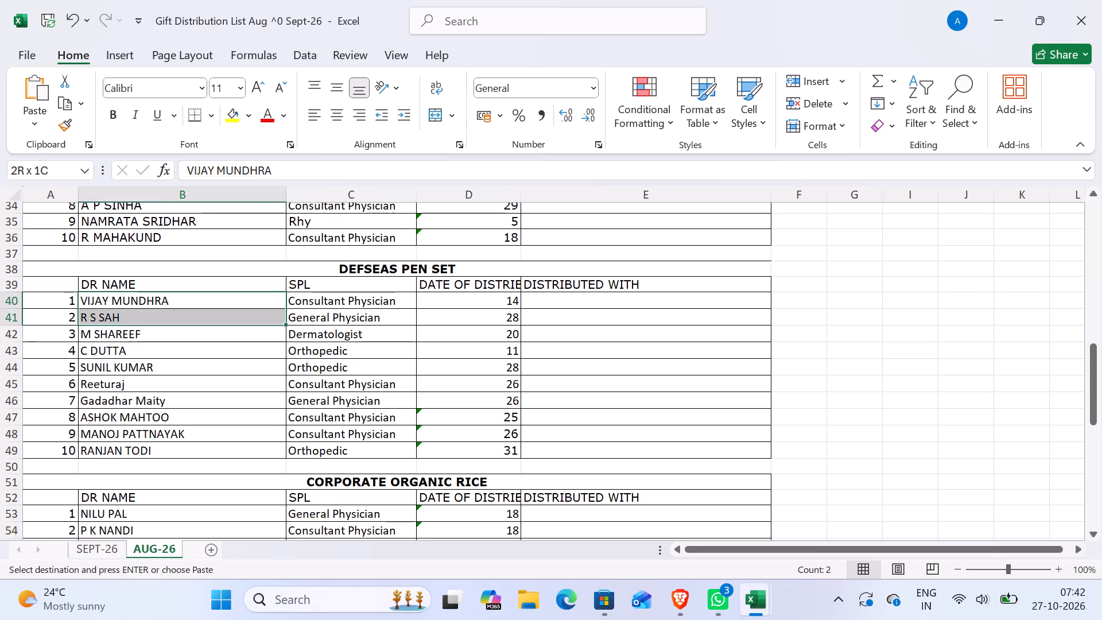
{"action": "left_click_drag", "start_coordinate": [133, 325], "coordinate": [148, 458]}
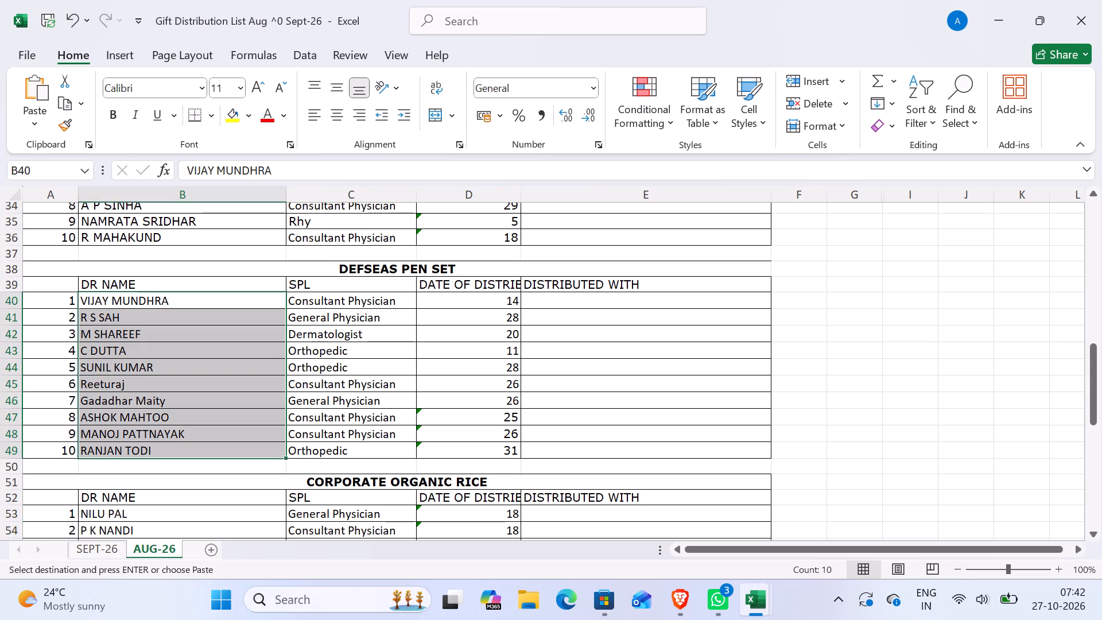
{"action": "key", "text": "ctrl+c"}
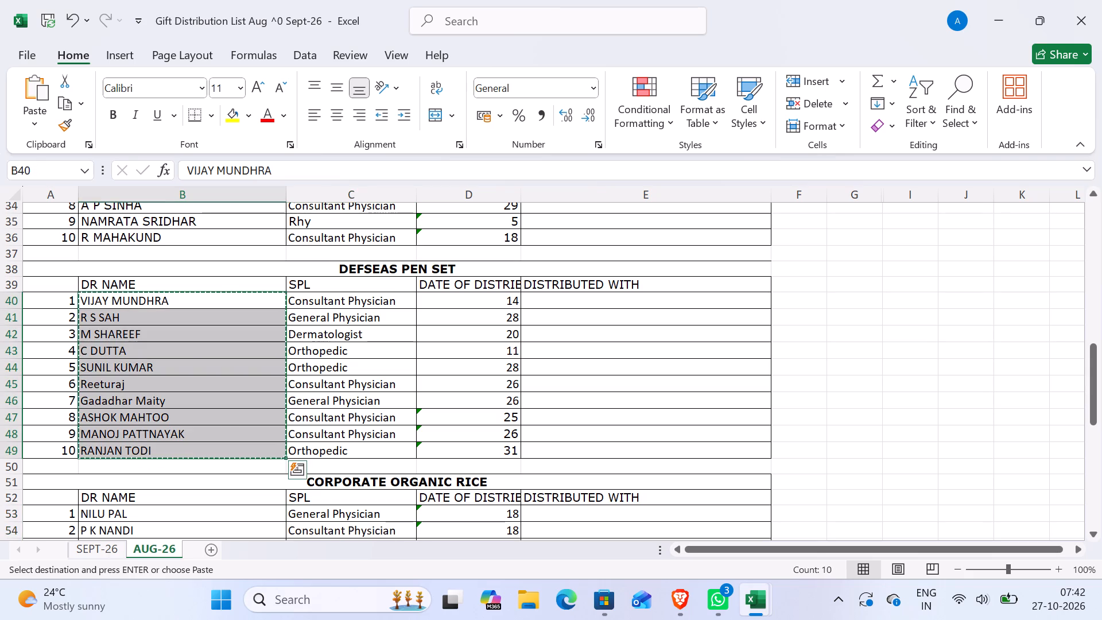
{"action": "left_click", "coordinate": [762, 609]}
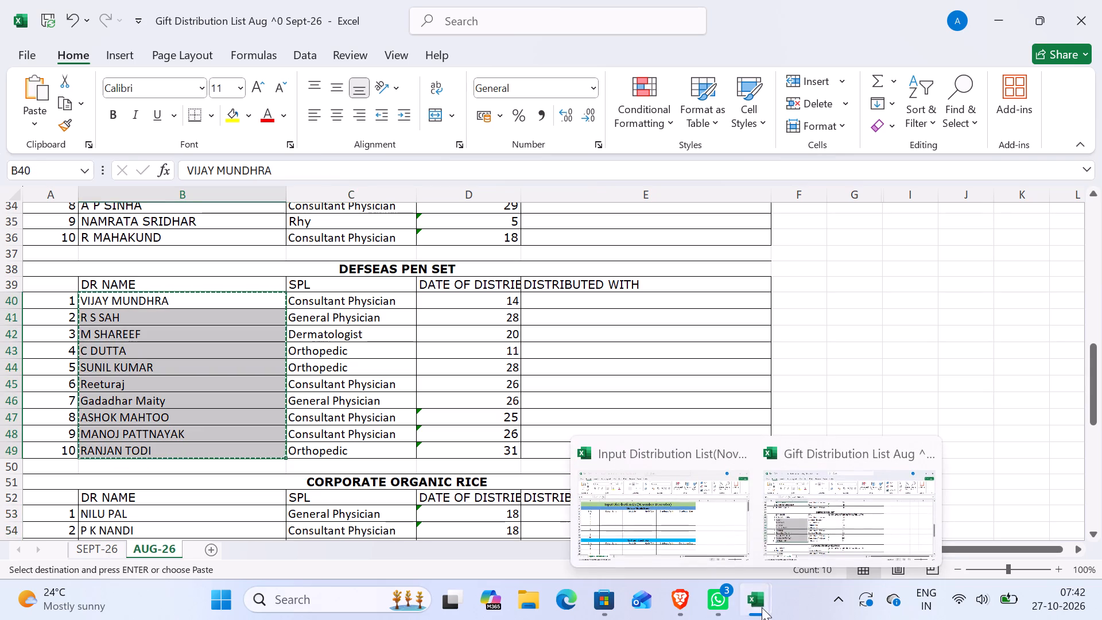
{"action": "left_click", "coordinate": [666, 519]}
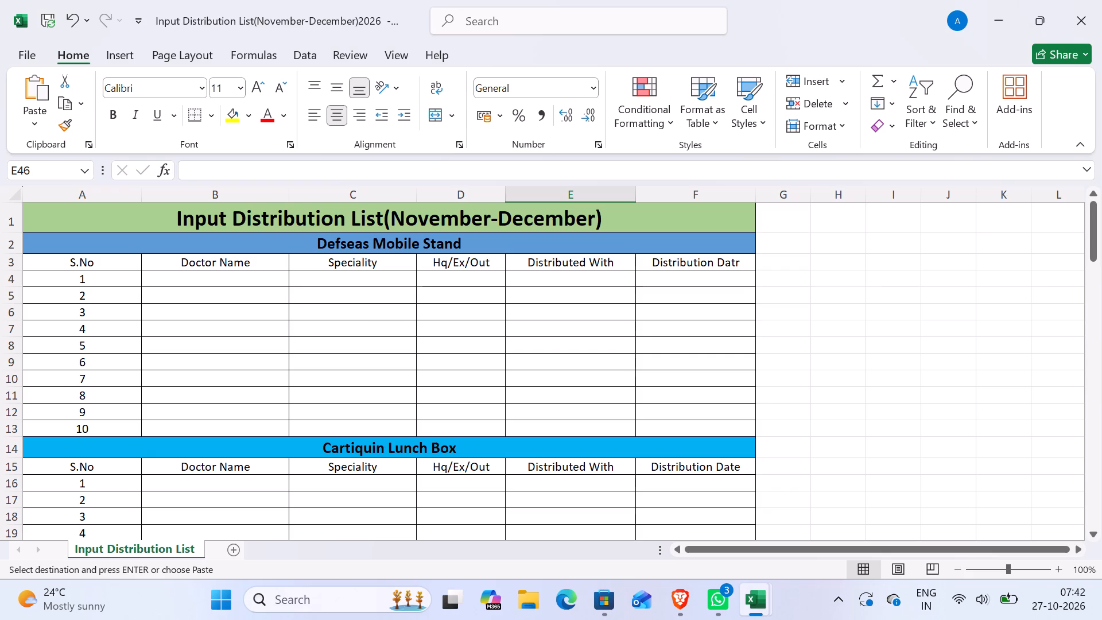
{"action": "left_click", "coordinate": [181, 278]}
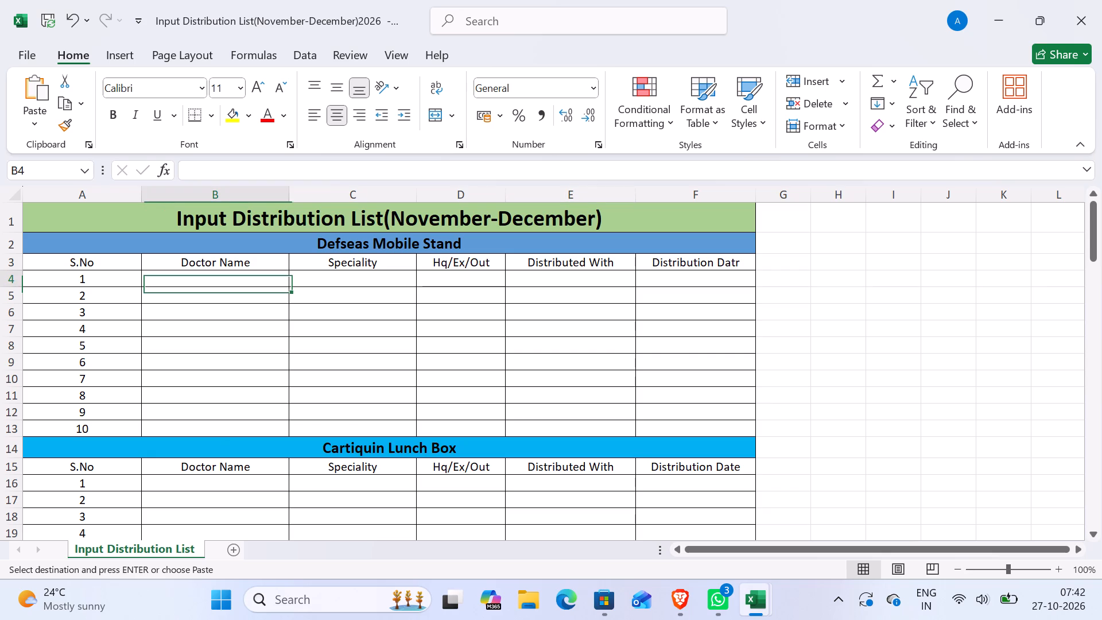
{"action": "key", "text": "ctrl+v"}
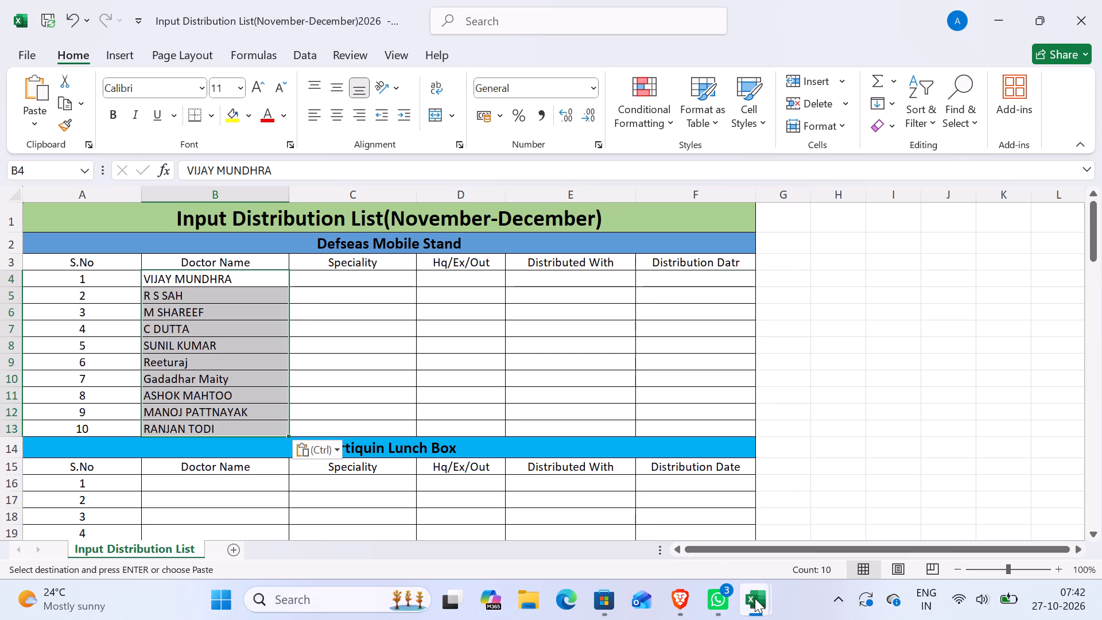
Copy the ten DEFSEAS PEN SET specialities (C40 to C49) into the Speciality column of Defseas Mobile Stand, starting at C4.
{"action": "left_click", "coordinate": [755, 599]}
{"action": "left_click", "coordinate": [808, 521]}
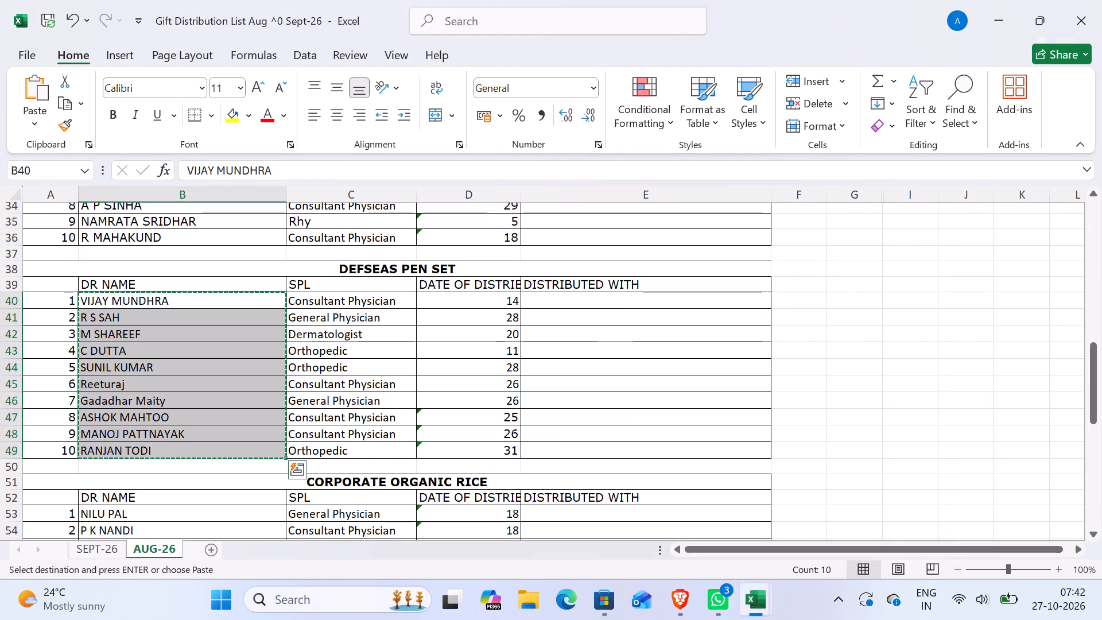
{"action": "left_click_drag", "start_coordinate": [329, 300], "coordinate": [329, 451]}
{"action": "key", "text": "ctrl+c"}
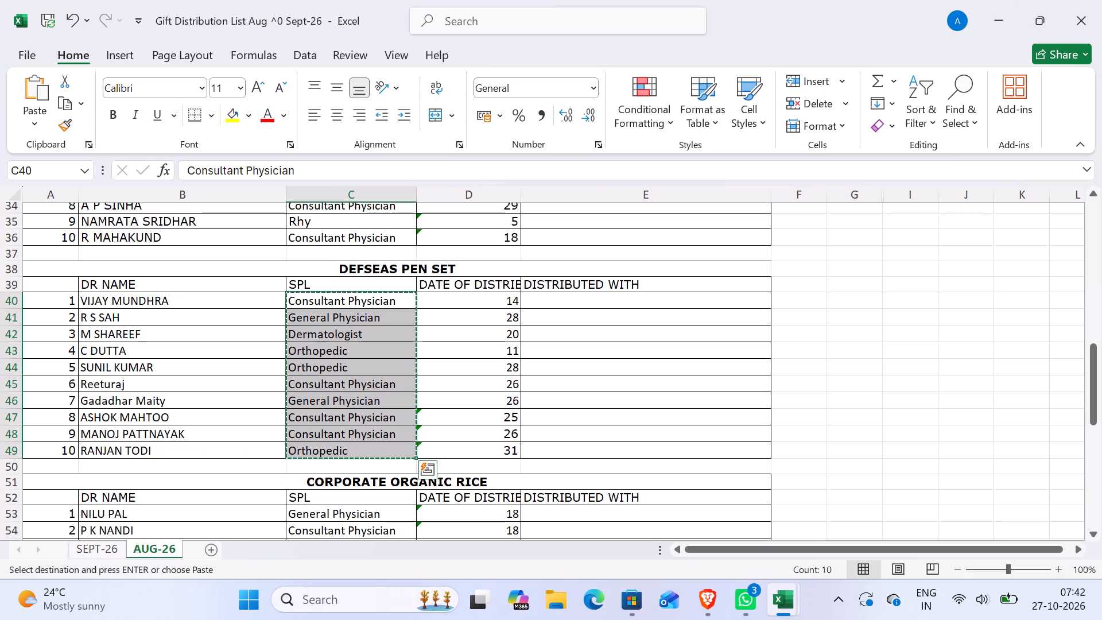
{"action": "left_click", "coordinate": [759, 602]}
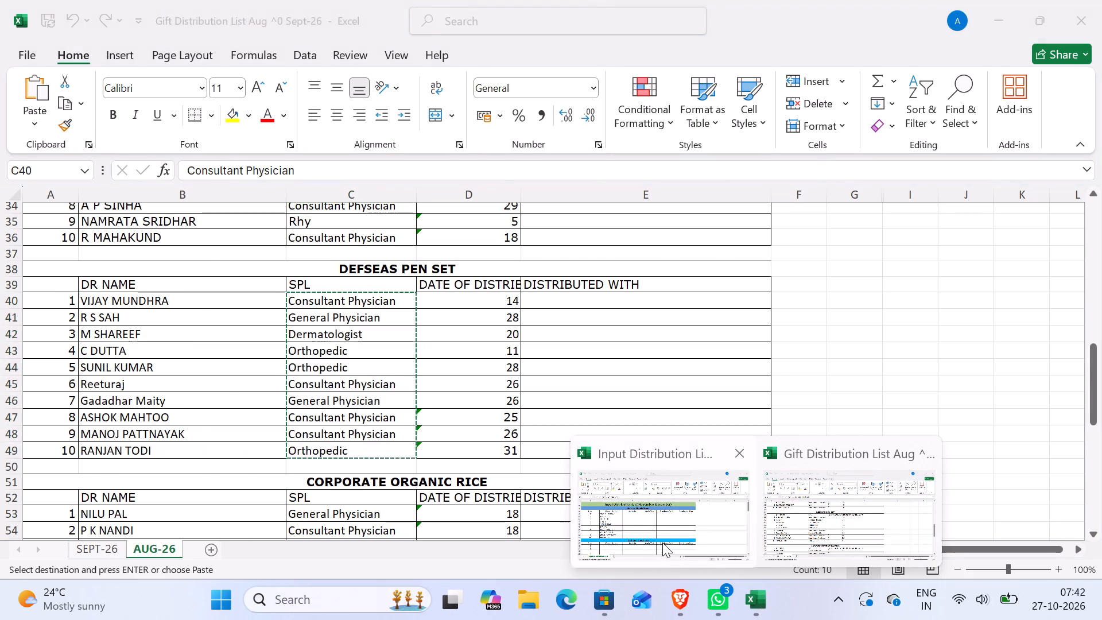
{"action": "left_click", "coordinate": [657, 537]}
{"action": "left_click", "coordinate": [367, 278]}
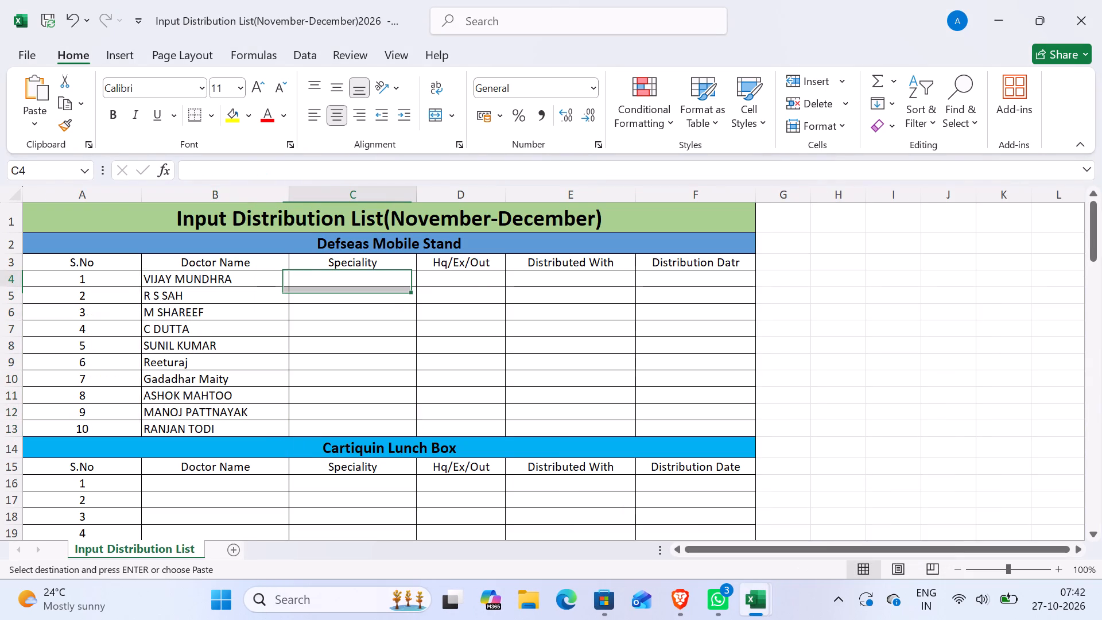
{"action": "key", "text": "ctrl+v"}
Copy HQ from Organic Rice entry 4 (D31) into D4 and fill it down Defseas Mobile Stand's Hq/Ex/Out column to D13.
{"action": "scroll", "coordinate": [367, 278], "scroll_direction": "down", "scroll_amount": 5}
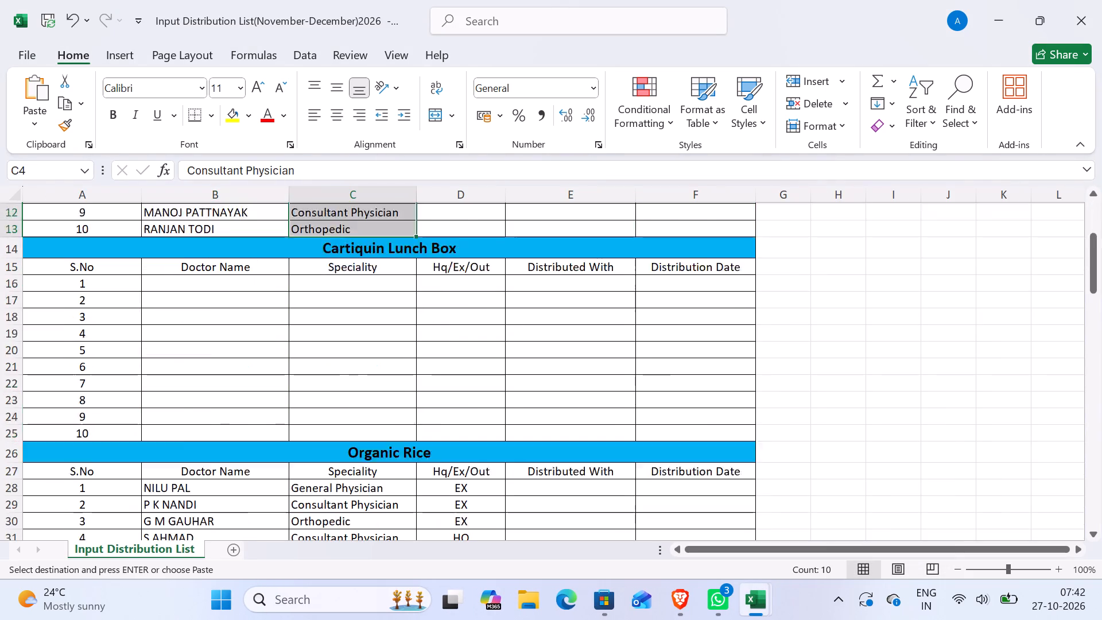
{"action": "left_click", "coordinate": [475, 438]}
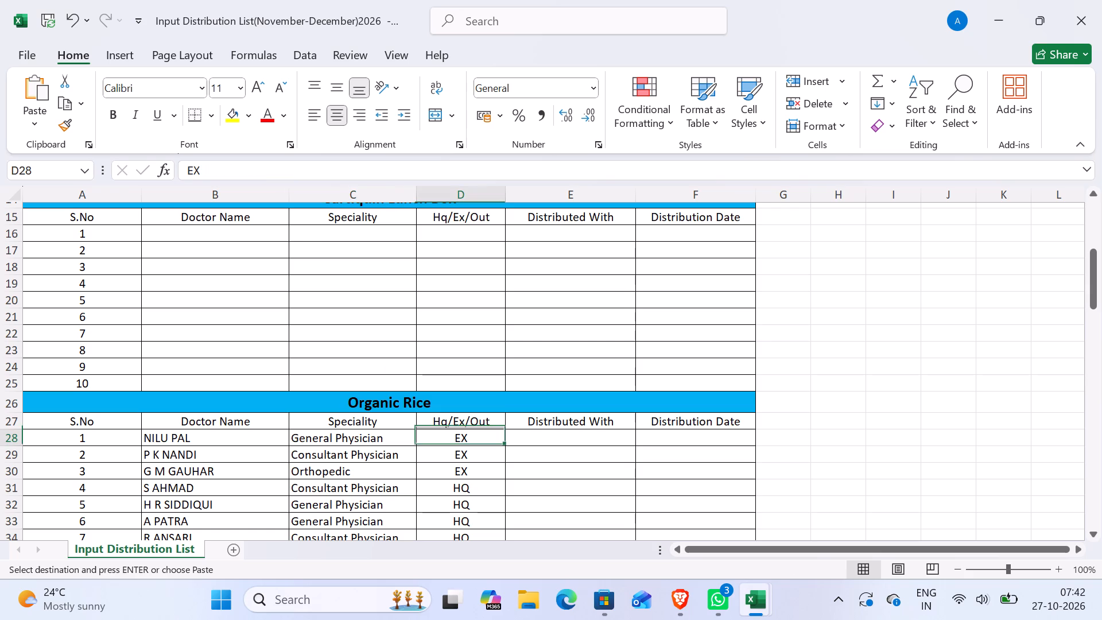
{"action": "left_click", "coordinate": [464, 489]}
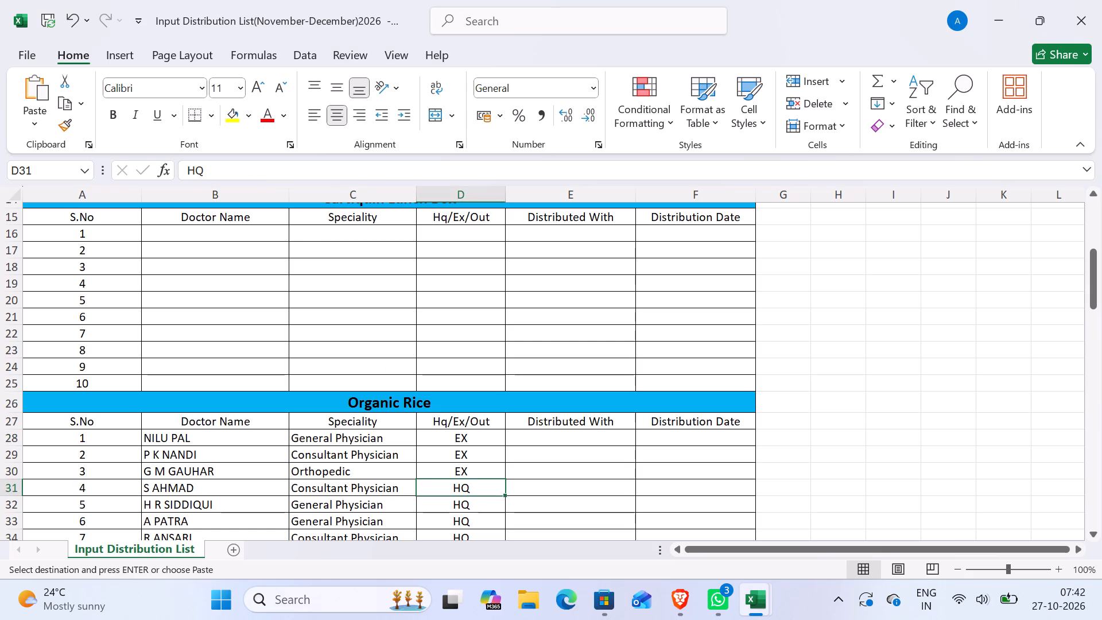
{"action": "key", "text": "ctrl+c"}
{"action": "scroll", "coordinate": [502, 394], "scroll_direction": "up", "scroll_amount": 8}
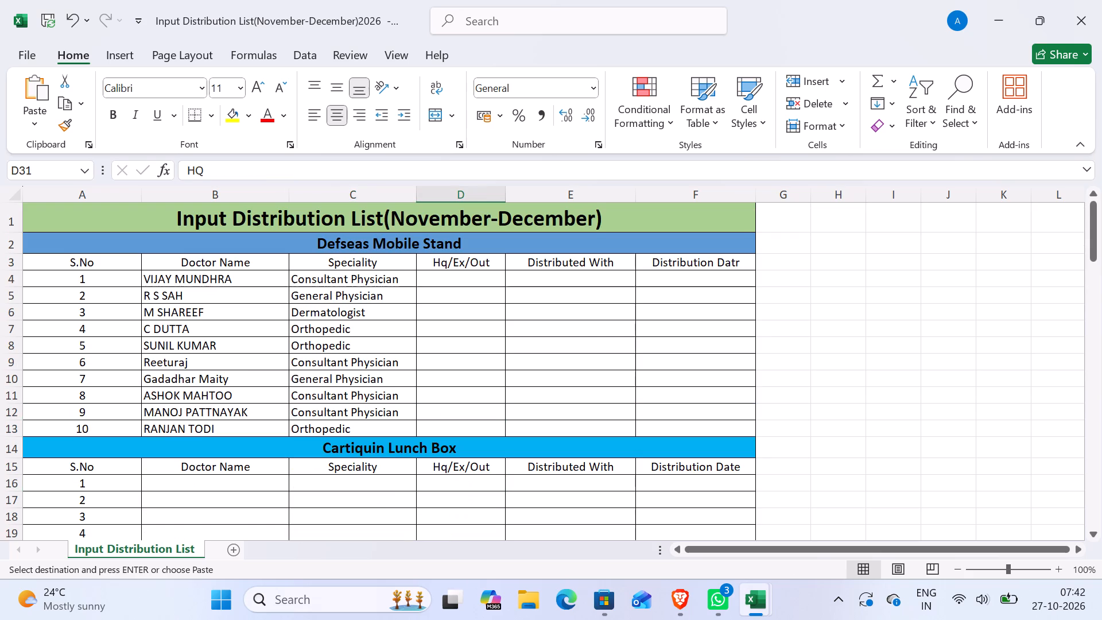
{"action": "left_click", "coordinate": [464, 276]}
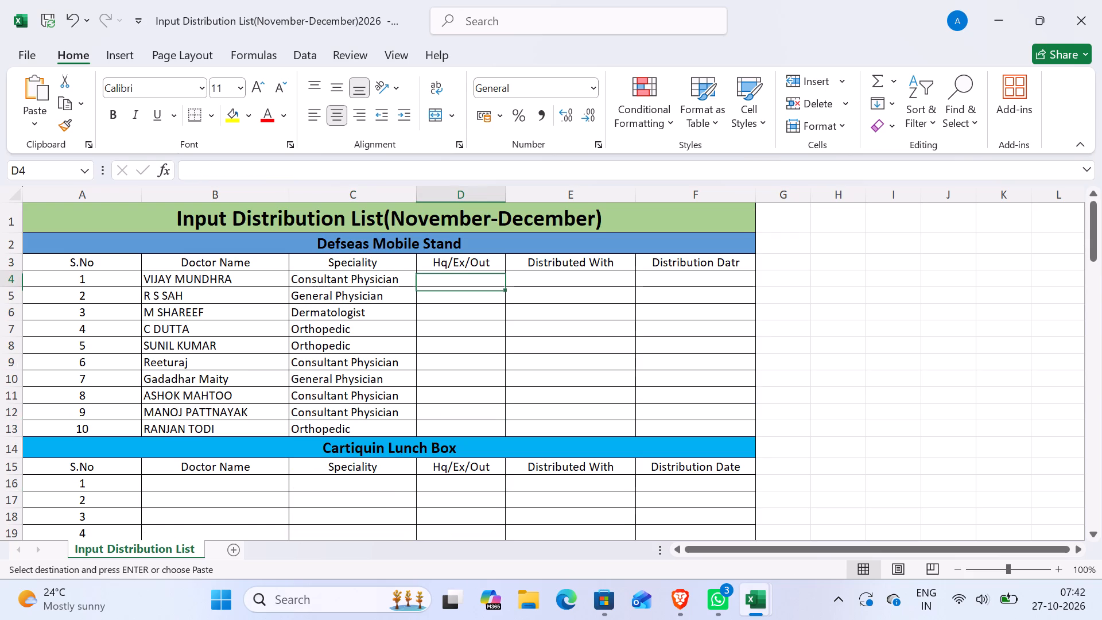
{"action": "key", "text": "ctrl+v"}
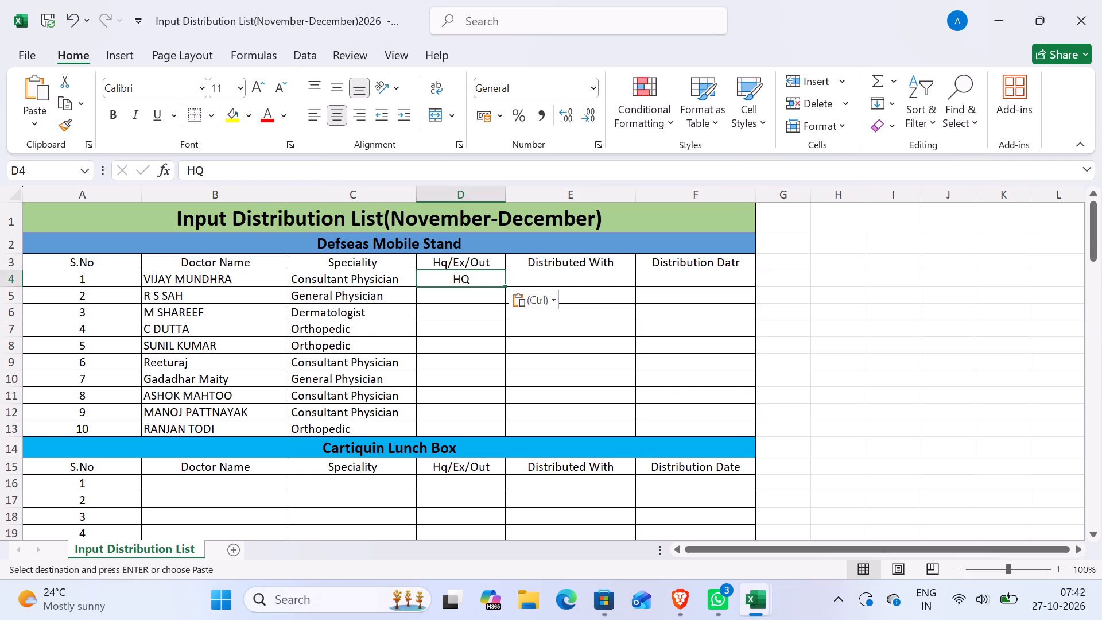
{"action": "left_click_drag", "start_coordinate": [504, 288], "coordinate": [501, 427]}
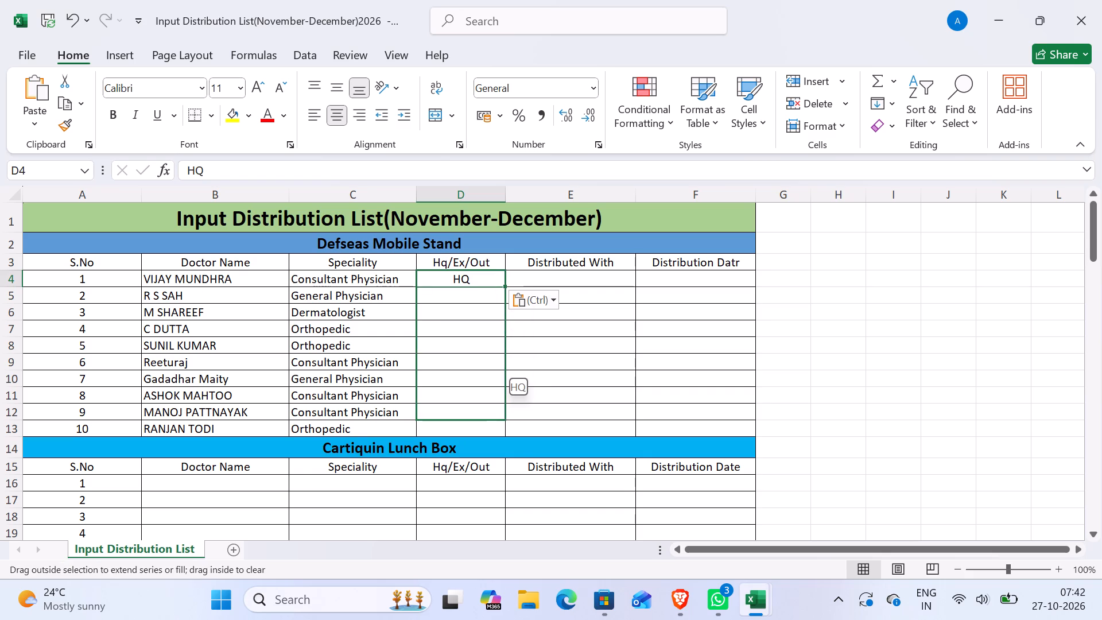
{"action": "left_click_drag", "start_coordinate": [501, 427], "coordinate": [507, 434]}
Copy EX from Organic Rice entry 2 (D29) into the Hq/Ex/Out cell of Defseas Mobile Stand entry 1 (D4).
{"action": "scroll", "coordinate": [504, 413], "scroll_direction": "down", "scroll_amount": 5}
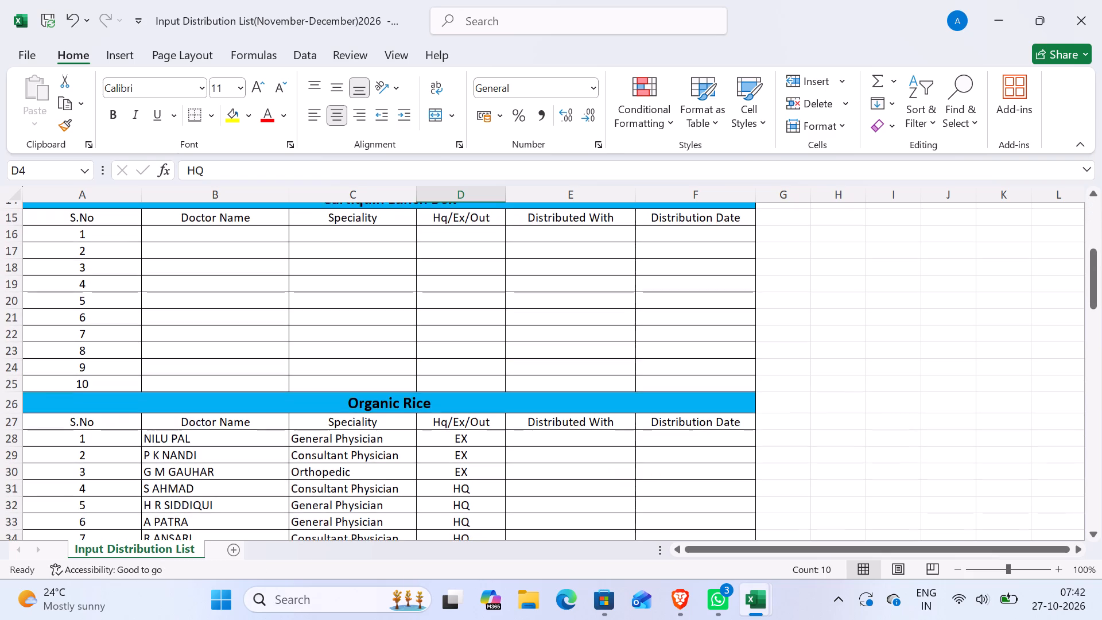
{"action": "left_click", "coordinate": [472, 456]}
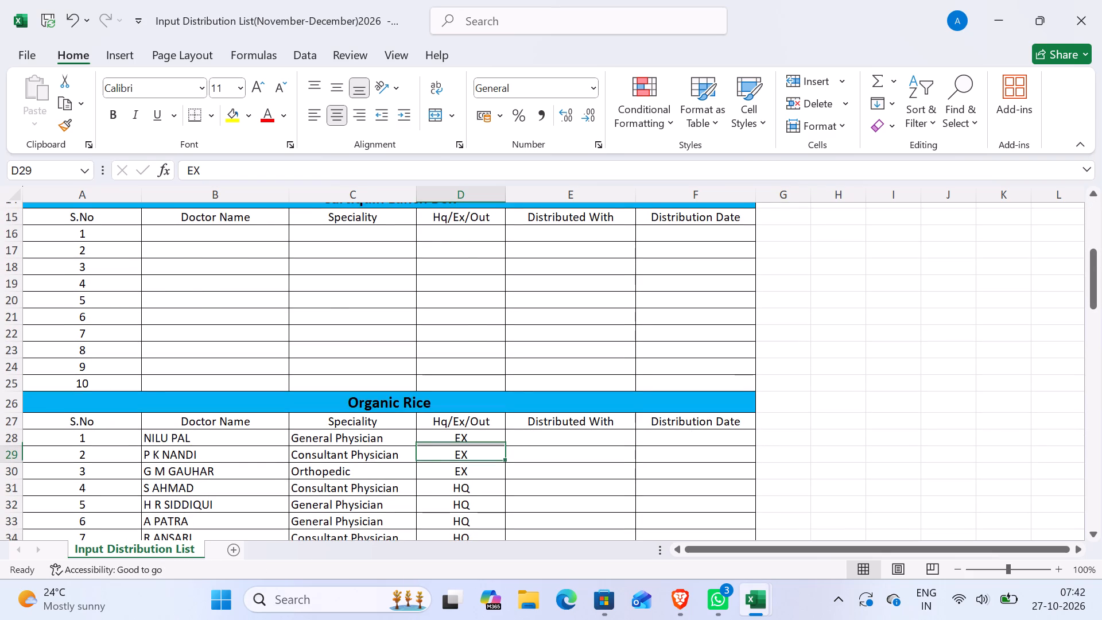
{"action": "key", "text": "ctrl+c"}
{"action": "scroll", "coordinate": [495, 362], "scroll_direction": "up", "scroll_amount": 8}
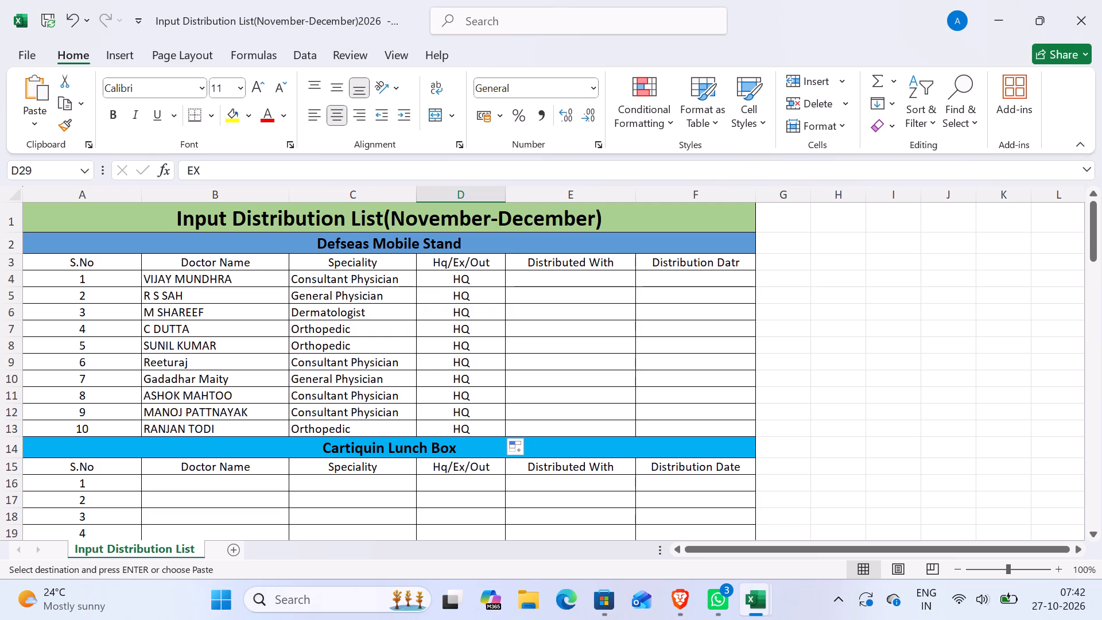
{"action": "left_click", "coordinate": [457, 280]}
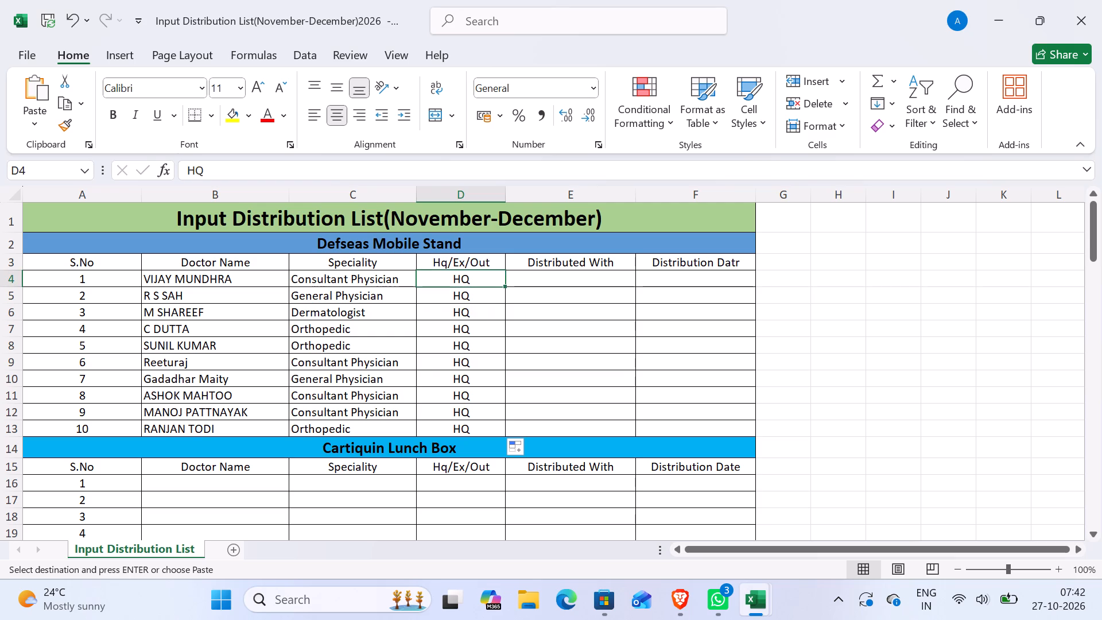
{"action": "key", "text": "ctrl+v"}
Paste EX into the Hq/Ex/Out cells of Defseas Mobile Stand entries 6 and 7 (D9 and D10).
{"action": "key", "text": "Down"}
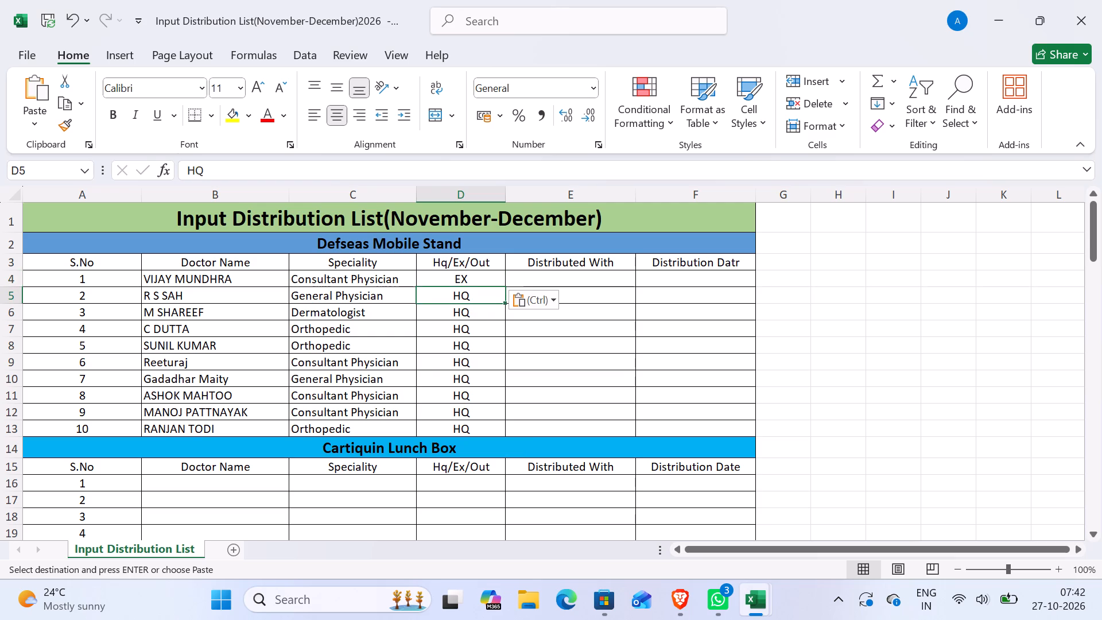
{"action": "key", "text": "Down"}
{"action": "key", "text": "Down"}
{"action": "key", "text": "Down"}
{"action": "key", "text": "Down"}
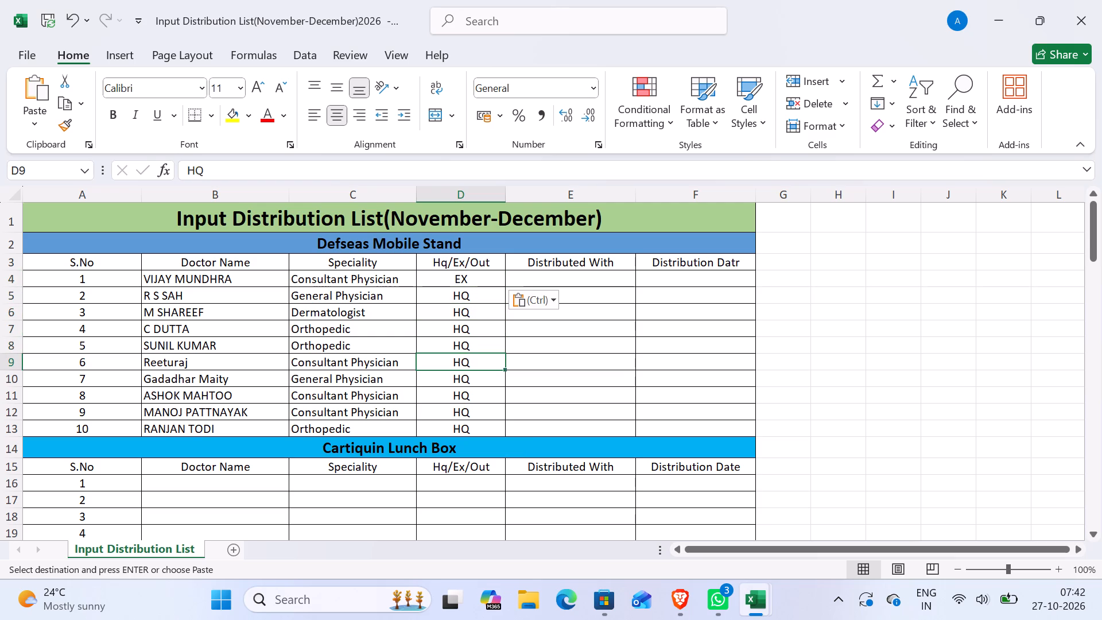
{"action": "key", "text": "ctrl+v"}
{"action": "key", "text": "Down"}
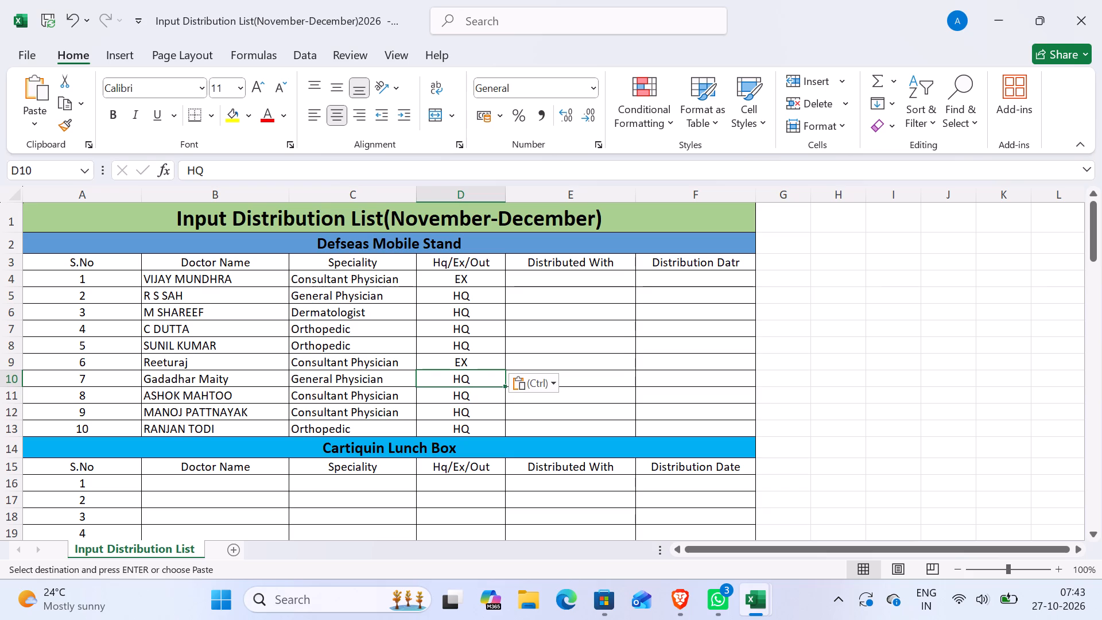
{"action": "key", "text": "Down"}
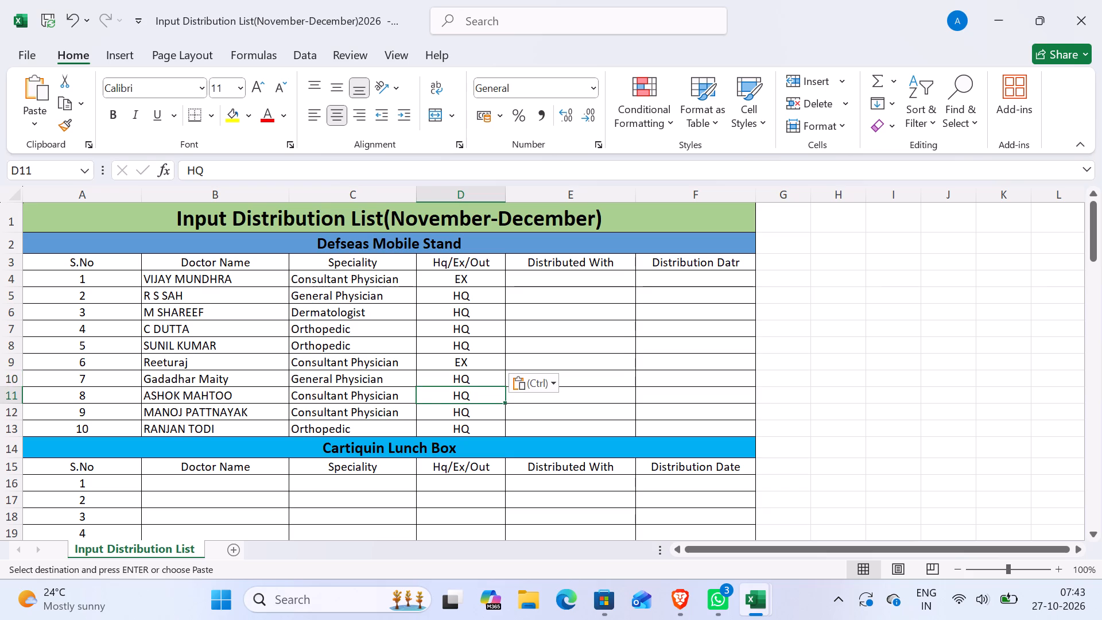
{"action": "key", "text": "Up"}
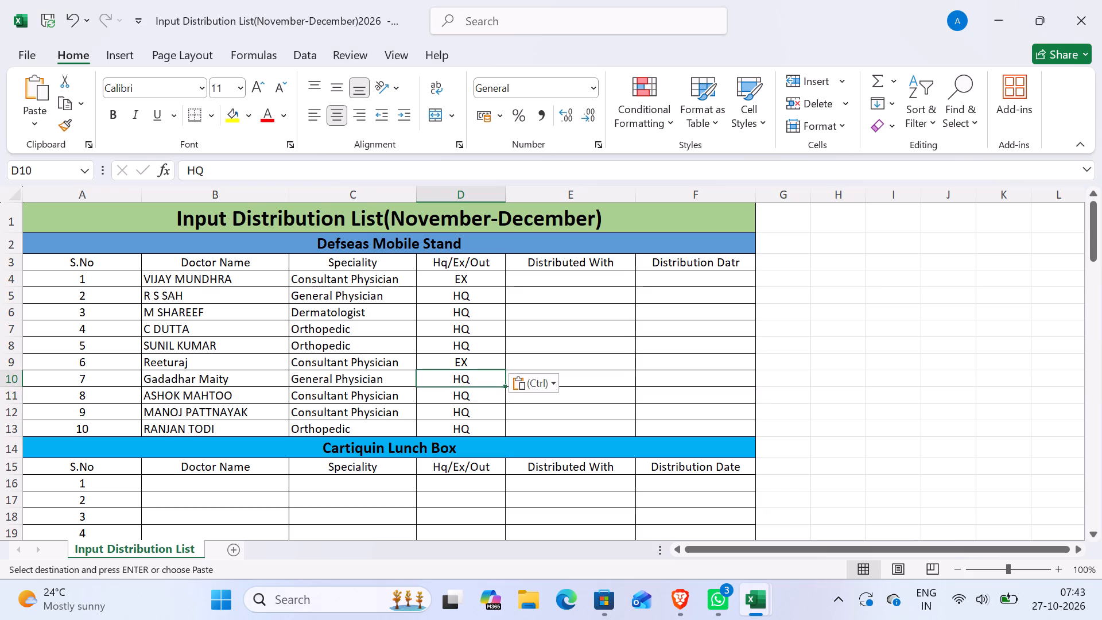
{"action": "key", "text": "ctrl+v"}
{"action": "key", "text": "Down"}
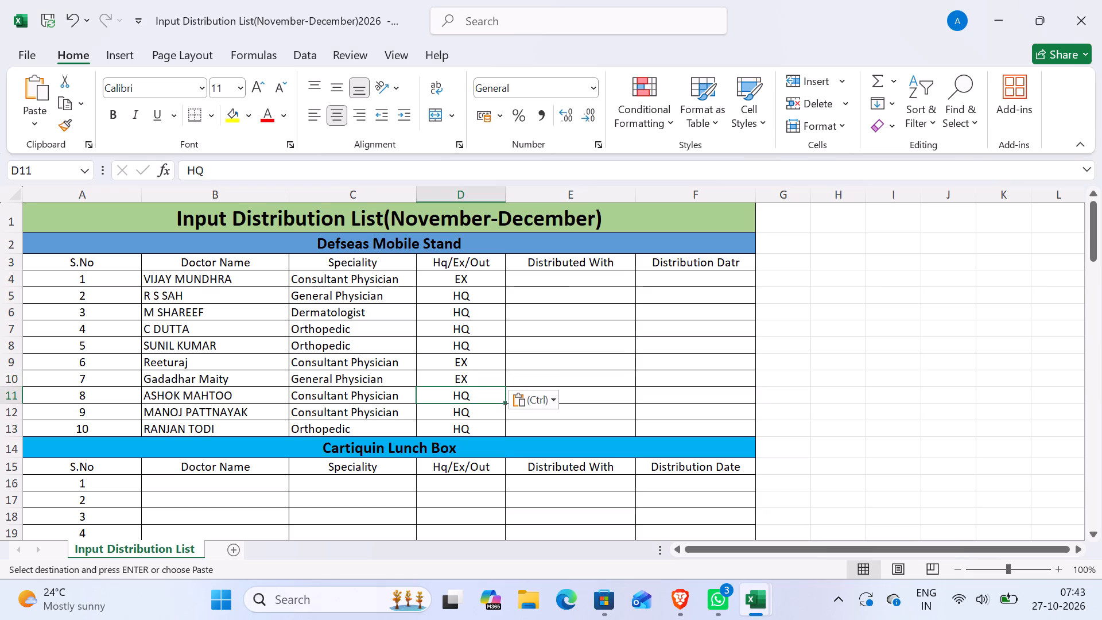
Paste EX into the Hq/Ex/Out cells of Defseas Mobile Stand entries 8 and 9 (D11 and D12).
{"action": "key", "text": "ctrl+v"}
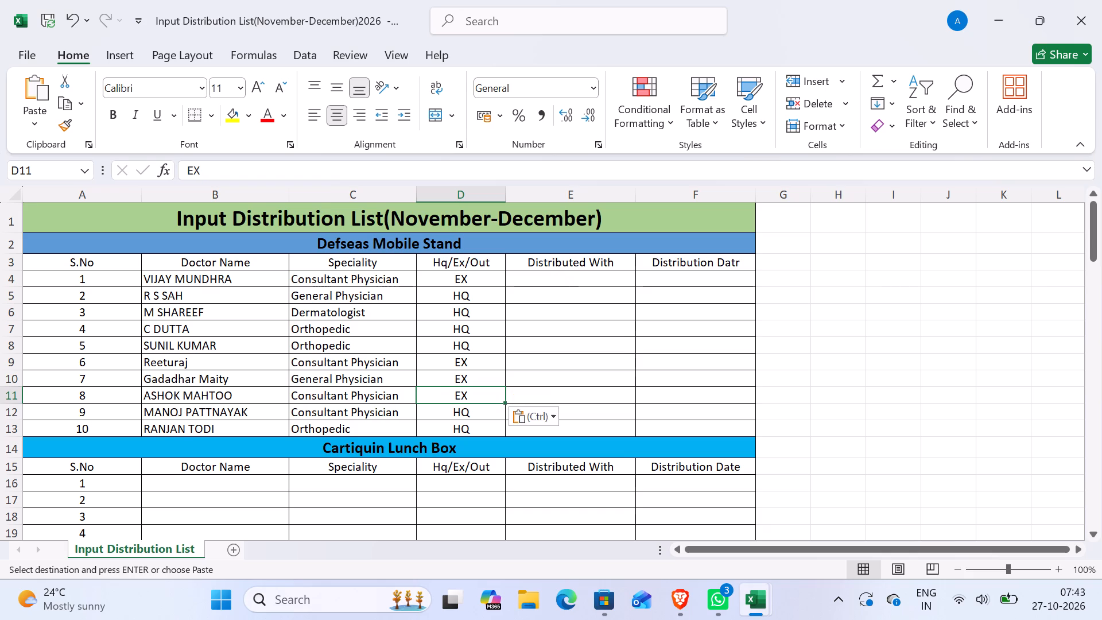
{"action": "key", "text": "Down"}
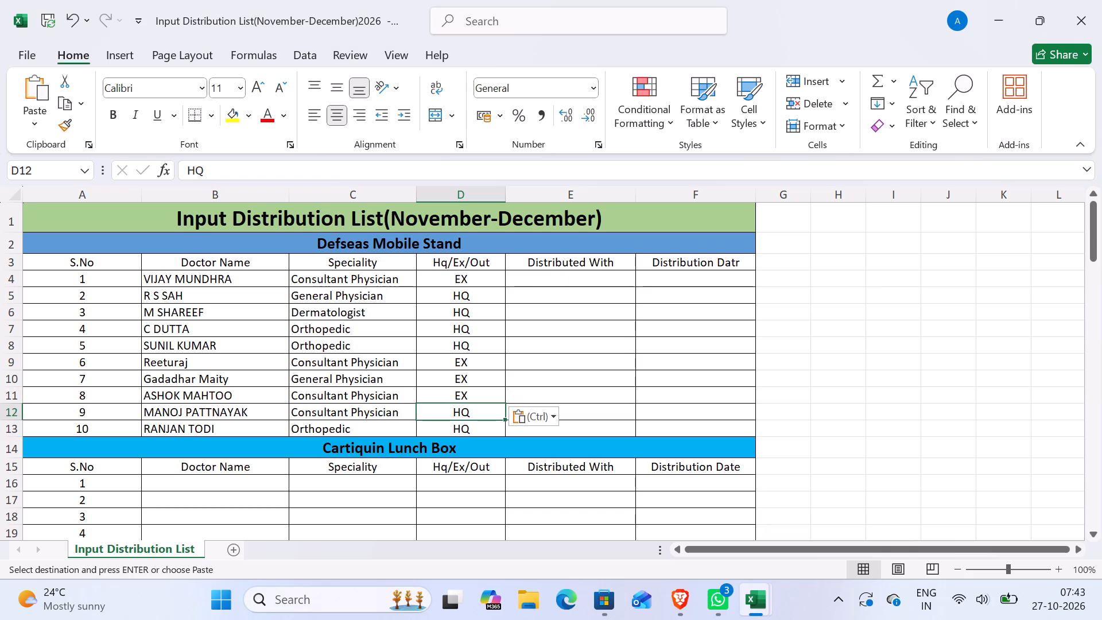
{"action": "key", "text": "ctrl+v"}
{"action": "key", "text": "Down"}
{"action": "key", "text": "Down"}
{"action": "key", "text": "Down"}
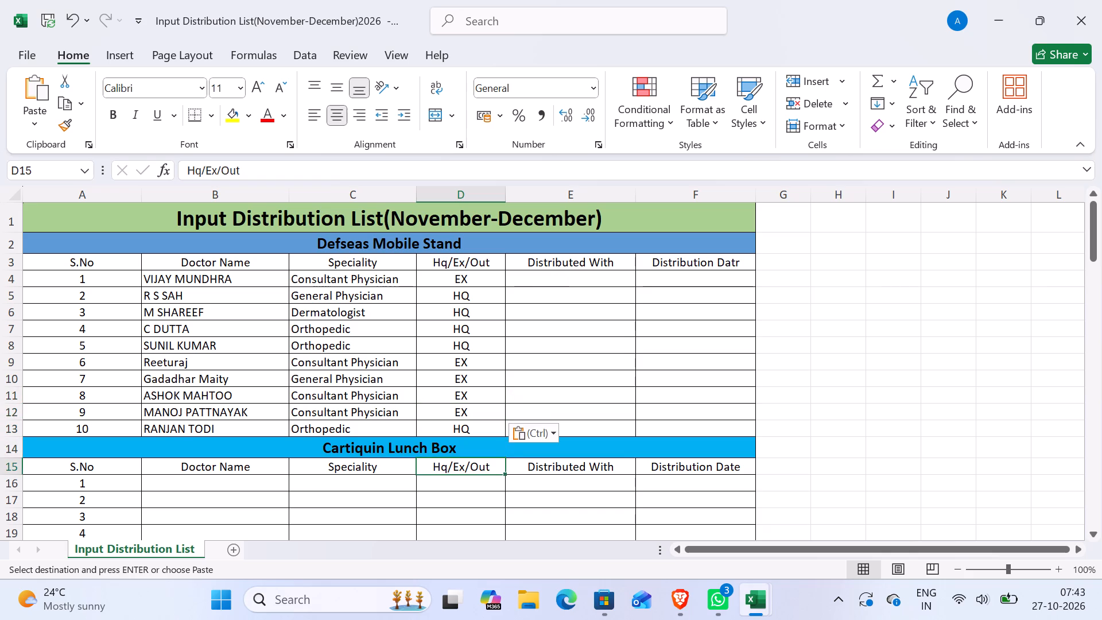
Look through the gift tables on the SEPT-26 sheet of the Gift Distribution List workbook for a doctor list for Cartiquin Lunch Box.
{"action": "scroll", "coordinate": [545, 268], "scroll_direction": "down", "scroll_amount": 5}
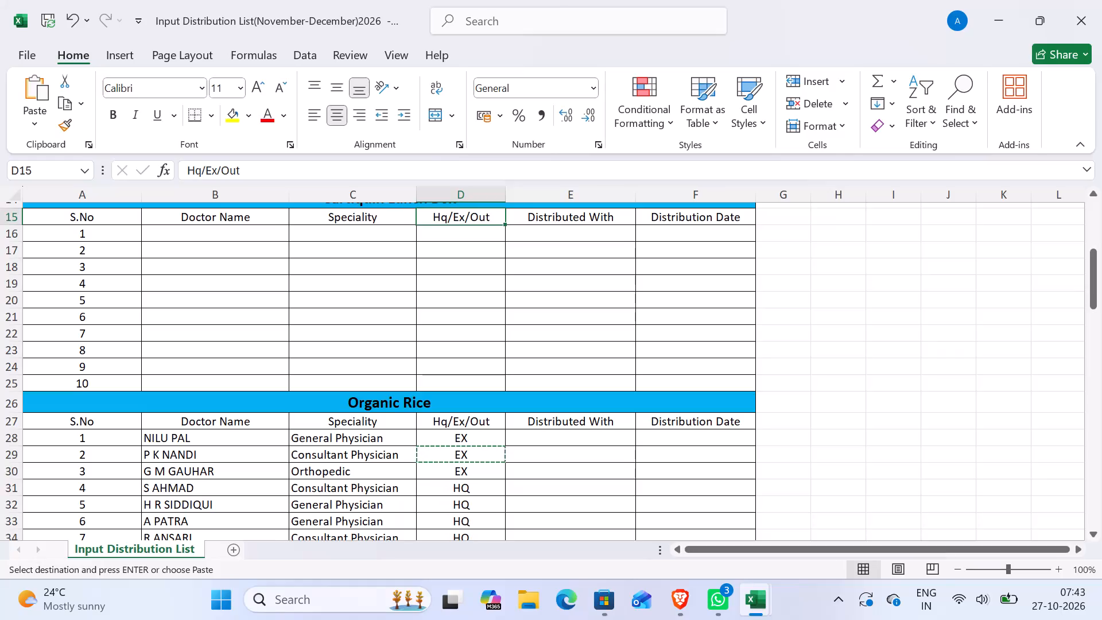
{"action": "left_click", "coordinate": [751, 597]}
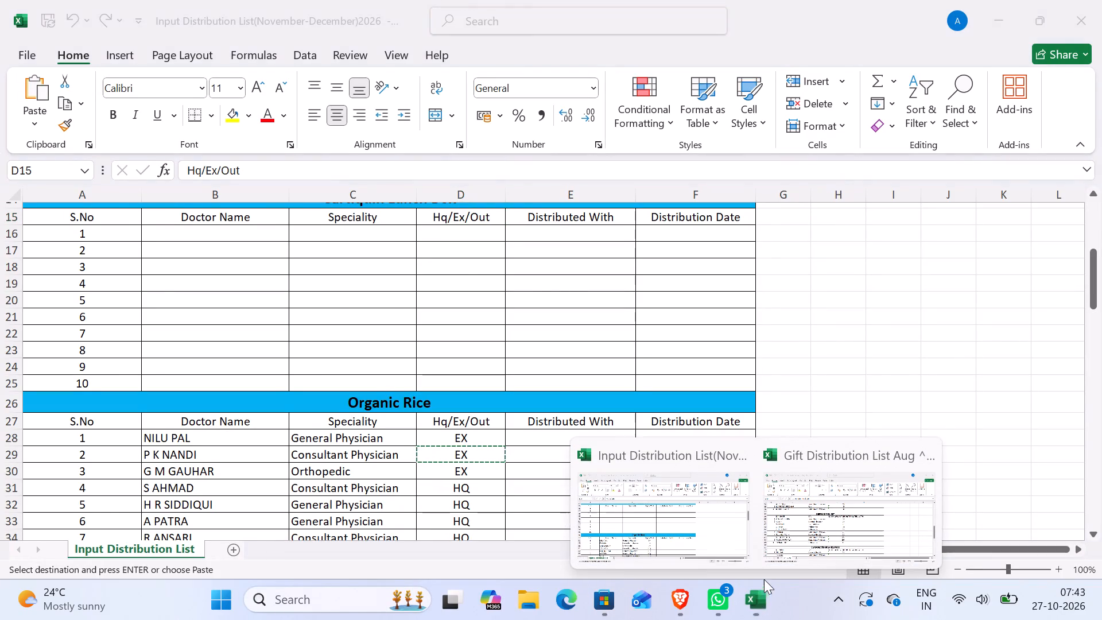
{"action": "left_click", "coordinate": [800, 511]}
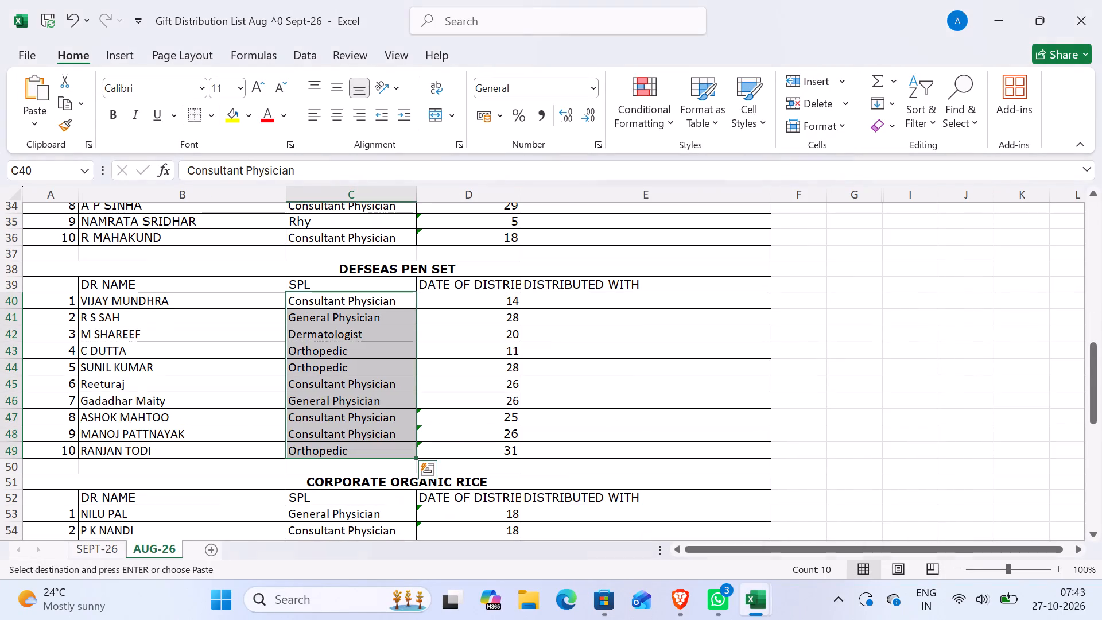
{"action": "left_click", "coordinate": [100, 540]}
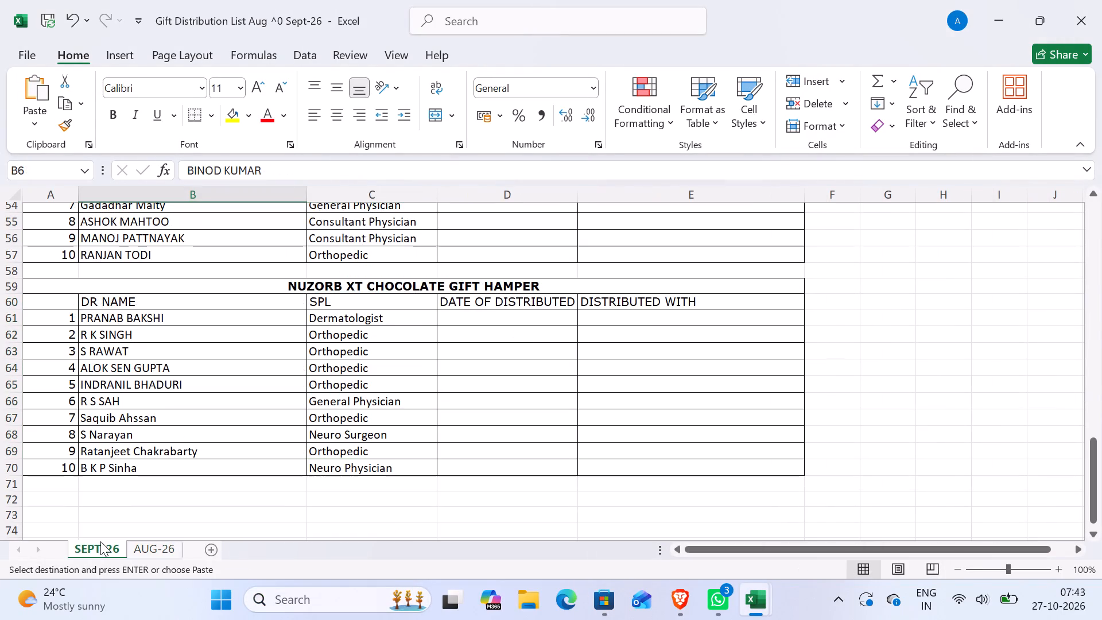
{"action": "scroll", "coordinate": [198, 401], "scroll_direction": "up", "scroll_amount": 20}
{"action": "scroll", "coordinate": [198, 401], "scroll_direction": "up", "scroll_amount": 5}
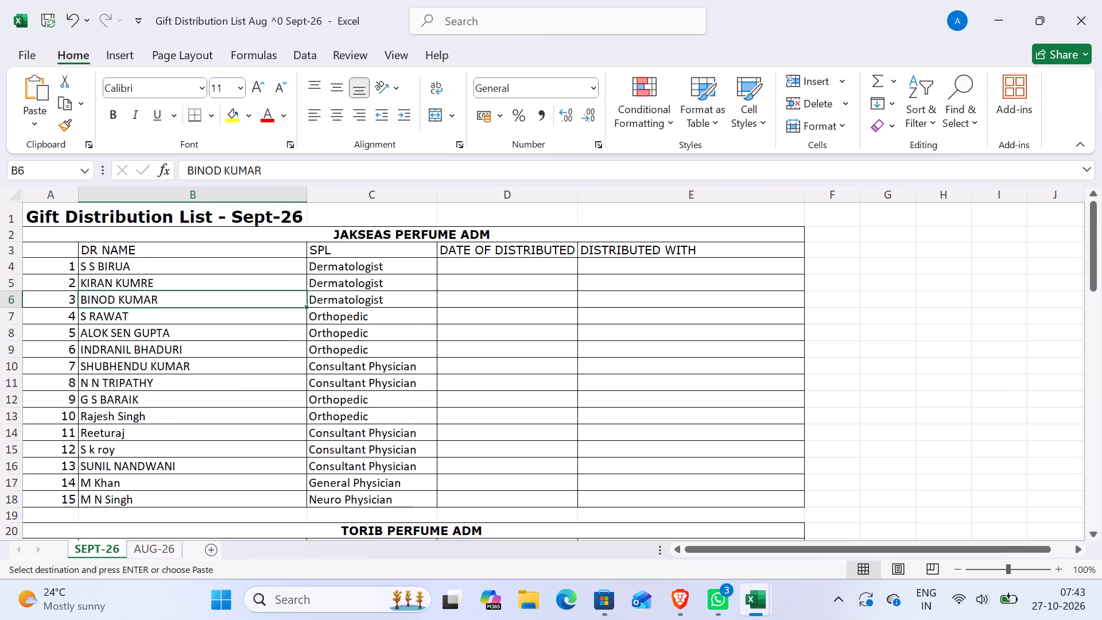
{"action": "scroll", "coordinate": [198, 401], "scroll_direction": "up", "scroll_amount": 3}
{"action": "scroll", "coordinate": [198, 401], "scroll_direction": "down", "scroll_amount": 15}
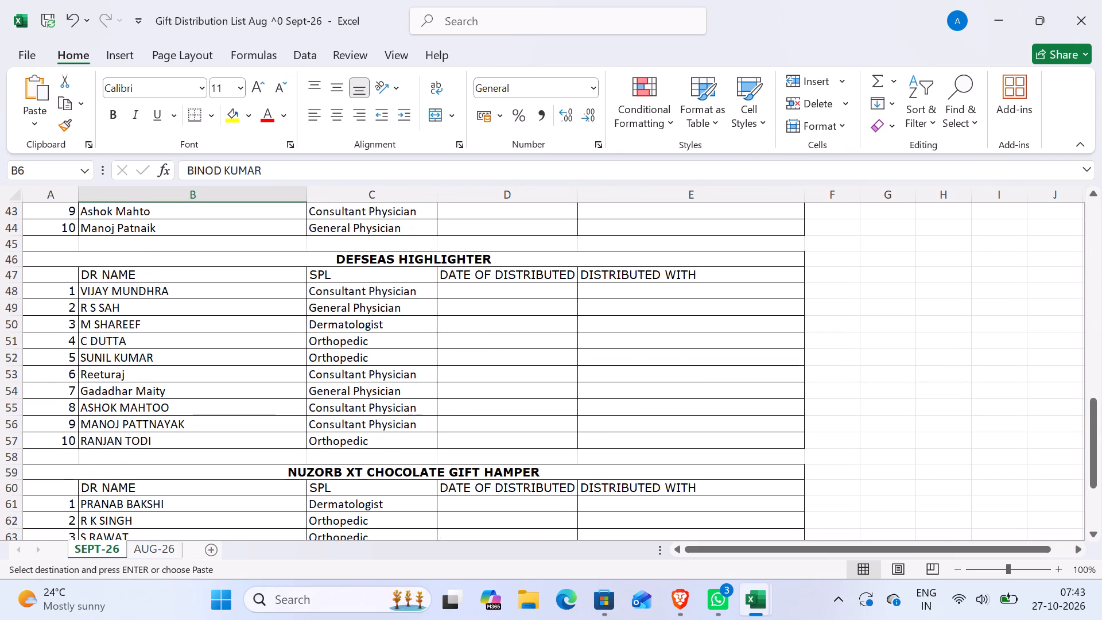
{"action": "scroll", "coordinate": [194, 398], "scroll_direction": "down", "scroll_amount": 3}
{"action": "scroll", "coordinate": [193, 397], "scroll_direction": "up", "scroll_amount": 2}
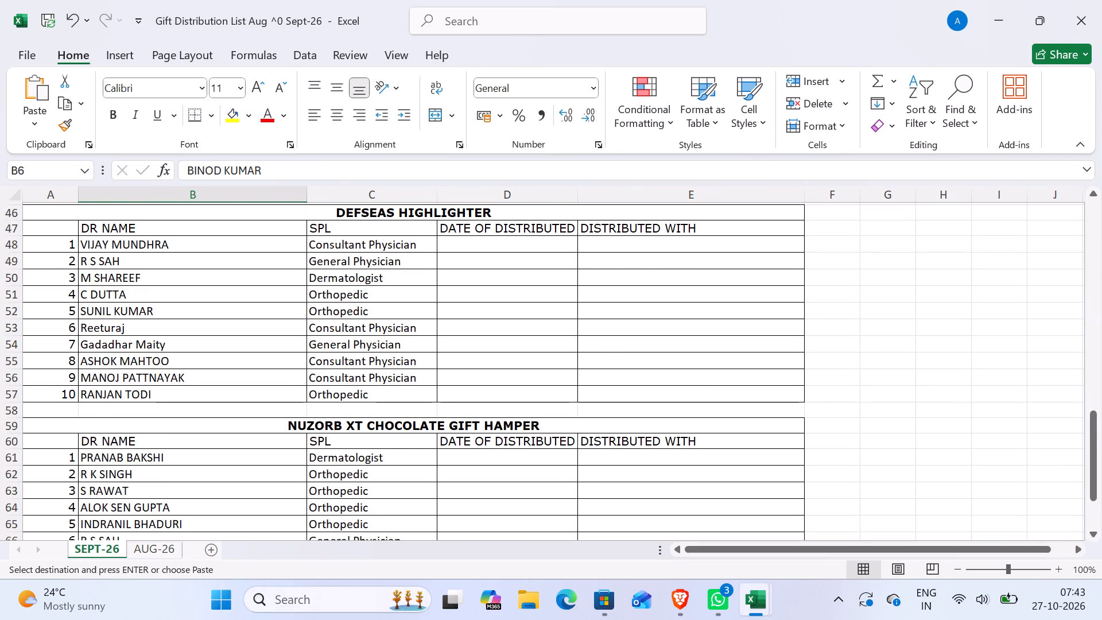
{"action": "scroll", "coordinate": [193, 397], "scroll_direction": "down", "scroll_amount": 6}
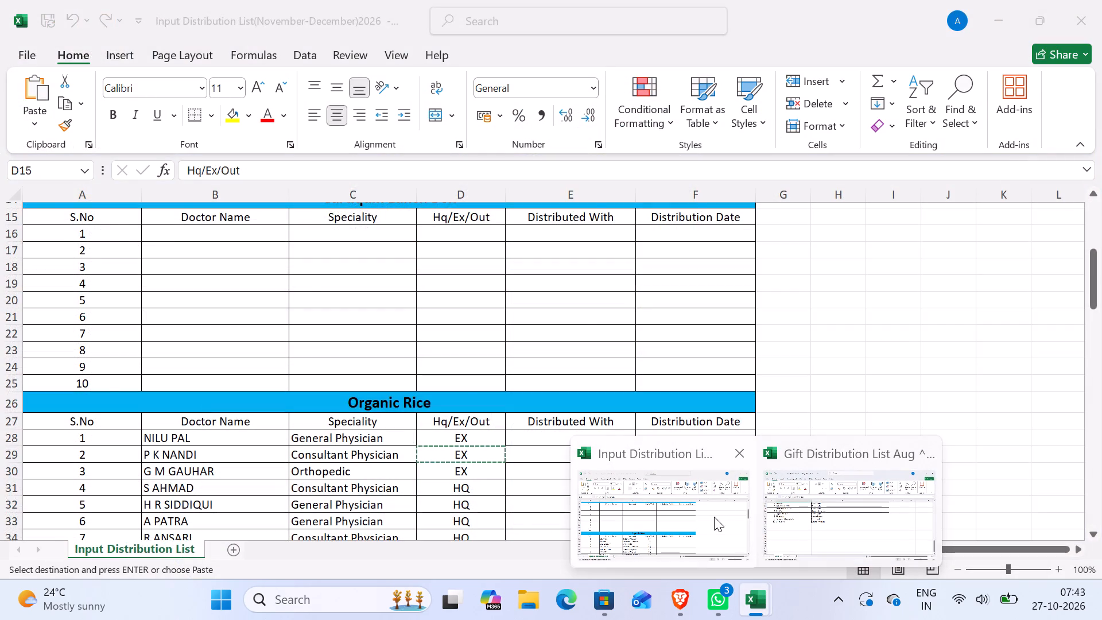
Copy the ten CARTIQUIN SPROUT MAKER doctor names (B27 to B36) from AUG-26 into Cartiquin Lunch Box's Doctor Name column, starting at B16.
{"action": "left_click", "coordinate": [809, 511]}
{"action": "left_click", "coordinate": [168, 553]}
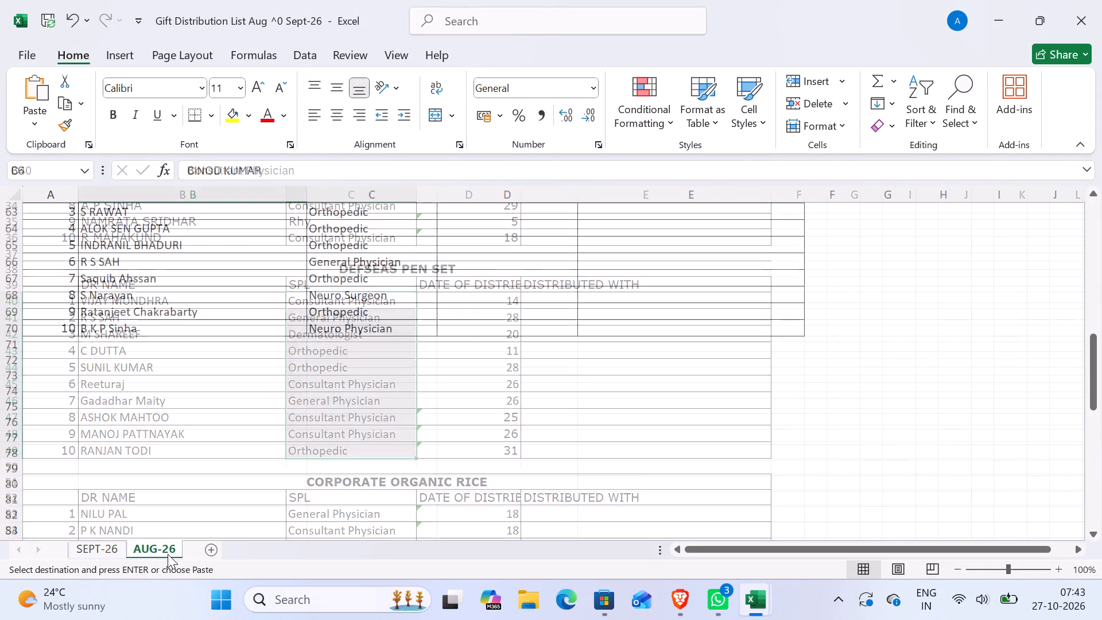
{"action": "scroll", "coordinate": [335, 449], "scroll_direction": "up", "scroll_amount": 11}
{"action": "scroll", "coordinate": [333, 450], "scroll_direction": "down", "scroll_amount": 4}
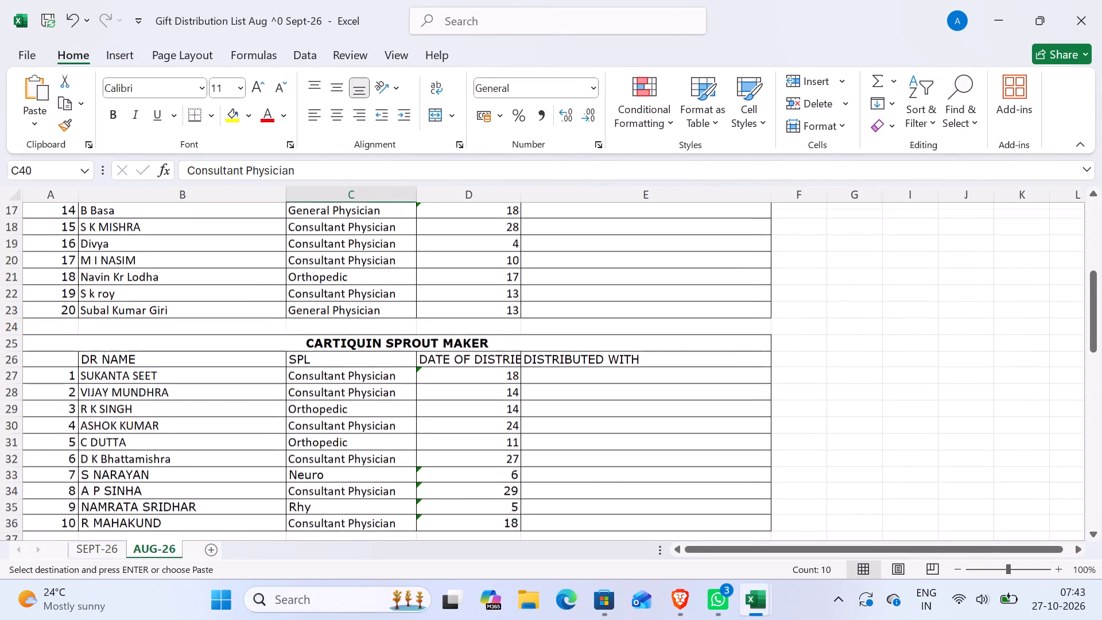
{"action": "scroll", "coordinate": [333, 450], "scroll_direction": "down", "scroll_amount": 2}
{"action": "left_click_drag", "start_coordinate": [107, 324], "coordinate": [132, 412]}
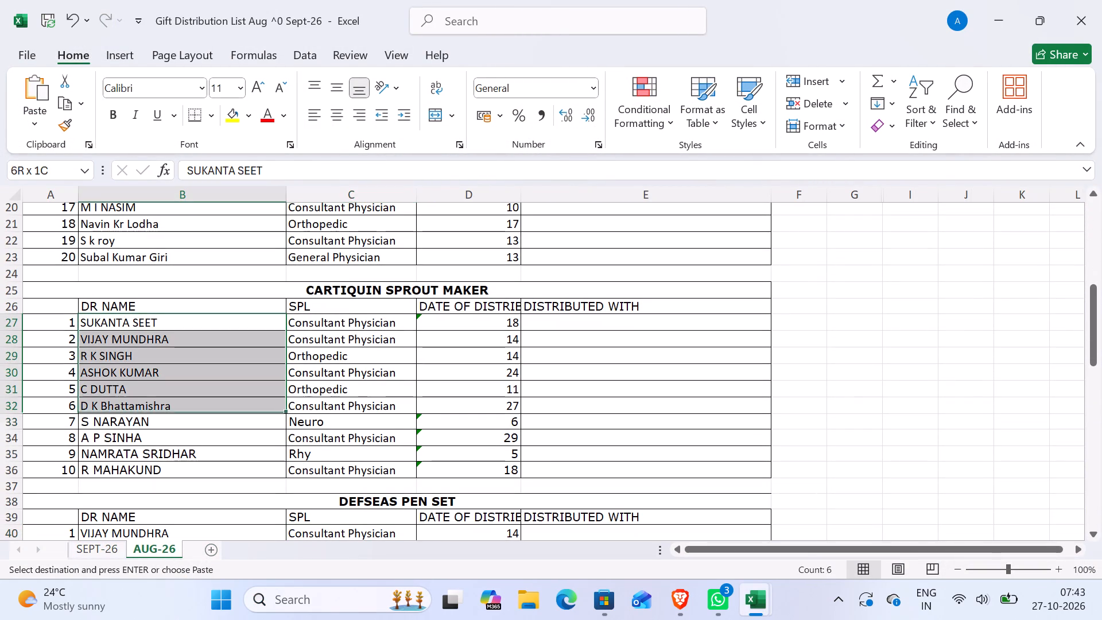
{"action": "left_click_drag", "start_coordinate": [132, 412], "coordinate": [142, 467]}
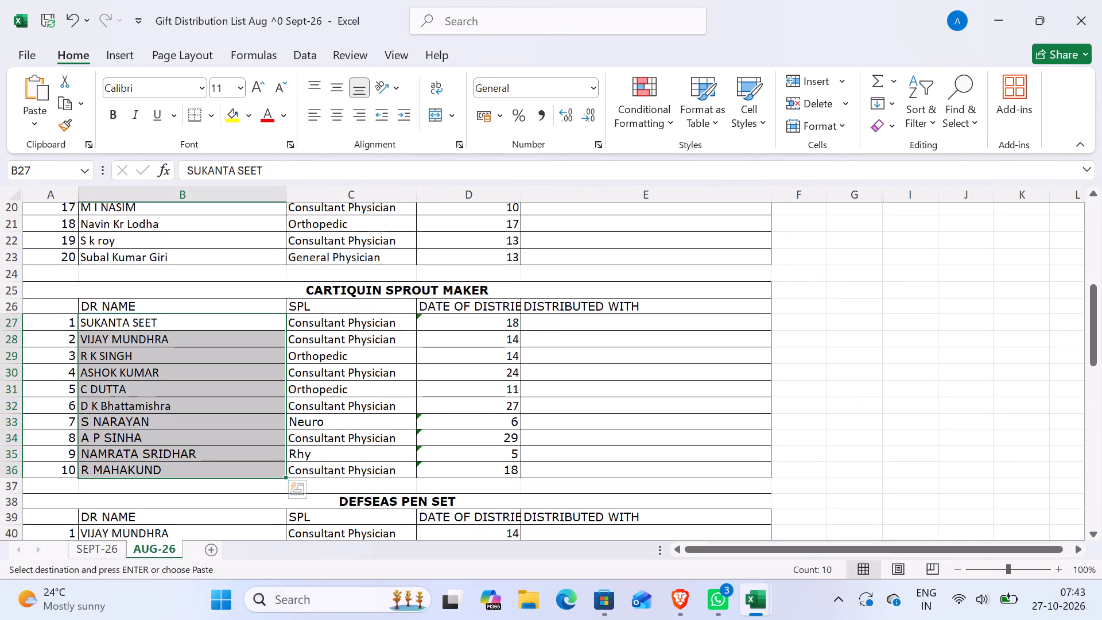
{"action": "key", "text": "ctrl+c"}
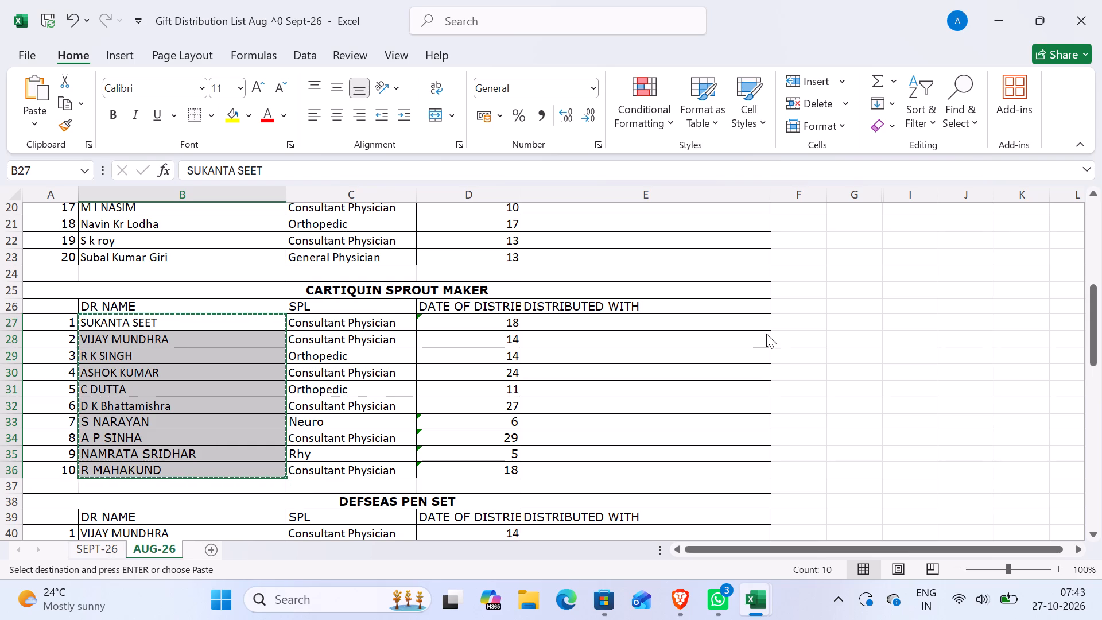
{"action": "left_click", "coordinate": [757, 600]}
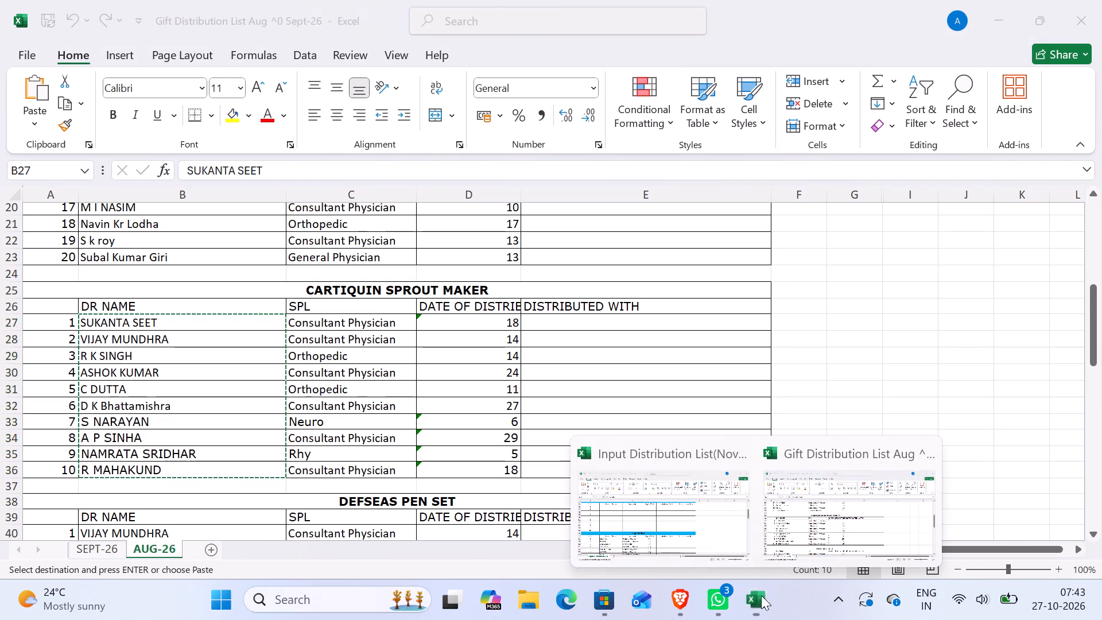
{"action": "left_click", "coordinate": [693, 522]}
{"action": "scroll", "coordinate": [444, 412], "scroll_direction": "up", "scroll_amount": 4}
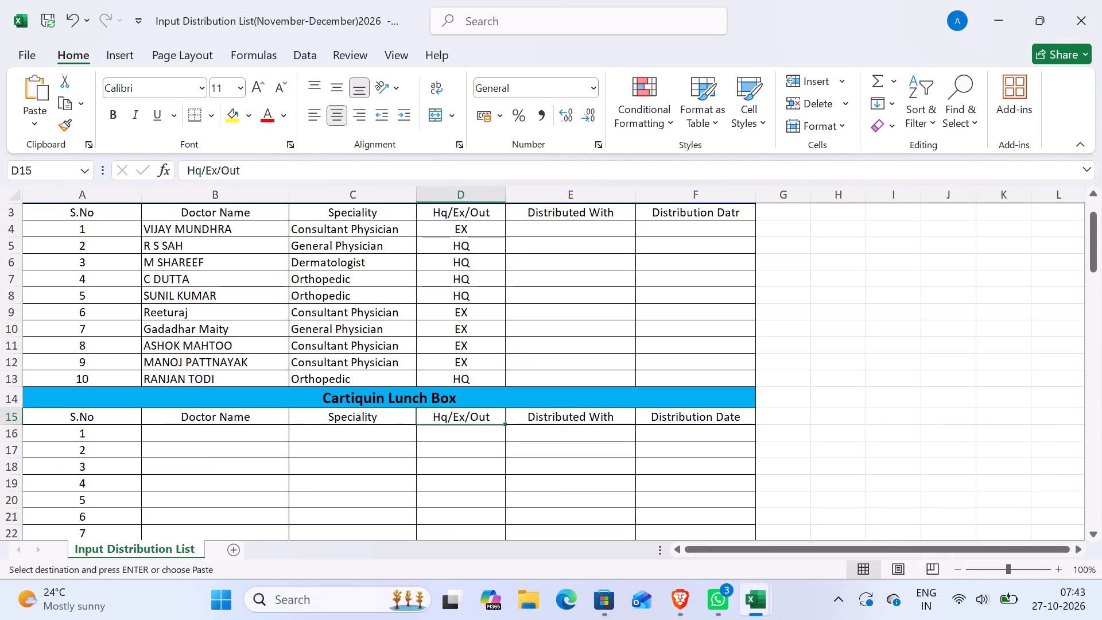
{"action": "scroll", "coordinate": [444, 412], "scroll_direction": "down", "scroll_amount": 1}
{"action": "left_click", "coordinate": [238, 381]}
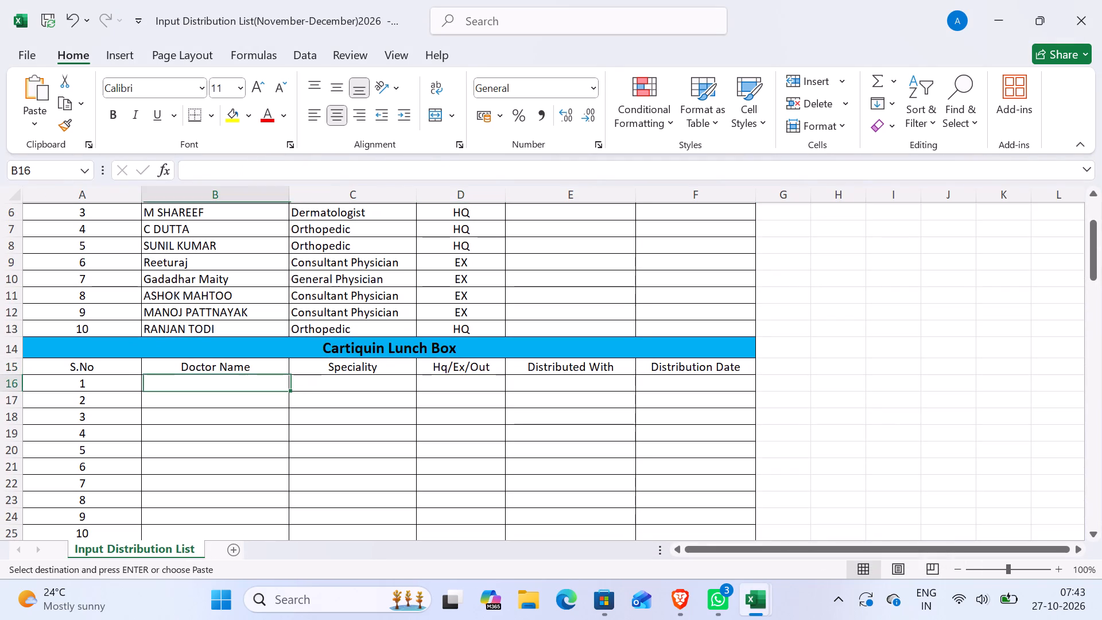
{"action": "key", "text": "ctrl+v"}
Copy the ten CARTIQUIN SPROUT MAKER specialities (C27 to C36) into the Speciality column of Cartiquin Lunch Box, starting at C16.
{"action": "scroll", "coordinate": [324, 379], "scroll_direction": "down", "scroll_amount": 3}
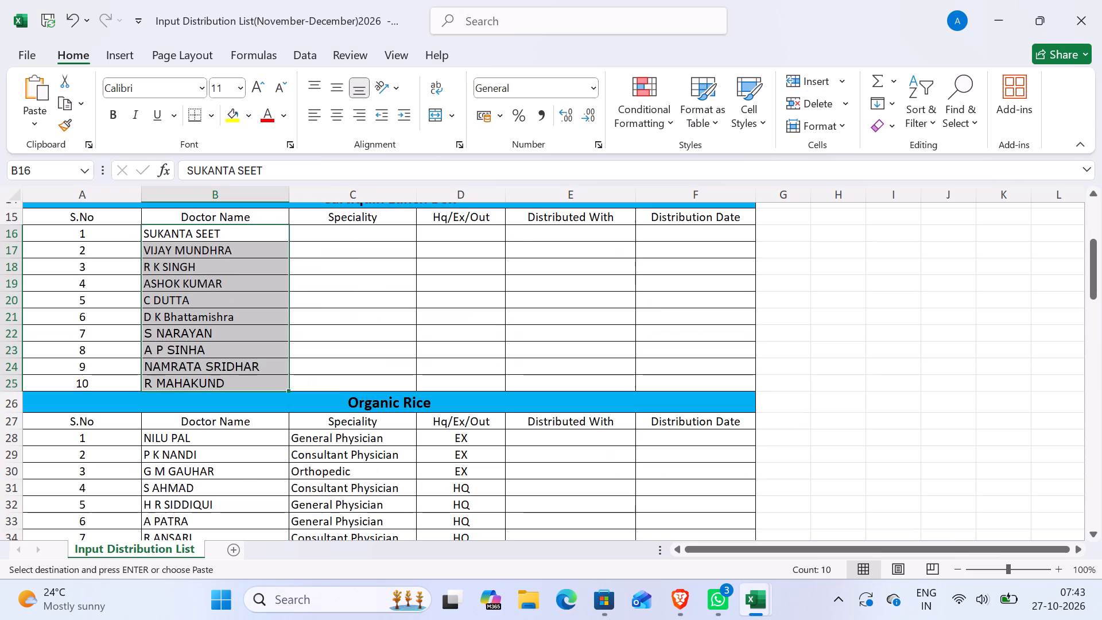
{"action": "left_click", "coordinate": [757, 598]}
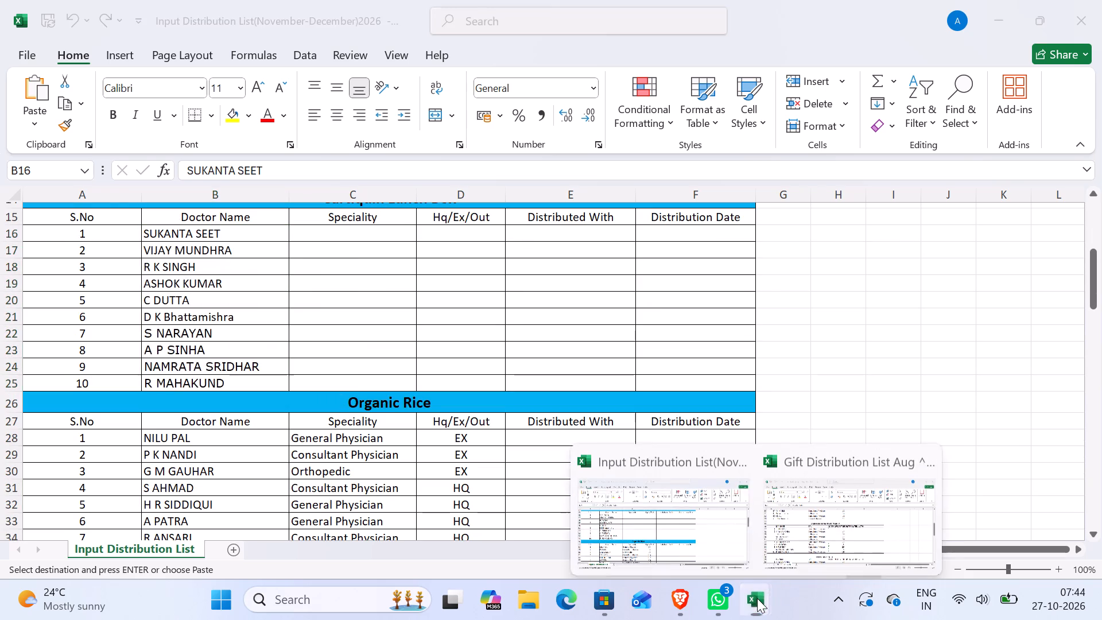
{"action": "left_click", "coordinate": [804, 525]}
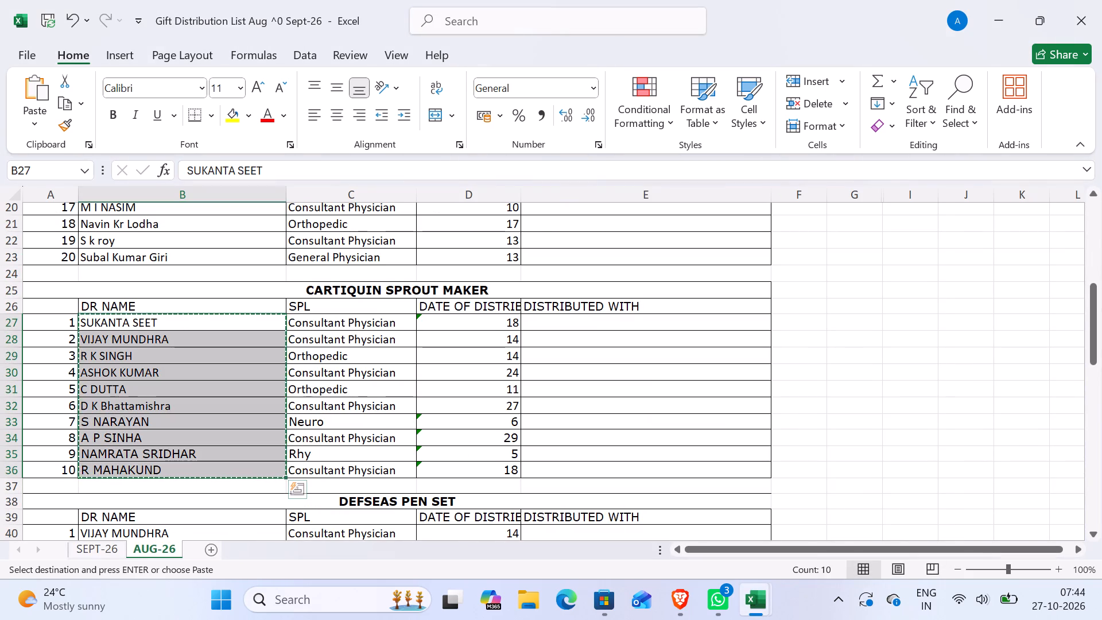
{"action": "left_click_drag", "start_coordinate": [352, 323], "coordinate": [355, 467]}
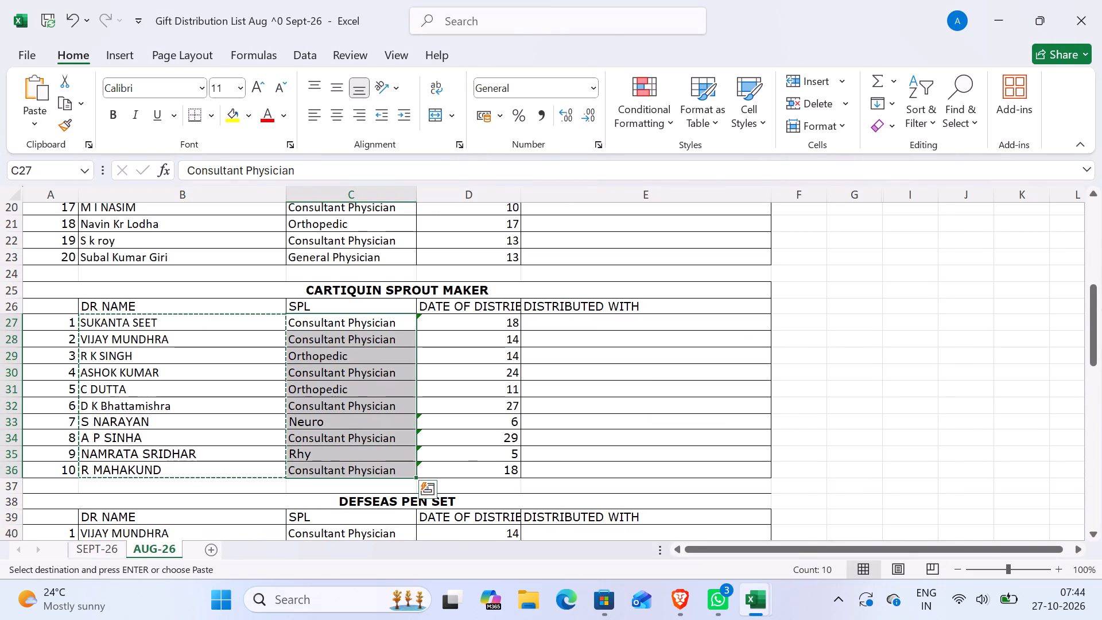
{"action": "key", "text": "ctrl+c"}
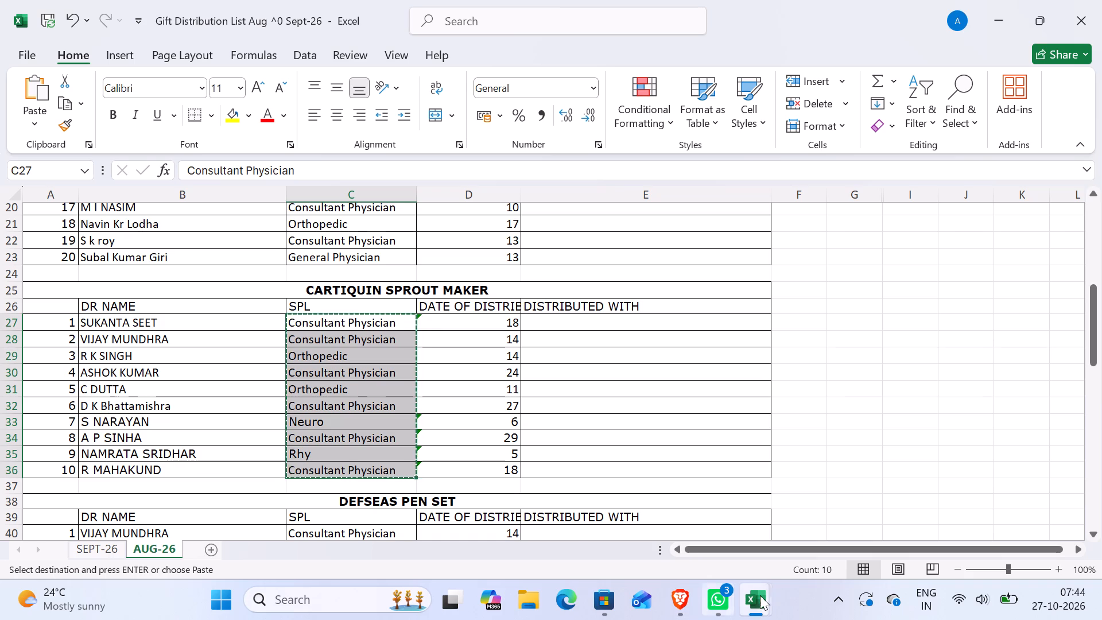
{"action": "left_click", "coordinate": [761, 596]}
{"action": "left_click", "coordinate": [687, 524]}
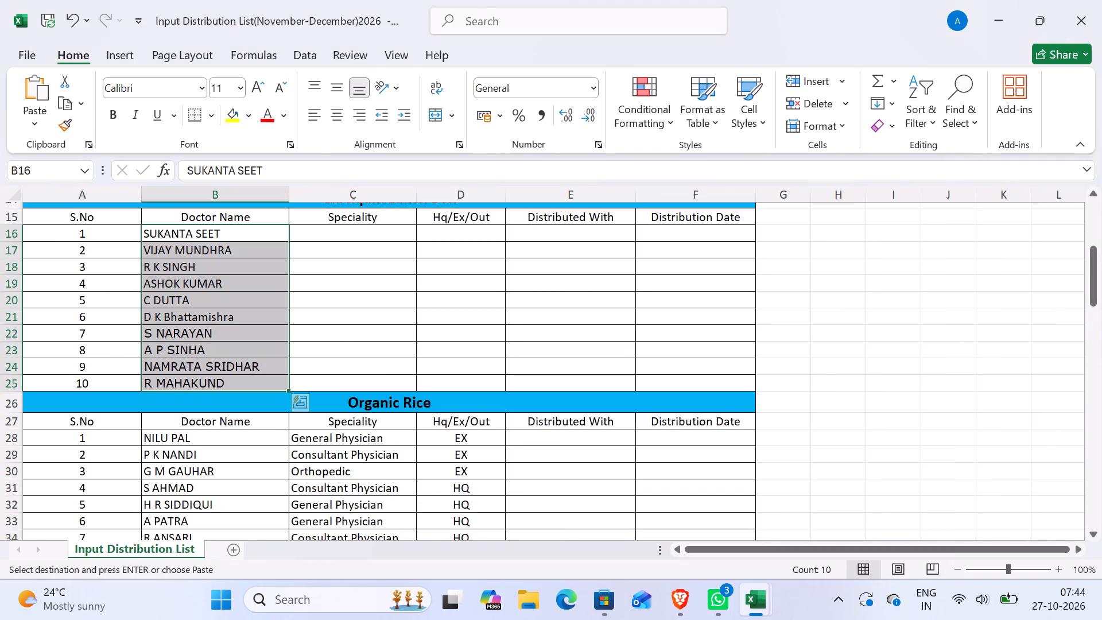
{"action": "left_click", "coordinate": [363, 234]}
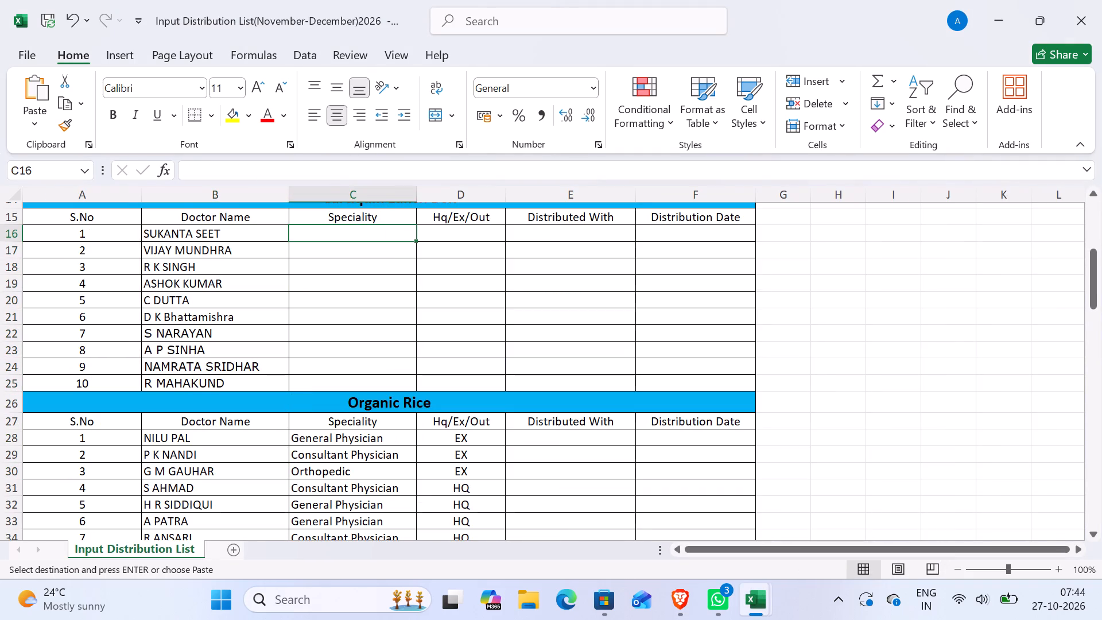
{"action": "key", "text": "ctrl+v"}
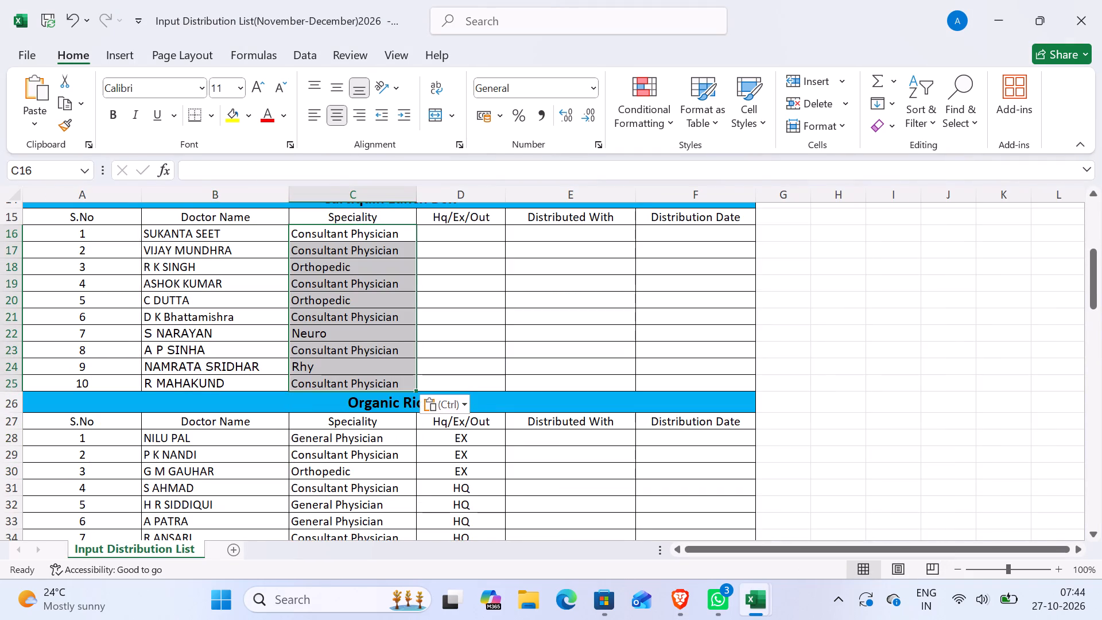
Copy HQ from Organic Rice entry 4 (D31) into D16 and fill it down Cartiquin Lunch Box's Hq/Ex/Out column to D25.
{"action": "left_click", "coordinate": [463, 487]}
{"action": "key", "text": "ctrl+c"}
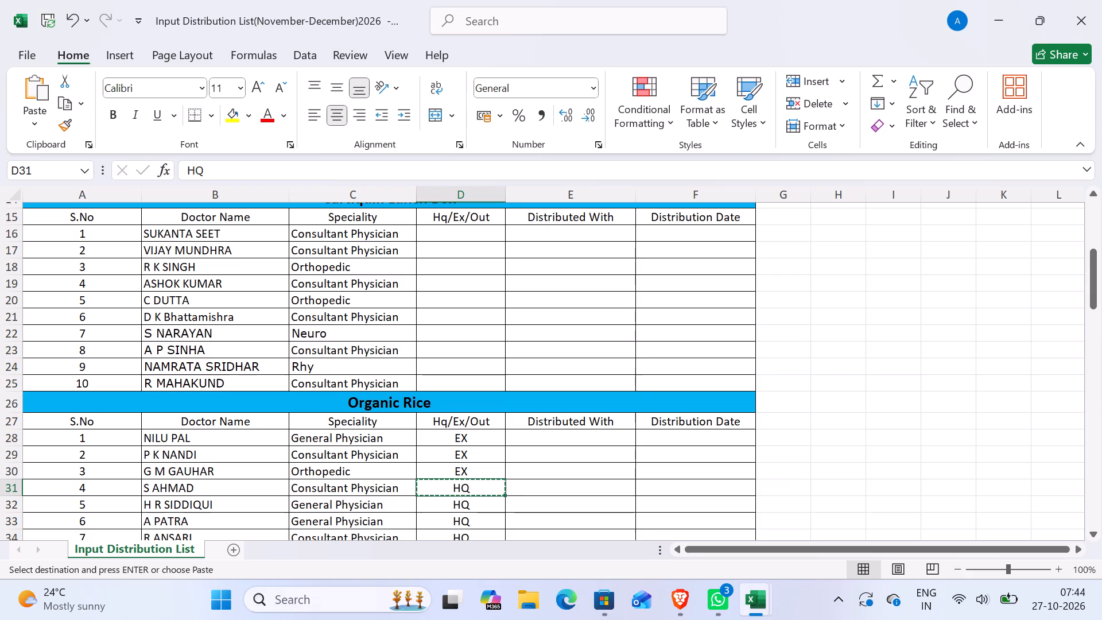
{"action": "left_click", "coordinate": [455, 226]}
{"action": "key", "text": "ctrl+v"}
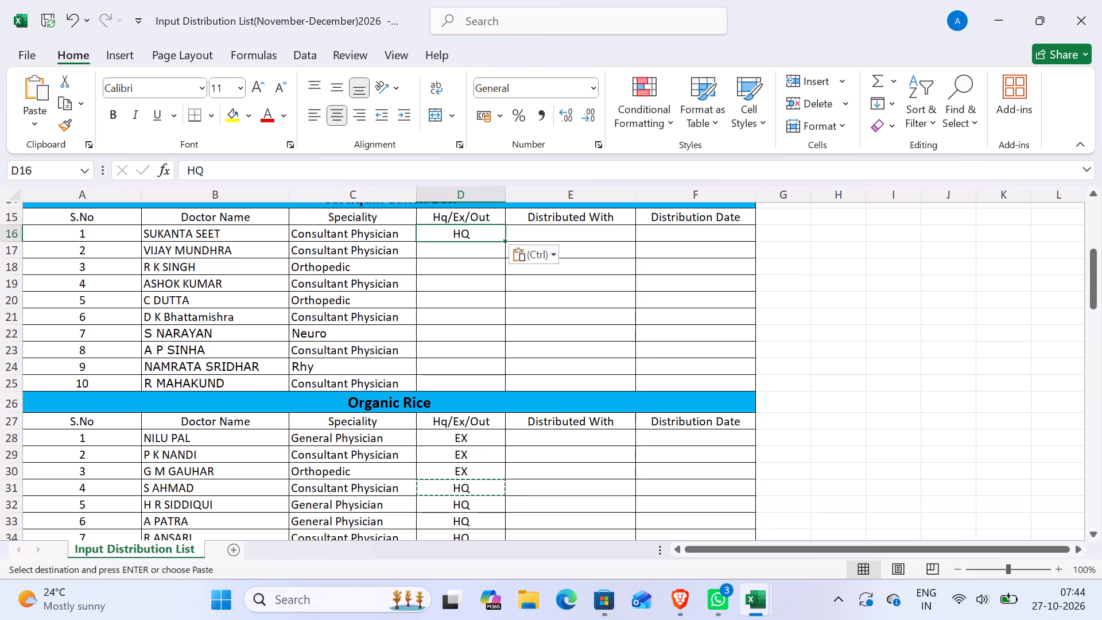
{"action": "left_click_drag", "start_coordinate": [503, 239], "coordinate": [501, 296]}
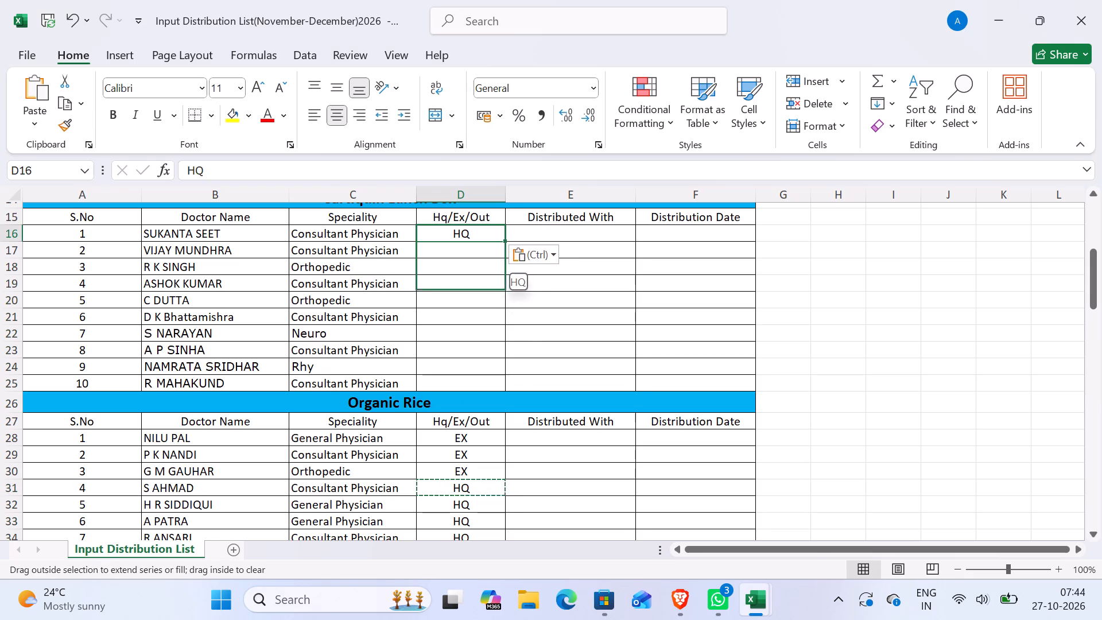
{"action": "left_click_drag", "start_coordinate": [501, 296], "coordinate": [495, 393]}
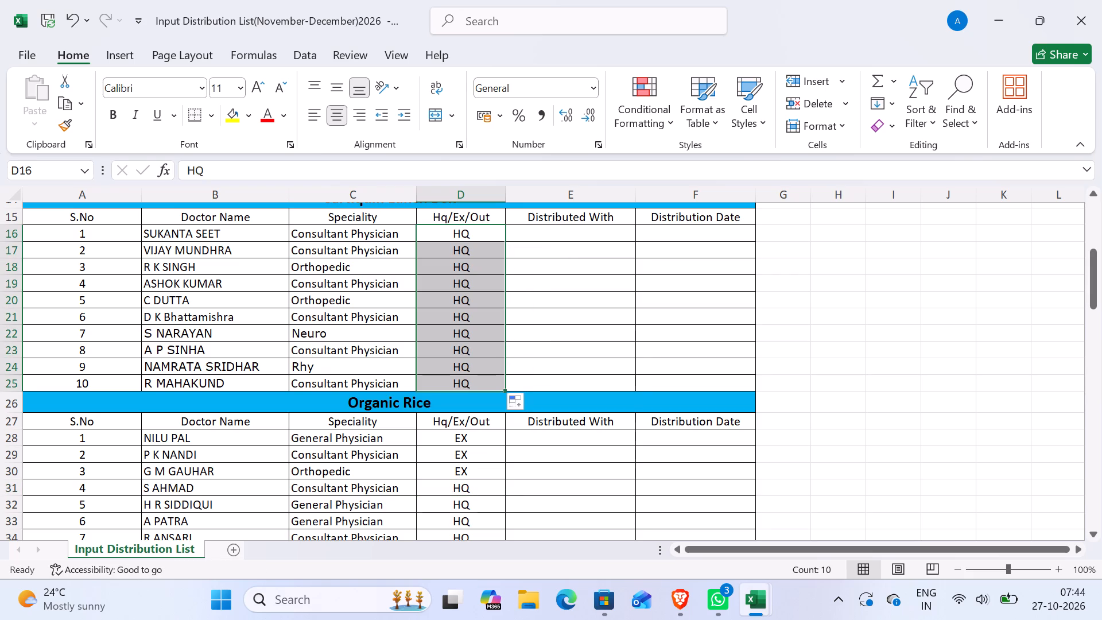
Copy EX from Organic Rice entry 3 (D30) into the Hq/Ex/Out cell of Cartiquin Lunch Box entry 1 (D16).
{"action": "left_click", "coordinate": [467, 472]}
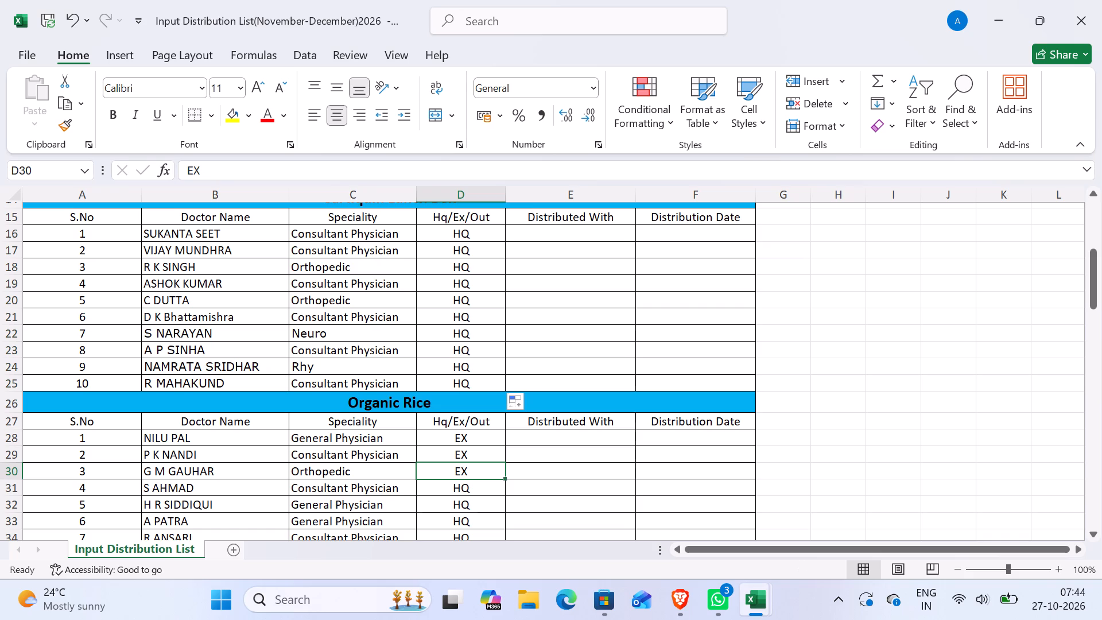
{"action": "key", "text": "ctrl+c"}
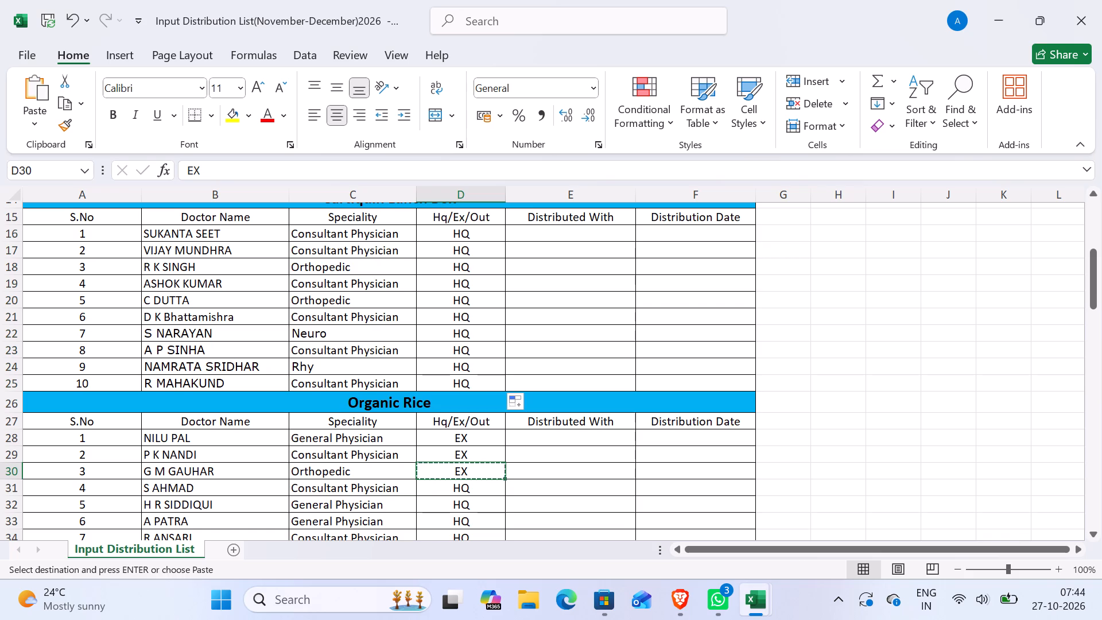
{"action": "left_click", "coordinate": [472, 232]}
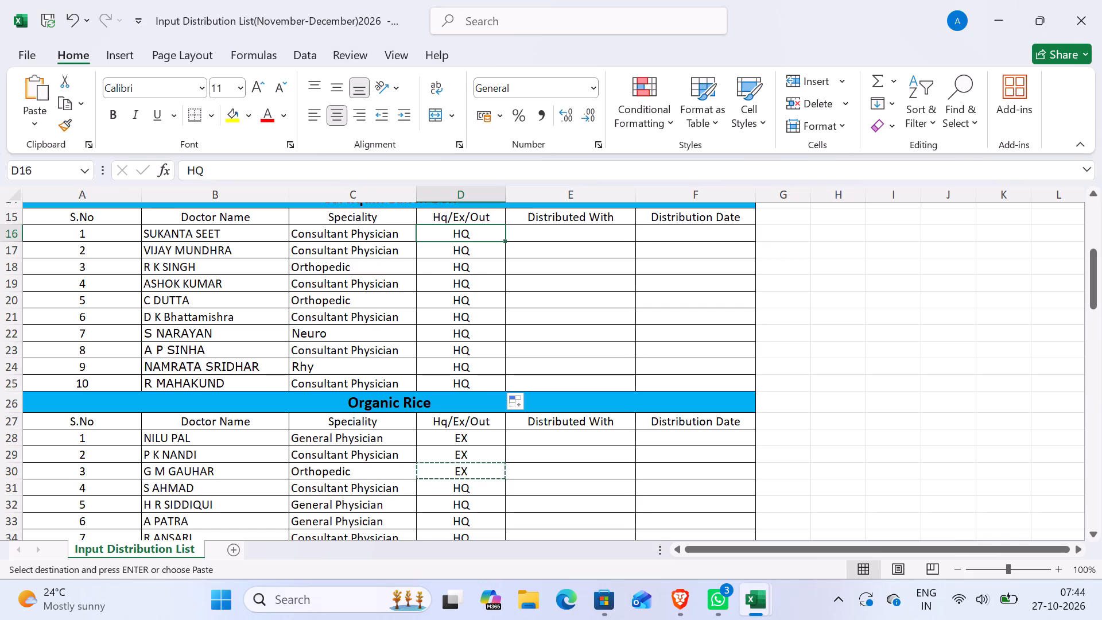
{"action": "key", "text": "ctrl+v"}
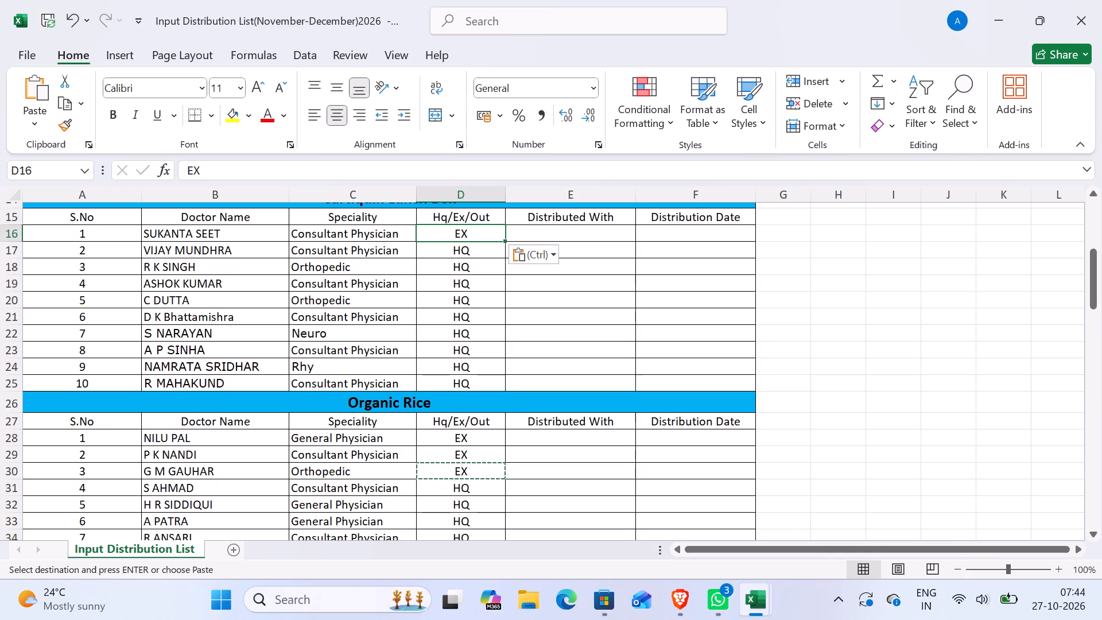
Paste the copied EX into the Hq/Ex/Out cells of Cartiquin Lunch Box entries 2, 3 and 8 (D17, D18, D23).
{"action": "key", "text": "Down"}
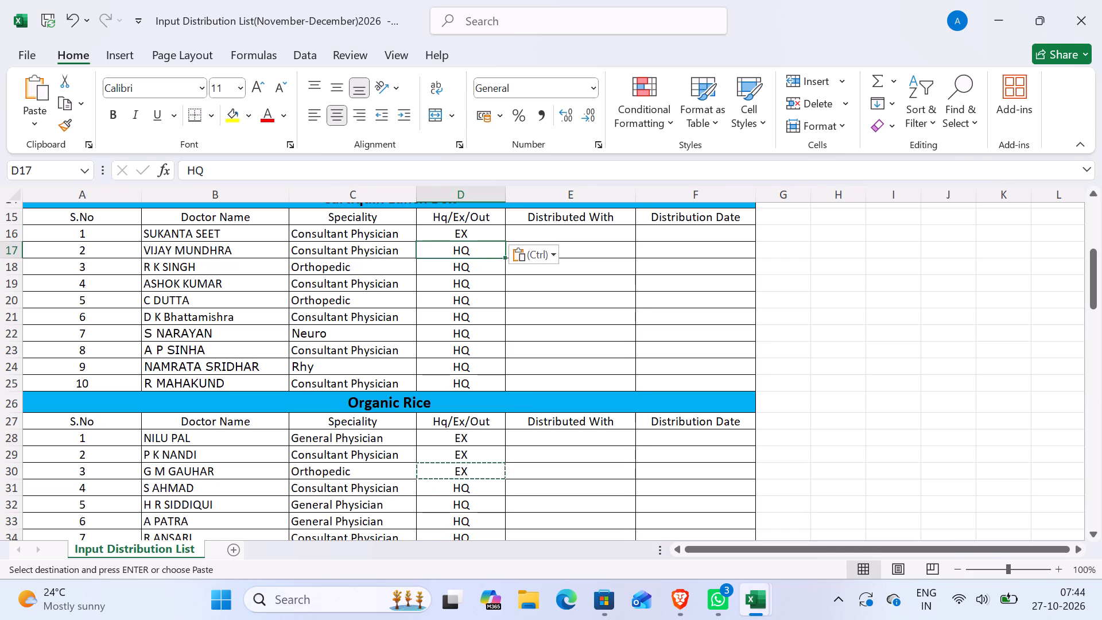
{"action": "key", "text": "ctrl+v"}
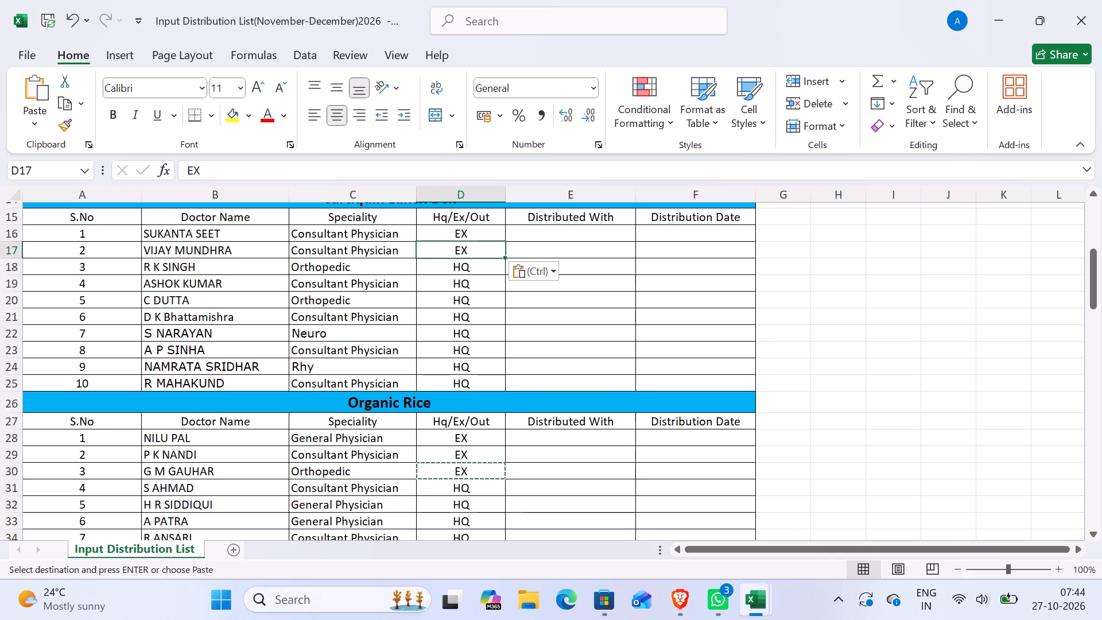
{"action": "key", "text": "Down"}
{"action": "key", "text": "ctrl+v"}
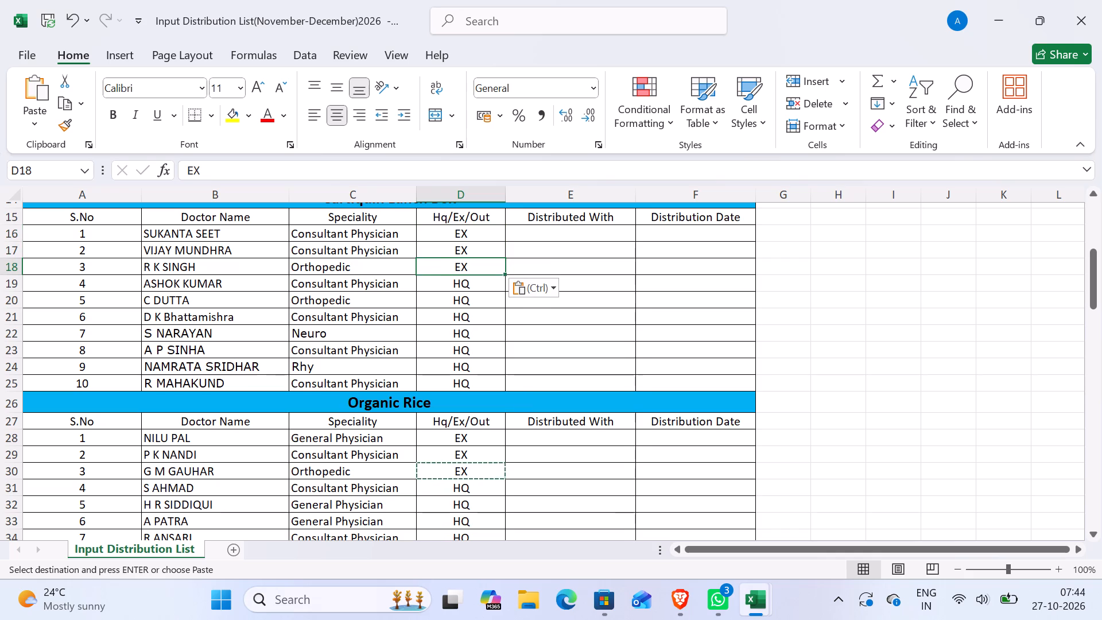
{"action": "key", "text": "Down"}
{"action": "key", "text": "Down"}
{"action": "key", "text": "Down"}
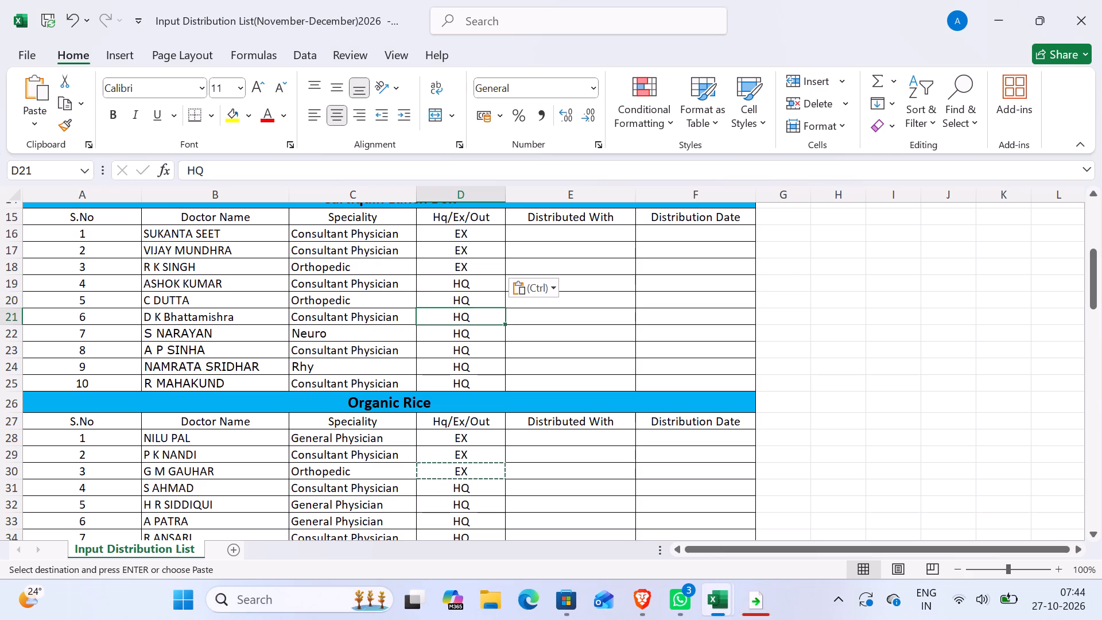
{"action": "key", "text": "Down"}
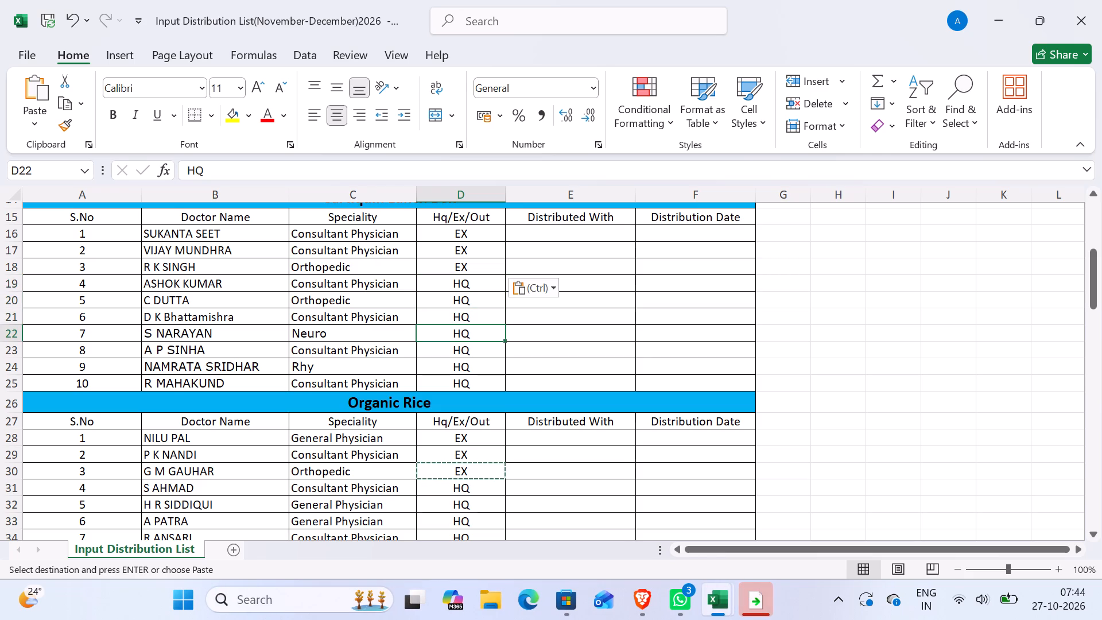
{"action": "key", "text": "Down"}
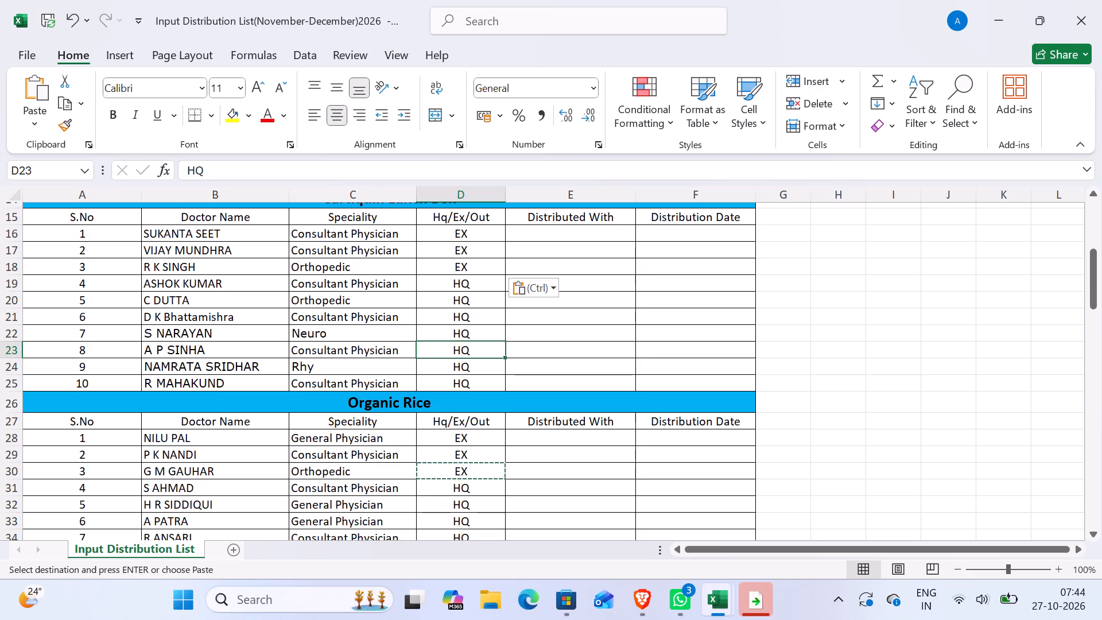
{"action": "key", "text": "ctrl+v"}
{"action": "key", "text": "Down"}
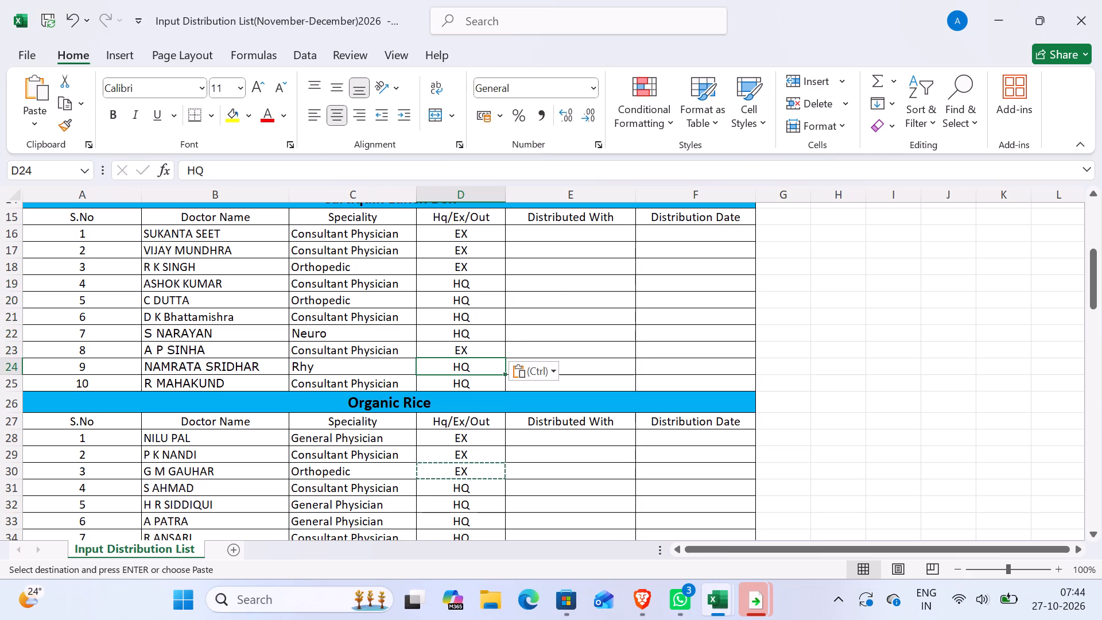
{"action": "key", "text": "Down"}
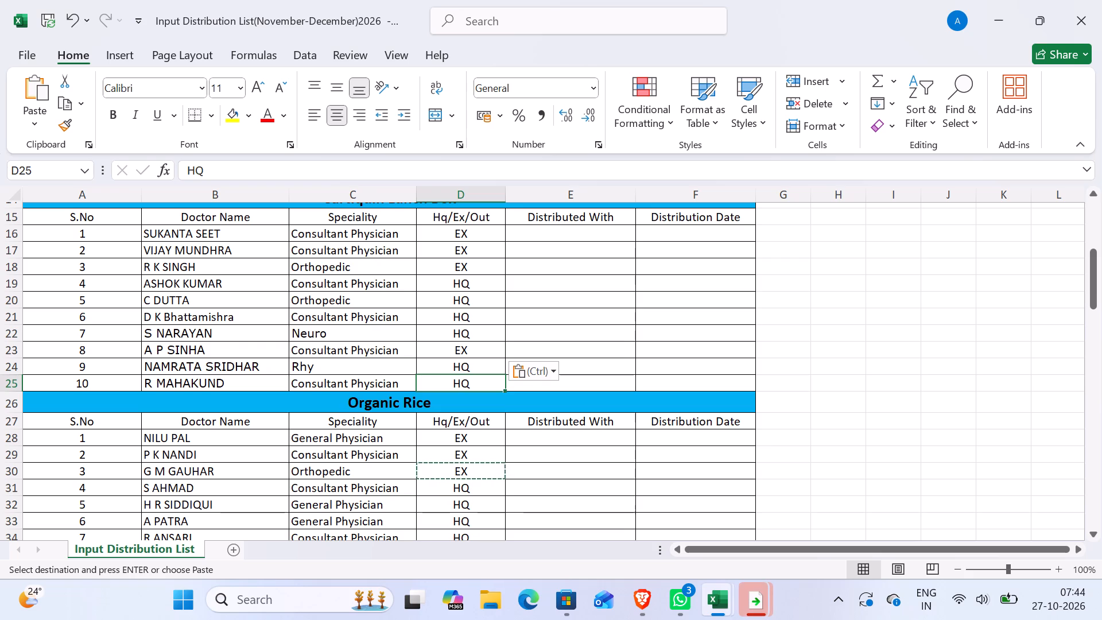
Review the Input Distribution List from Defseas Mobile Stand down to the Jakseas Pen and Torib Pen tables.
{"action": "scroll", "coordinate": [565, 377], "scroll_direction": "down", "scroll_amount": 12}
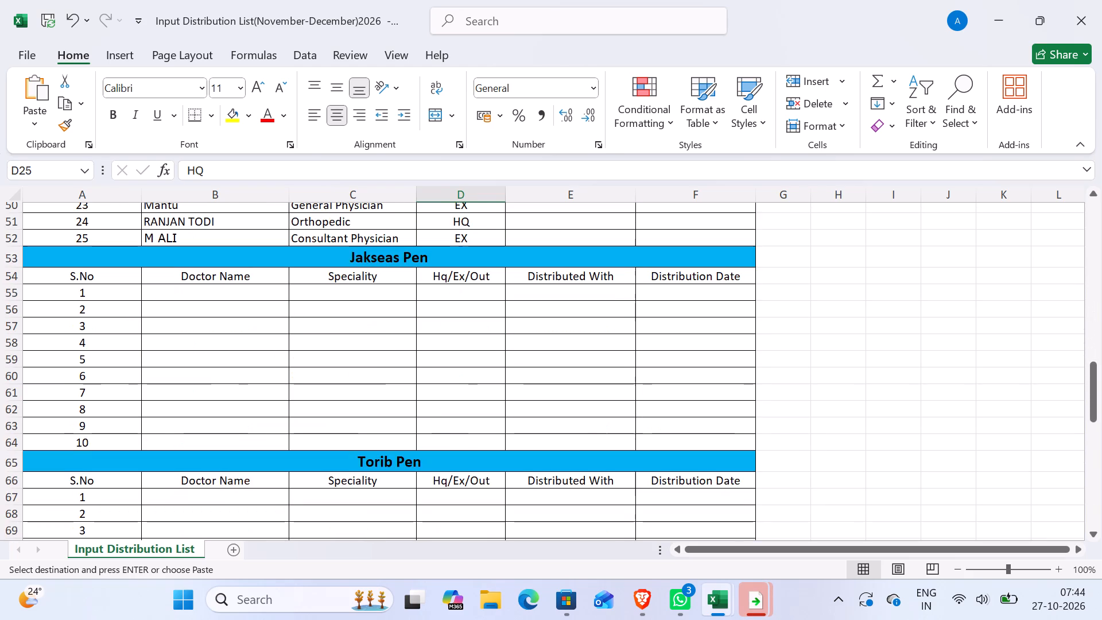
{"action": "scroll", "coordinate": [541, 365], "scroll_direction": "down", "scroll_amount": 4}
{"action": "scroll", "coordinate": [530, 358], "scroll_direction": "up", "scroll_amount": 4}
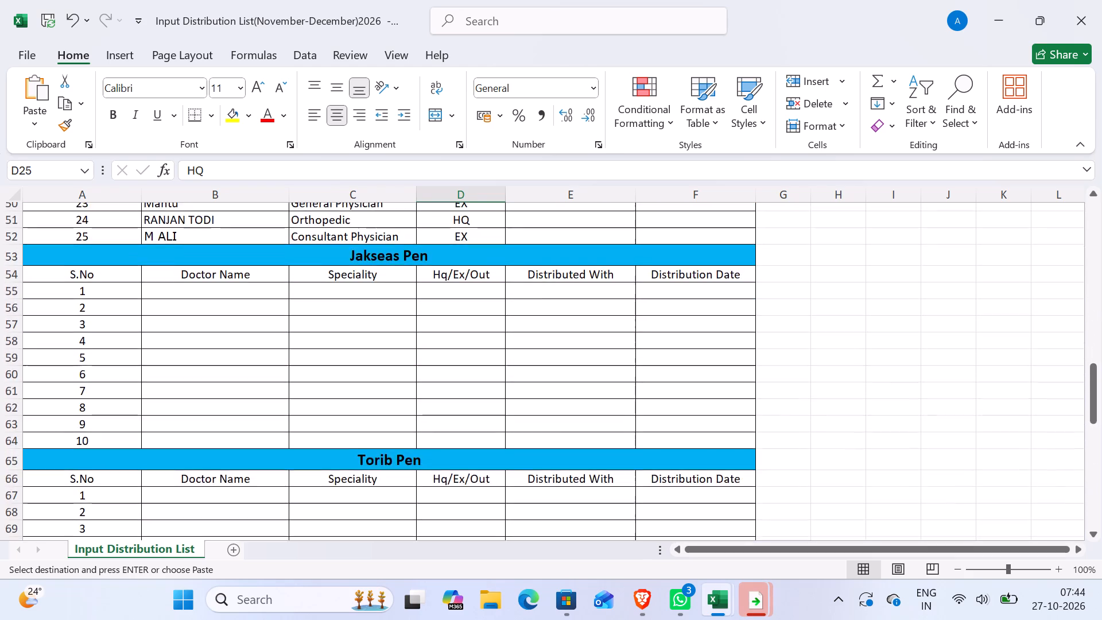
{"action": "scroll", "coordinate": [529, 356], "scroll_direction": "down", "scroll_amount": 5}
{"action": "scroll", "coordinate": [512, 347], "scroll_direction": "up", "scroll_amount": 9}
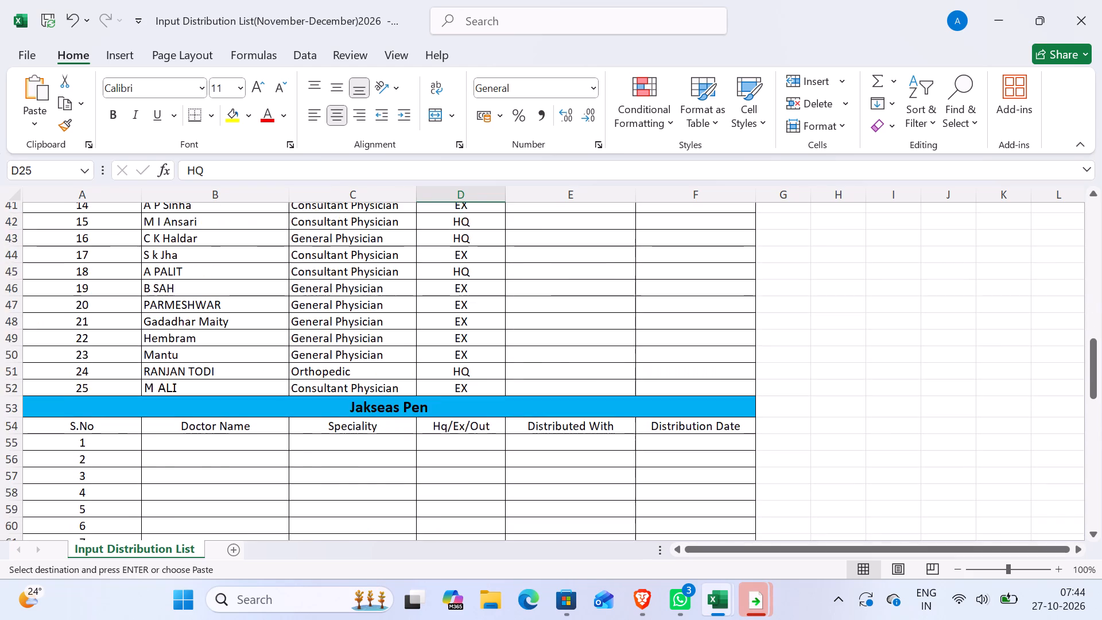
{"action": "scroll", "coordinate": [512, 347], "scroll_direction": "up", "scroll_amount": 18}
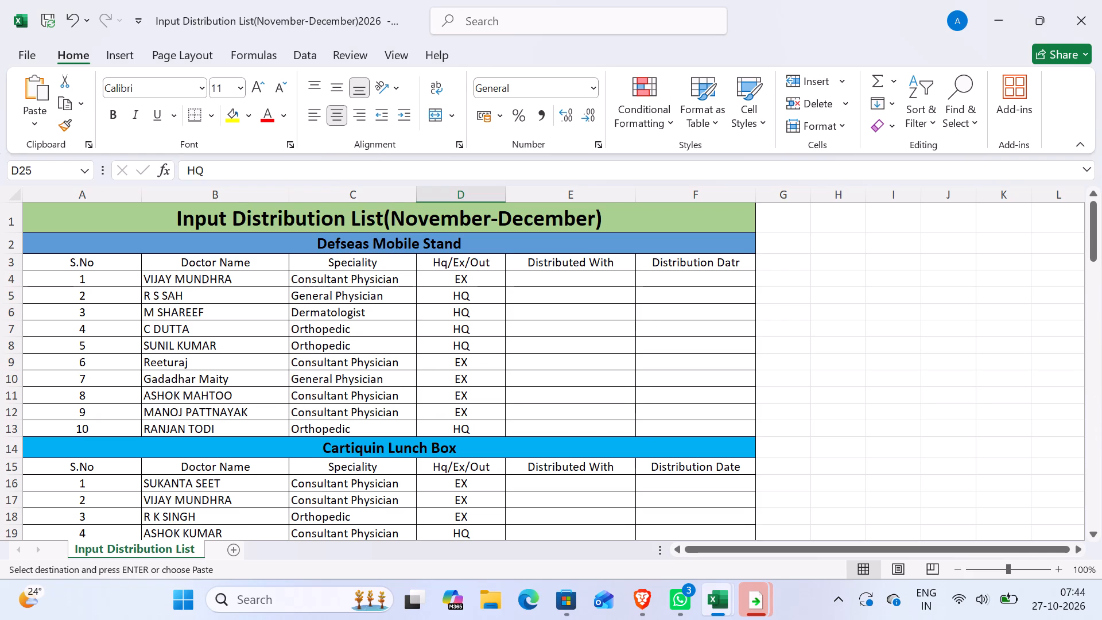
{"action": "scroll", "coordinate": [582, 432], "scroll_direction": "down", "scroll_amount": 5}
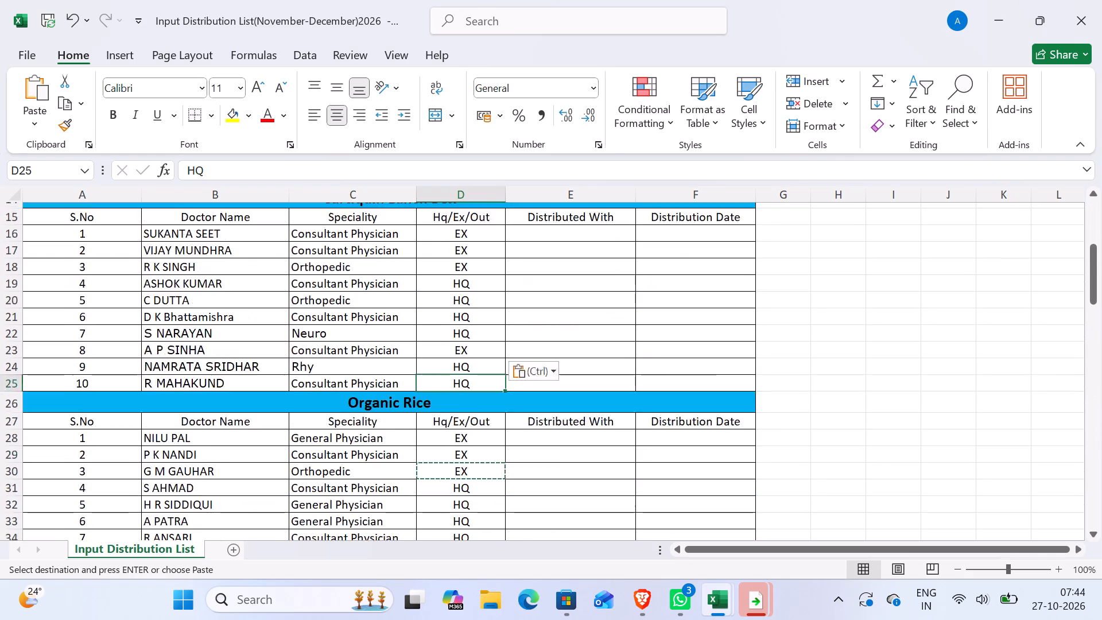
{"action": "scroll", "coordinate": [582, 432], "scroll_direction": "down", "scroll_amount": 3}
{"action": "scroll", "coordinate": [577, 429], "scroll_direction": "up", "scroll_amount": 6}
{"action": "scroll", "coordinate": [577, 429], "scroll_direction": "down", "scroll_amount": 1}
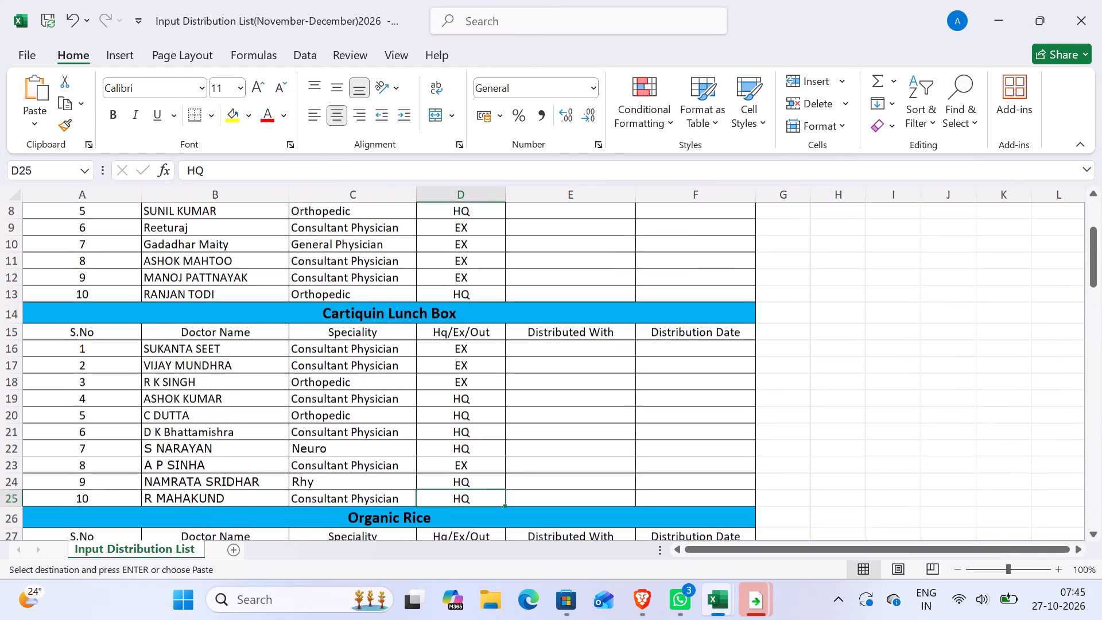
{"action": "scroll", "coordinate": [577, 429], "scroll_direction": "up", "scroll_amount": 3}
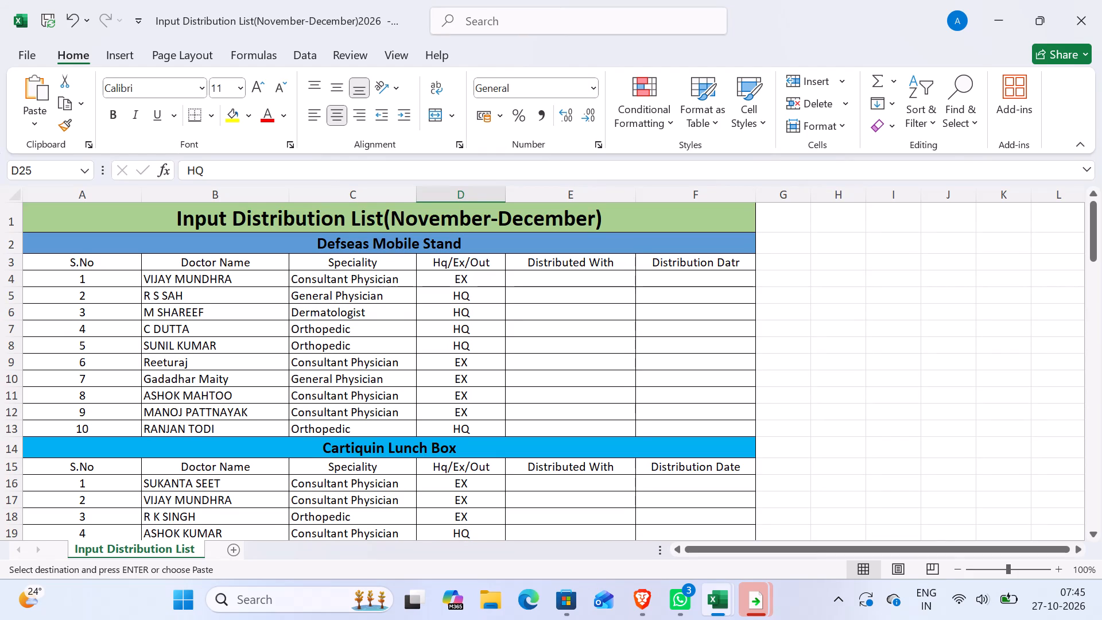
{"action": "scroll", "coordinate": [506, 494], "scroll_direction": "down", "scroll_amount": 4}
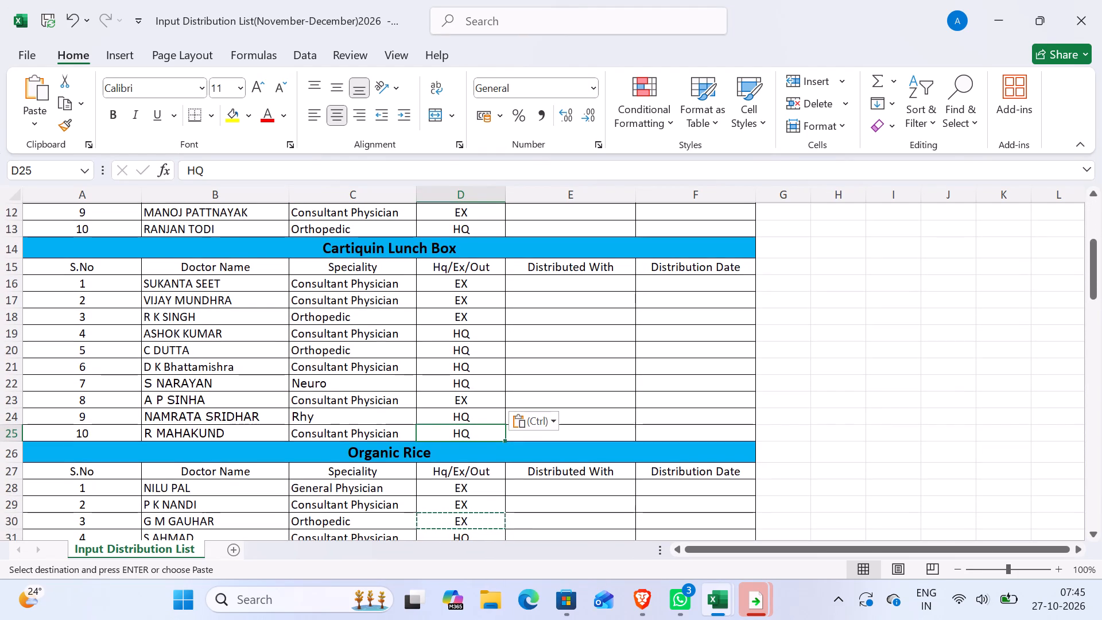
{"action": "scroll", "coordinate": [505, 495], "scroll_direction": "down", "scroll_amount": 14}
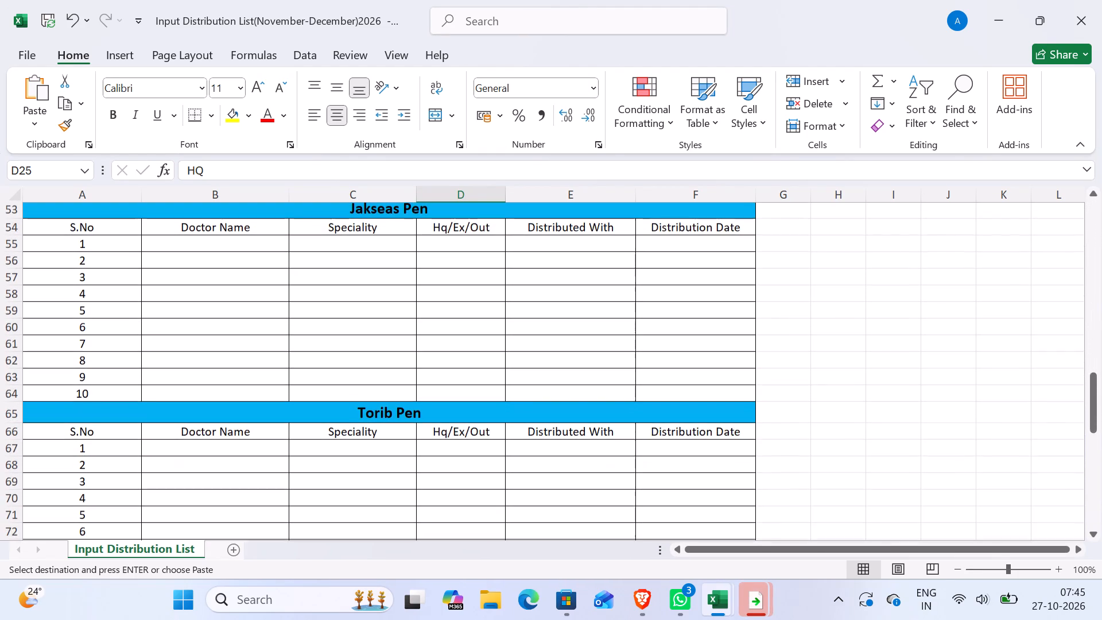
Switch to the Gift Distribution List workbook and look through the doctor lists on AUG-26 and SEPT-26.
{"action": "left_click", "coordinate": [719, 600]}
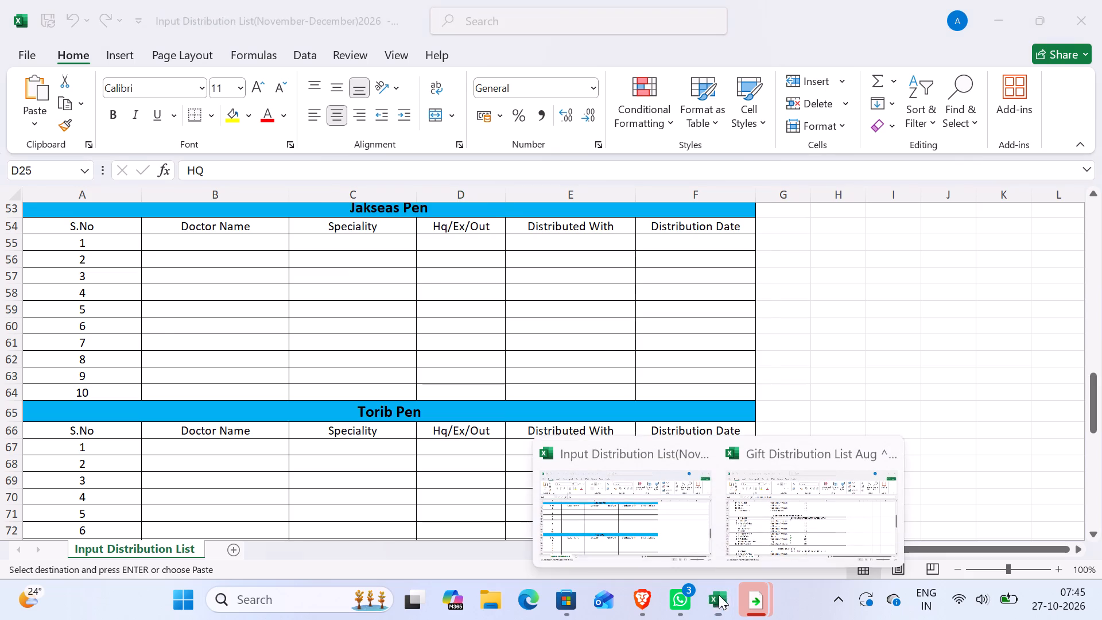
{"action": "left_click", "coordinate": [746, 519]}
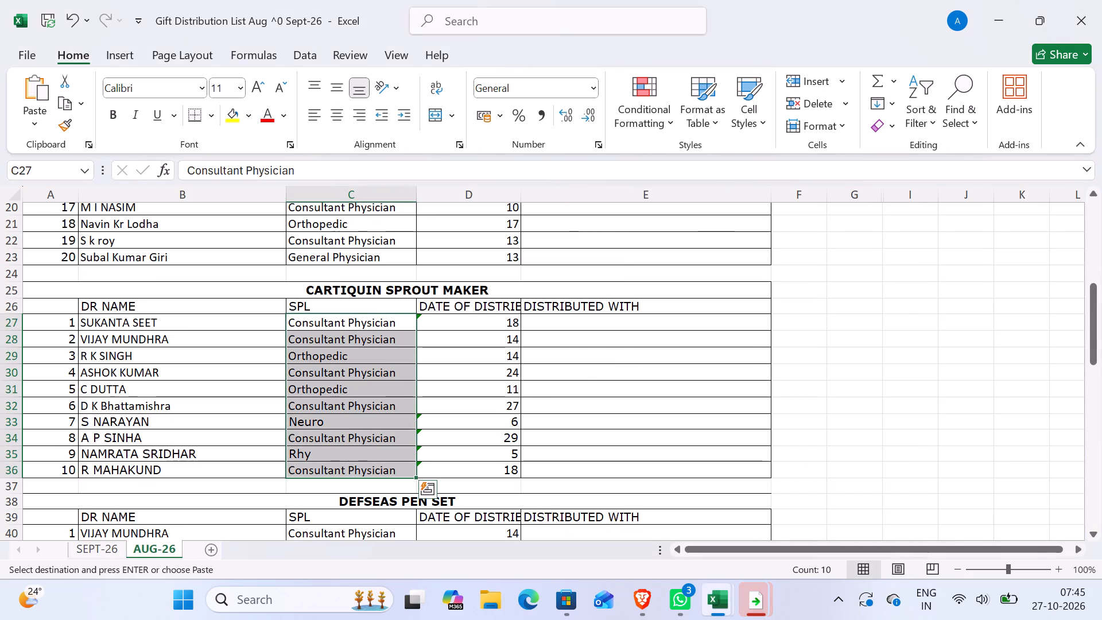
{"action": "scroll", "coordinate": [418, 408], "scroll_direction": "up", "scroll_amount": 8}
{"action": "scroll", "coordinate": [418, 408], "scroll_direction": "down", "scroll_amount": 7}
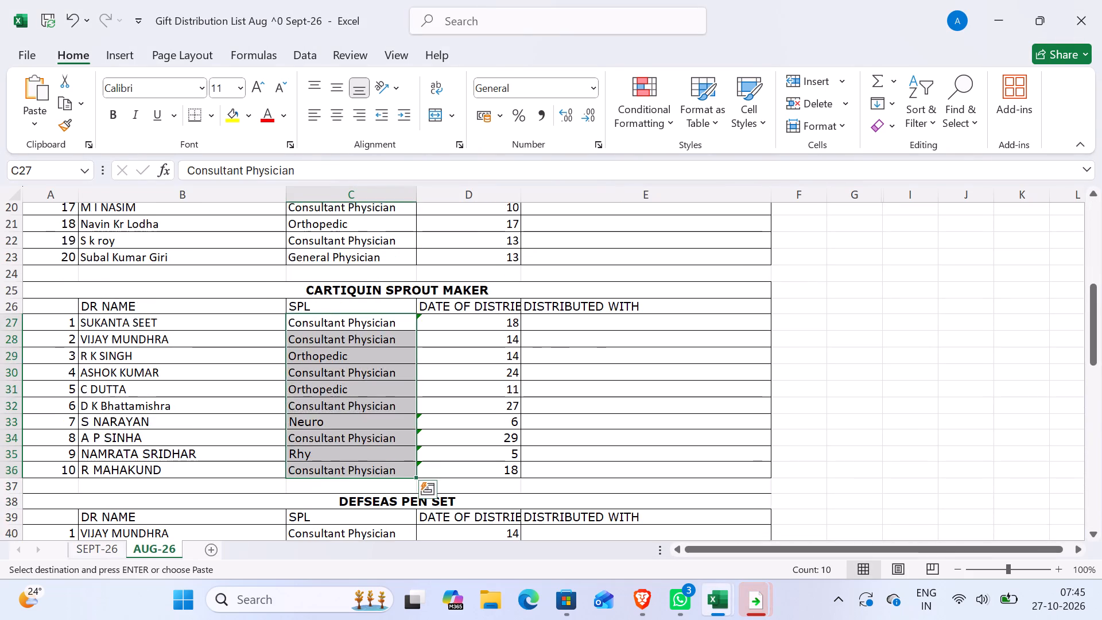
{"action": "scroll", "coordinate": [417, 408], "scroll_direction": "down", "scroll_amount": 18}
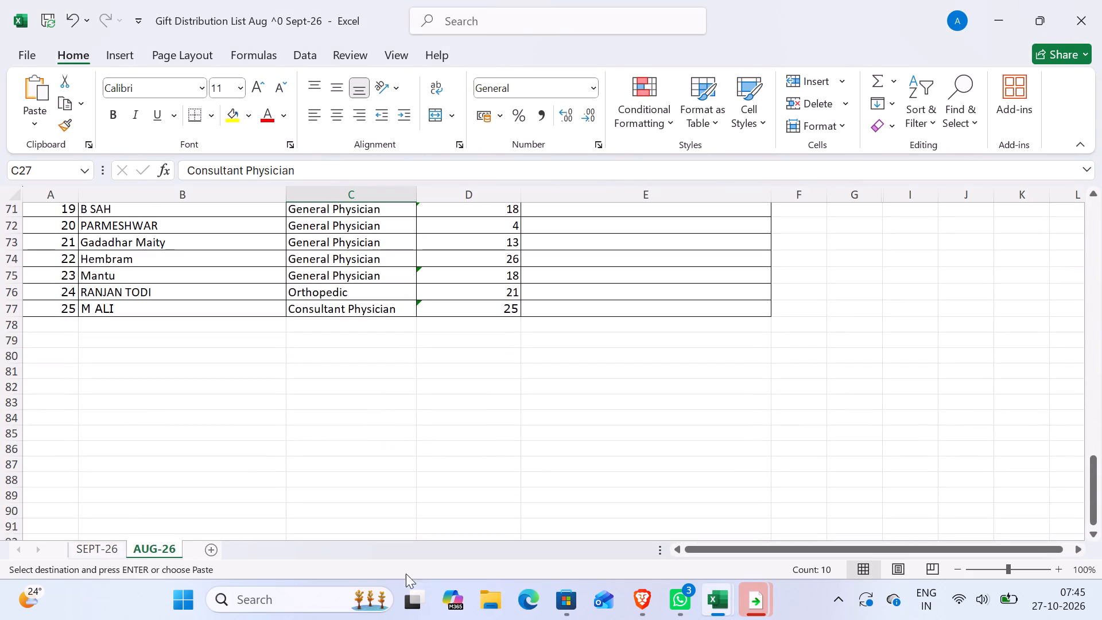
{"action": "left_click", "coordinate": [114, 543]}
{"action": "scroll", "coordinate": [255, 455], "scroll_direction": "up", "scroll_amount": 20}
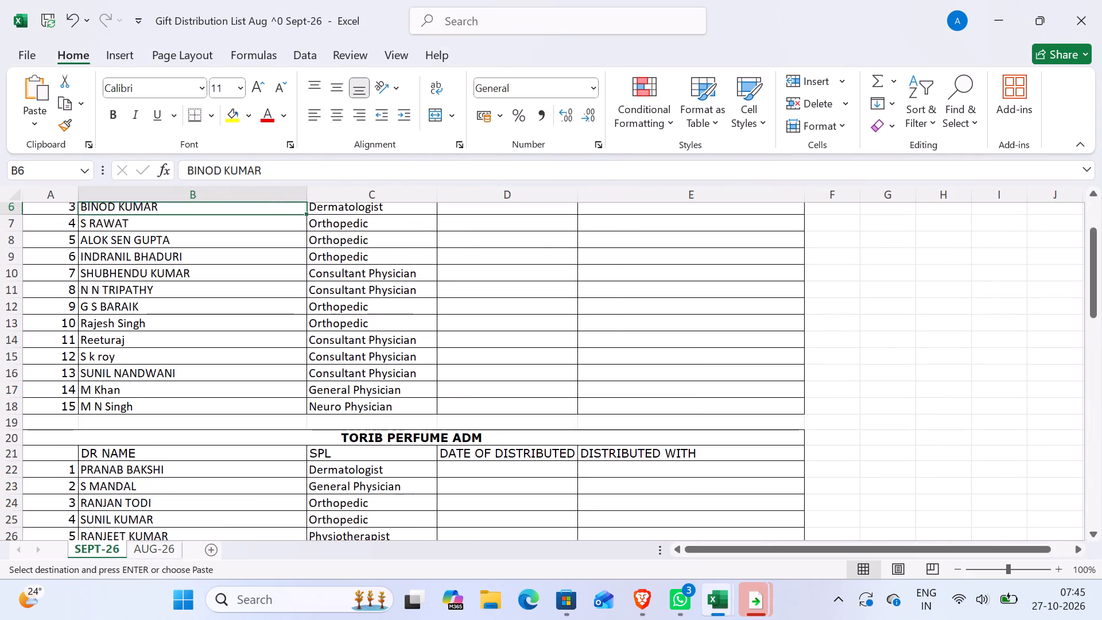
{"action": "scroll", "coordinate": [255, 455], "scroll_direction": "up", "scroll_amount": 10}
{"action": "scroll", "coordinate": [255, 455], "scroll_direction": "down", "scroll_amount": 4}
{"action": "scroll", "coordinate": [255, 455], "scroll_direction": "up", "scroll_amount": 5}
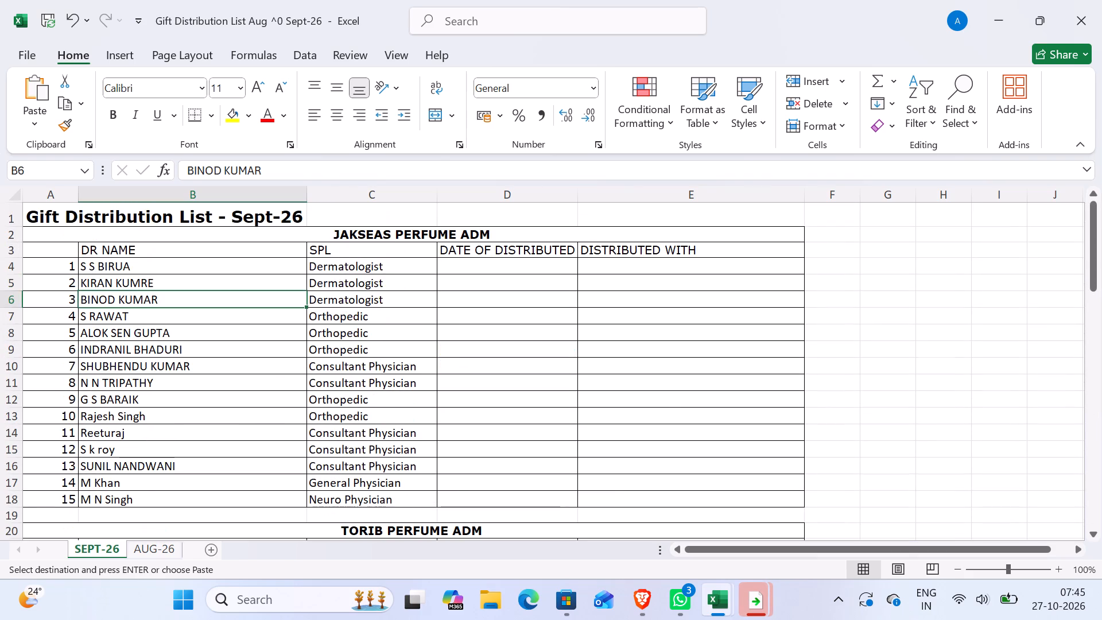
{"action": "scroll", "coordinate": [255, 455], "scroll_direction": "down", "scroll_amount": 5}
{"action": "scroll", "coordinate": [255, 456], "scroll_direction": "up", "scroll_amount": 6}
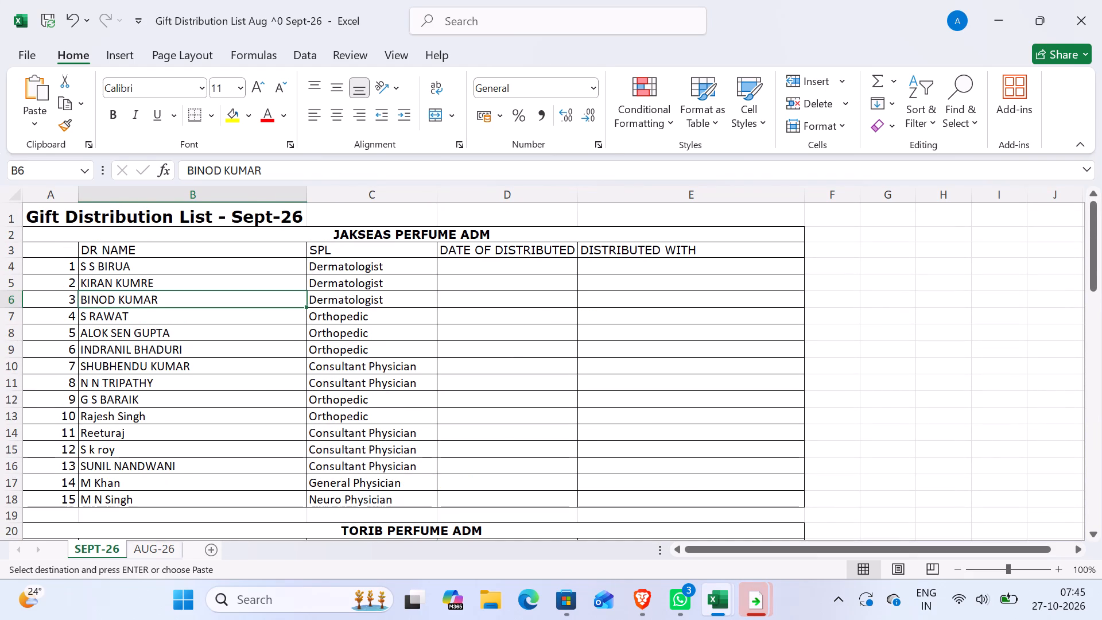
{"action": "scroll", "coordinate": [247, 499], "scroll_direction": "down", "scroll_amount": 7}
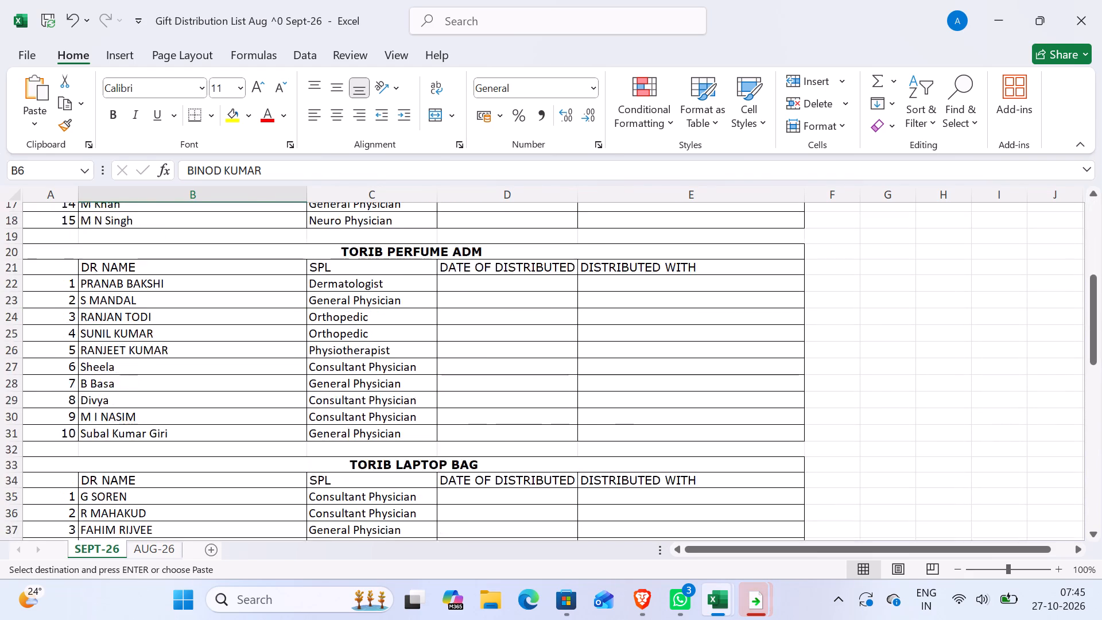
{"action": "scroll", "coordinate": [245, 502], "scroll_direction": "down", "scroll_amount": 14}
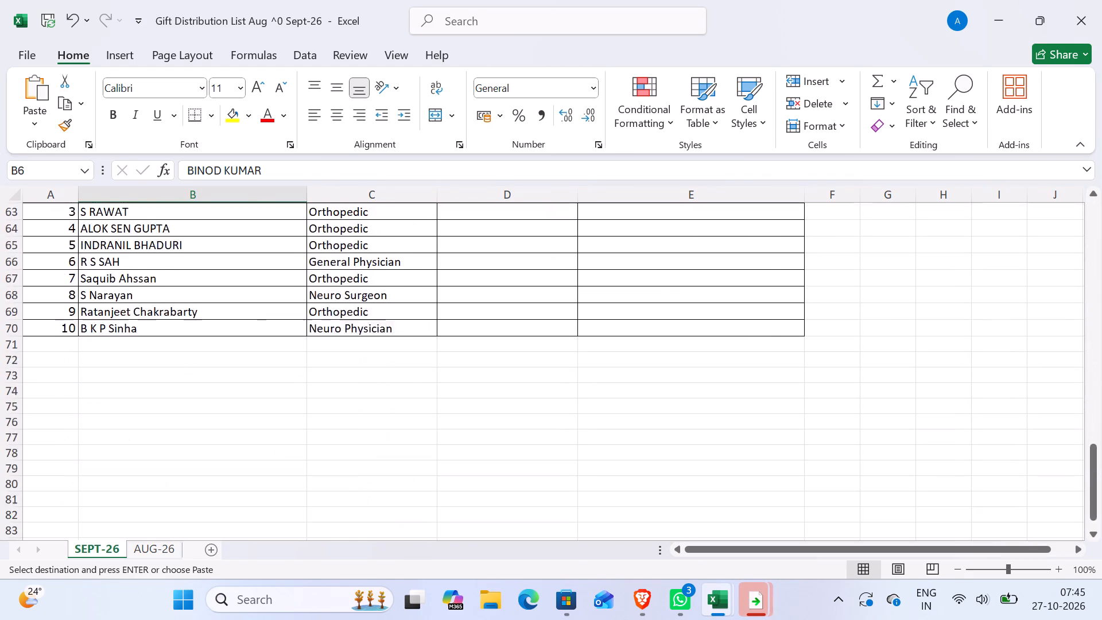
{"action": "scroll", "coordinate": [238, 504], "scroll_direction": "down", "scroll_amount": 3}
{"action": "scroll", "coordinate": [236, 505], "scroll_direction": "up", "scroll_amount": 20}
{"action": "scroll", "coordinate": [236, 505], "scroll_direction": "up", "scroll_amount": 19}
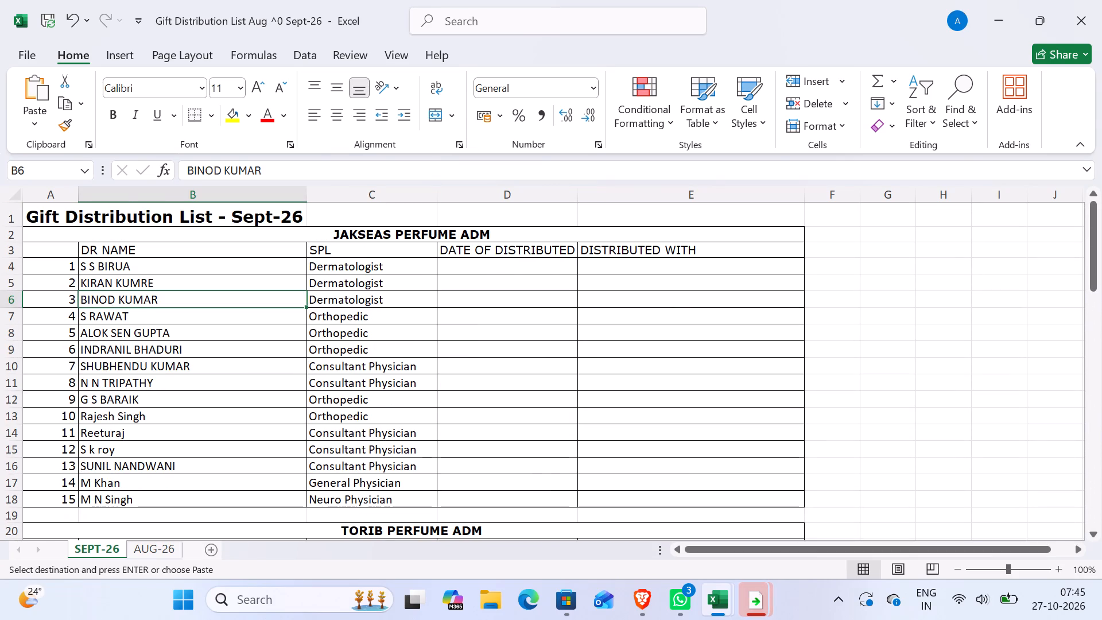
Select the first ten JAKSEAS PERFUME ADM doctor names on SEPT-26 (B4 to B13).
{"action": "left_click_drag", "start_coordinate": [108, 262], "coordinate": [200, 419]}
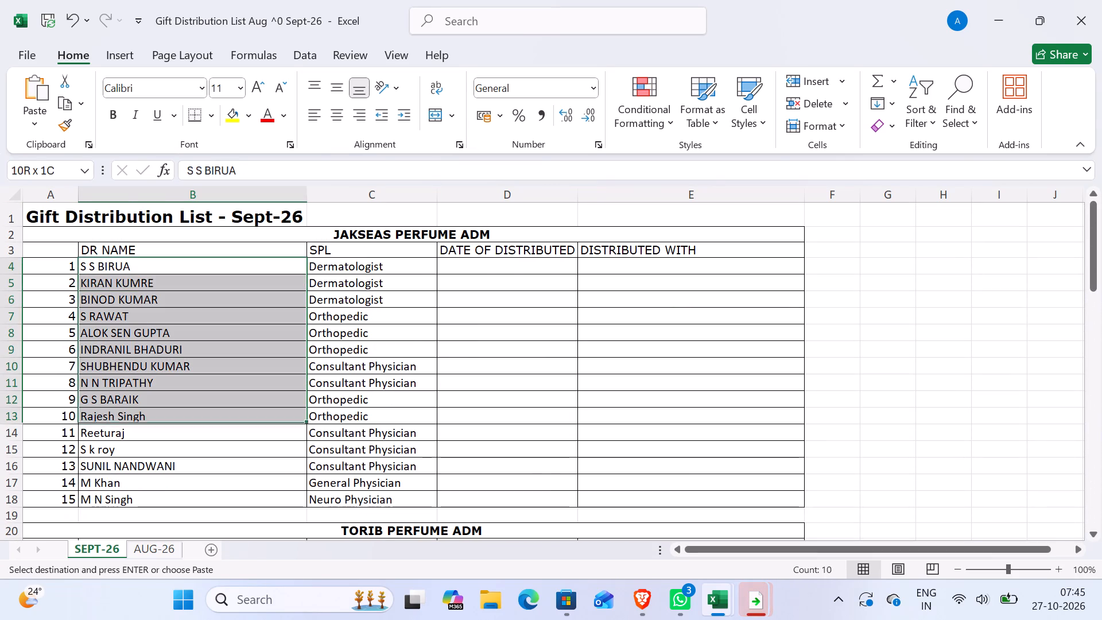
Copy all 15 JAKSEAS PERFUME ADM doctor names with their SPL values (B4:C18) into the blank area starting at B84.
{"action": "left_click_drag", "start_coordinate": [200, 419], "coordinate": [219, 495]}
{"action": "left_click", "coordinate": [168, 336]}
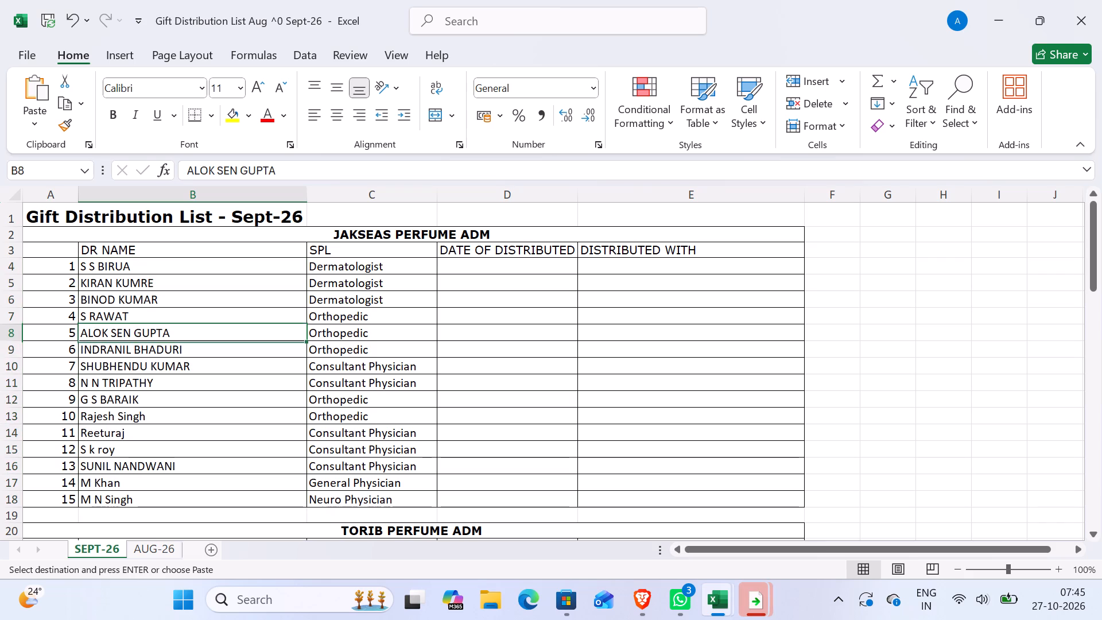
{"action": "left_click_drag", "start_coordinate": [135, 261], "coordinate": [336, 494]}
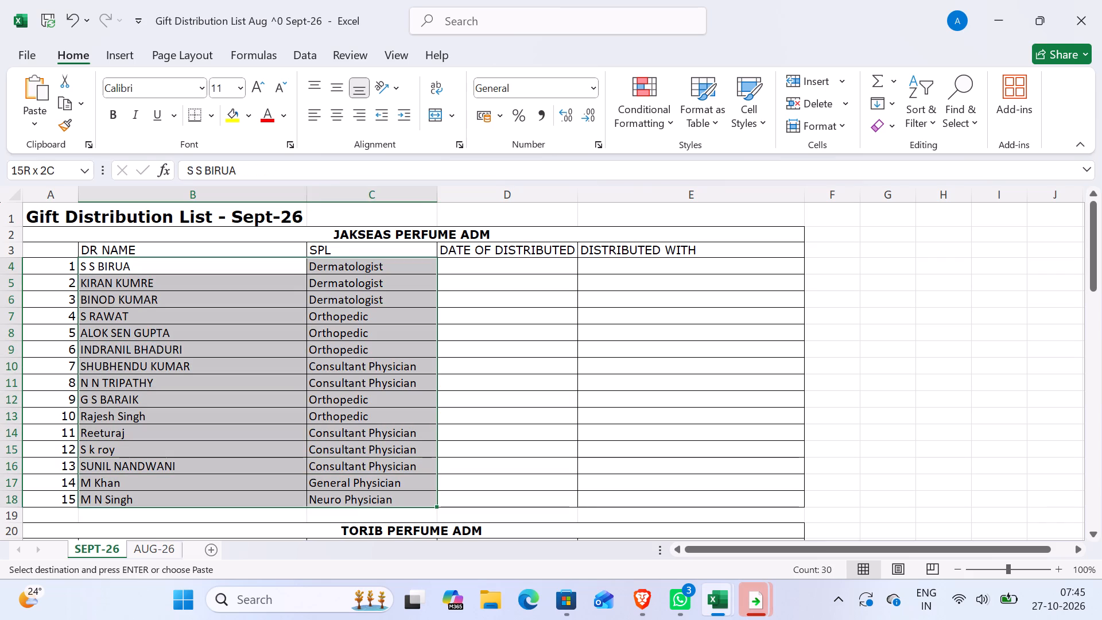
{"action": "left_click_drag", "start_coordinate": [336, 494], "coordinate": [334, 501]}
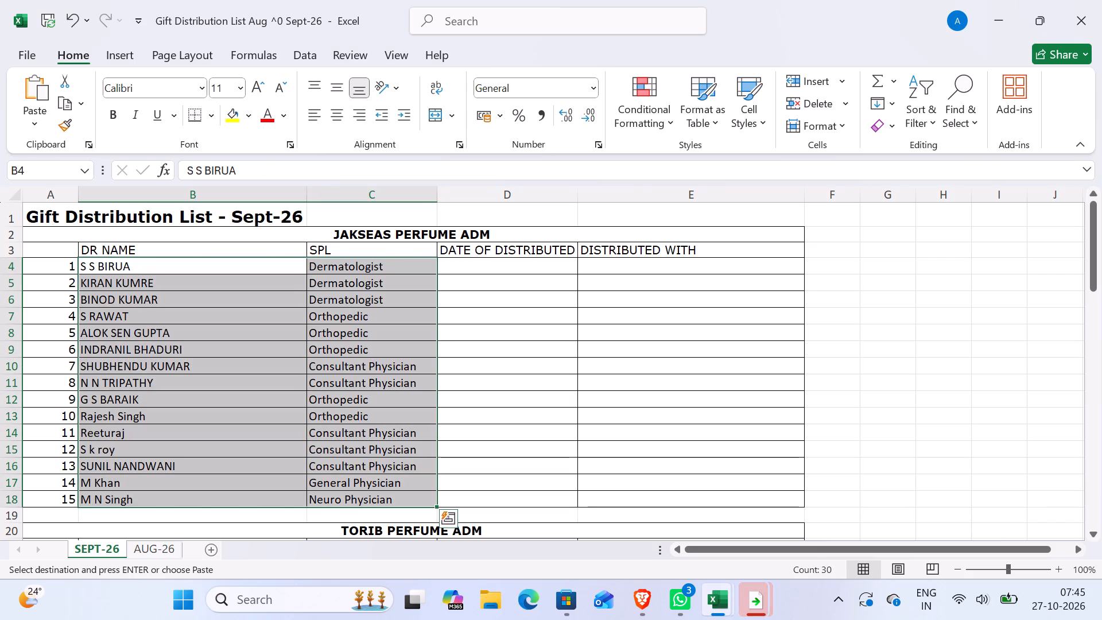
{"action": "key", "text": "ctrl+c"}
{"action": "scroll", "coordinate": [839, 359], "scroll_direction": "down", "scroll_amount": 11}
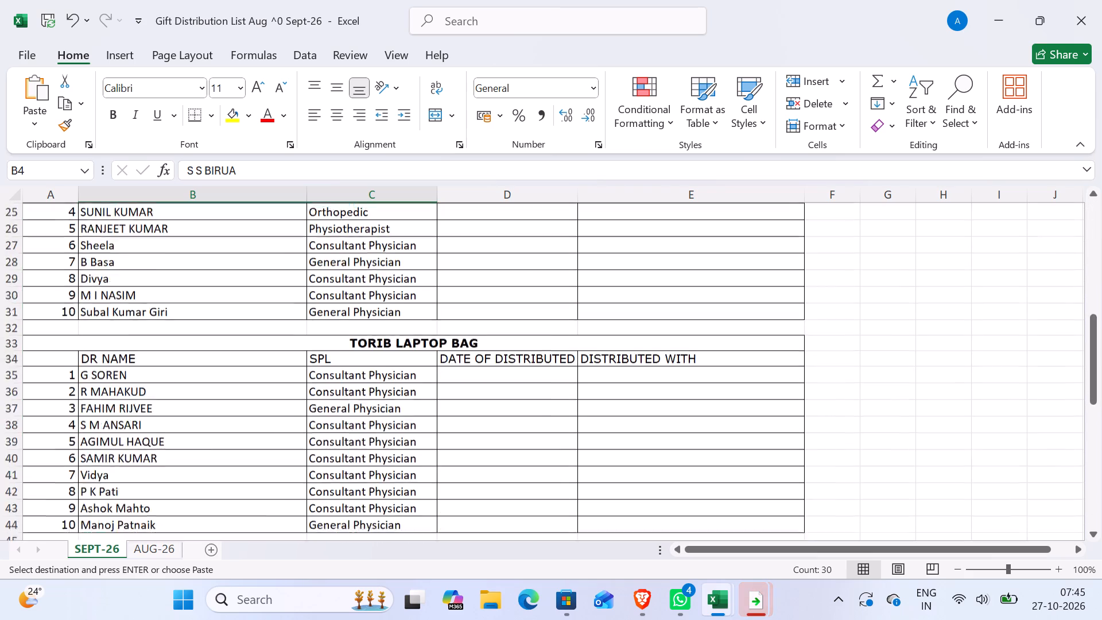
{"action": "scroll", "coordinate": [829, 364], "scroll_direction": "down", "scroll_amount": 16}
{"action": "left_click", "coordinate": [173, 315]}
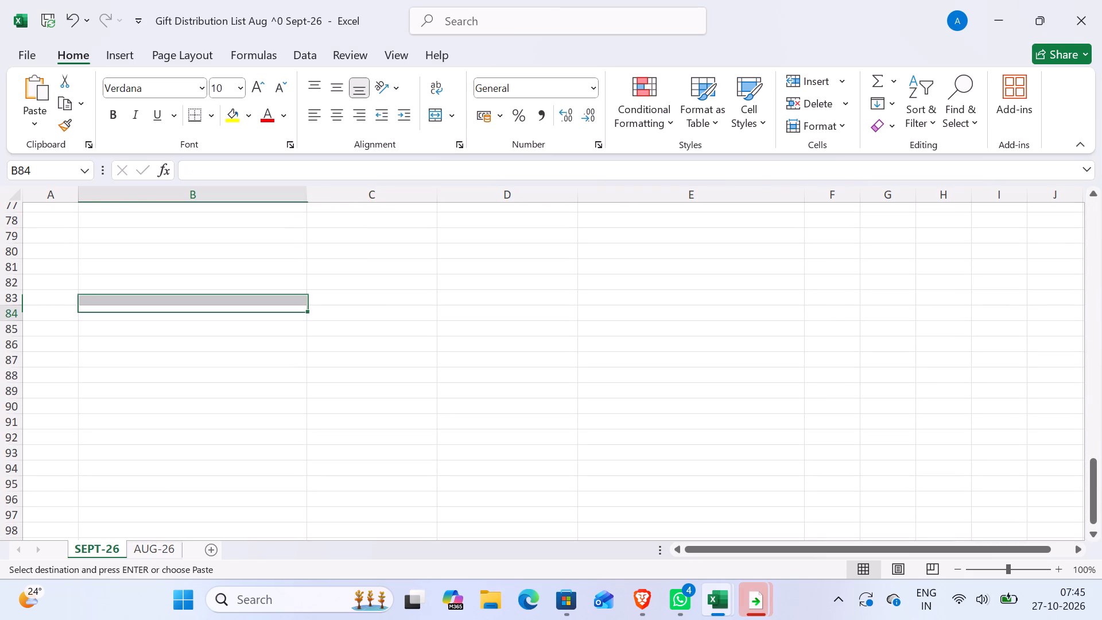
{"action": "key", "text": "ctrl+v"}
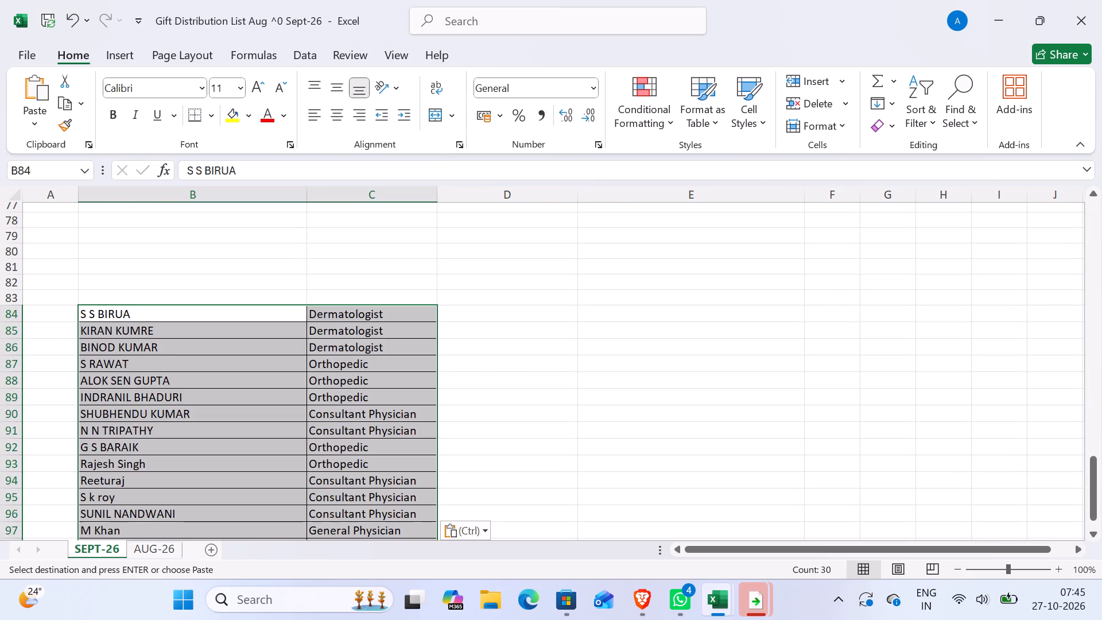
Clear the name and specialty of the second doctor in the pasted list (B85:C85).
{"action": "scroll", "coordinate": [173, 315], "scroll_direction": "down", "scroll_amount": 3}
{"action": "left_click", "coordinate": [177, 331]}
{"action": "scroll", "coordinate": [141, 276], "scroll_direction": "up", "scroll_amount": 9}
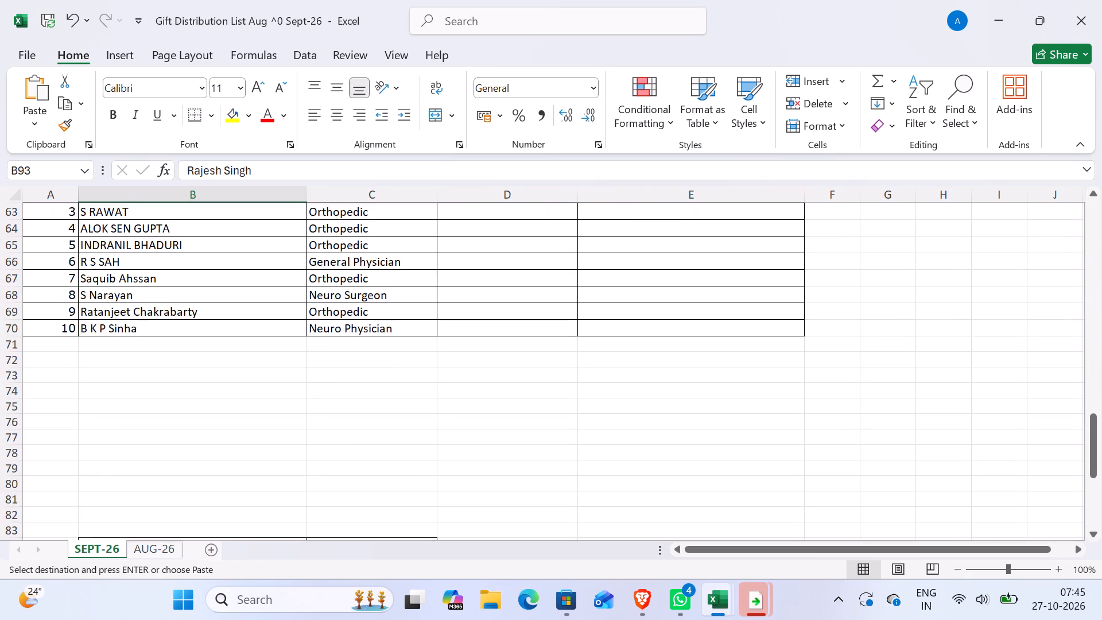
{"action": "scroll", "coordinate": [145, 312], "scroll_direction": "up", "scroll_amount": 3}
{"action": "scroll", "coordinate": [146, 310], "scroll_direction": "down", "scroll_amount": 10}
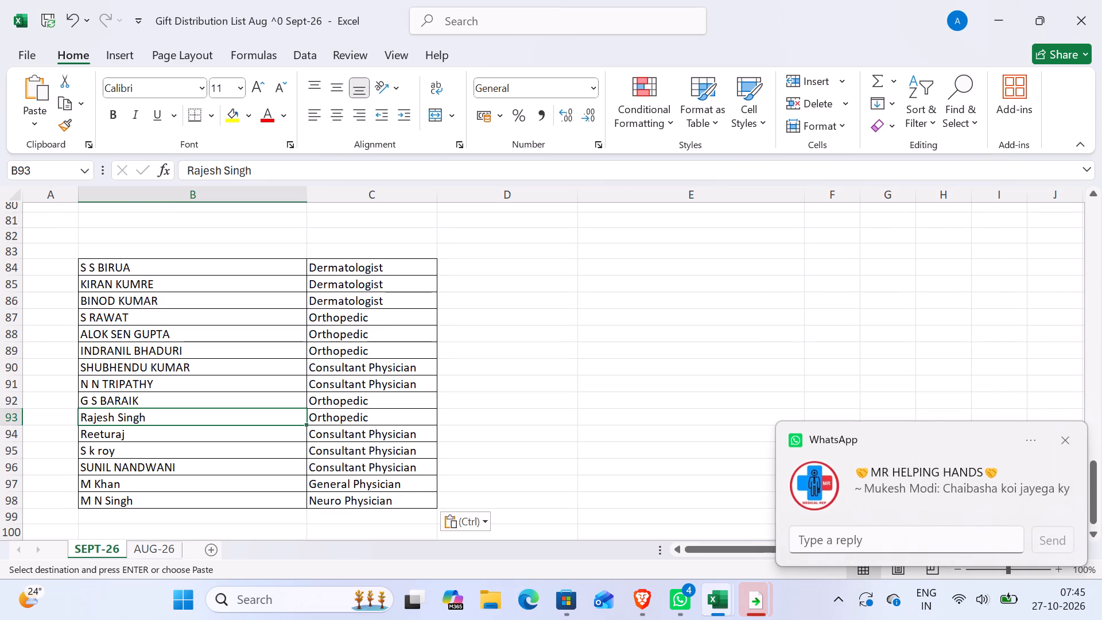
{"action": "left_click_drag", "start_coordinate": [129, 263], "coordinate": [140, 483]}
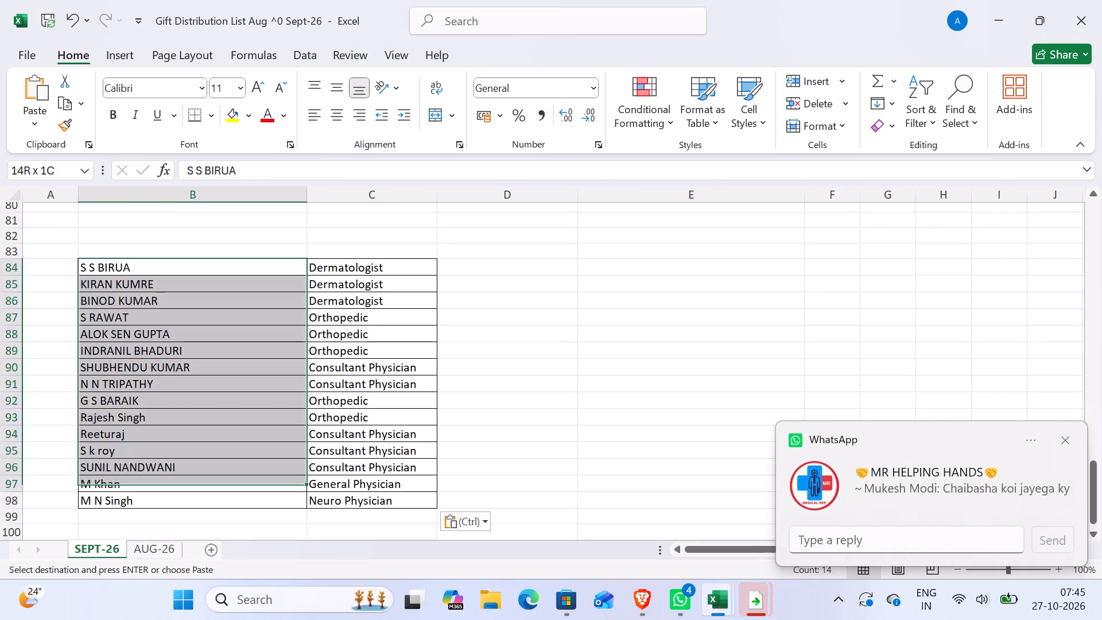
{"action": "left_click_drag", "start_coordinate": [140, 483], "coordinate": [145, 501]}
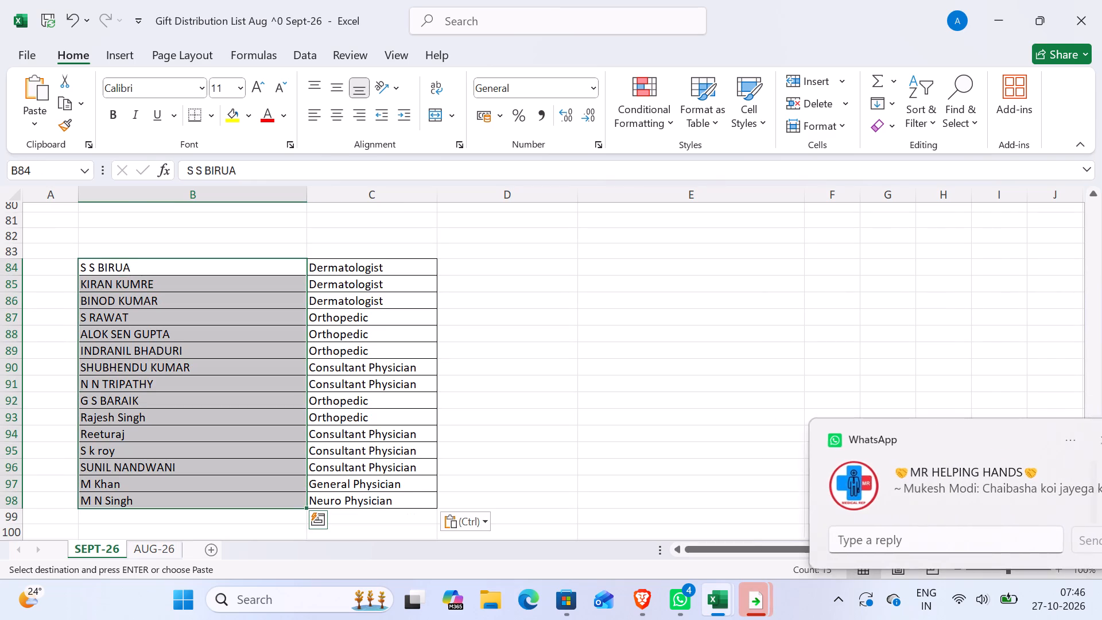
{"action": "left_click", "coordinate": [164, 378]}
{"action": "left_click", "coordinate": [145, 262]}
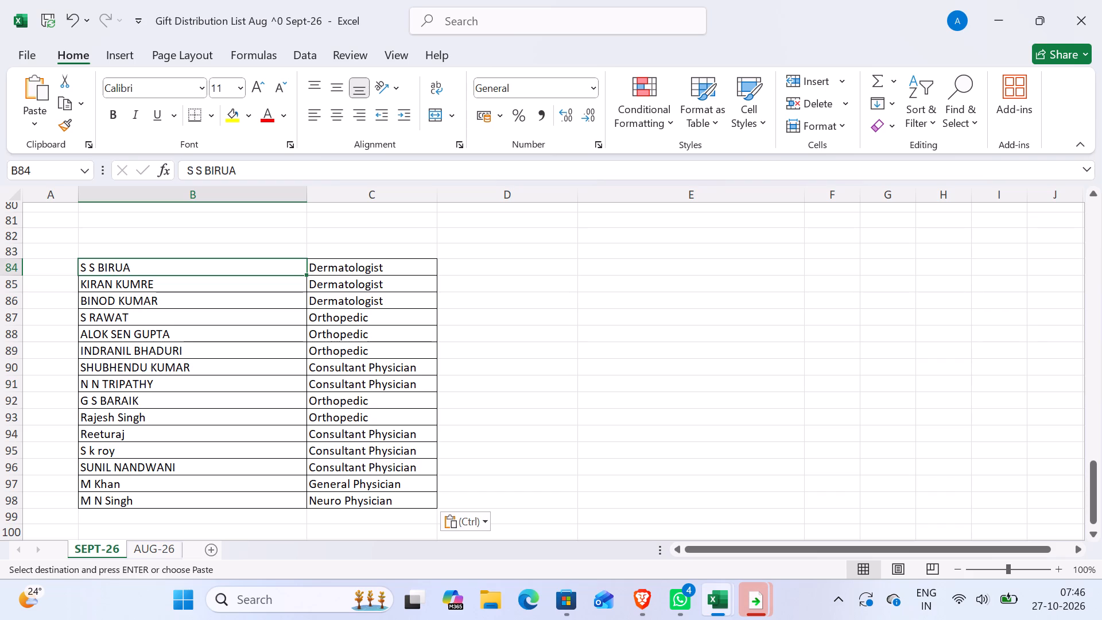
{"action": "key", "text": "Down"}
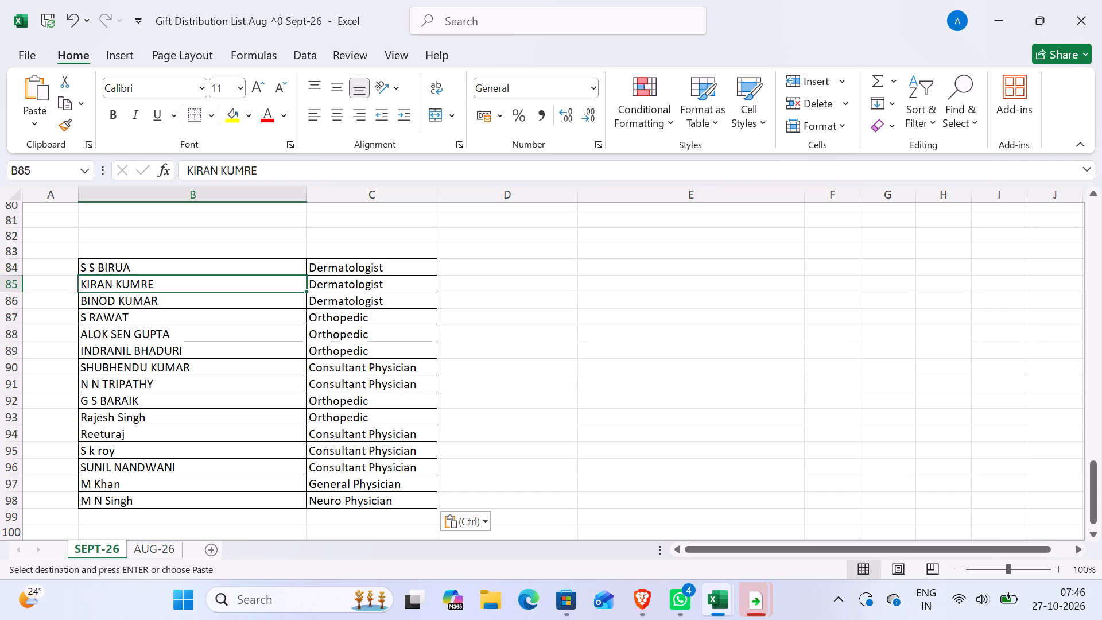
{"action": "left_click", "coordinate": [241, 432]}
{"action": "left_click_drag", "start_coordinate": [110, 278], "coordinate": [117, 281]}
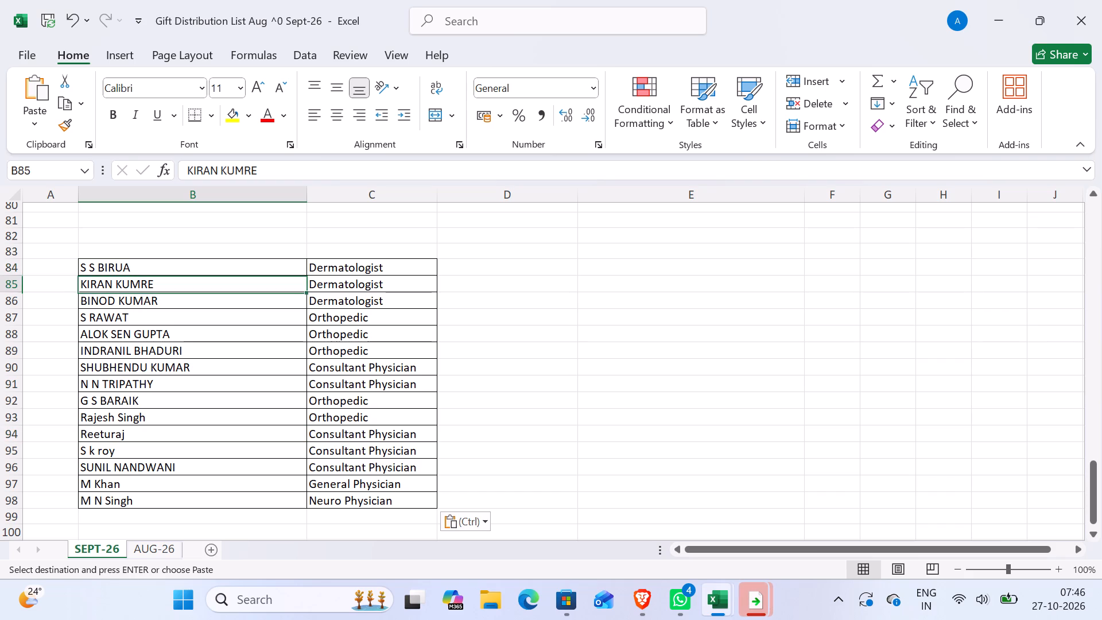
{"action": "left_click_drag", "start_coordinate": [117, 281], "coordinate": [329, 283]}
{"action": "key", "text": "Delete"}
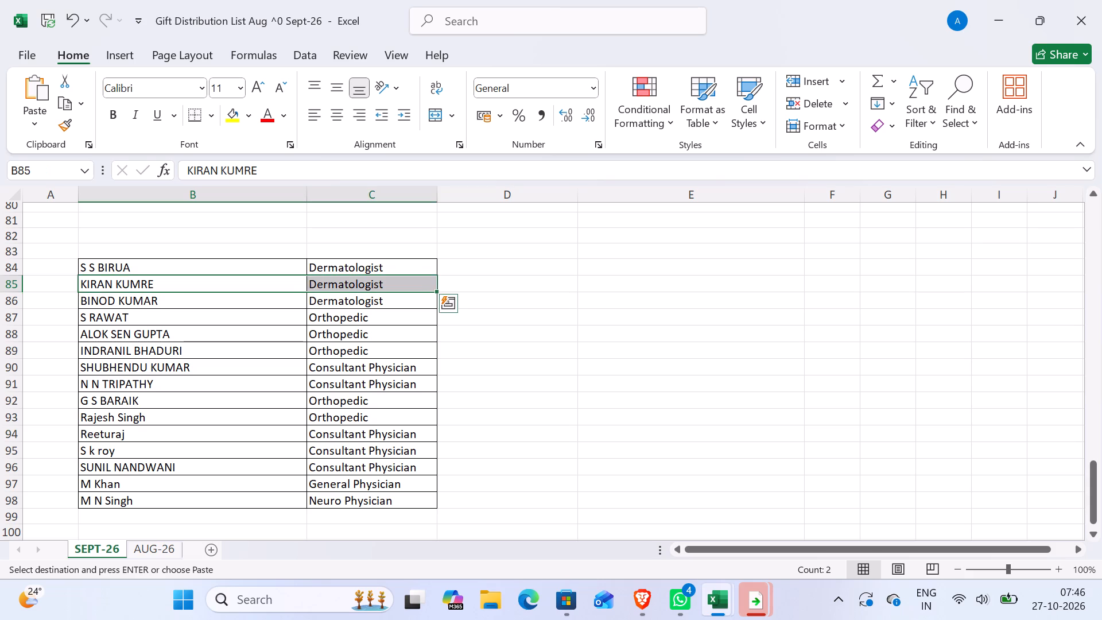
Go down the pasted doctor list to the sixth entry (B89).
{"action": "key", "text": "Down"}
{"action": "key", "text": "Down"}
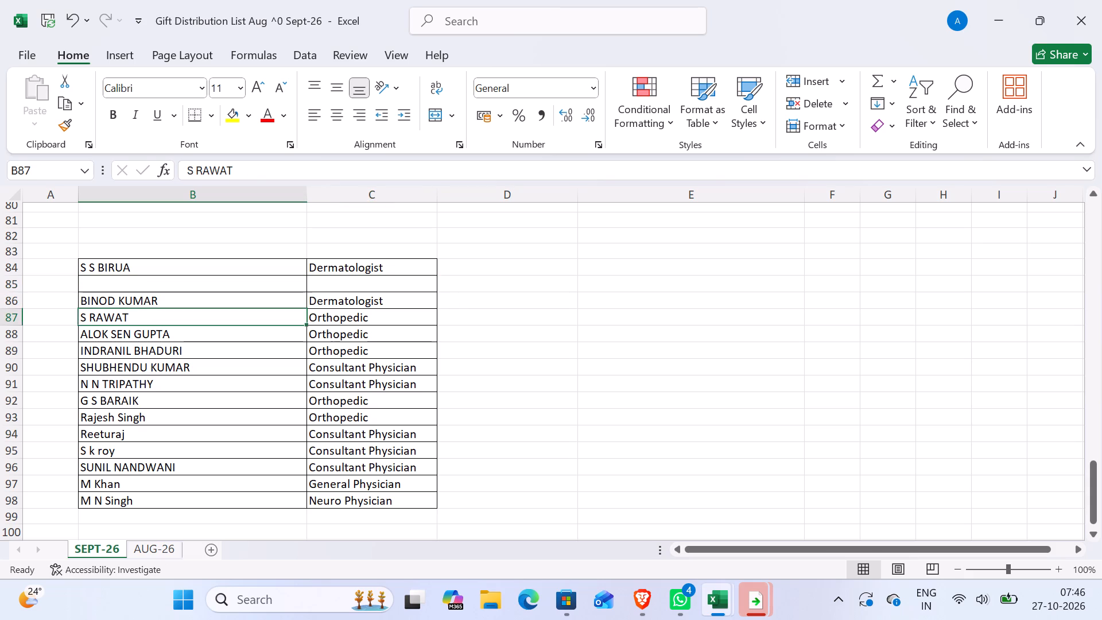
{"action": "key", "text": "Down"}
{"action": "key", "text": "Down"}
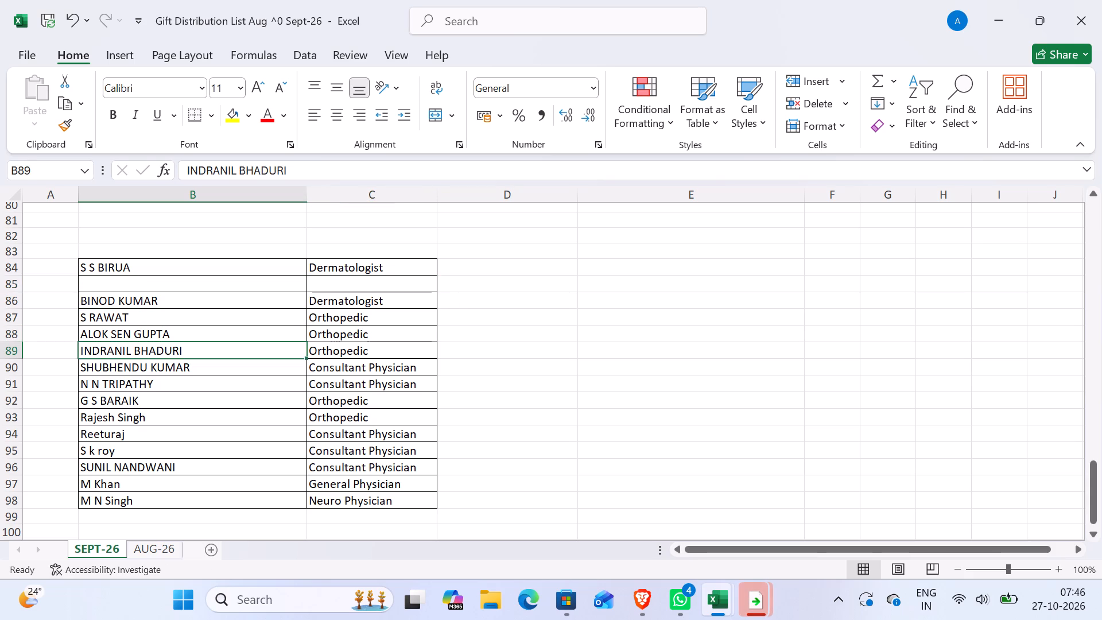
Clear the doctor names and specialities in B88:C89 and B94:C94 of the copied list below the SEPT-26 tables.
{"action": "left_click_drag", "start_coordinate": [180, 331], "coordinate": [330, 341]}
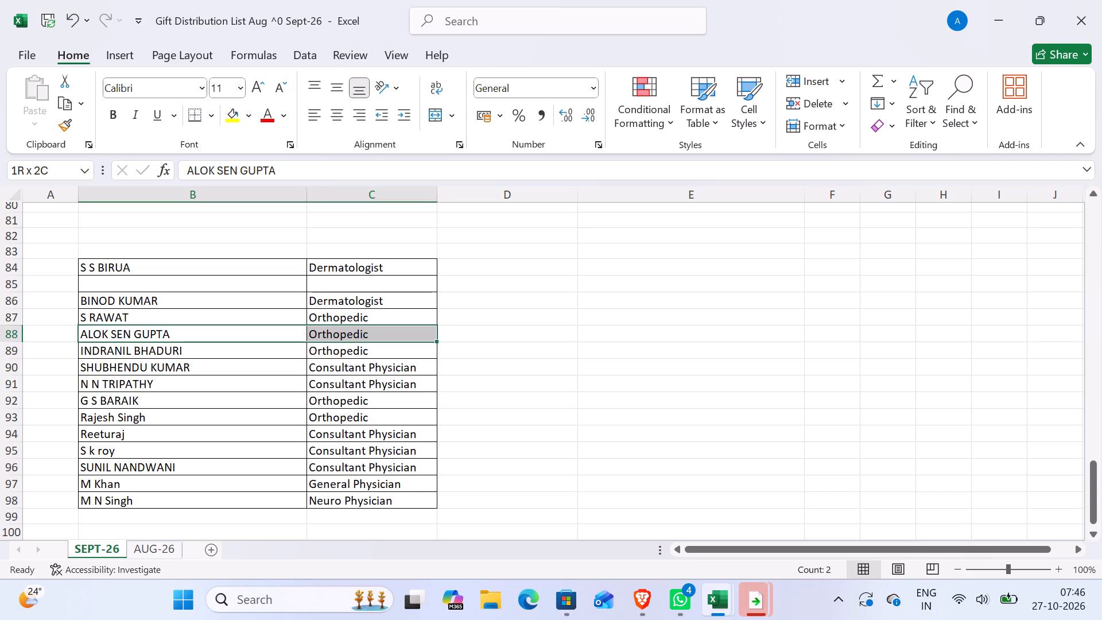
{"action": "left_click_drag", "start_coordinate": [330, 341], "coordinate": [342, 353]}
{"action": "key", "text": "Delete"}
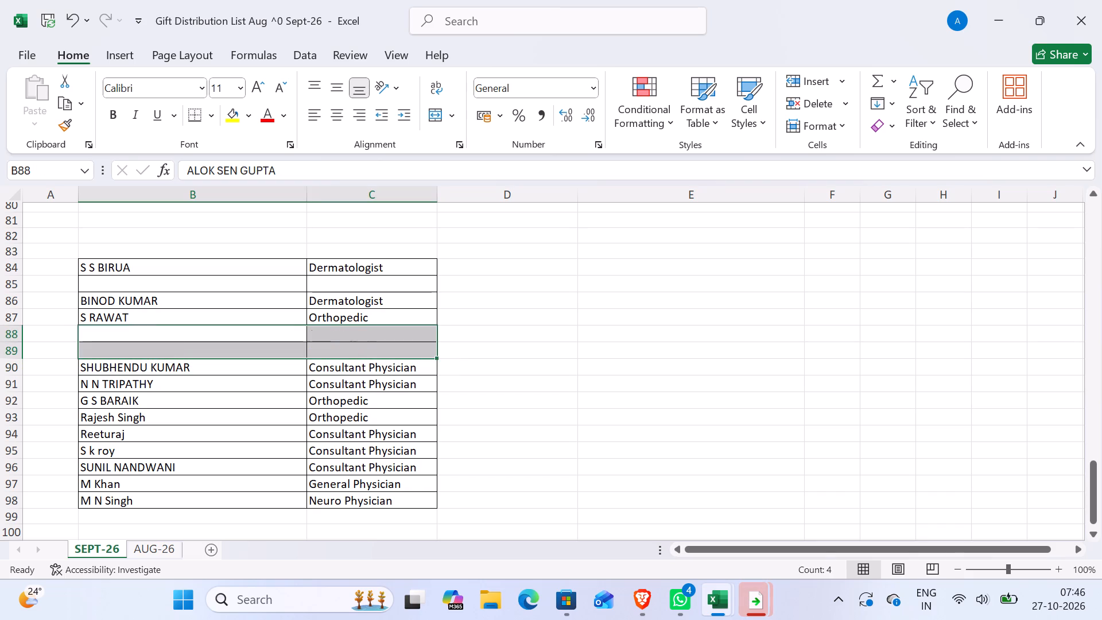
{"action": "left_click", "coordinate": [275, 394]}
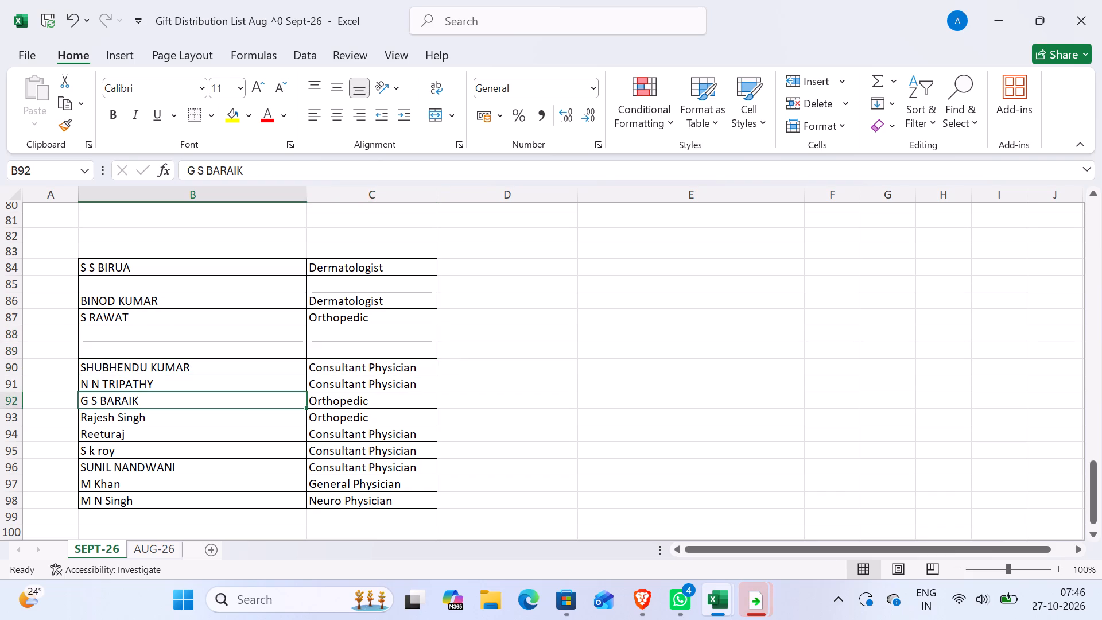
{"action": "left_click", "coordinate": [170, 363]}
{"action": "left_click", "coordinate": [158, 382]}
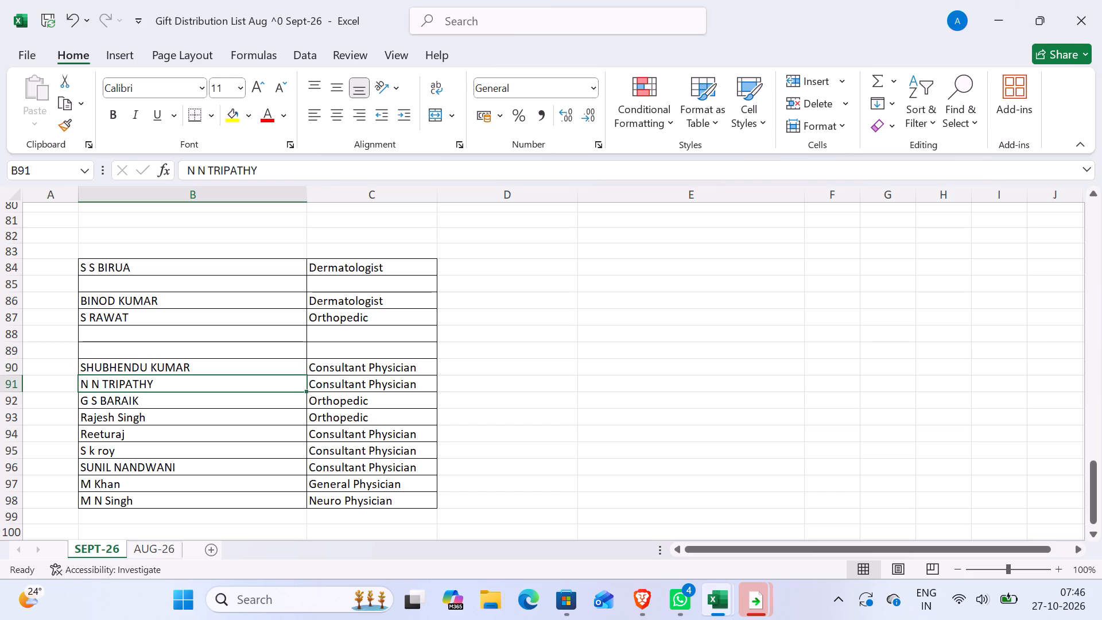
{"action": "left_click", "coordinate": [158, 398]}
{"action": "left_click", "coordinate": [168, 420]}
{"action": "left_click", "coordinate": [164, 432]}
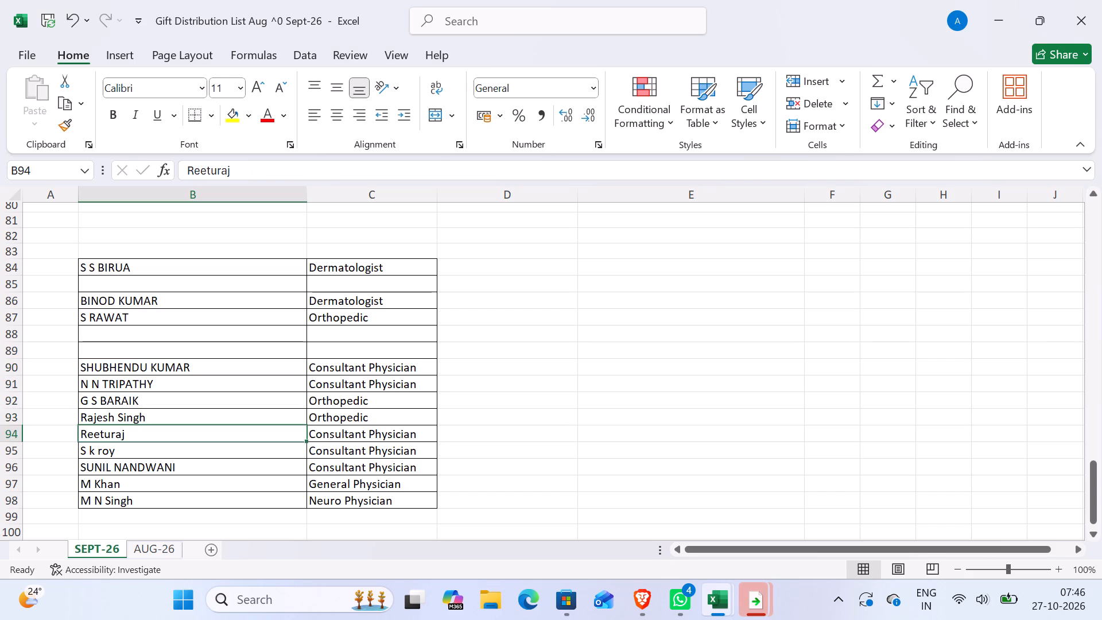
{"action": "left_click_drag", "start_coordinate": [163, 432], "coordinate": [327, 436]}
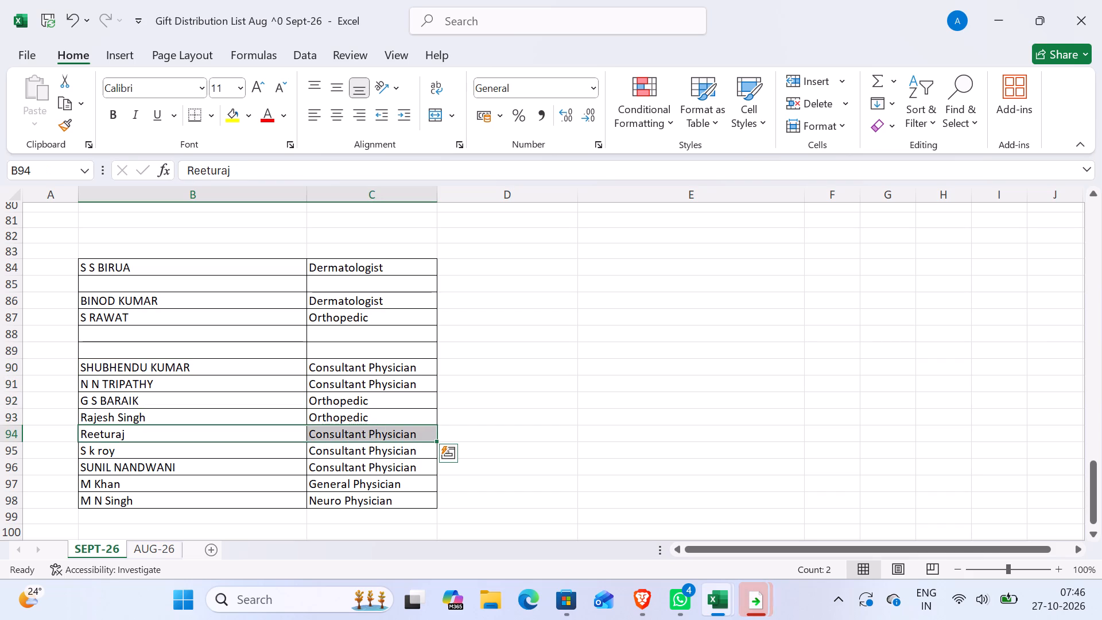
{"action": "key", "text": "Delete"}
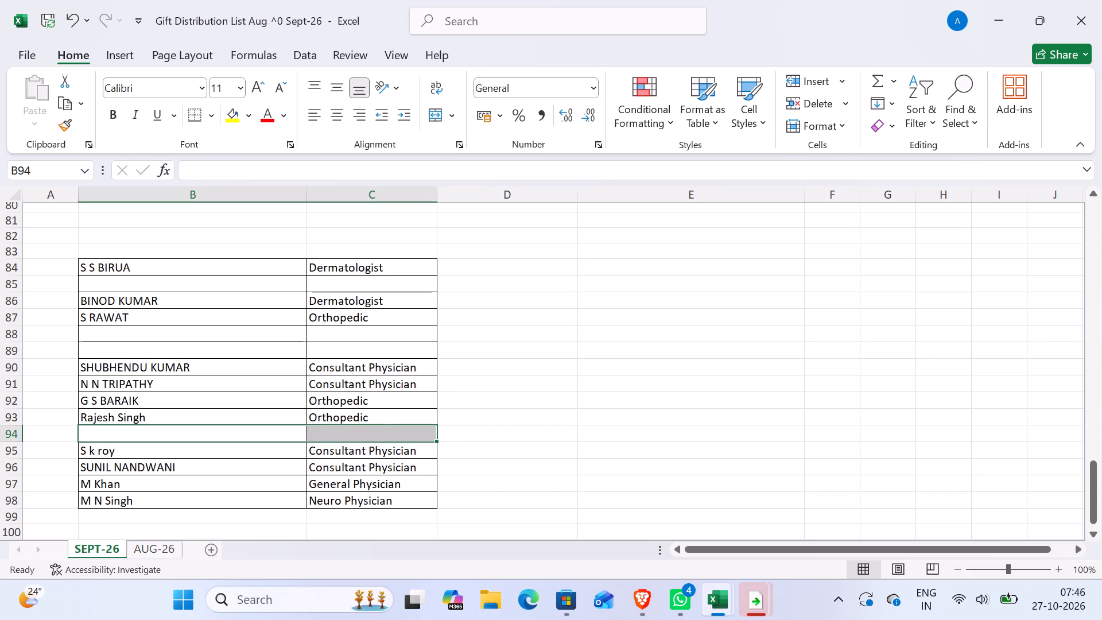
Go through the remaining doctor names and specialities in rows 84 to 98 of the copied SEPT-26 list.
{"action": "left_click", "coordinate": [231, 448]}
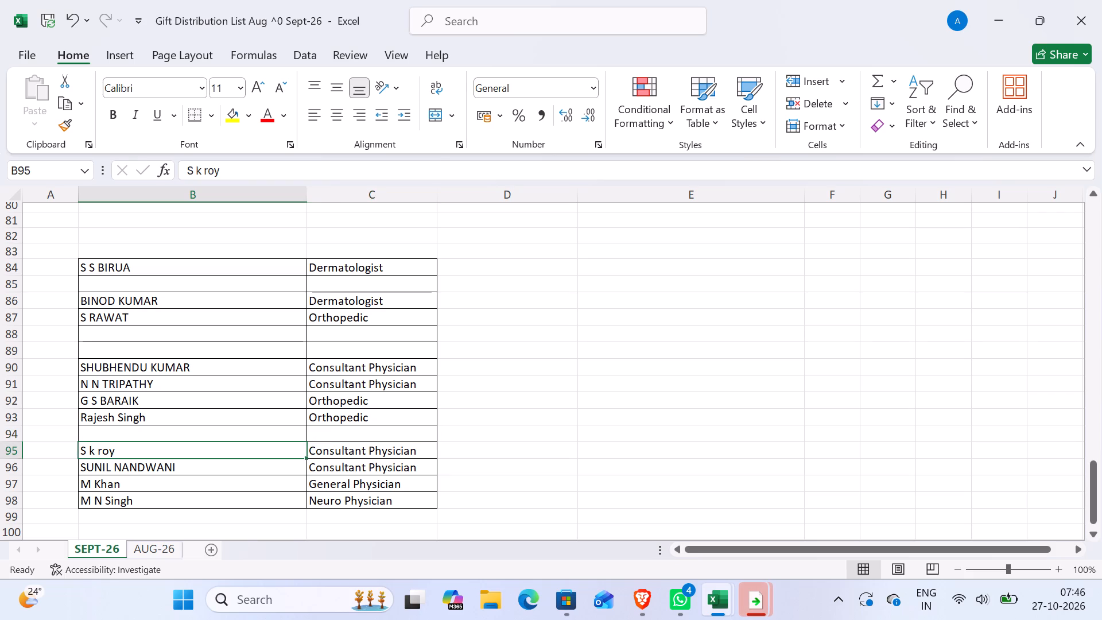
{"action": "left_click_drag", "start_coordinate": [236, 468], "coordinate": [343, 464]}
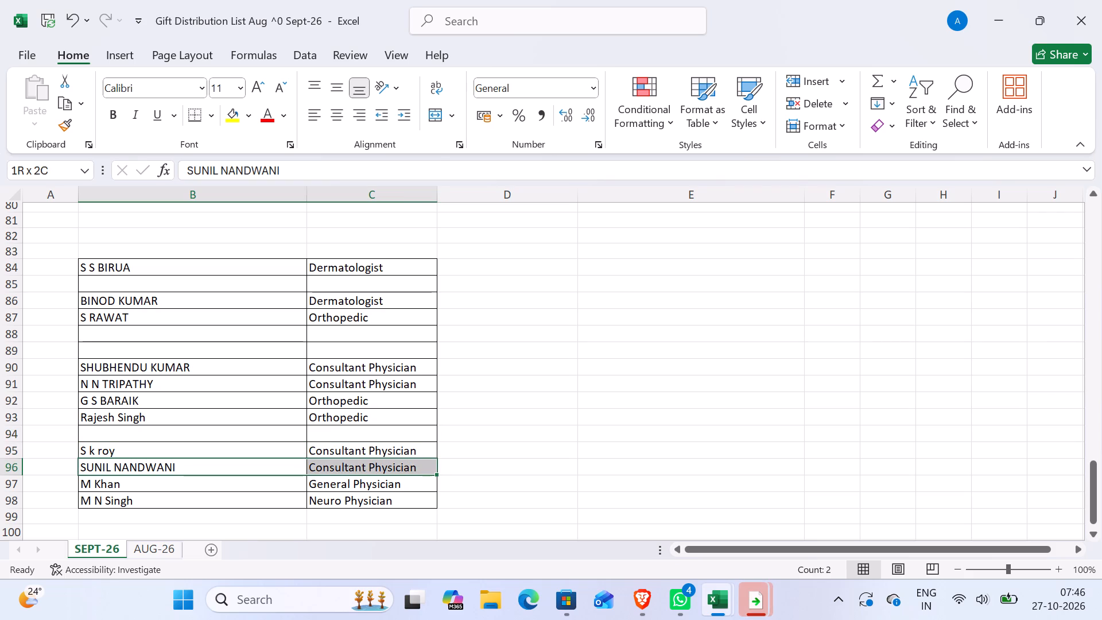
{"action": "left_click_drag", "start_coordinate": [343, 464], "coordinate": [350, 489]}
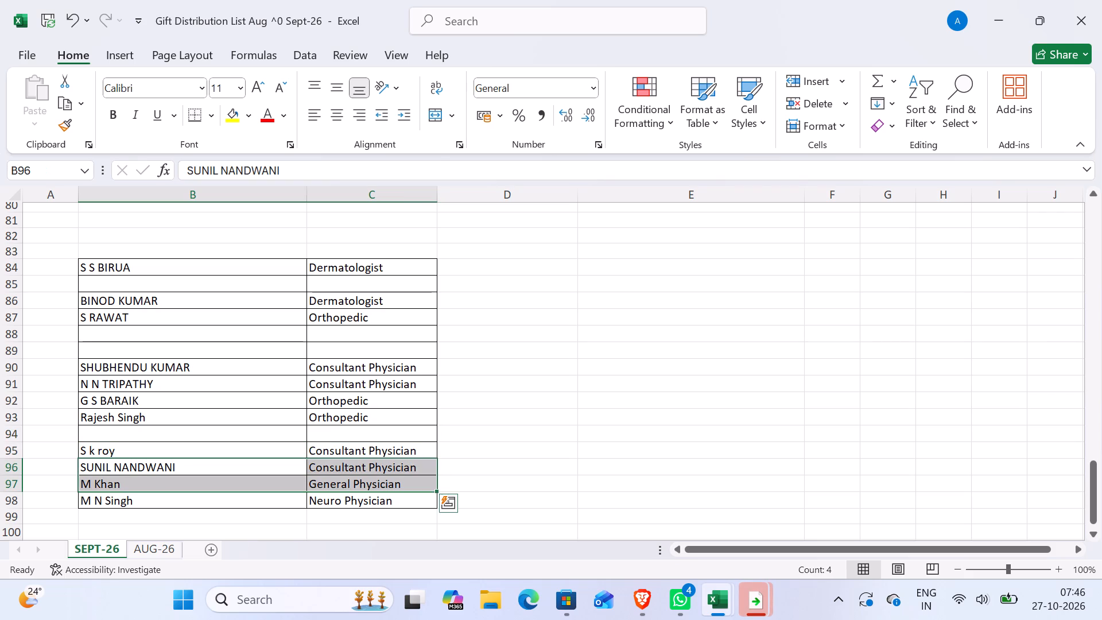
{"action": "left_click", "coordinate": [372, 267]}
{"action": "left_click", "coordinate": [371, 298]}
{"action": "left_click", "coordinate": [375, 321]}
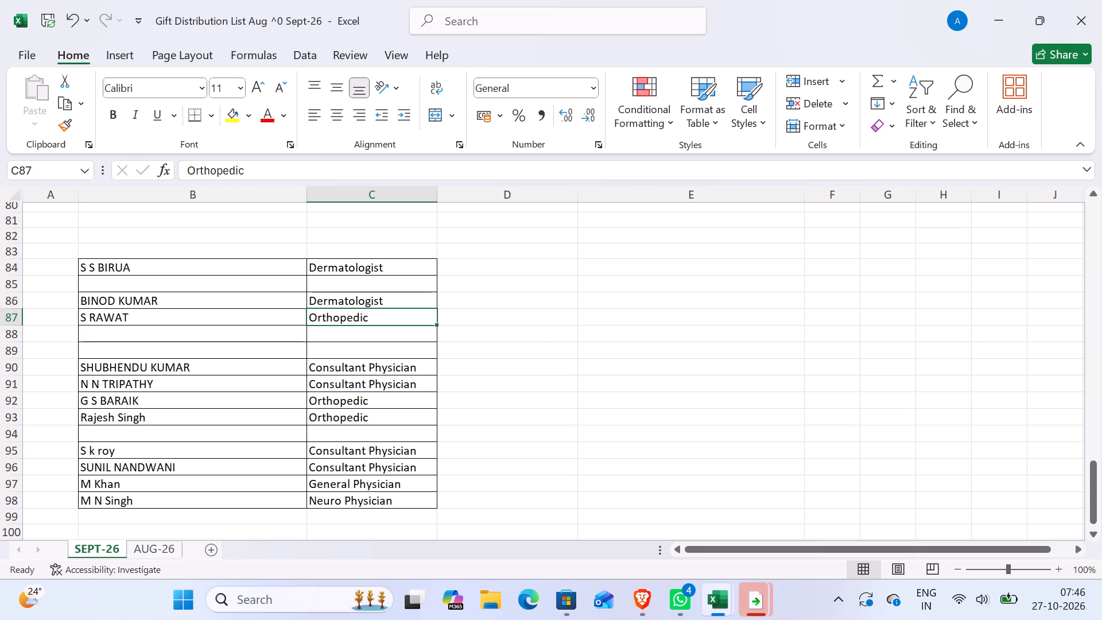
{"action": "left_click", "coordinate": [379, 366]}
{"action": "left_click", "coordinate": [379, 385]}
{"action": "left_click", "coordinate": [375, 401]}
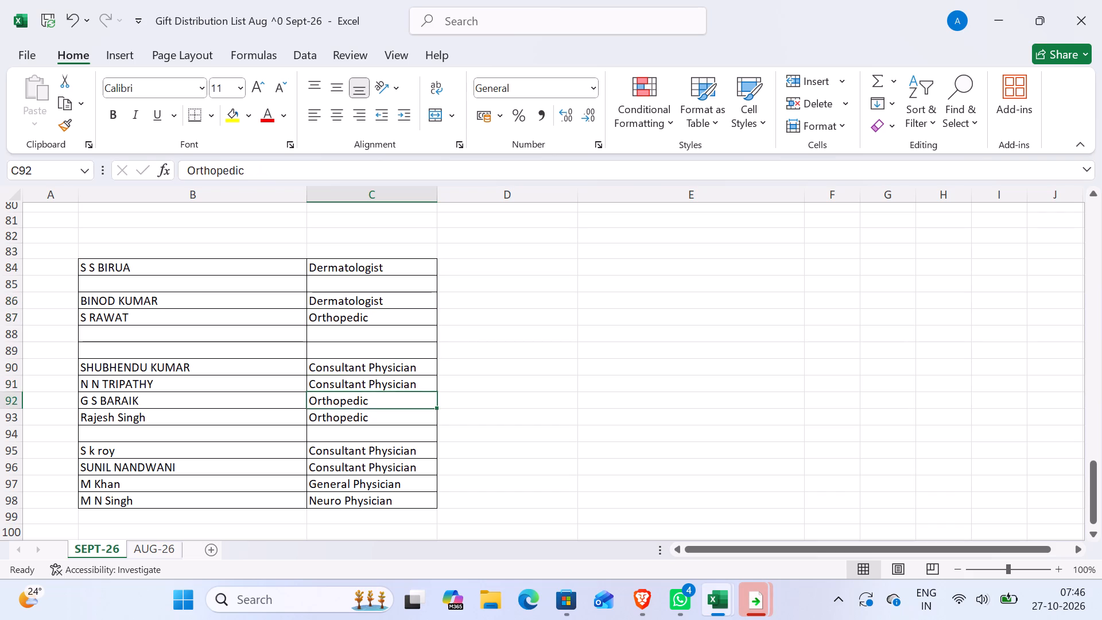
{"action": "left_click", "coordinate": [376, 417]}
{"action": "left_click", "coordinate": [394, 453]}
{"action": "left_click", "coordinate": [397, 465]}
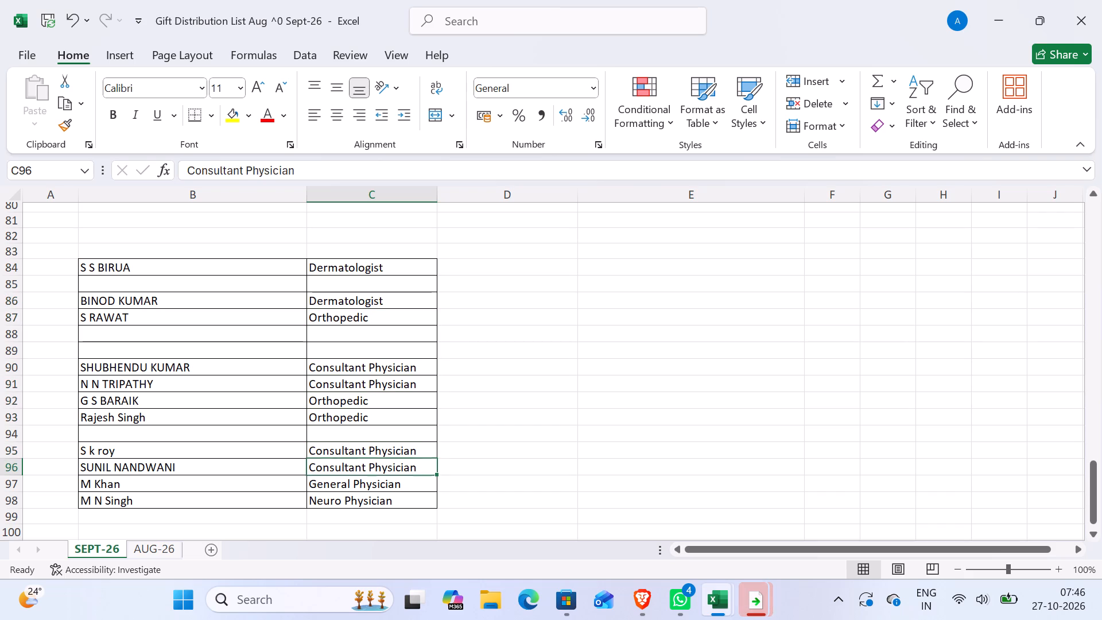
{"action": "left_click", "coordinate": [399, 487]}
{"action": "left_click", "coordinate": [399, 506]}
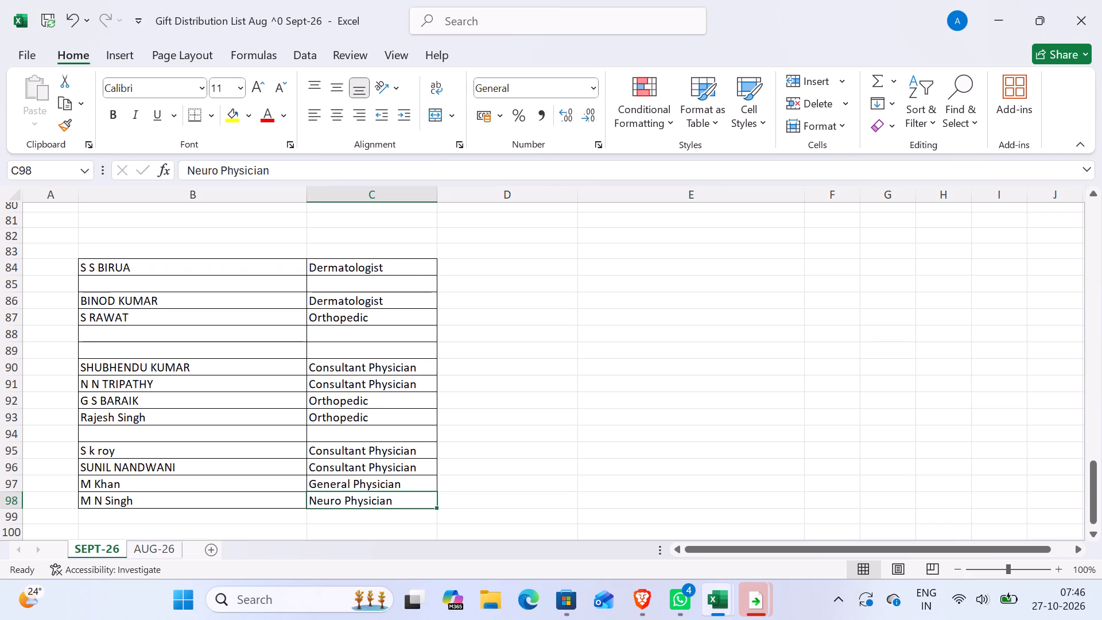
Clear the doctor name and speciality in B96:C96 of the copied list.
{"action": "left_click_drag", "start_coordinate": [94, 467], "coordinate": [307, 462]}
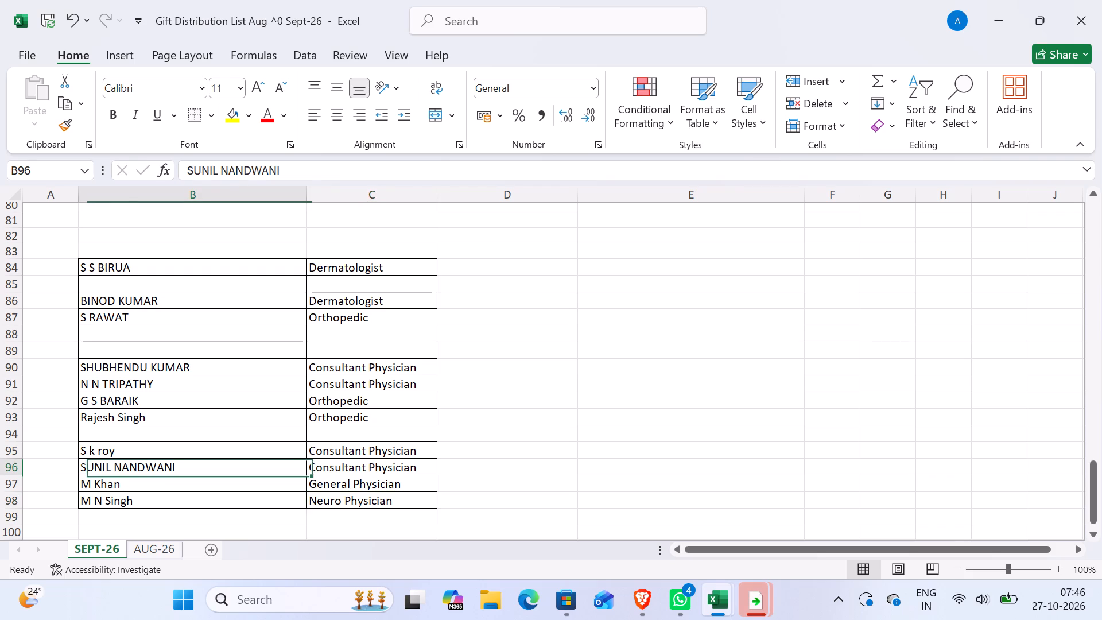
{"action": "left_click_drag", "start_coordinate": [307, 462], "coordinate": [309, 463]}
{"action": "key", "text": "Delete"}
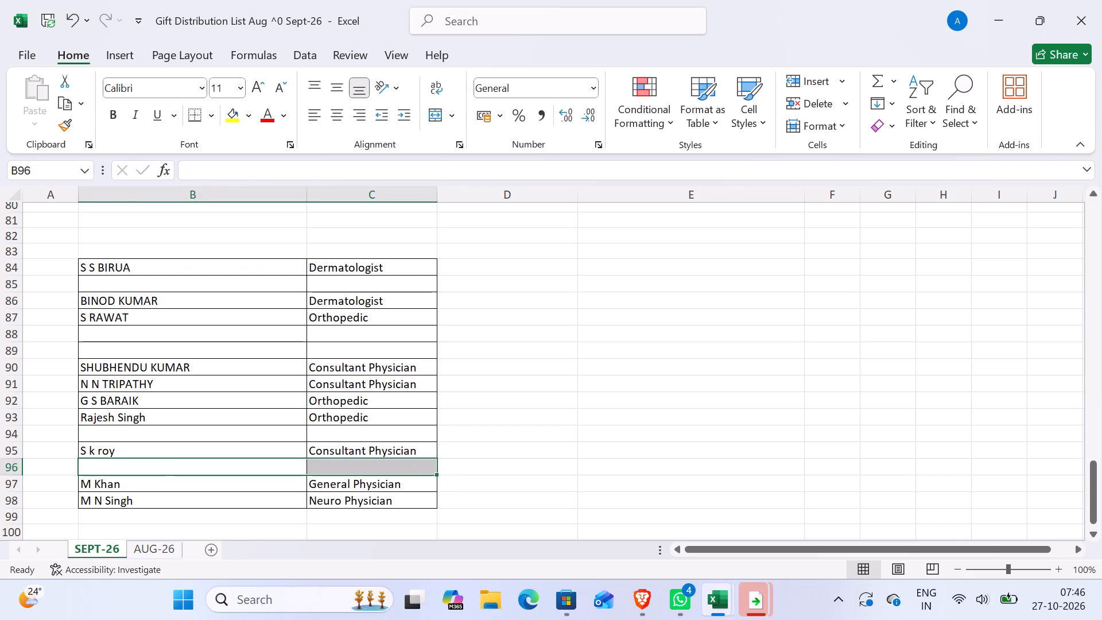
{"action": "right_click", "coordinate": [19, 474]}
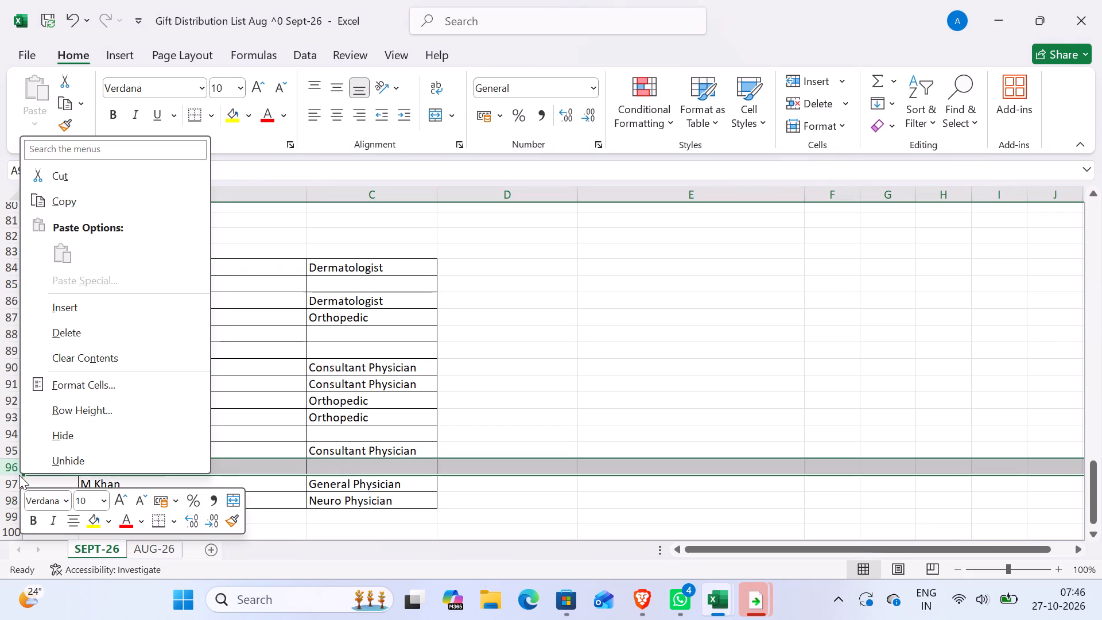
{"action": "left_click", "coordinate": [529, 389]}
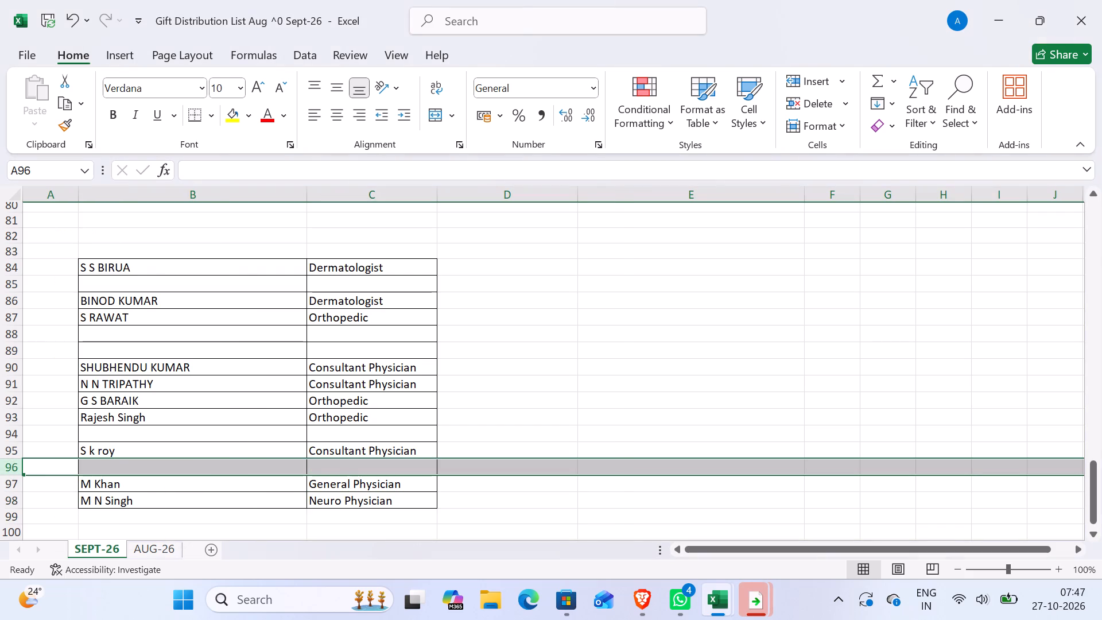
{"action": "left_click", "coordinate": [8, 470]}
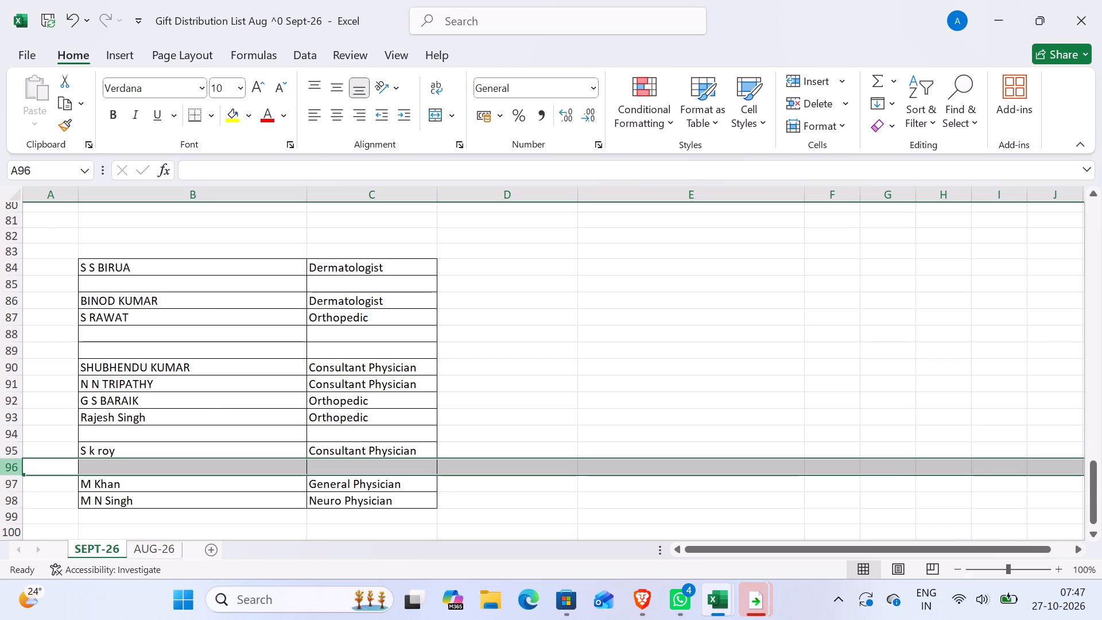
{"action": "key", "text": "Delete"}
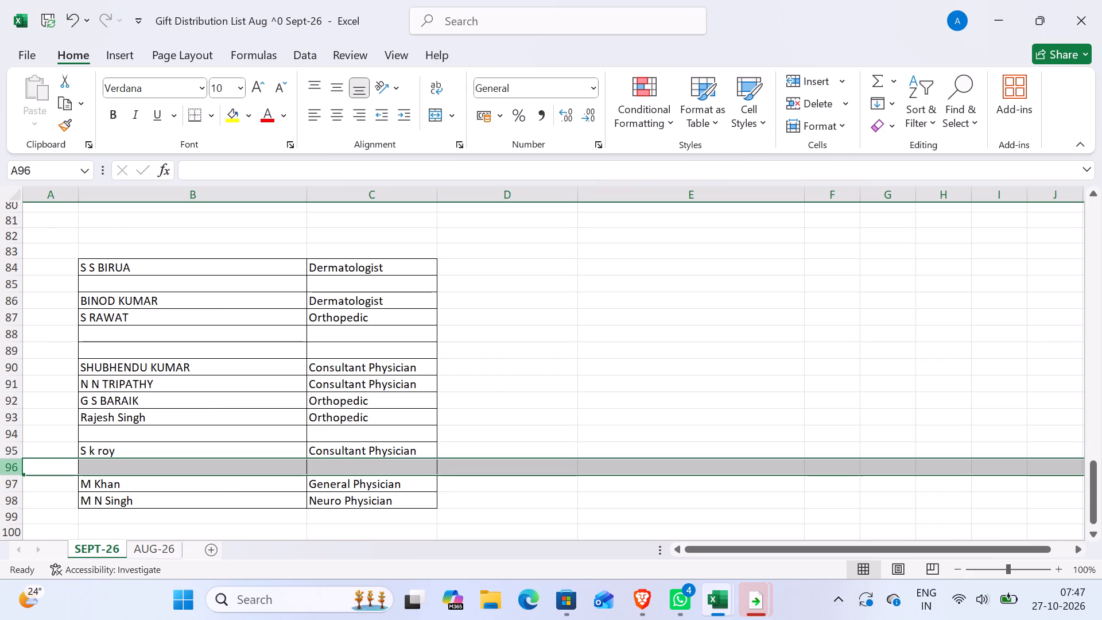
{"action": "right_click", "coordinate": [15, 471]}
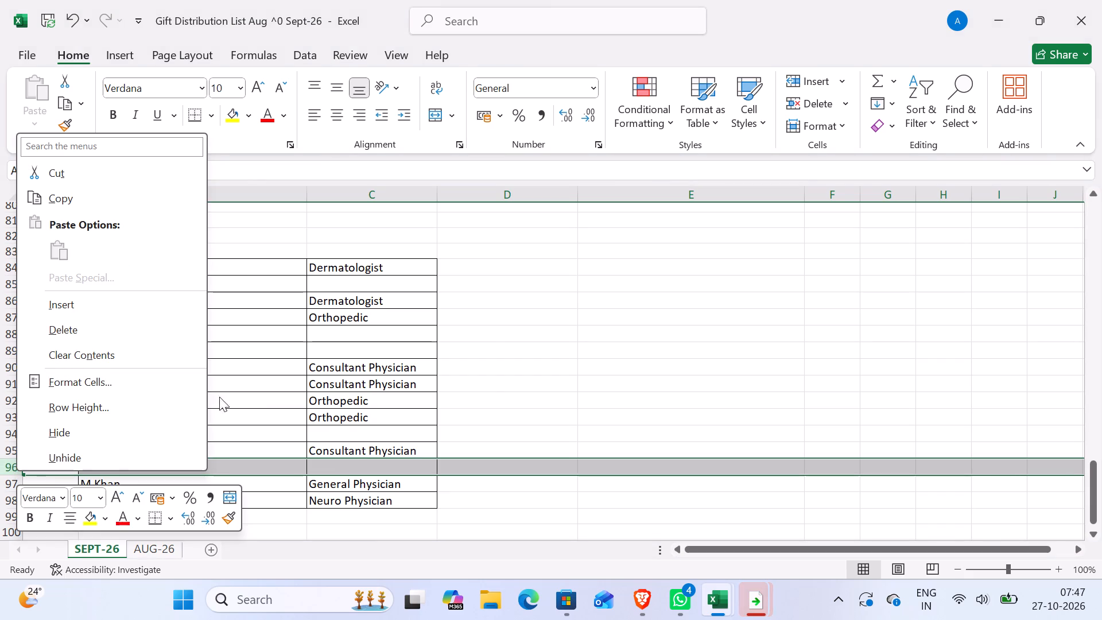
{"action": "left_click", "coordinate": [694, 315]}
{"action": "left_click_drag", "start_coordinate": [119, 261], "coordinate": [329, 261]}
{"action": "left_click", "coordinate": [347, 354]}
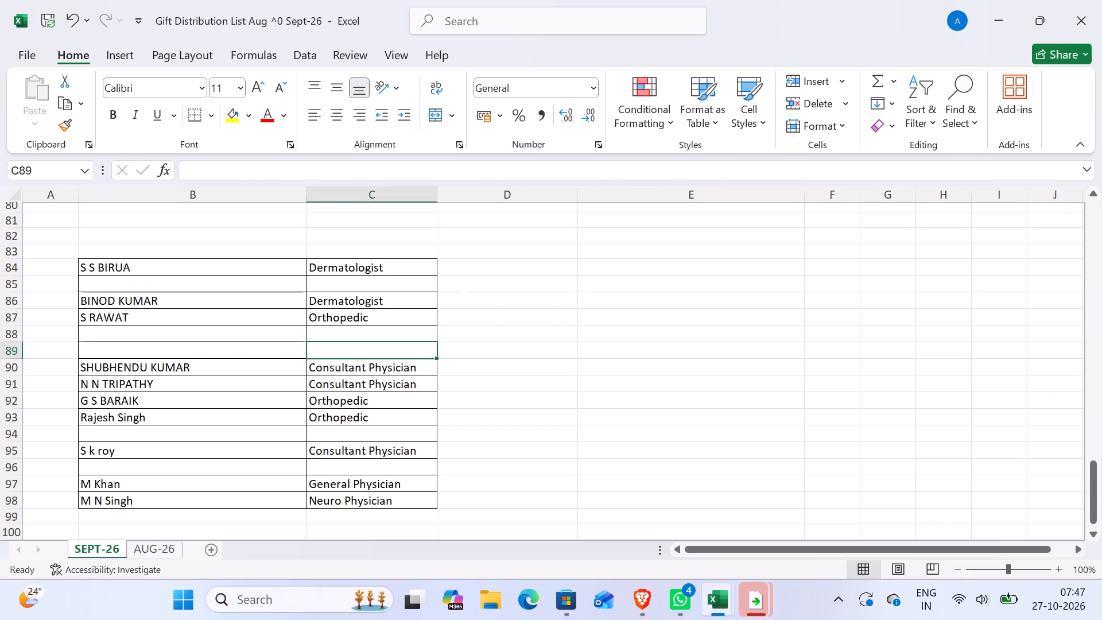
Close the upper gaps in the copied list by moving B86:C87 up to B85 and B90:C93 up to B87.
{"action": "left_click_drag", "start_coordinate": [116, 296], "coordinate": [308, 320]}
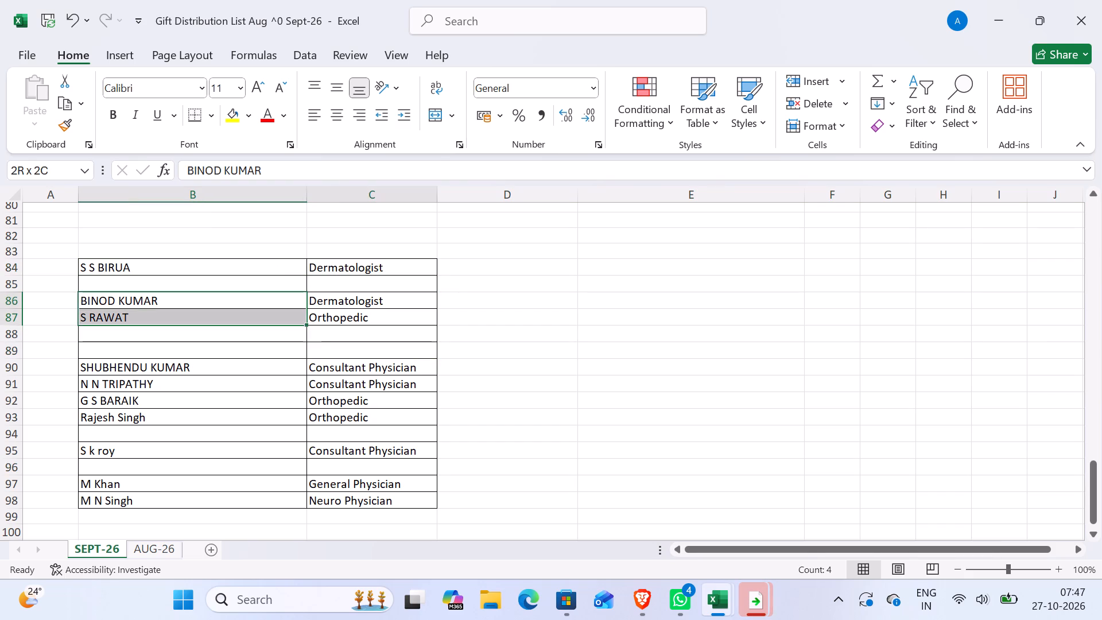
{"action": "left_click_drag", "start_coordinate": [308, 320], "coordinate": [321, 321]}
{"action": "key", "text": "ctrl+x"}
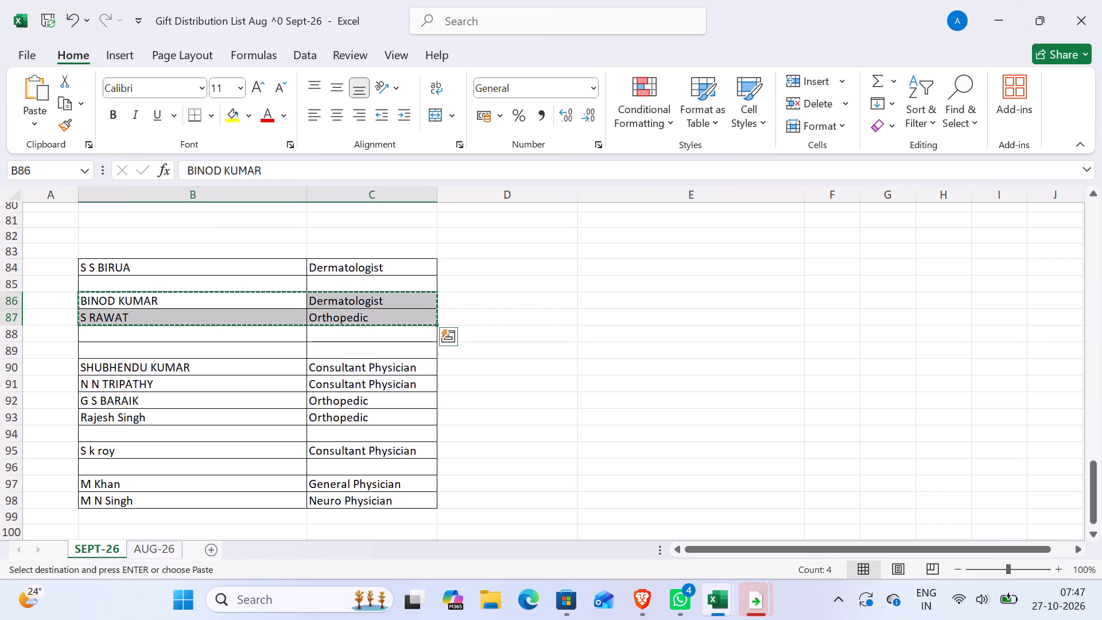
{"action": "left_click", "coordinate": [192, 281]}
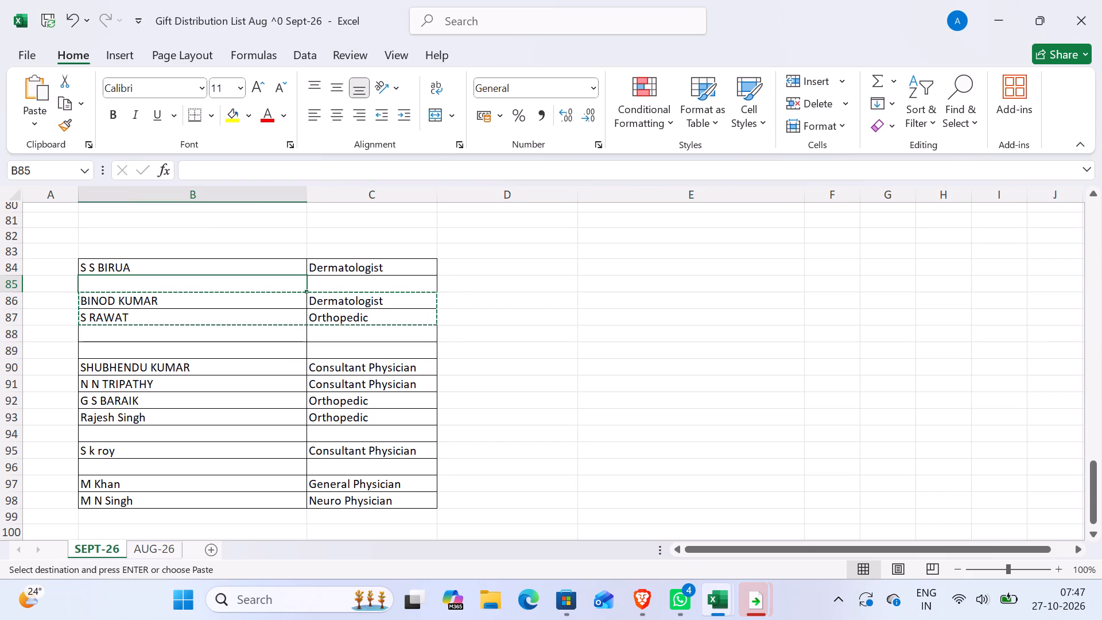
{"action": "key", "text": "ctrl+v"}
{"action": "left_click_drag", "start_coordinate": [153, 364], "coordinate": [250, 402]}
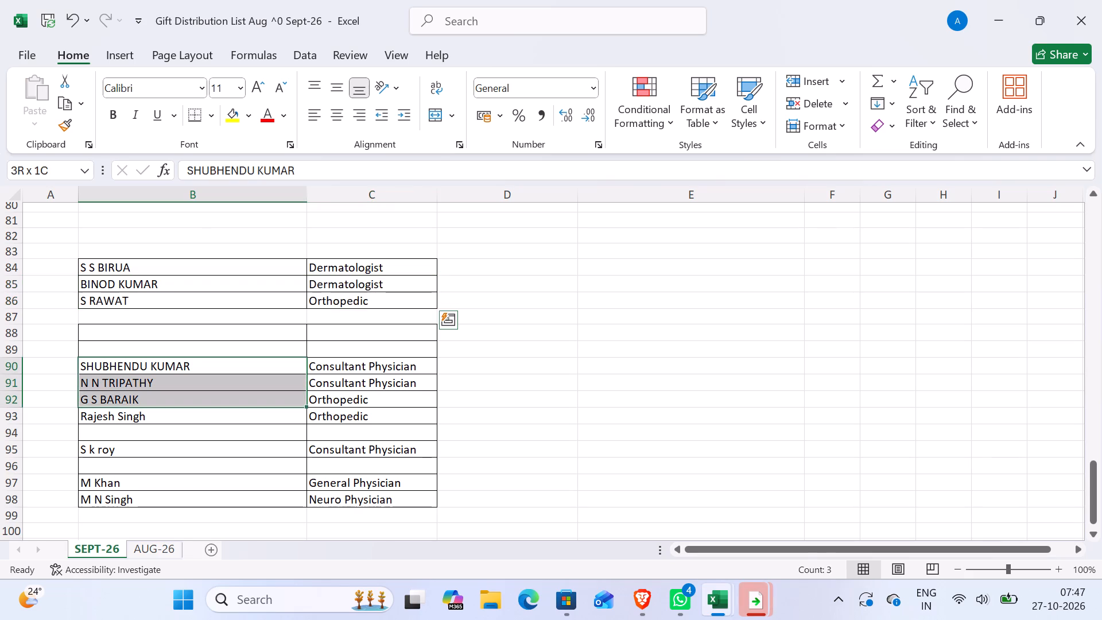
{"action": "left_click_drag", "start_coordinate": [250, 402], "coordinate": [330, 414]}
{"action": "key", "text": "ctrl+x"}
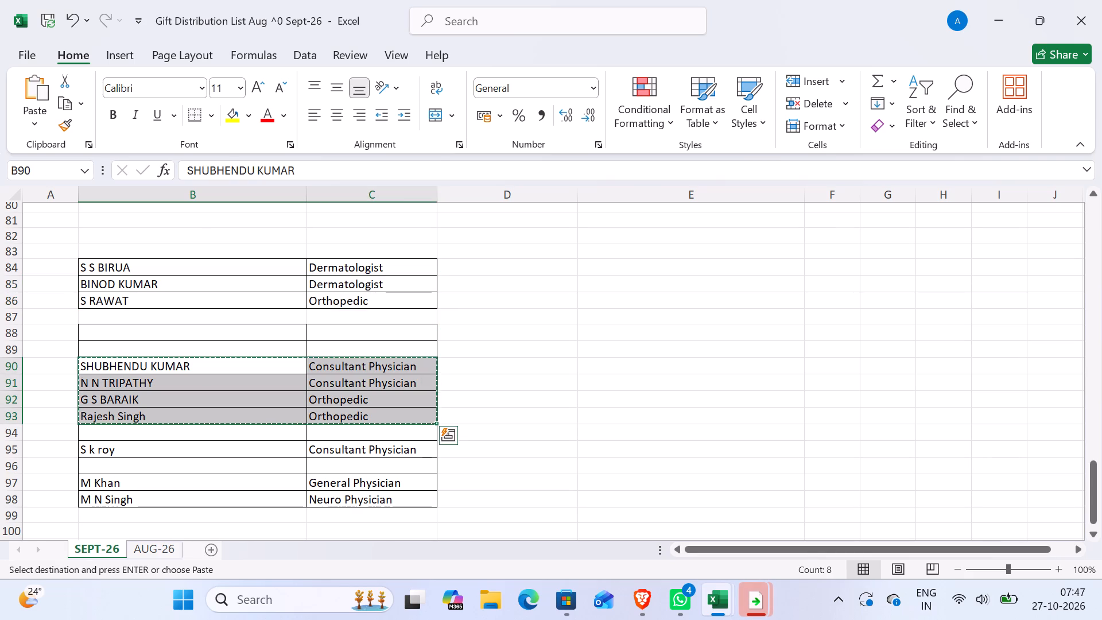
{"action": "left_click", "coordinate": [197, 311]}
{"action": "key", "text": "ctrl+v"}
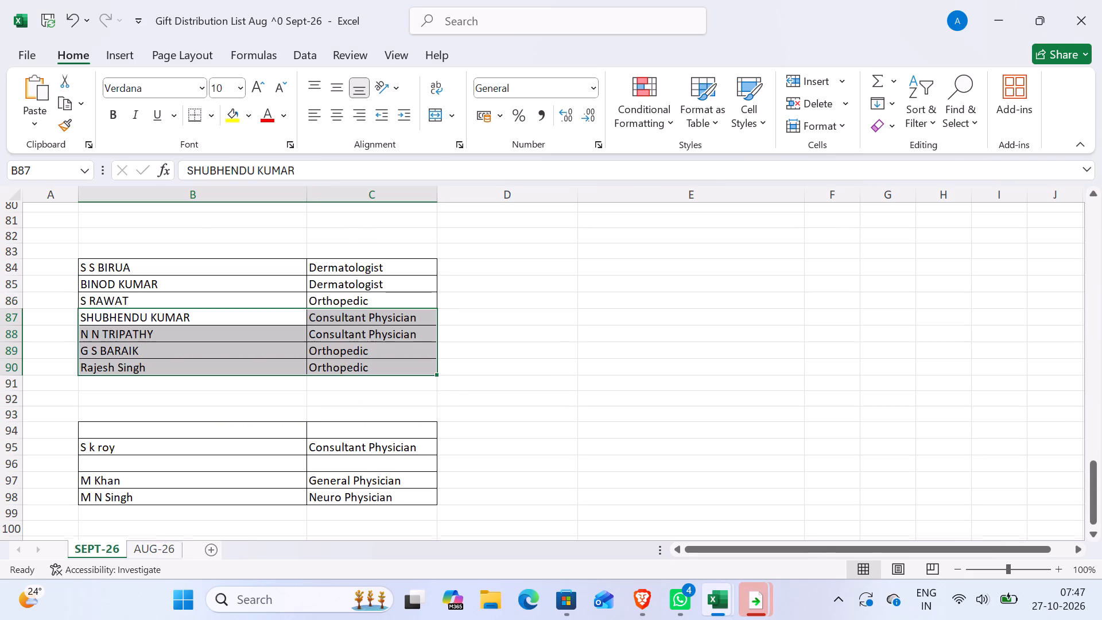
Close the remaining gaps by moving B95:C95 up to B91 and B97:C98 up to B92.
{"action": "left_click_drag", "start_coordinate": [140, 447], "coordinate": [296, 447]}
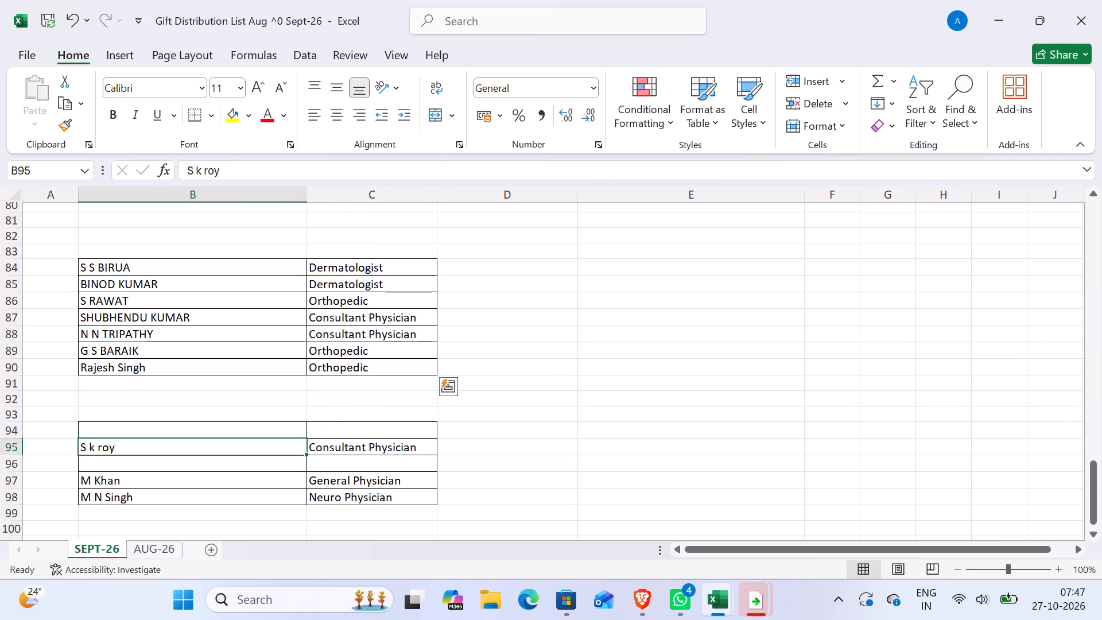
{"action": "left_click_drag", "start_coordinate": [296, 447], "coordinate": [333, 443]}
{"action": "key", "text": "ctrl+x"}
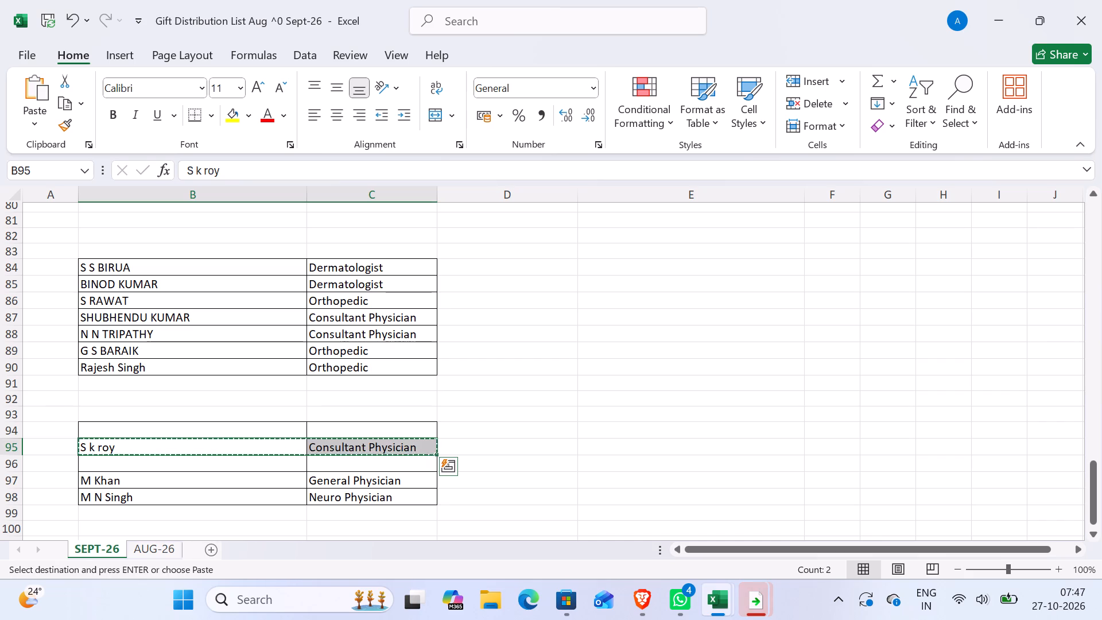
{"action": "left_click", "coordinate": [187, 382]}
{"action": "key", "text": "ctrl+v"}
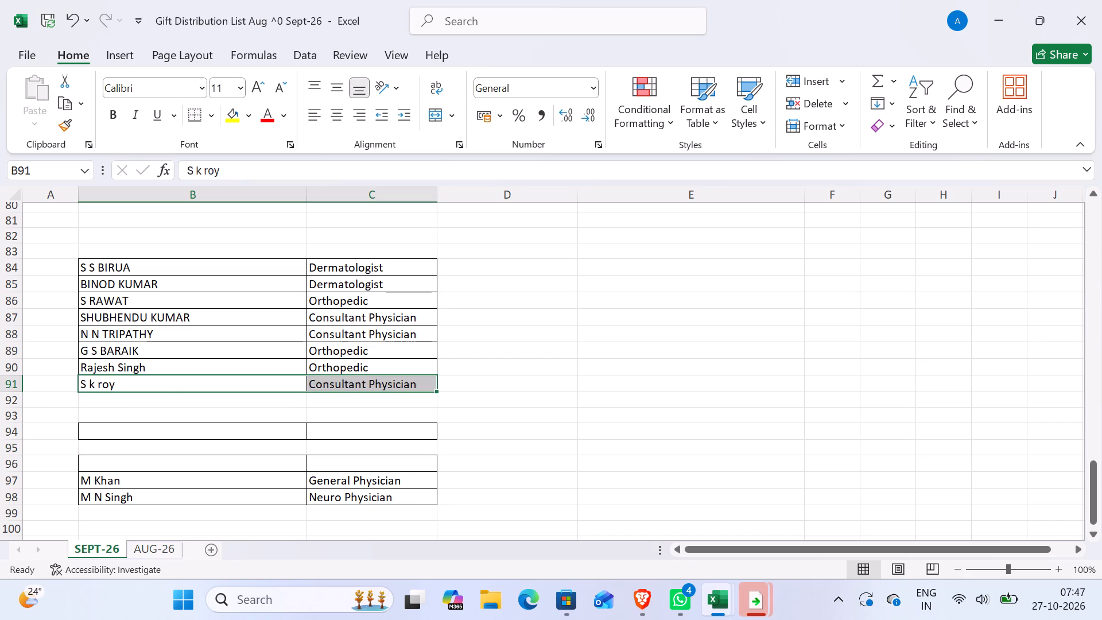
{"action": "left_click_drag", "start_coordinate": [131, 478], "coordinate": [336, 497]}
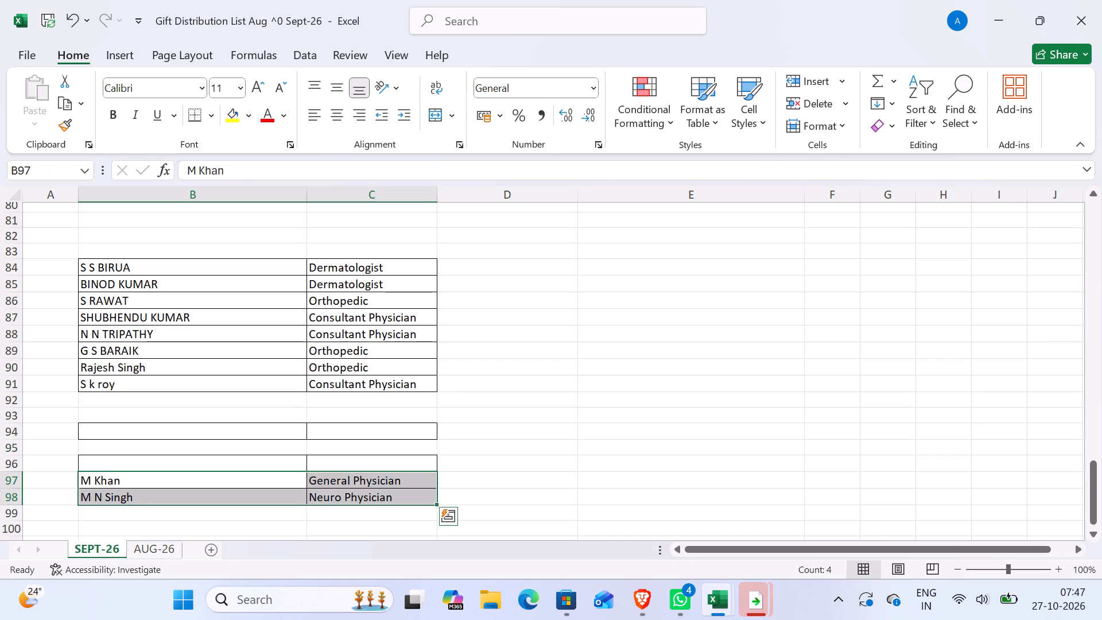
{"action": "key", "text": "ctrl+x"}
{"action": "left_click", "coordinate": [199, 401]}
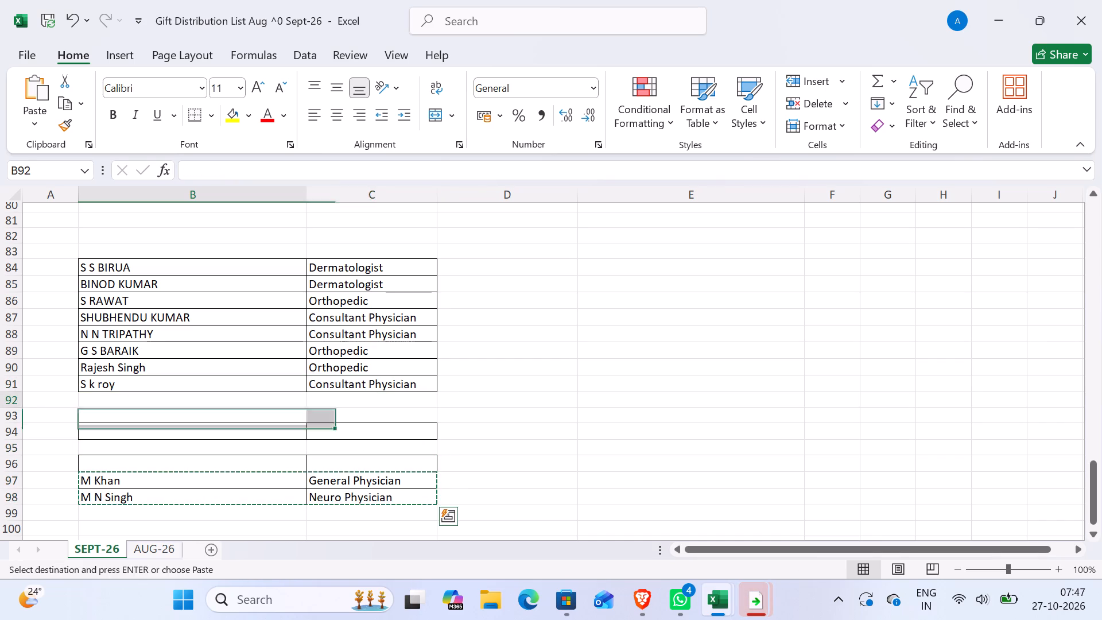
{"action": "key", "text": "ctrl+v"}
{"action": "left_click", "coordinate": [200, 453]}
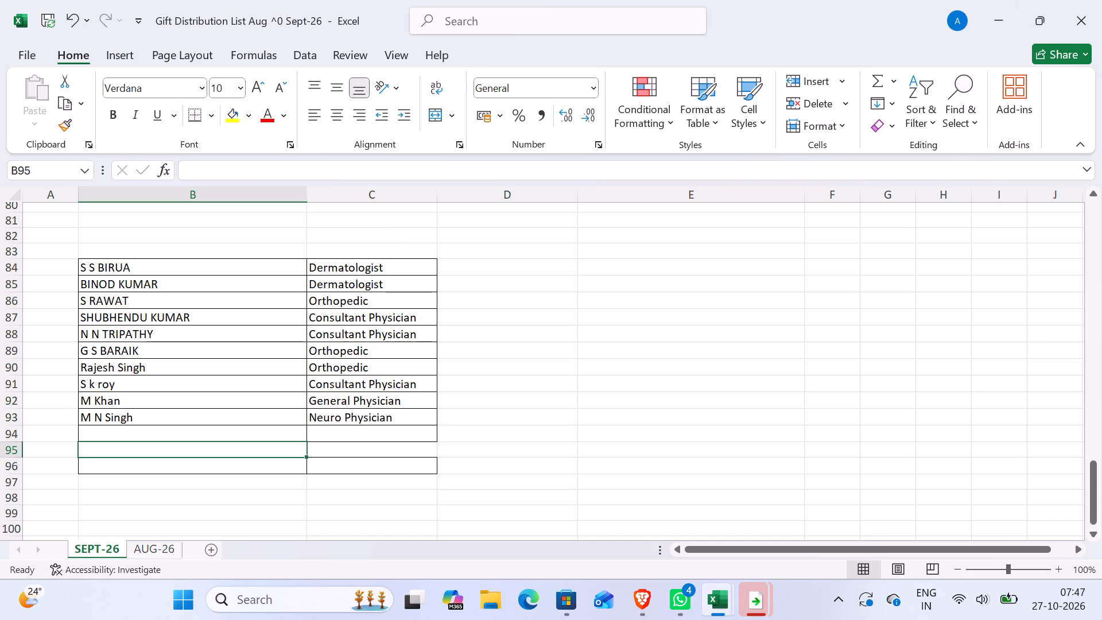
Copy the ten doctors and specialities in B84:C93 into the Input Distribution List workbook's Jakseas Pen table, starting at B55.
{"action": "left_click_drag", "start_coordinate": [118, 262], "coordinate": [340, 403]}
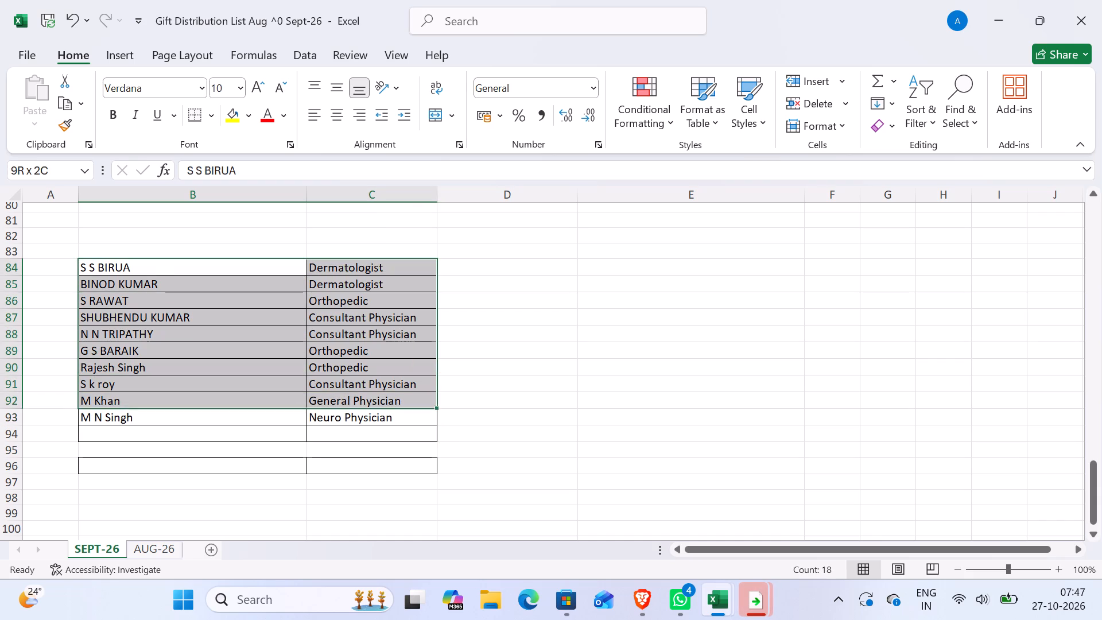
{"action": "left_click_drag", "start_coordinate": [340, 403], "coordinate": [343, 412]}
{"action": "key", "text": "ctrl+c"}
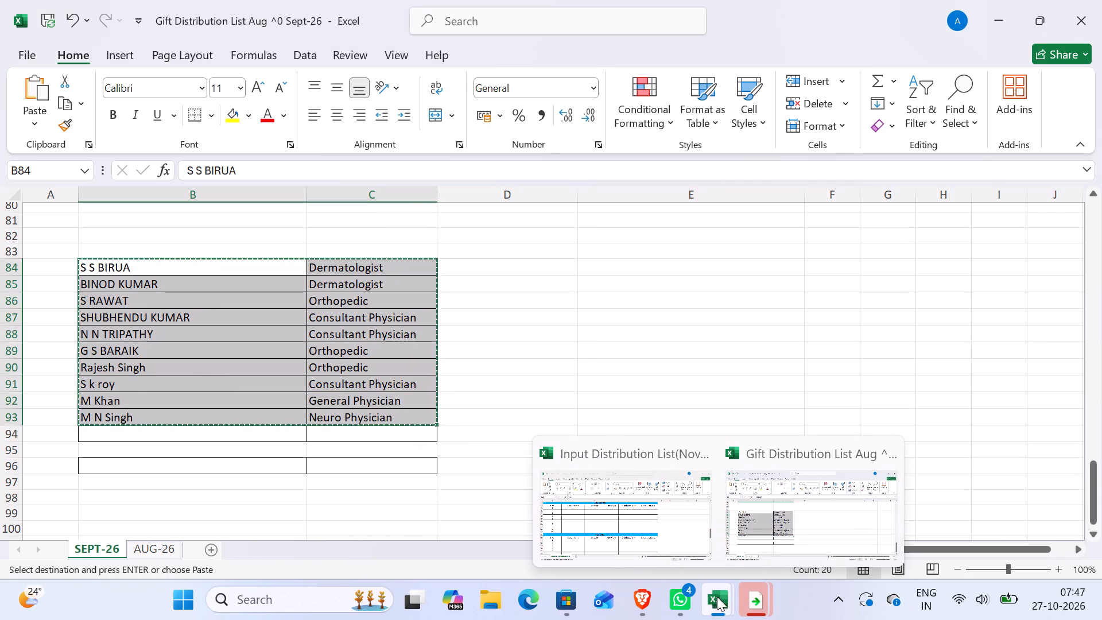
{"action": "left_click", "coordinate": [626, 508]}
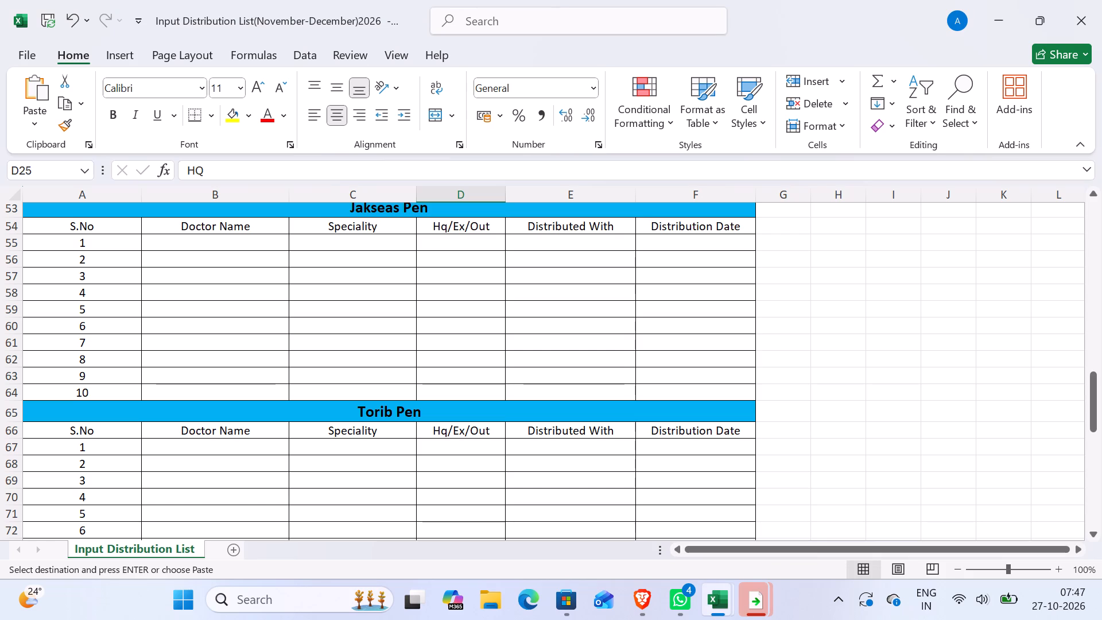
{"action": "left_click", "coordinate": [191, 242]}
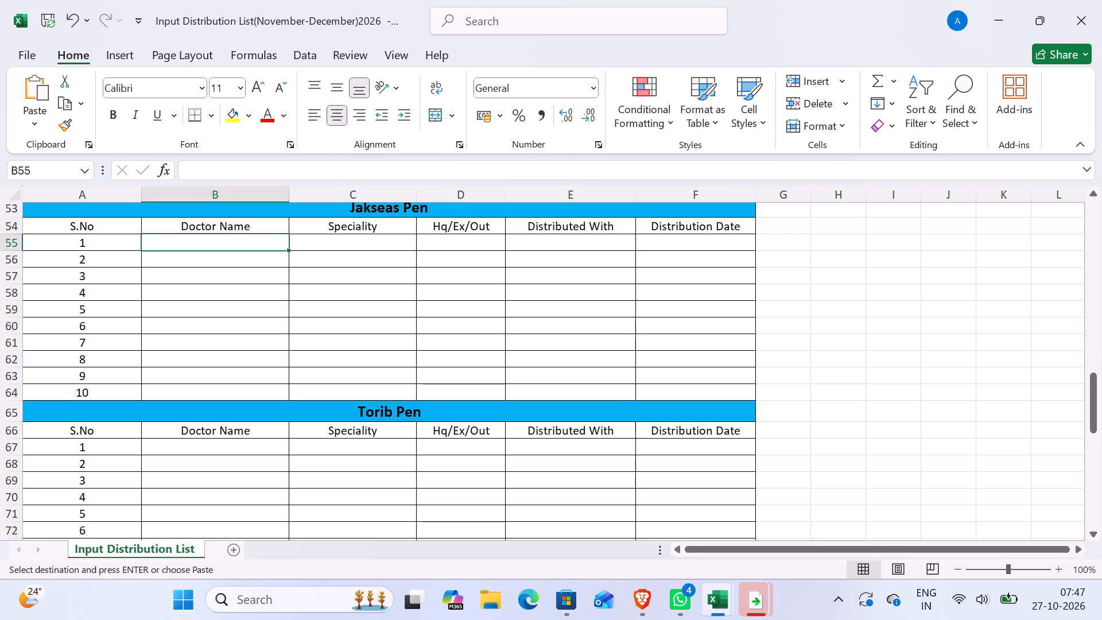
{"action": "key", "text": "ctrl+v"}
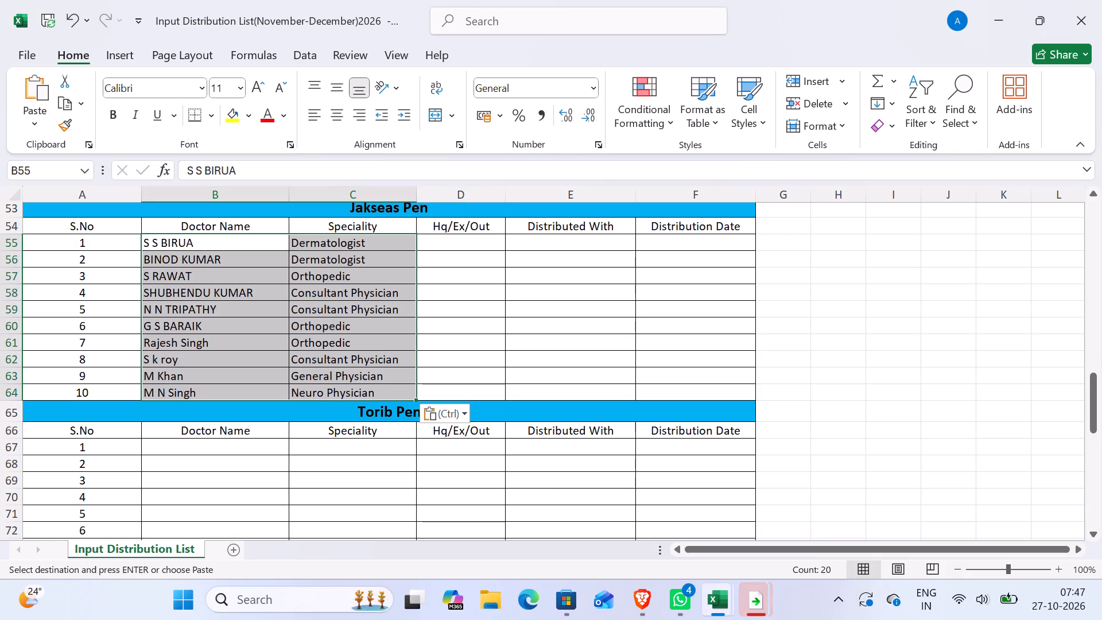
{"action": "left_click", "coordinate": [325, 490]}
Fill the Hq/Ex/Out column of the Jakseas Pen table, D55:D64, with the HQ entry copied from D51.
{"action": "scroll", "coordinate": [474, 238], "scroll_direction": "up", "scroll_amount": 3}
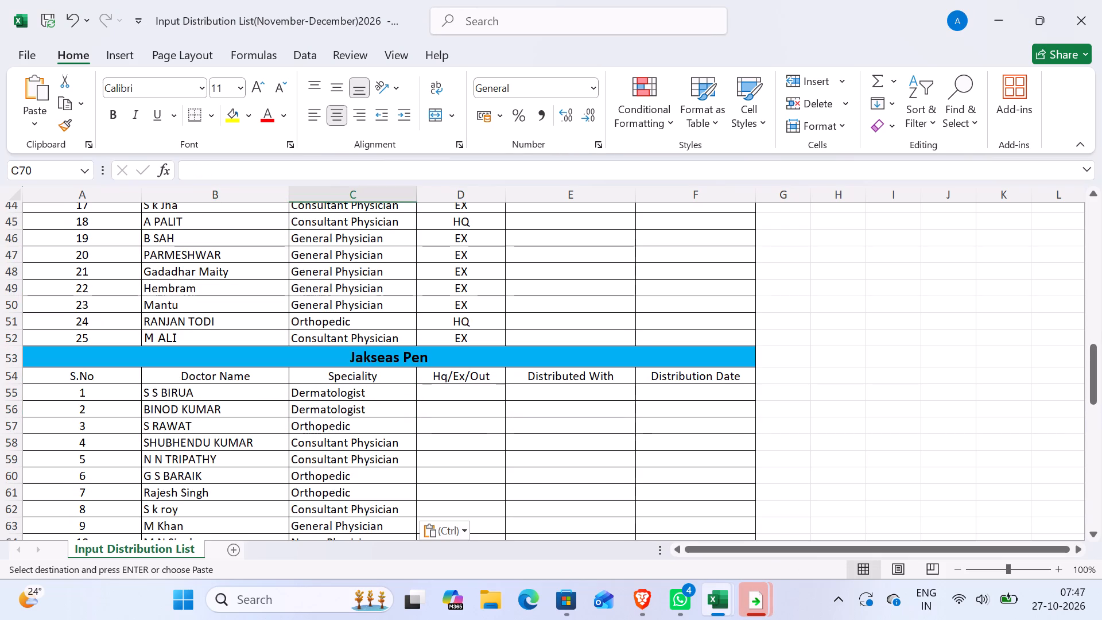
{"action": "left_click", "coordinate": [470, 323]}
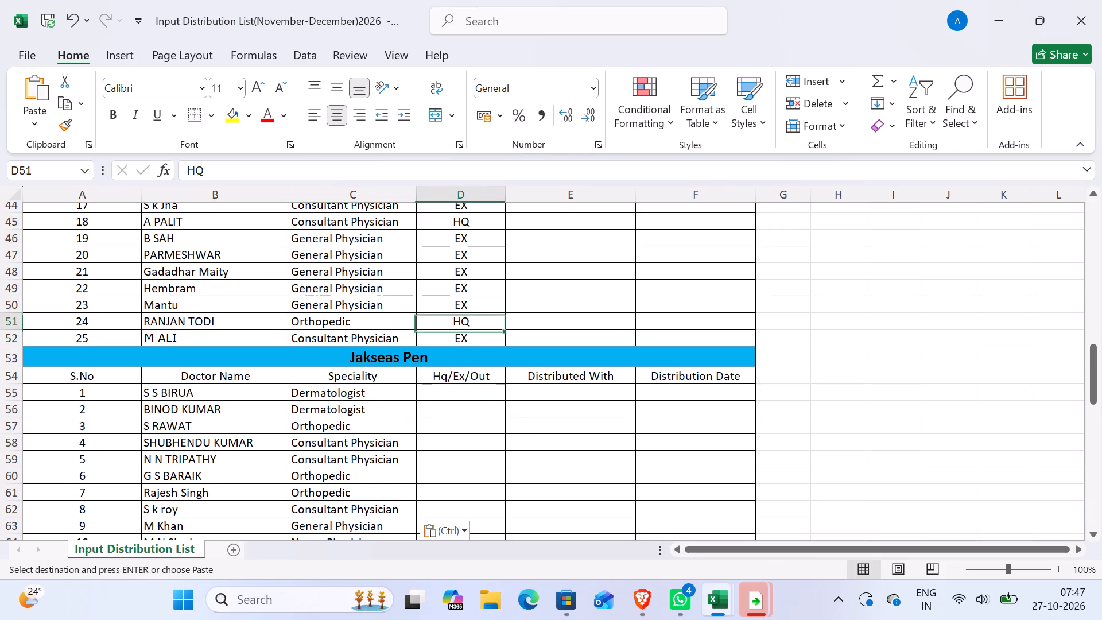
{"action": "key", "text": "ctrl+c"}
{"action": "left_click", "coordinate": [465, 390]}
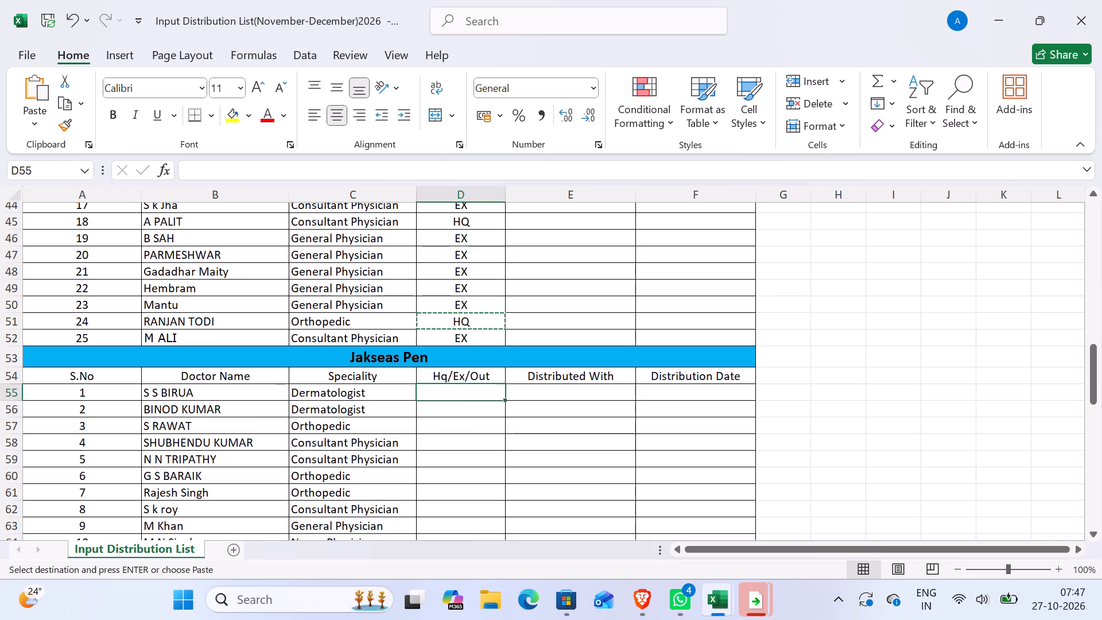
{"action": "key", "text": "ctrl+v"}
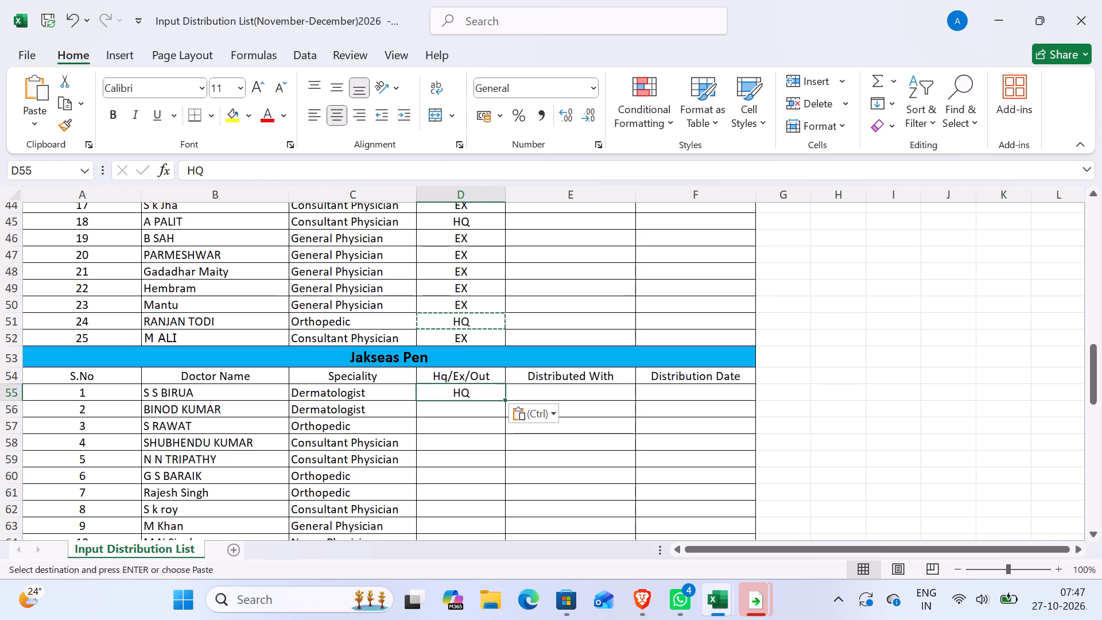
{"action": "scroll", "coordinate": [461, 426], "scroll_direction": "down", "scroll_amount": 1}
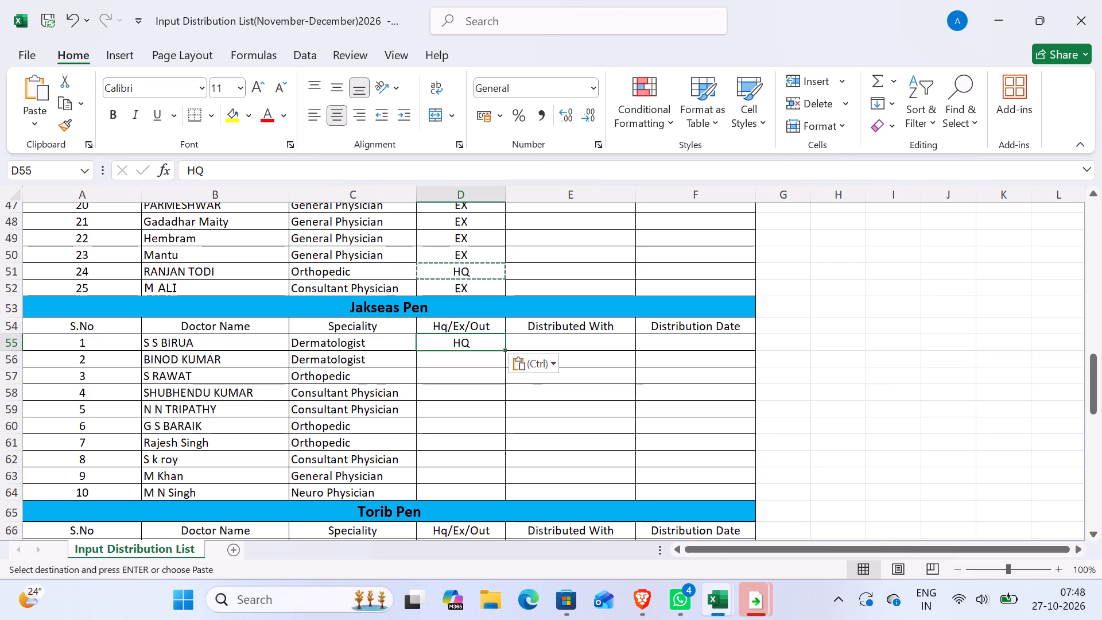
{"action": "left_click_drag", "start_coordinate": [504, 350], "coordinate": [505, 507]}
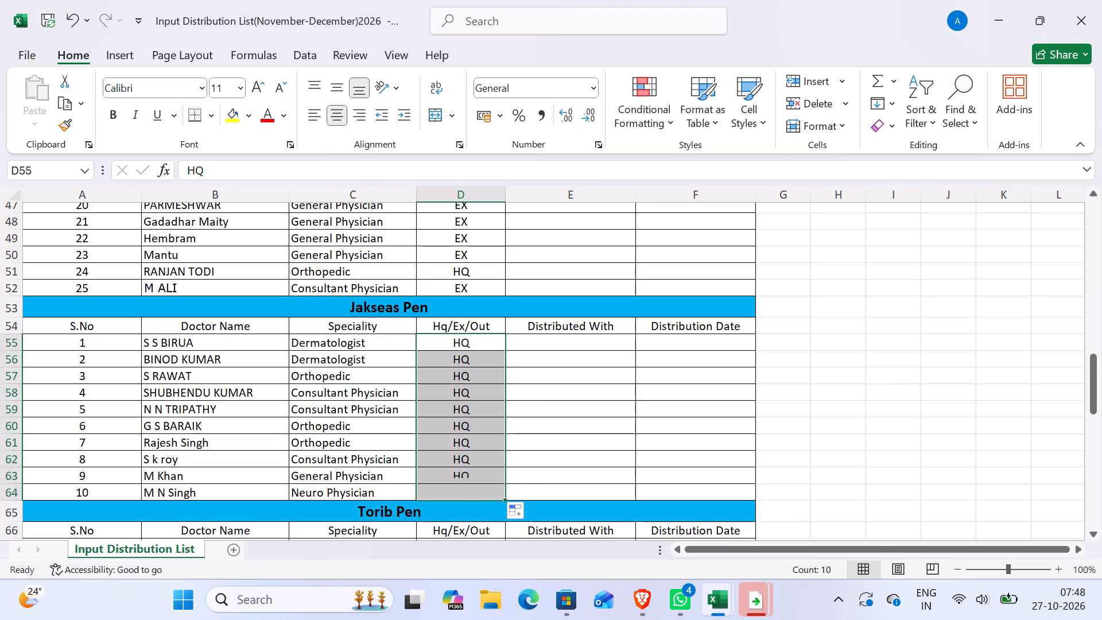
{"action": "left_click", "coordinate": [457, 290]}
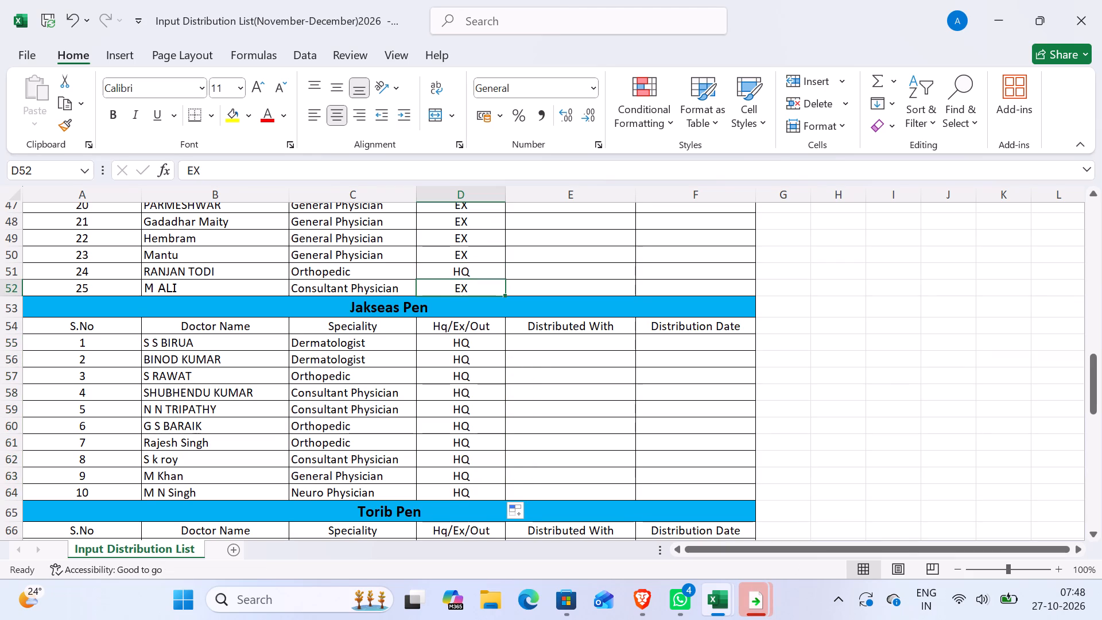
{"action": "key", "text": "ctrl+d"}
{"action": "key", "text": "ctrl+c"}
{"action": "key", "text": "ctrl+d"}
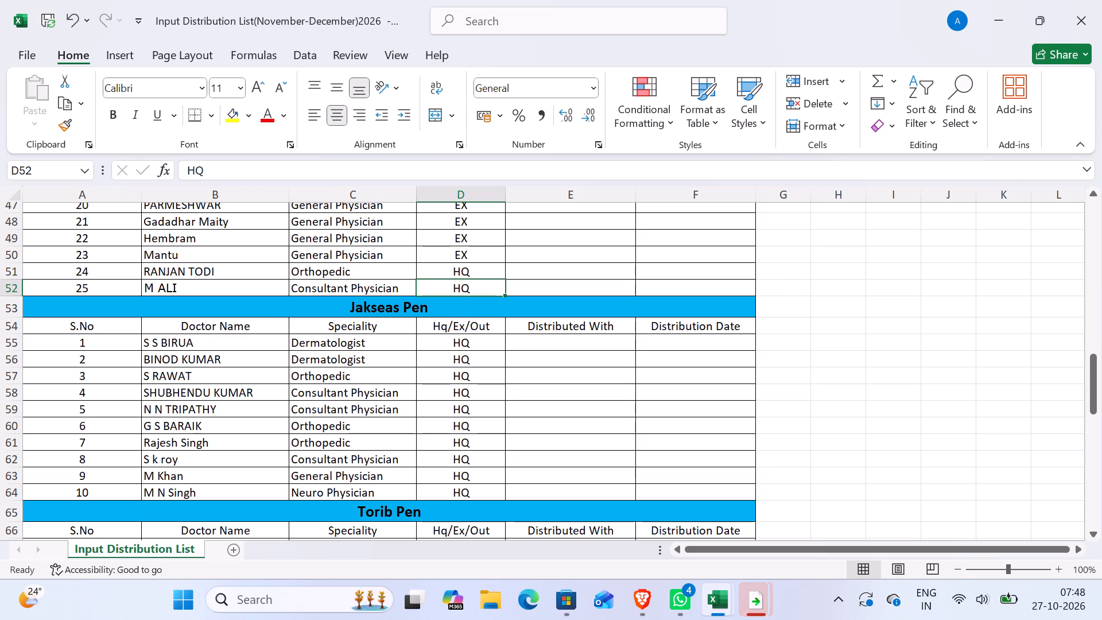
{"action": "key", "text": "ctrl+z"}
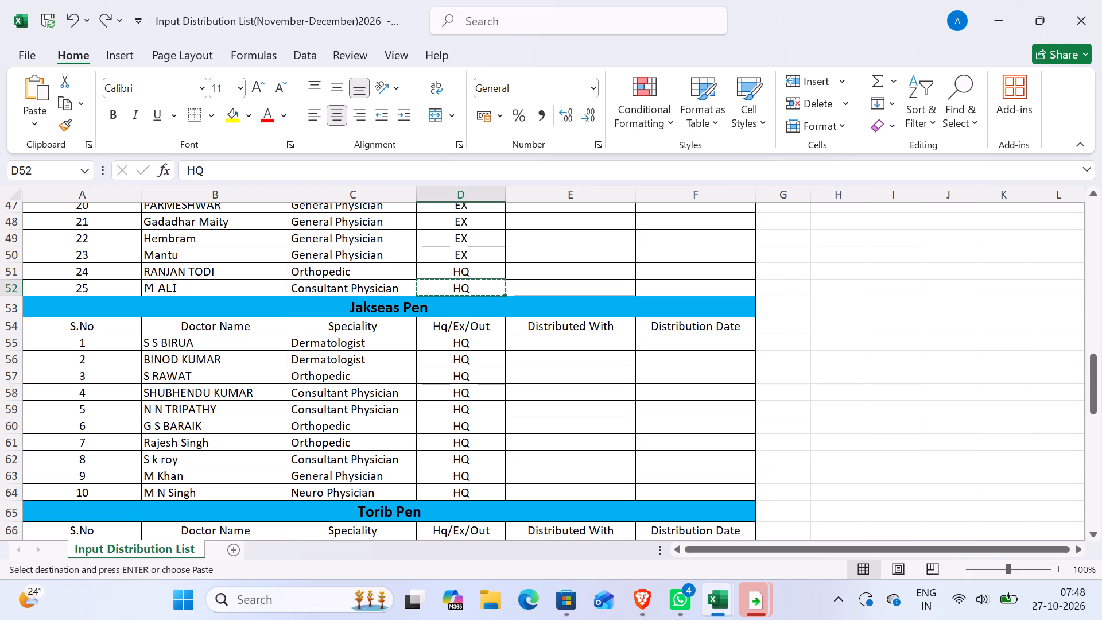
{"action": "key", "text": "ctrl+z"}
Replace Hq/Ex/Out with the EX entry from D52 for Jakseas Pen doctors 1, 8 and 9, in D55, D62 and D63.
{"action": "key", "text": "ctrl+c"}
{"action": "left_click", "coordinate": [476, 343]}
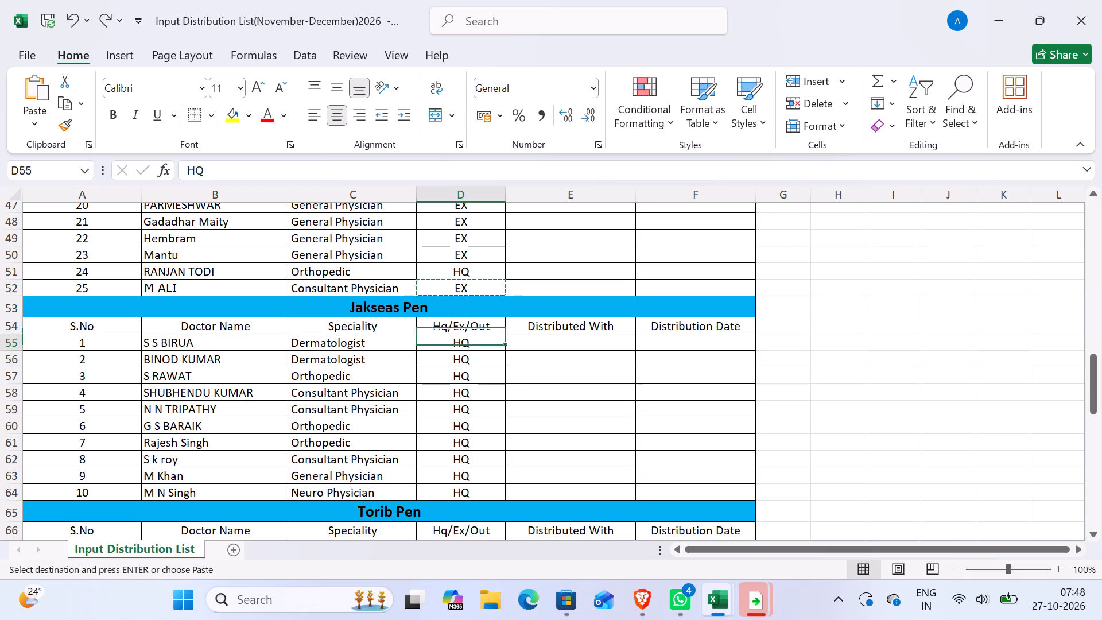
{"action": "key", "text": "ctrl+v"}
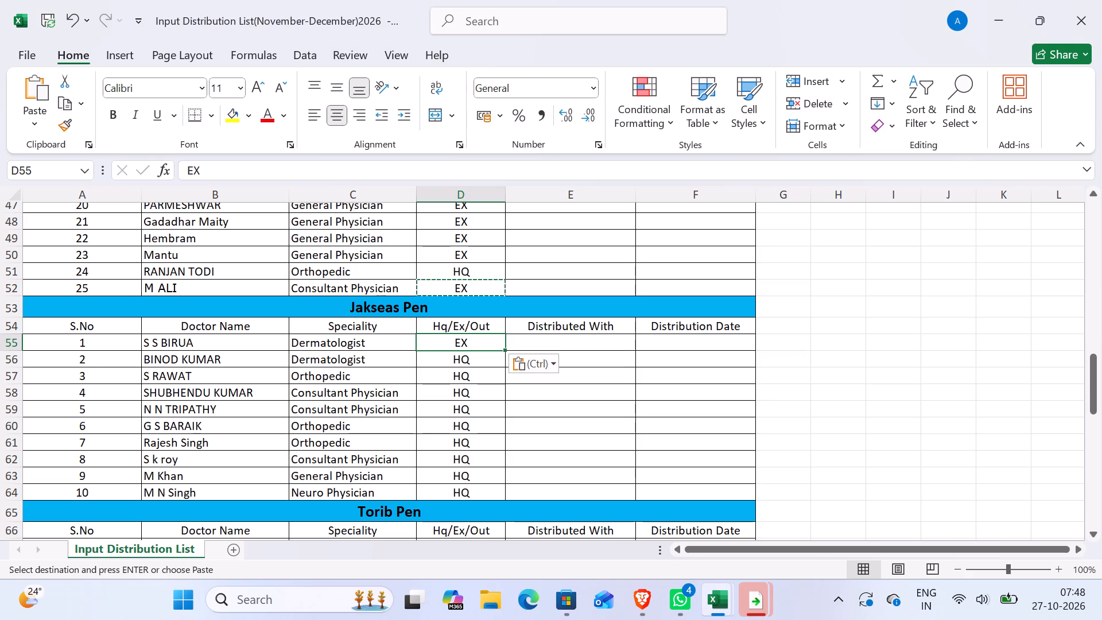
{"action": "key", "text": "Down"}
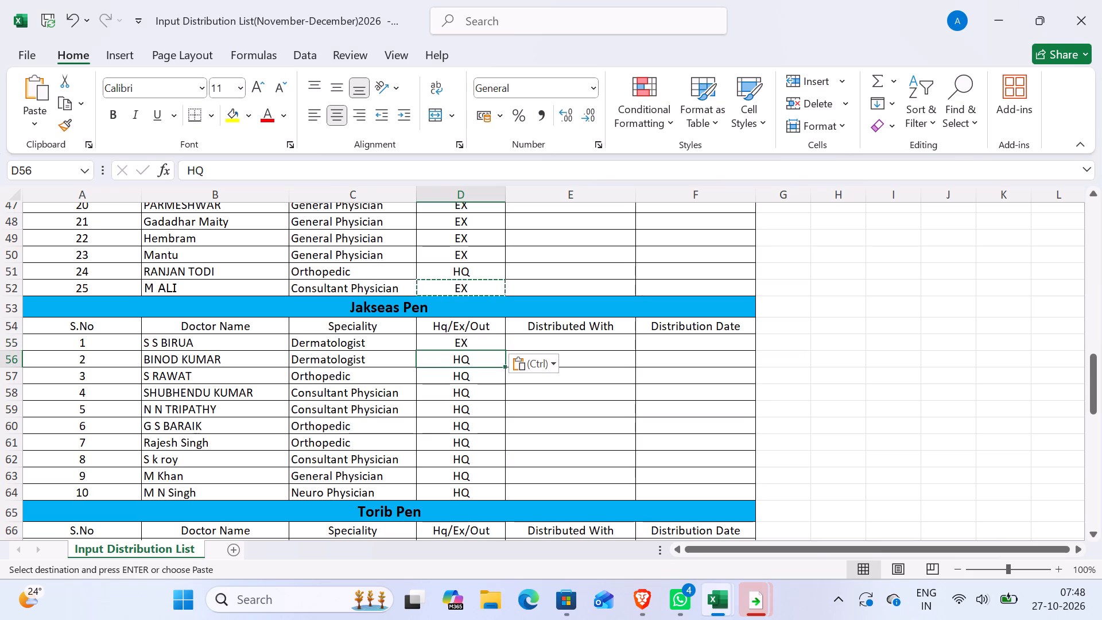
{"action": "key", "text": "Down"}
{"action": "key", "text": "Down"}
{"action": "key", "text": "Down"}
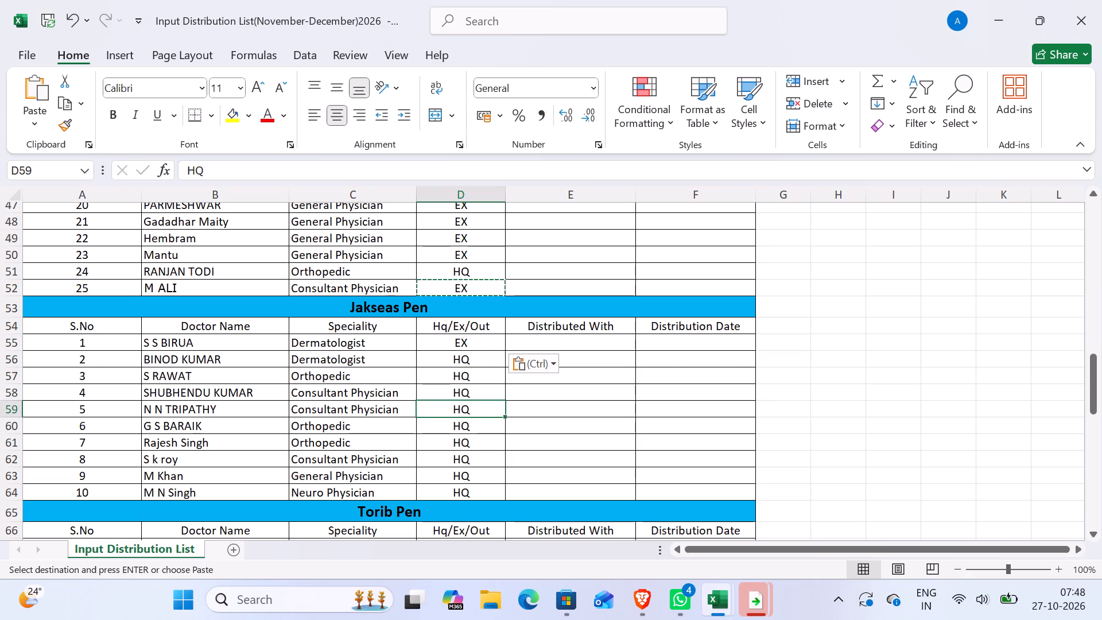
{"action": "key", "text": "Down"}
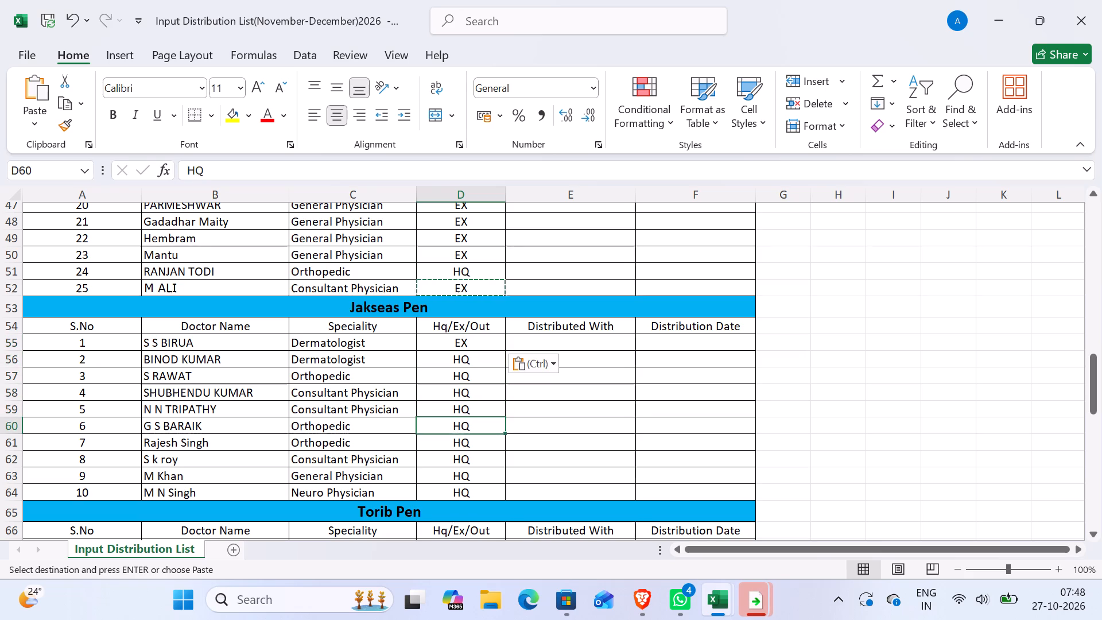
{"action": "key", "text": "Down"}
{"action": "key", "text": "Down"}
{"action": "key", "text": "Down"}
{"action": "key", "text": "Up"}
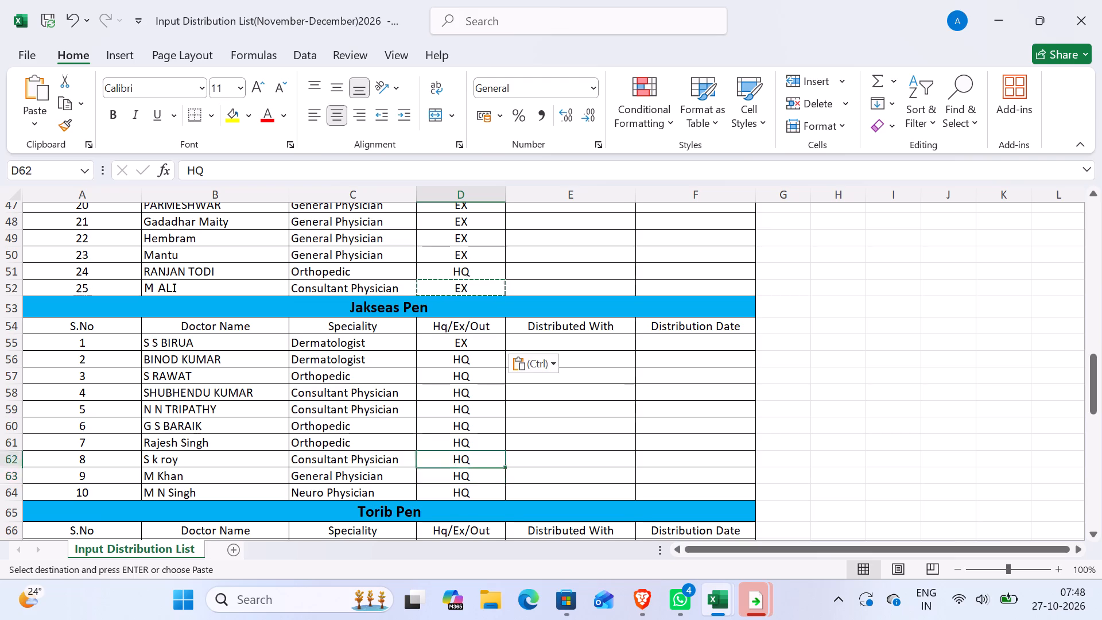
{"action": "key", "text": "ctrl+v"}
{"action": "key", "text": "Down"}
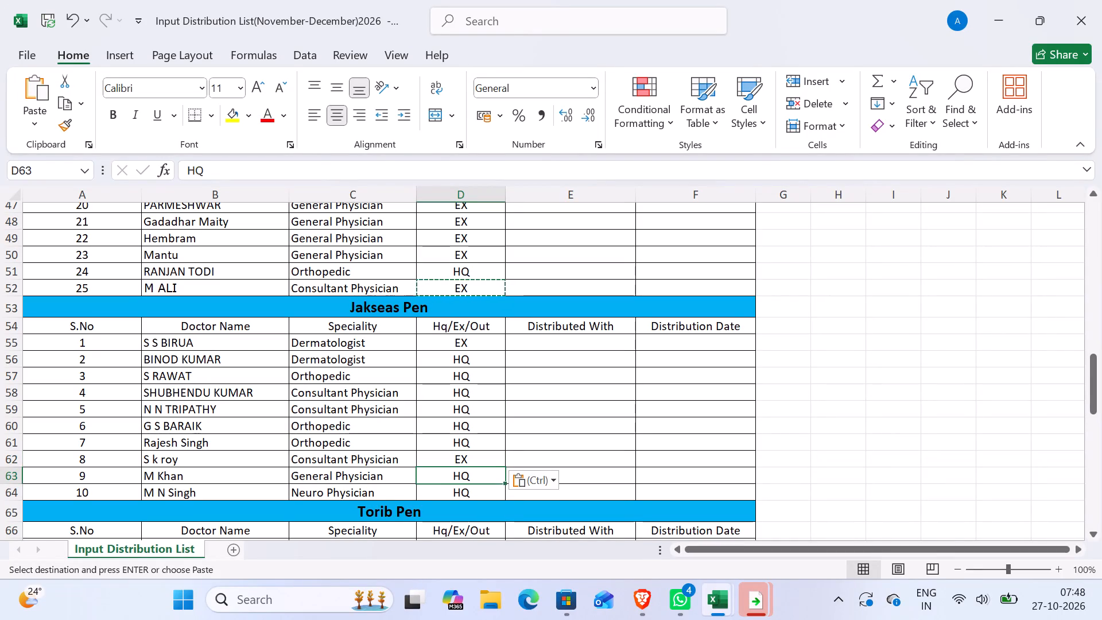
{"action": "key", "text": "ctrl+v"}
{"action": "key", "text": "Down"}
{"action": "key", "text": "Down"}
{"action": "key", "text": "Down"}
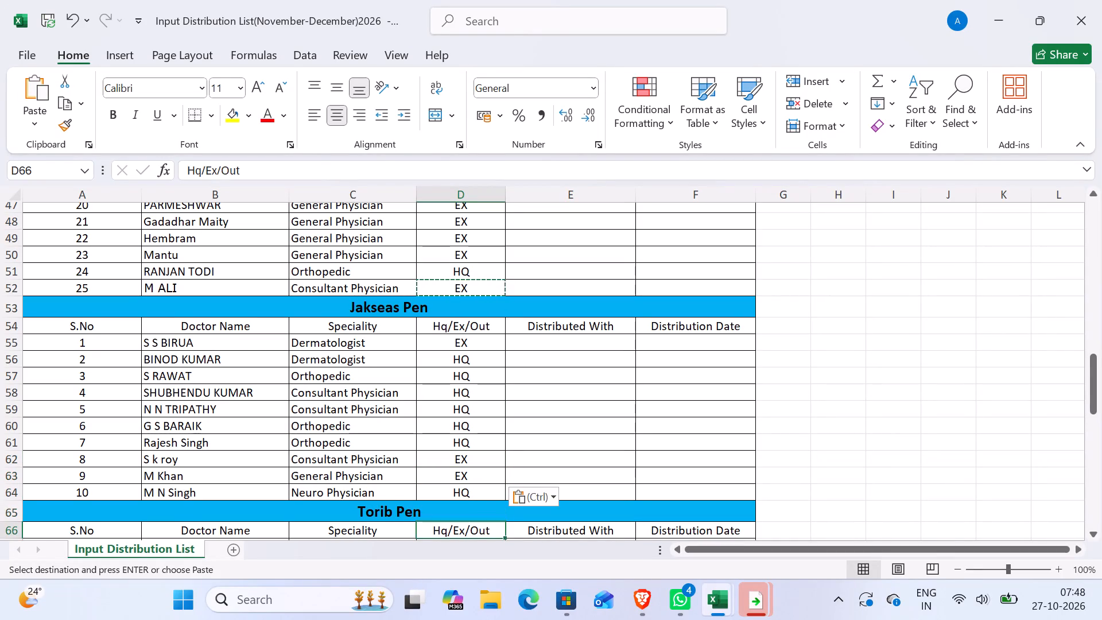
Copy the ten TORIB PERFUME ADM doctors and specialities from the Gift Distribution List's SEPT-26 sheet, B22:C31, into the Torib Pen table at B67.
{"action": "scroll", "coordinate": [493, 335], "scroll_direction": "down", "scroll_amount": 5}
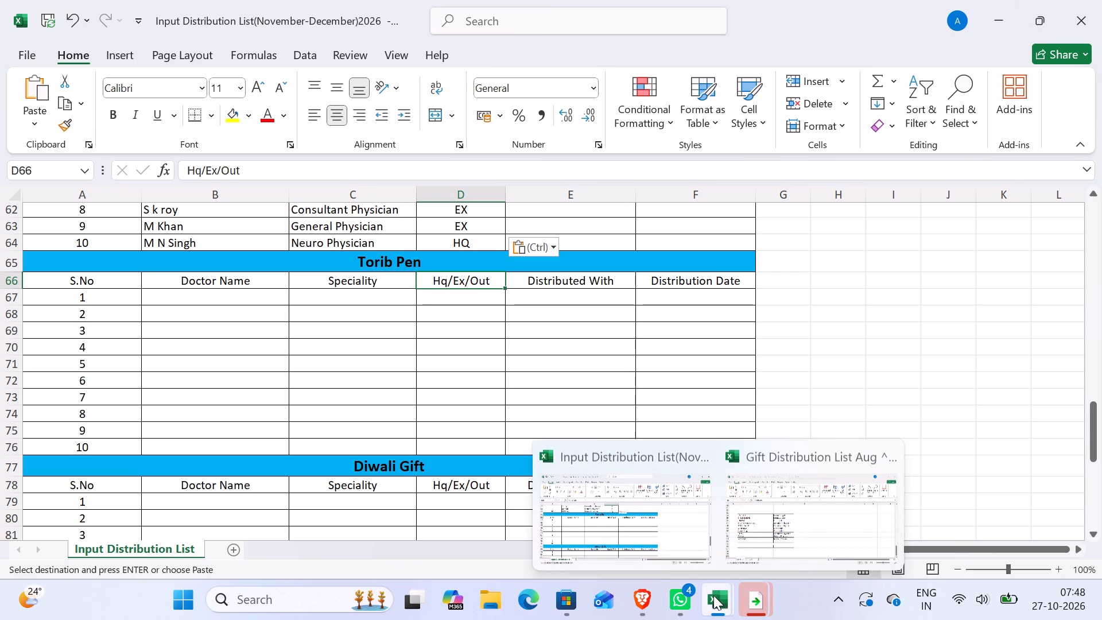
{"action": "left_click", "coordinate": [773, 531]}
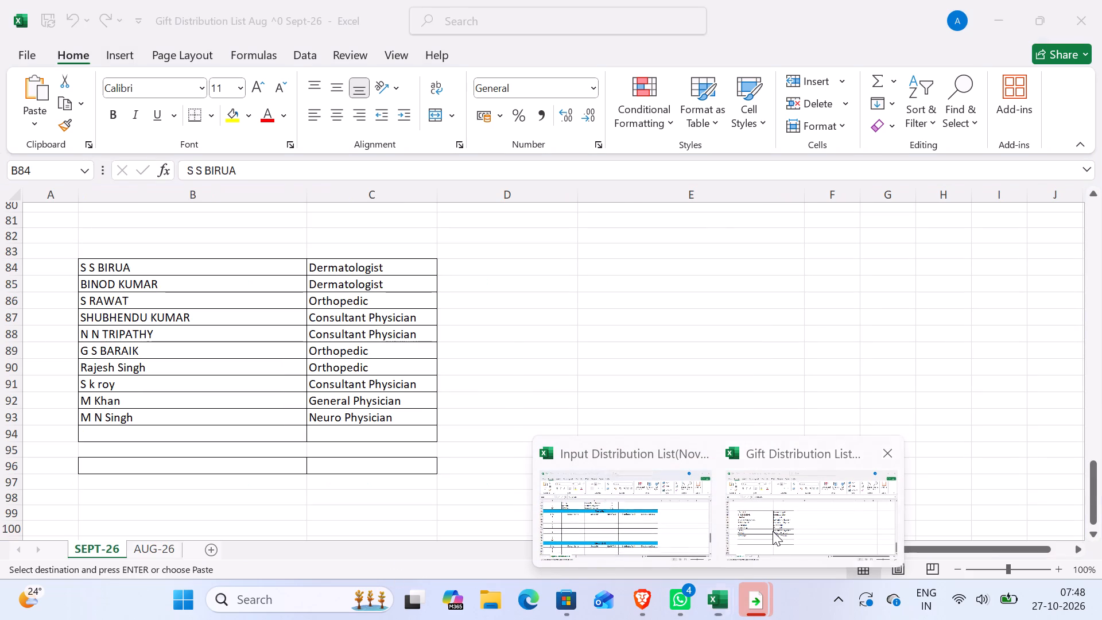
{"action": "scroll", "coordinate": [340, 362], "scroll_direction": "up", "scroll_amount": 9}
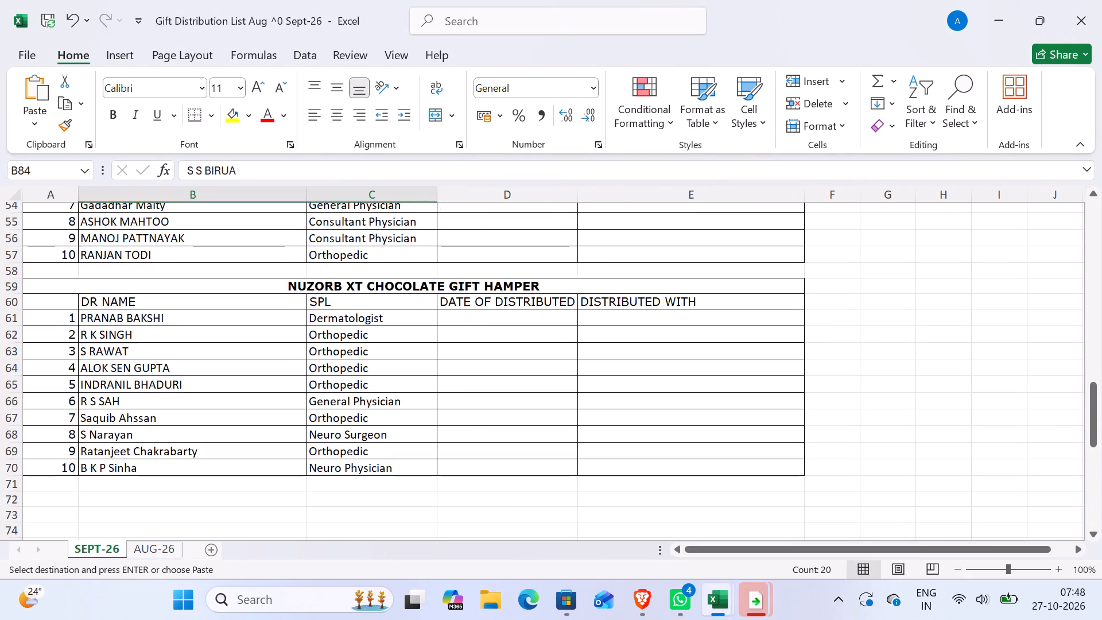
{"action": "scroll", "coordinate": [336, 365], "scroll_direction": "up", "scroll_amount": 18}
{"action": "scroll", "coordinate": [335, 366], "scroll_direction": "down", "scroll_amount": 4}
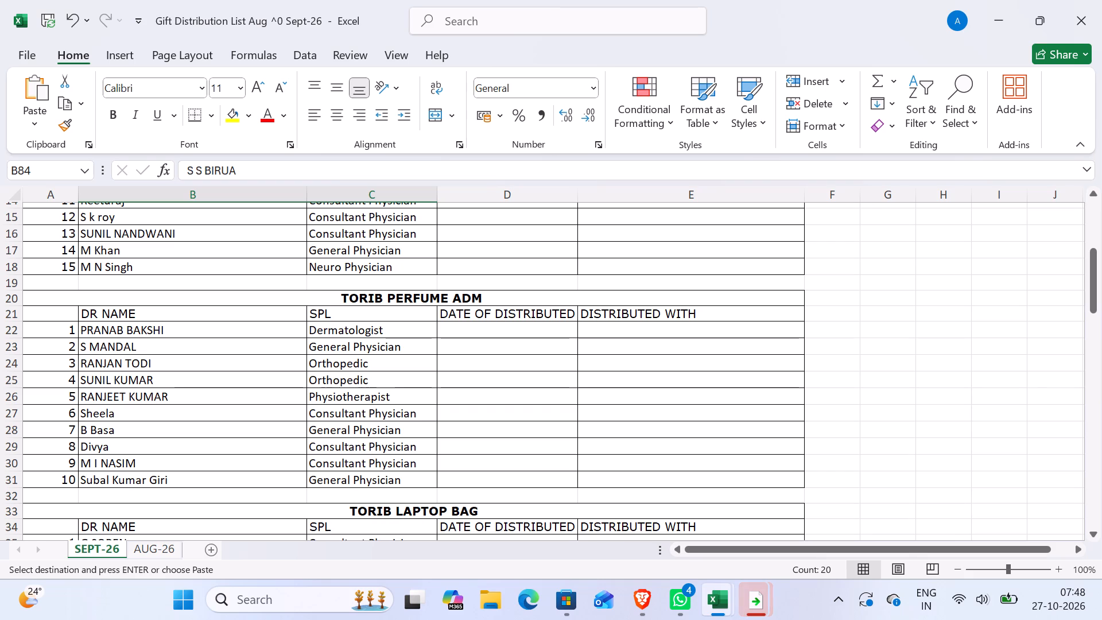
{"action": "left_click_drag", "start_coordinate": [125, 329], "coordinate": [364, 481]}
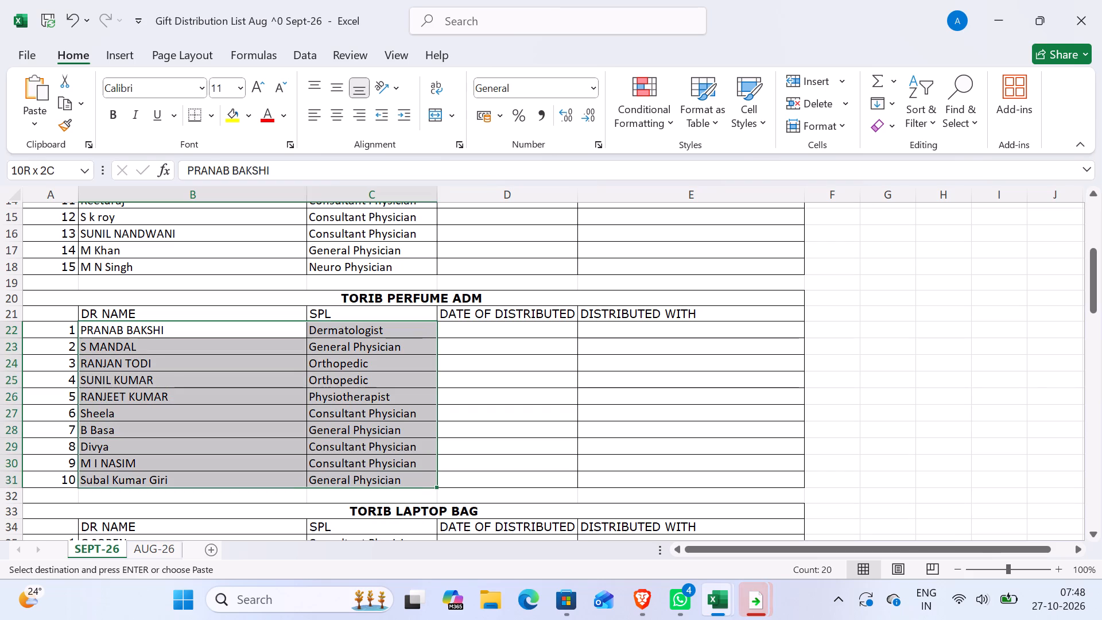
{"action": "left_click_drag", "start_coordinate": [364, 481], "coordinate": [364, 480]}
{"action": "key", "text": "ctrl+c"}
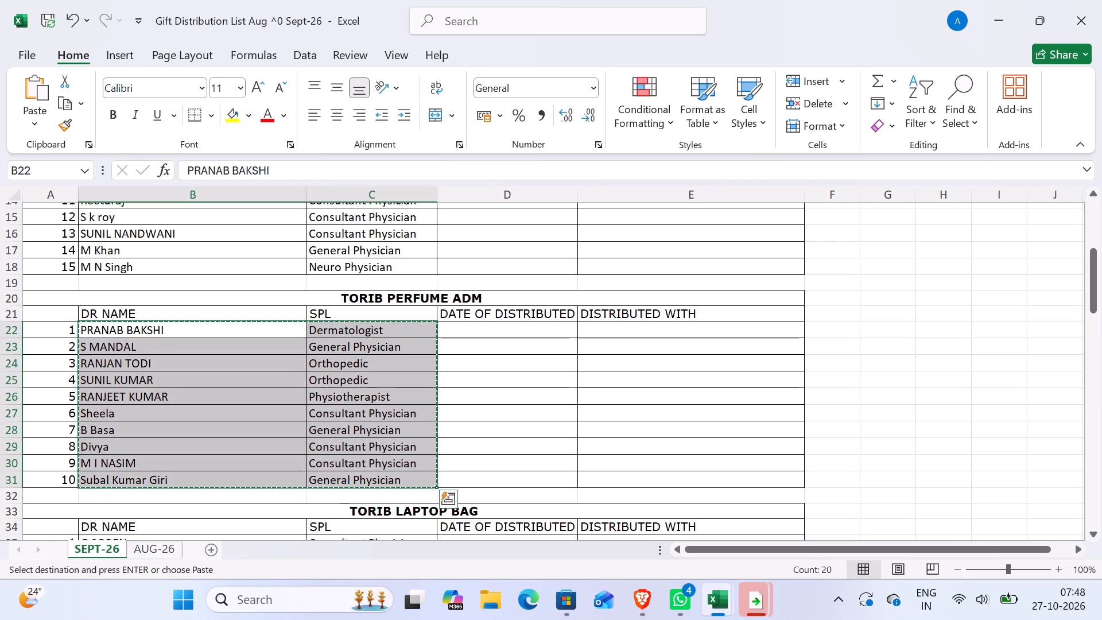
{"action": "left_click", "coordinate": [722, 600]}
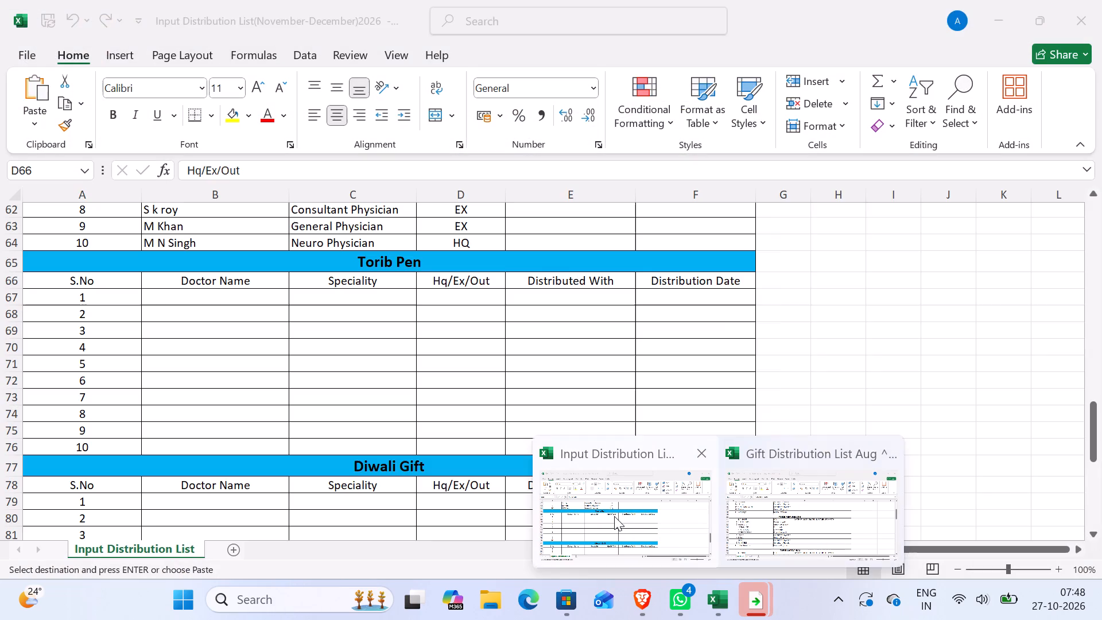
{"action": "left_click", "coordinate": [614, 516]}
{"action": "left_click", "coordinate": [173, 300]}
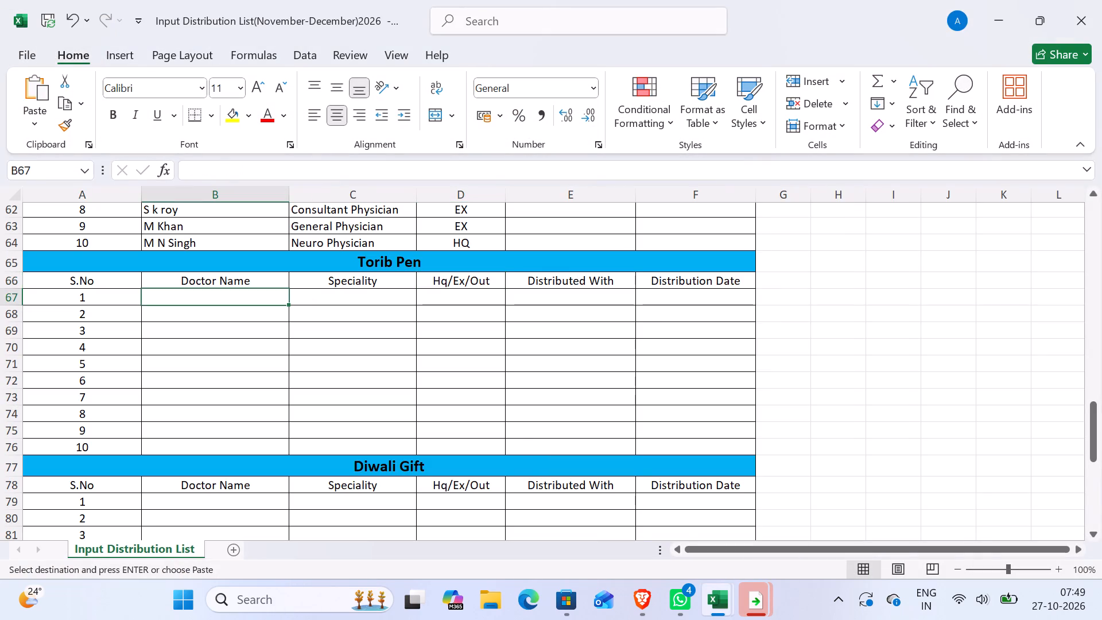
{"action": "key", "text": "ctrl+v"}
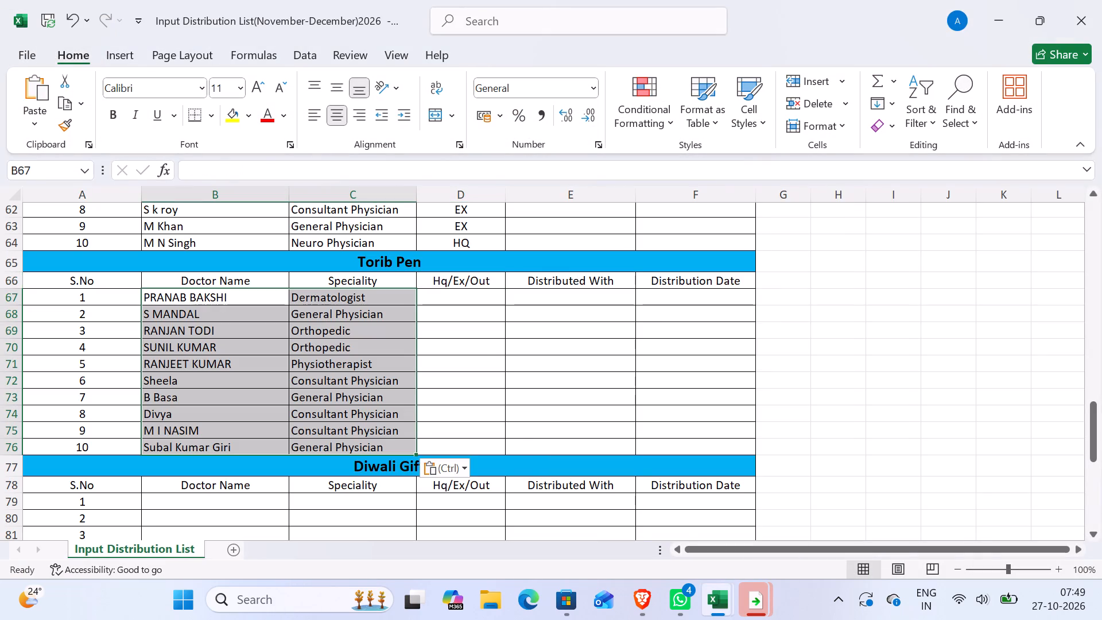
Fill the Hq/Ex/Out column of the Torib Pen table, D67:D76, with the HQ entry copied from D64.
{"action": "left_click", "coordinate": [465, 332]}
{"action": "left_click", "coordinate": [465, 241]}
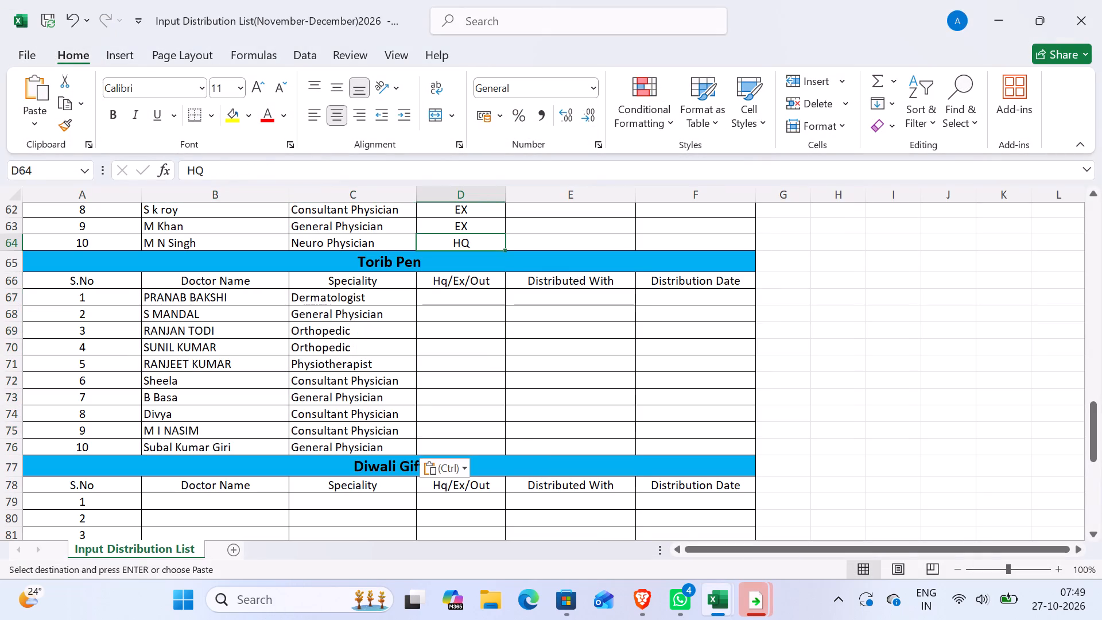
{"action": "key", "text": "ctrl+c"}
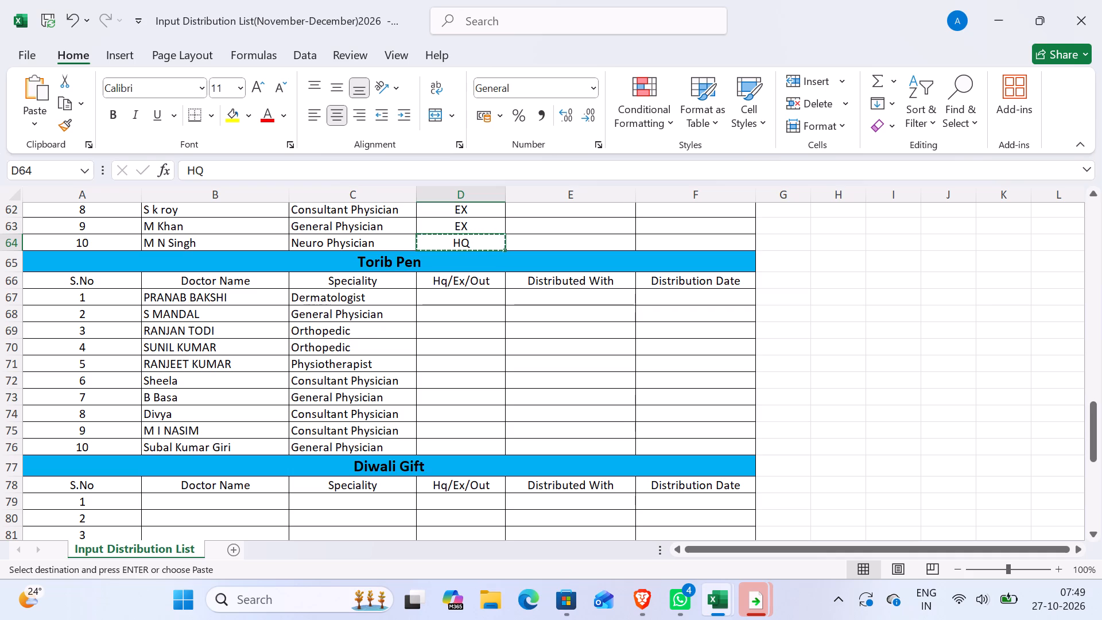
{"action": "left_click", "coordinate": [457, 296]}
{"action": "key", "text": "ctrl+v"}
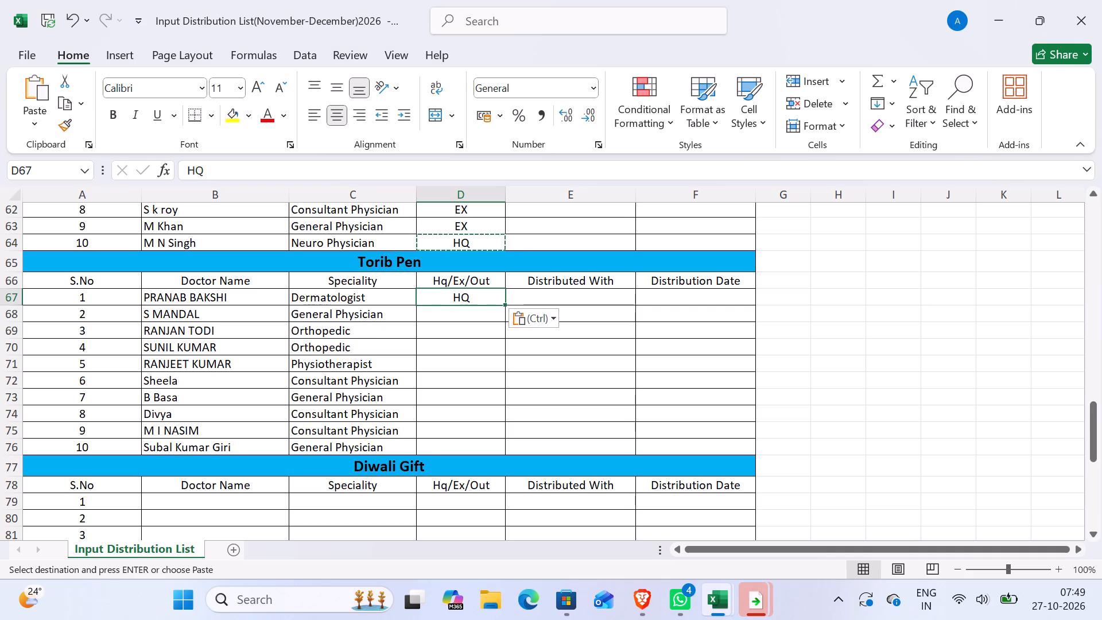
{"action": "left_click_drag", "start_coordinate": [505, 304], "coordinate": [496, 454]}
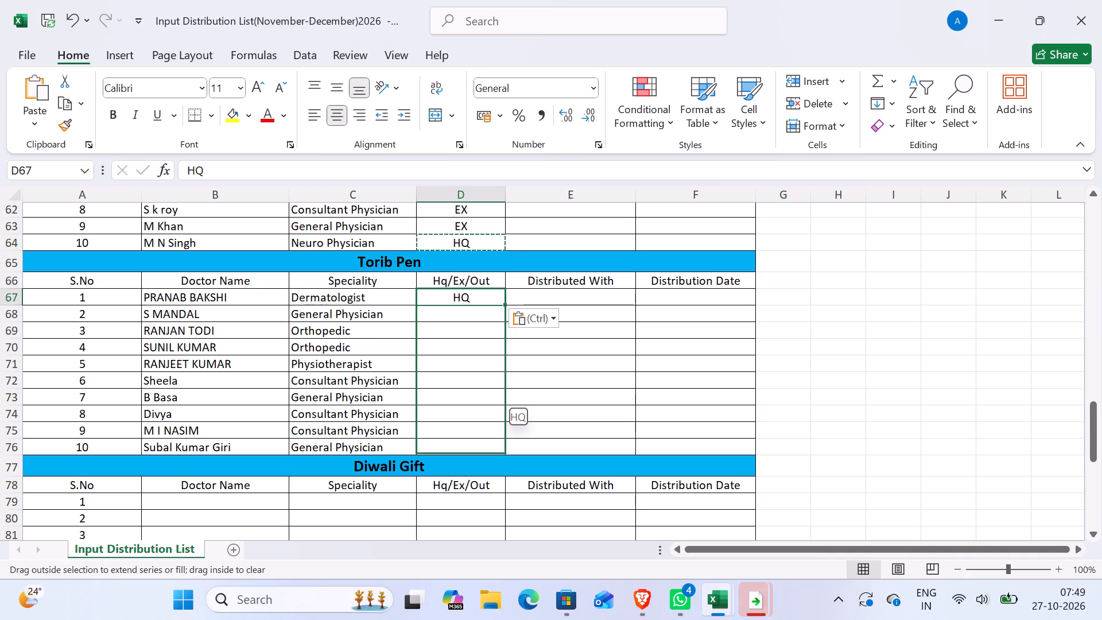
{"action": "left_click_drag", "start_coordinate": [496, 454], "coordinate": [497, 456]}
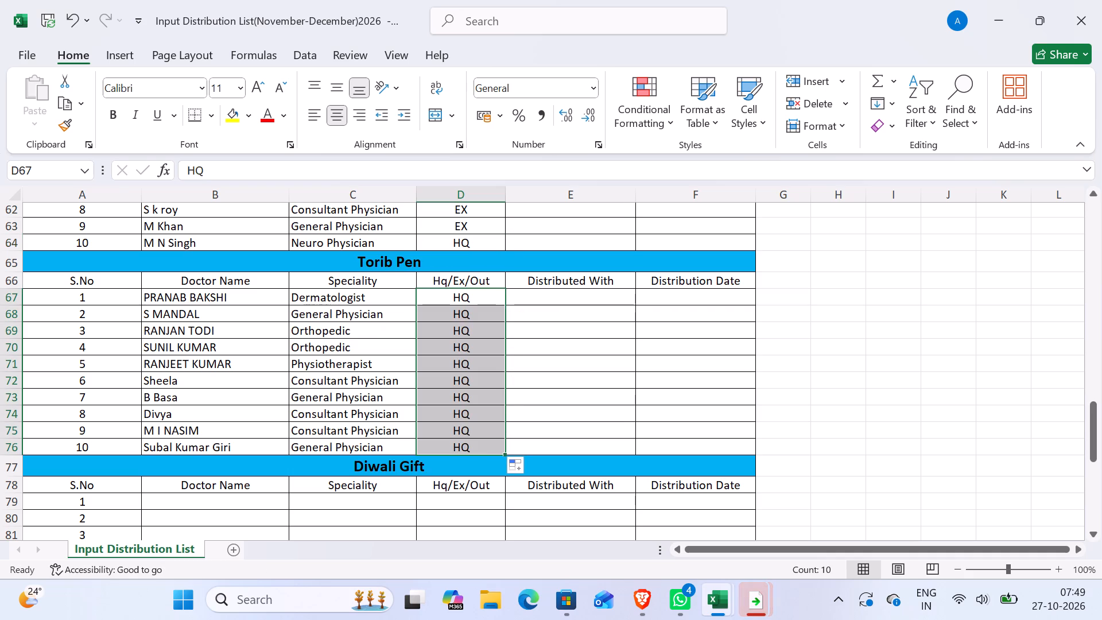
Replace Hq/Ex/Out with the EX entry copied from D63 for Torib Pen doctors 1 and 2, in D67 and D68.
{"action": "left_click", "coordinate": [470, 232]}
{"action": "key", "text": "ctrl+c"}
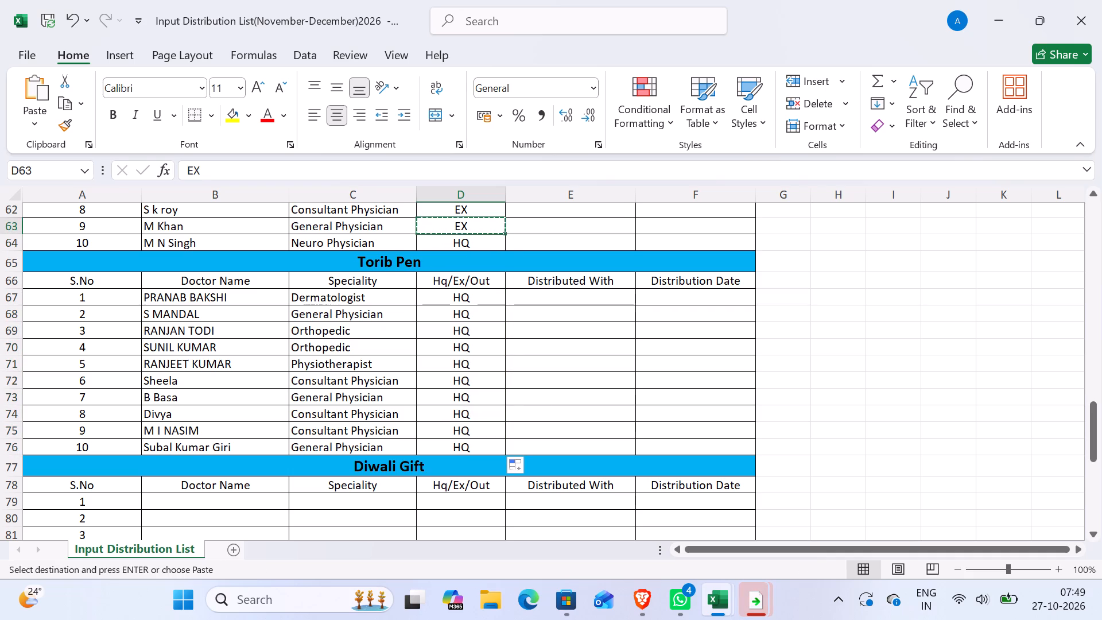
{"action": "left_click", "coordinate": [459, 296]}
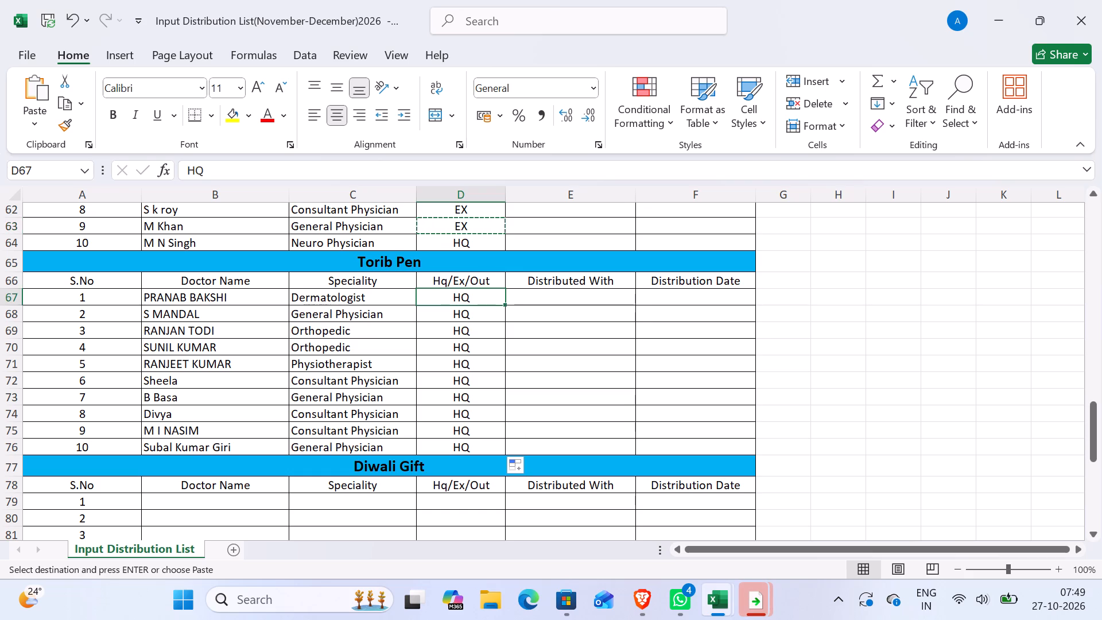
{"action": "key", "text": "ctrl+v"}
{"action": "key", "text": "Down"}
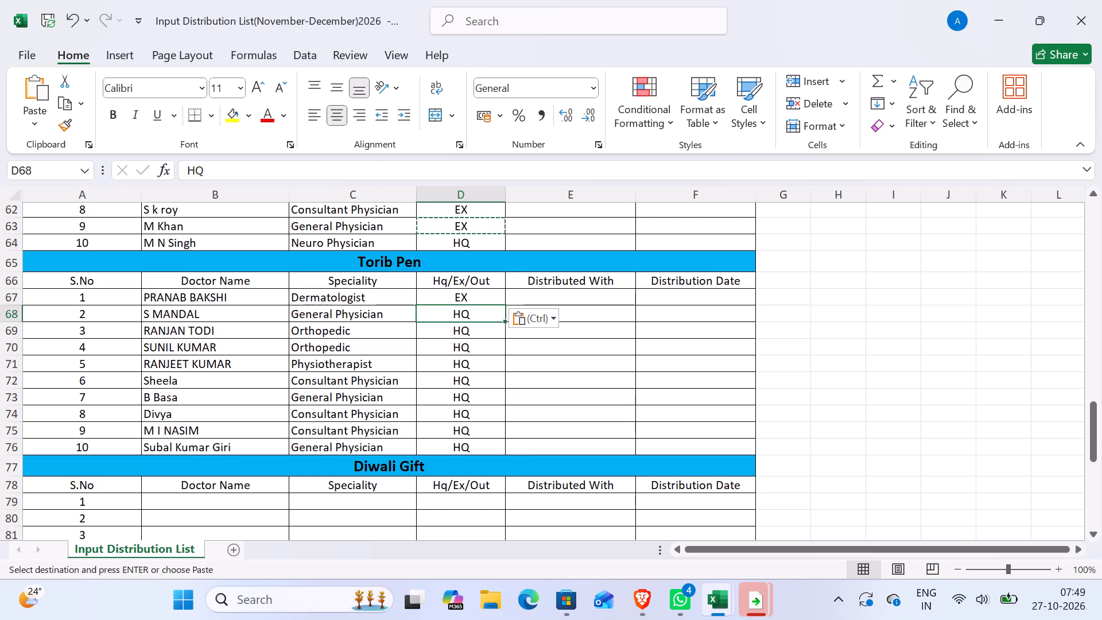
{"action": "key", "text": "ctrl+v"}
{"action": "key", "text": "Down"}
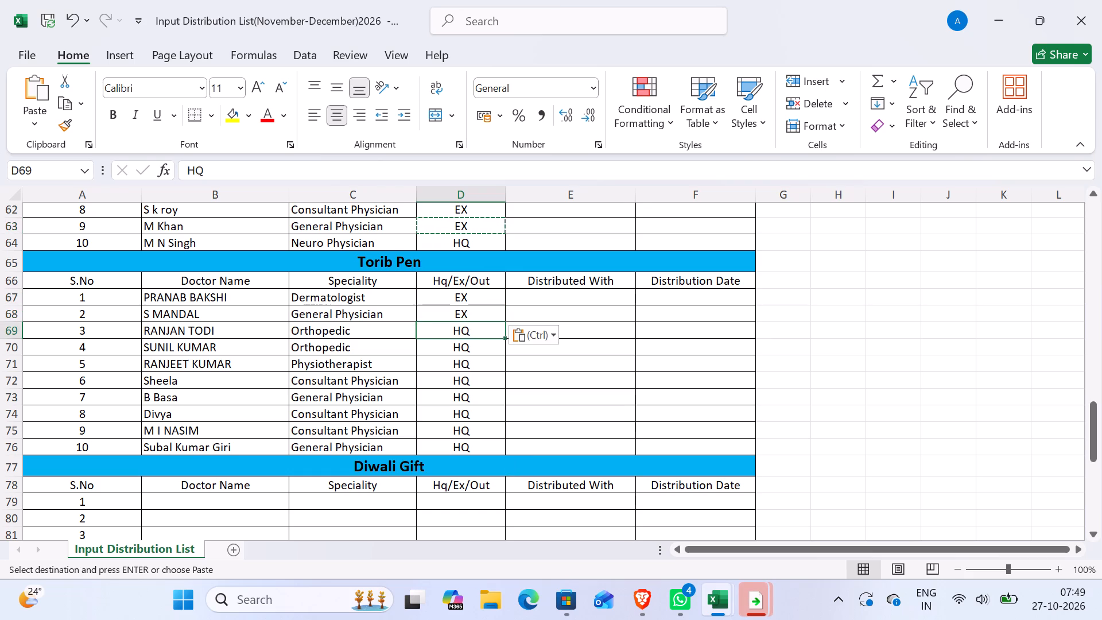
Paste the same EX entry over Hq/Ex/Out for Torib Pen doctors 7, 8 and 10, in D73, D74 and D76.
{"action": "key", "text": "Down"}
{"action": "key", "text": "Down"}
{"action": "key", "text": "Down"}
{"action": "key", "text": "Down"}
{"action": "key", "text": "Down"}
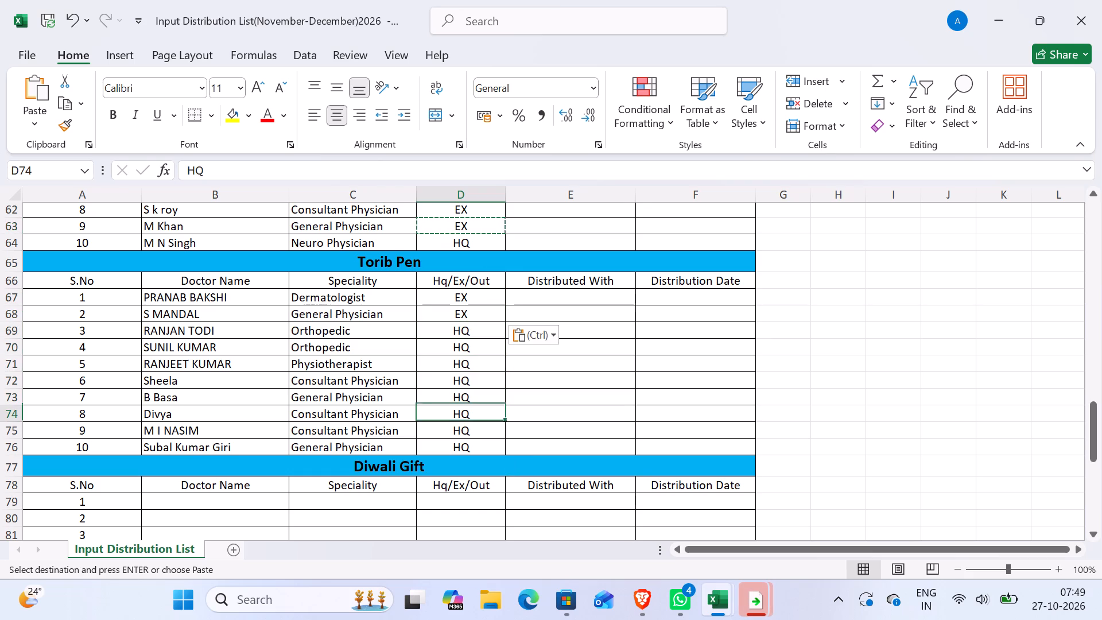
{"action": "key", "text": "Up"}
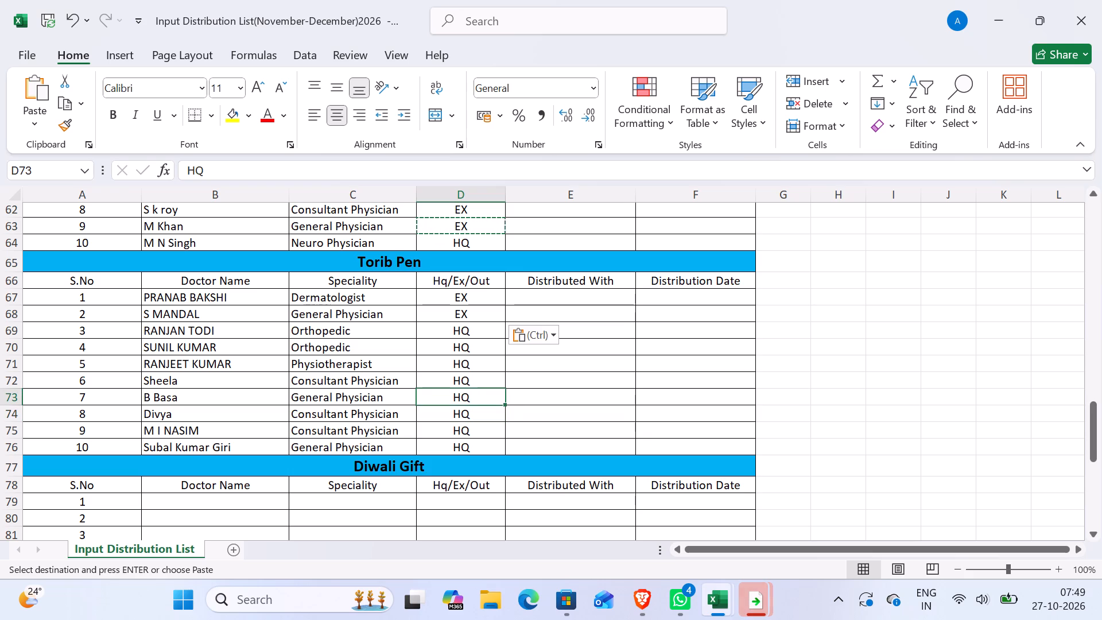
{"action": "key", "text": "ctrl+v"}
{"action": "key", "text": "Down"}
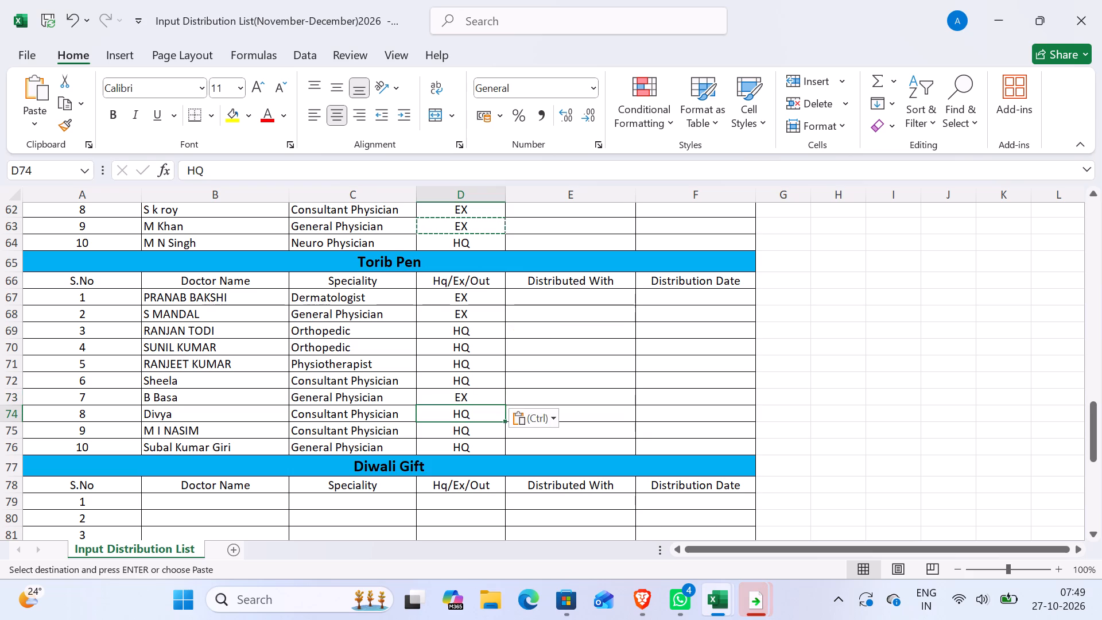
{"action": "key", "text": "ctrl+v"}
{"action": "key", "text": "Down"}
{"action": "key", "text": "Down"}
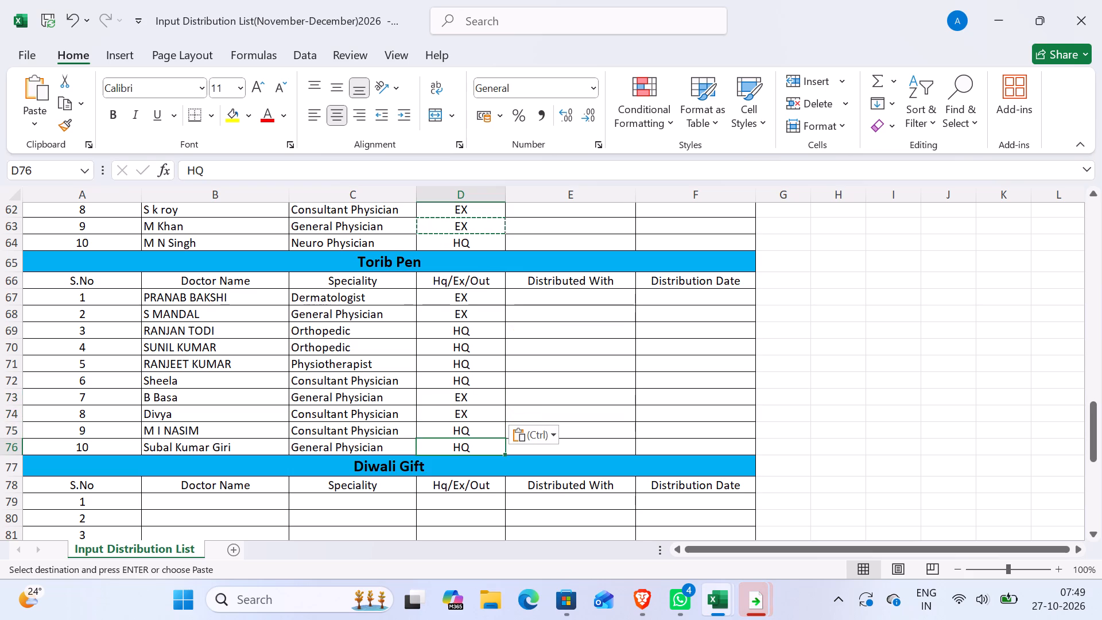
{"action": "key", "text": "ctrl+v"}
{"action": "key", "text": "Down"}
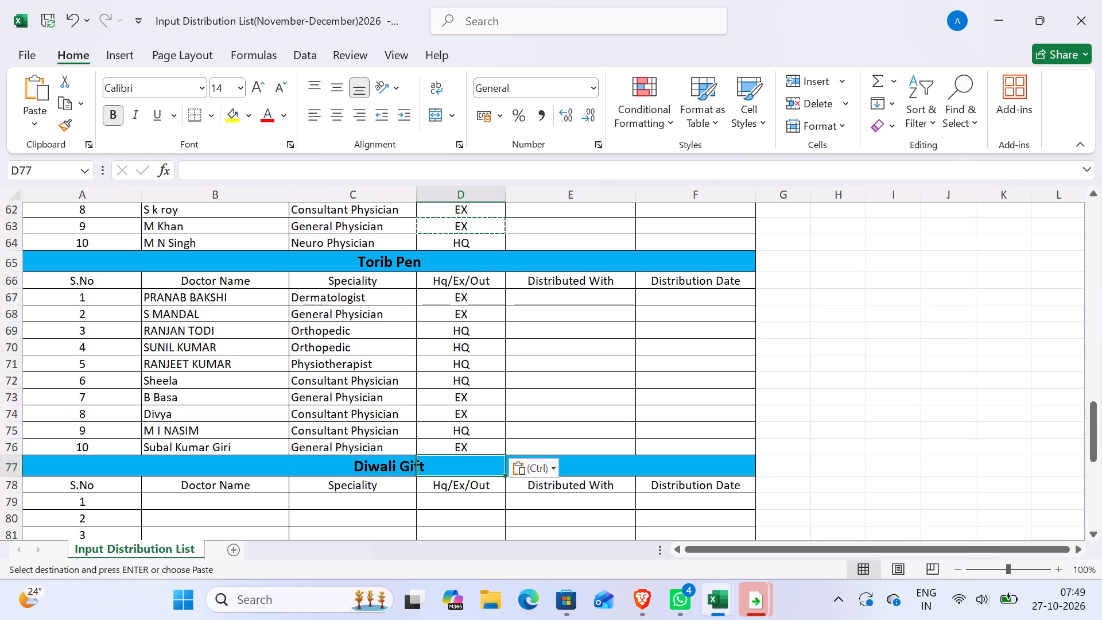
Select the first Doctor Name cell of the Diwali Gift table, B79, for filling in its doctors.
{"action": "scroll", "coordinate": [590, 317], "scroll_direction": "down", "scroll_amount": 4}
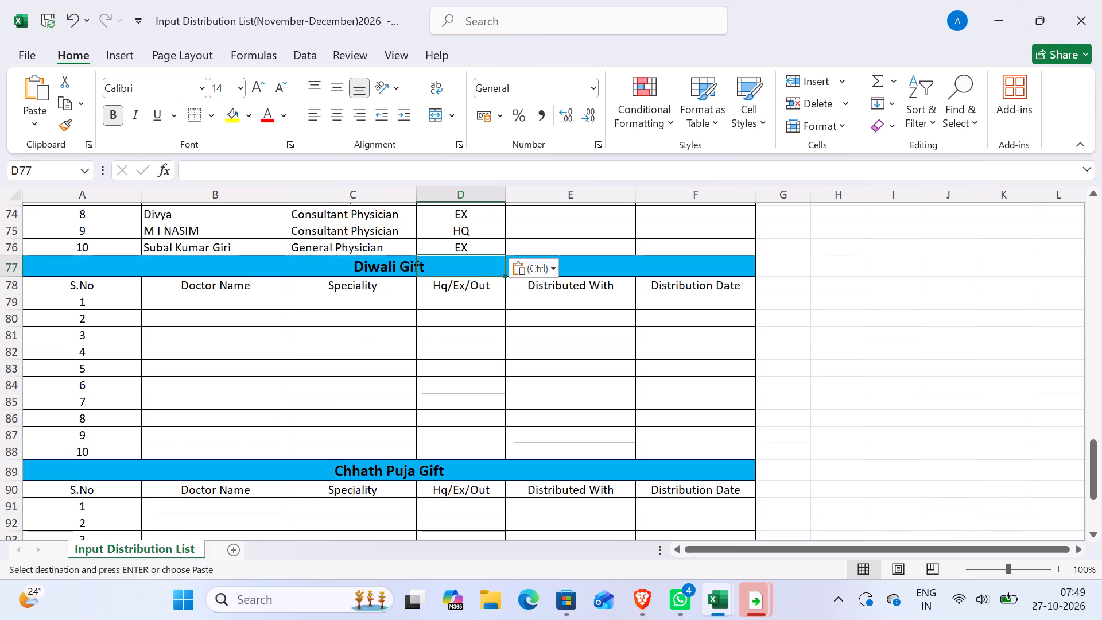
{"action": "left_click", "coordinate": [243, 301]}
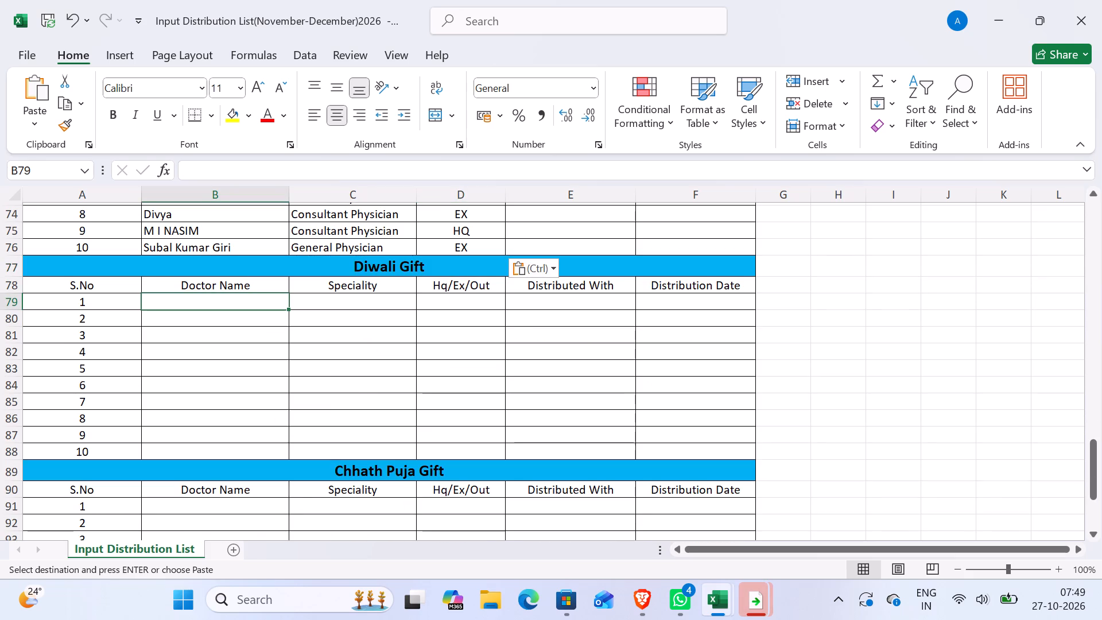
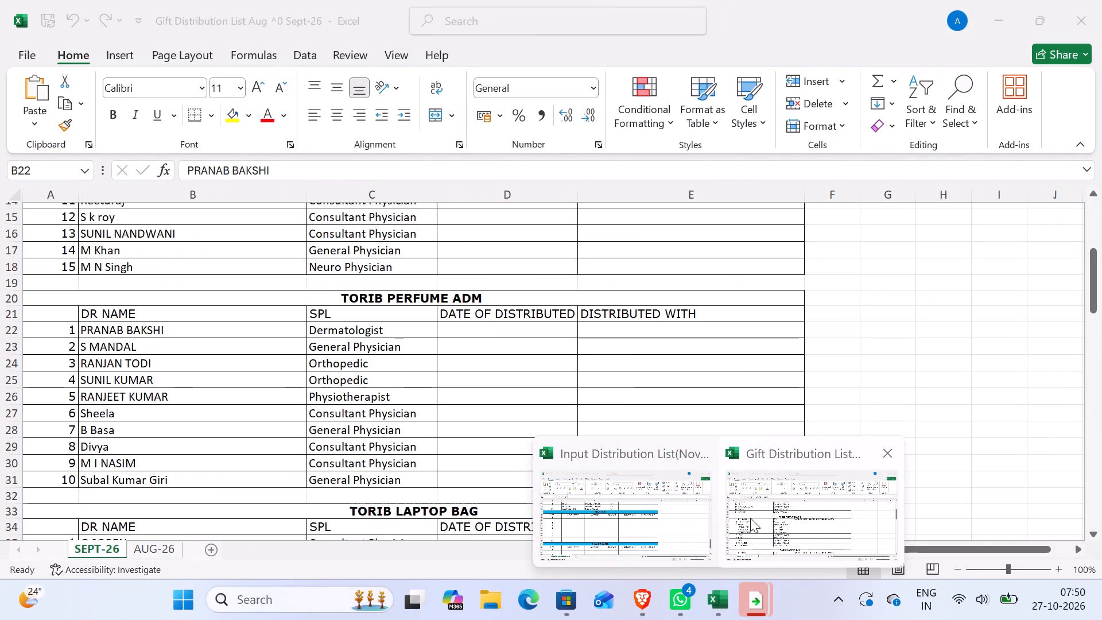
Paste the copied list of doctor names with specialities into the Input Distribution List below the tables, starting at B105.
{"action": "left_click", "coordinate": [643, 512]}
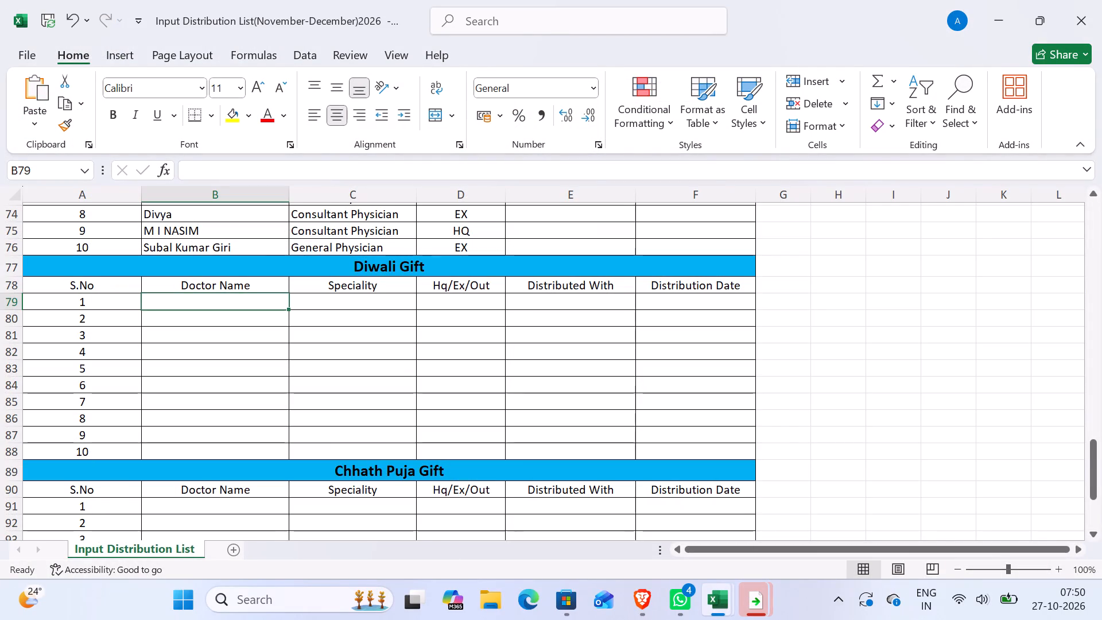
{"action": "scroll", "coordinate": [595, 371], "scroll_direction": "down", "scroll_amount": 10}
{"action": "scroll", "coordinate": [597, 367], "scroll_direction": "up", "scroll_amount": 1}
{"action": "left_click", "coordinate": [228, 296]}
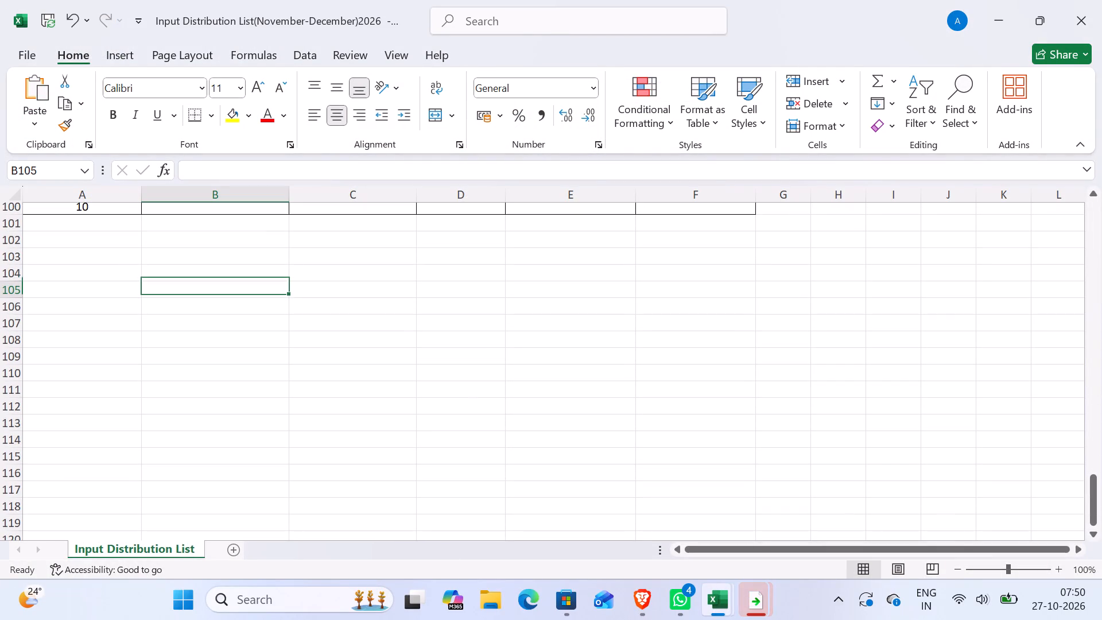
{"action": "key", "text": "ctrl+v"}
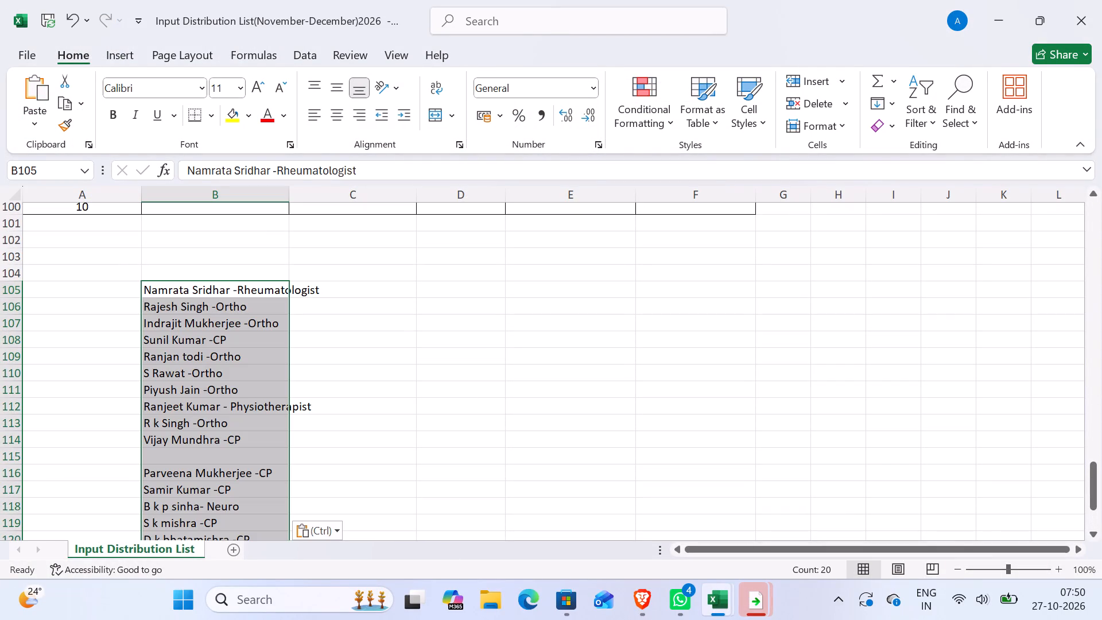
Copy the first ten doctor entries, B105:B114, into the Diwali Gift table's Doctor Name column, B79:B88.
{"action": "left_click", "coordinate": [250, 373]}
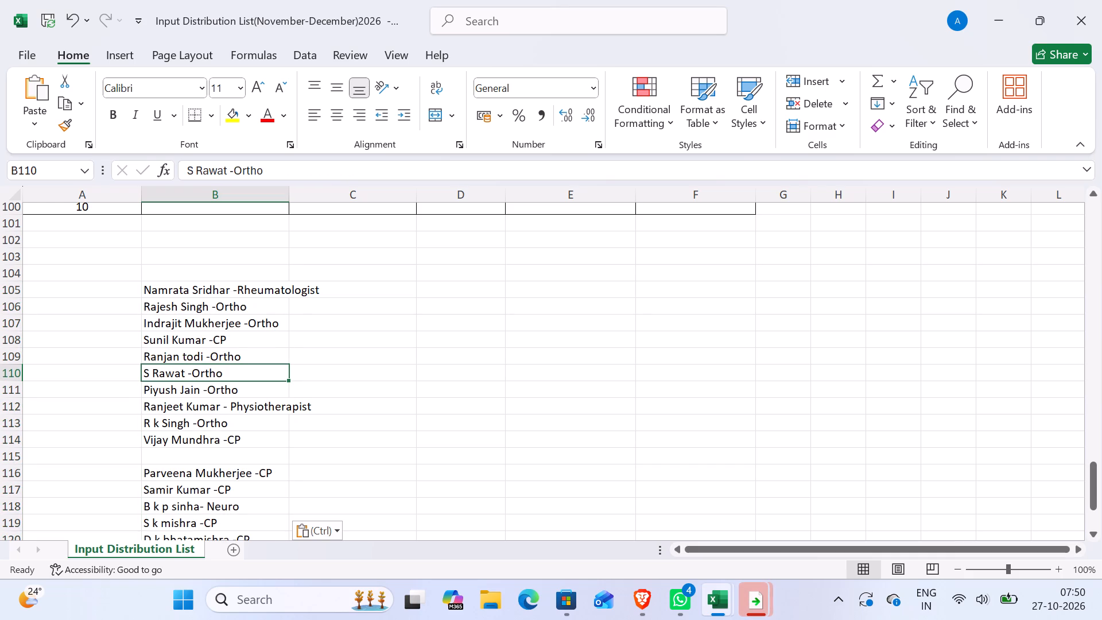
{"action": "left_click_drag", "start_coordinate": [195, 286], "coordinate": [200, 308]}
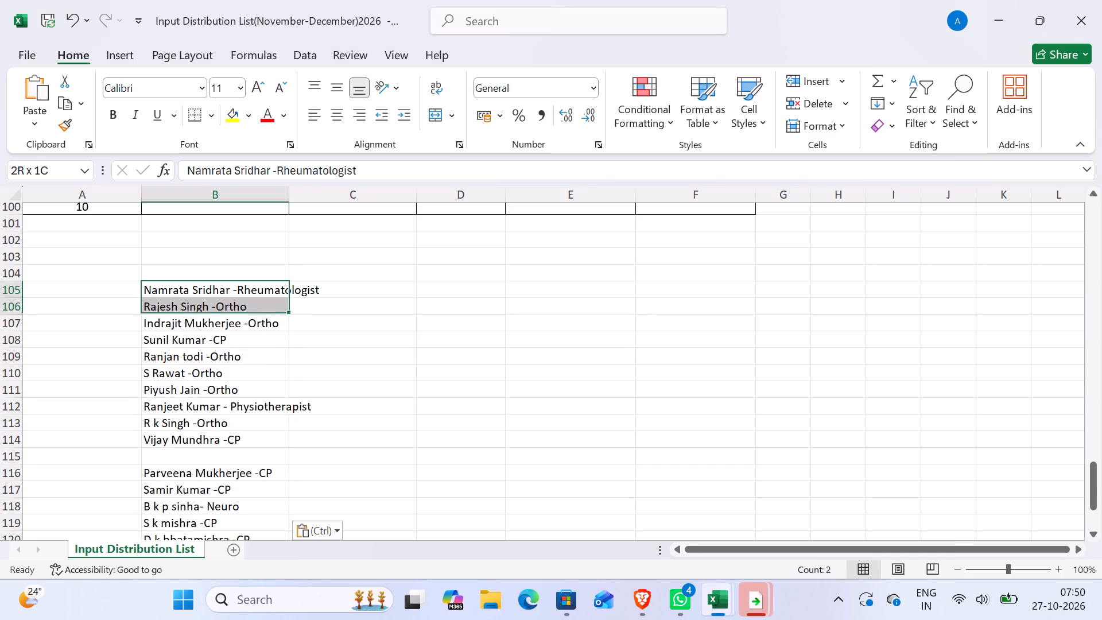
{"action": "left_click_drag", "start_coordinate": [200, 308], "coordinate": [241, 619]}
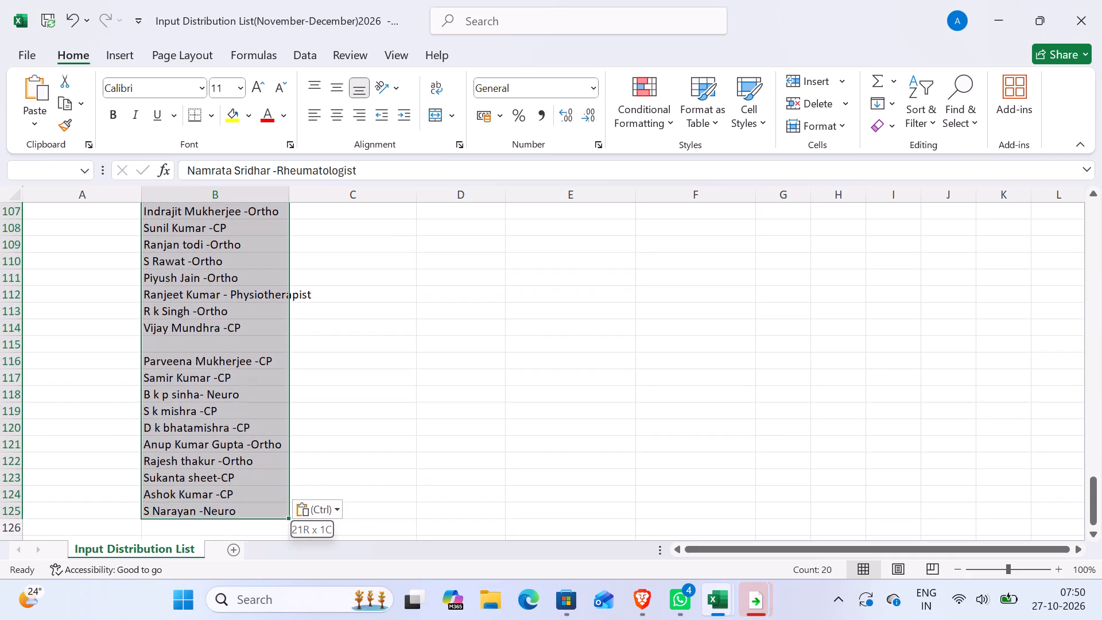
{"action": "left_click_drag", "start_coordinate": [241, 619], "coordinate": [257, 150]}
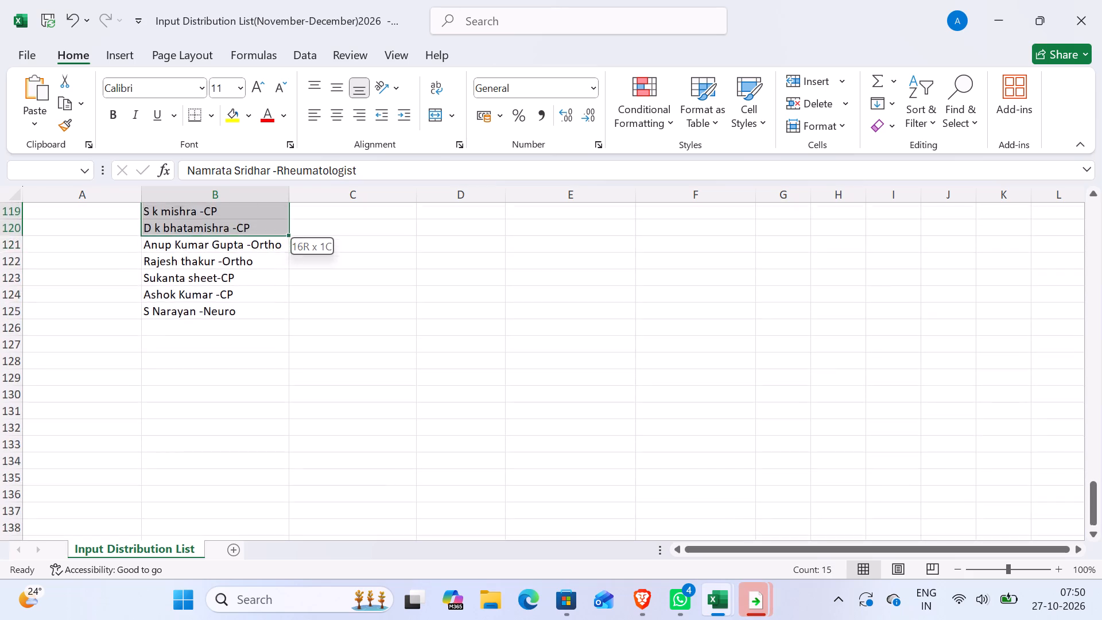
{"action": "left_click_drag", "start_coordinate": [257, 150], "coordinate": [250, 320]}
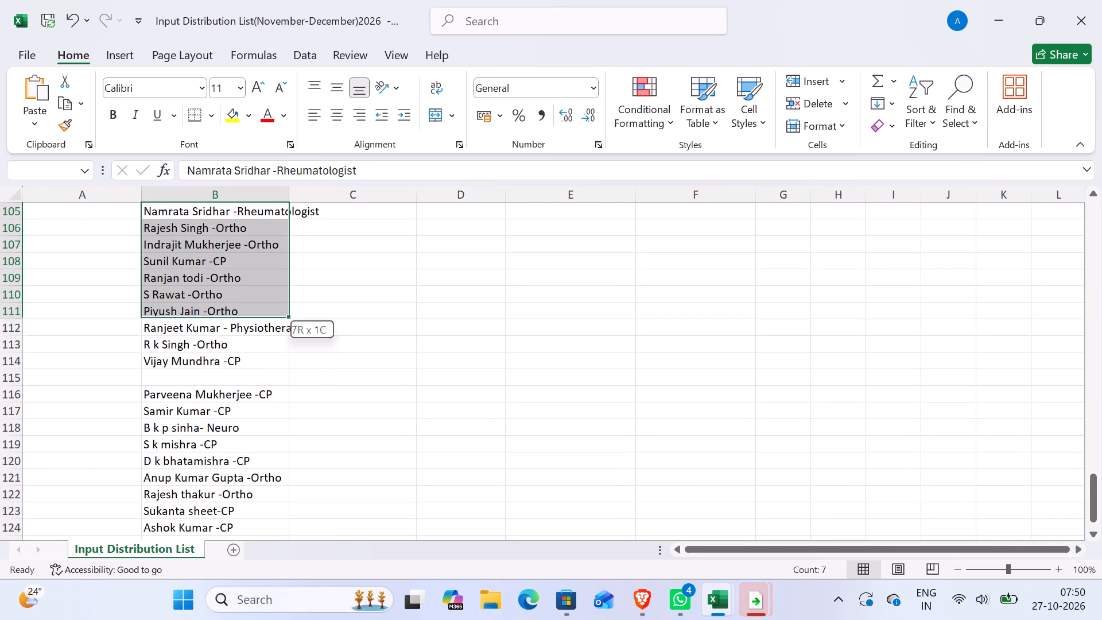
{"action": "left_click_drag", "start_coordinate": [250, 320], "coordinate": [253, 356]}
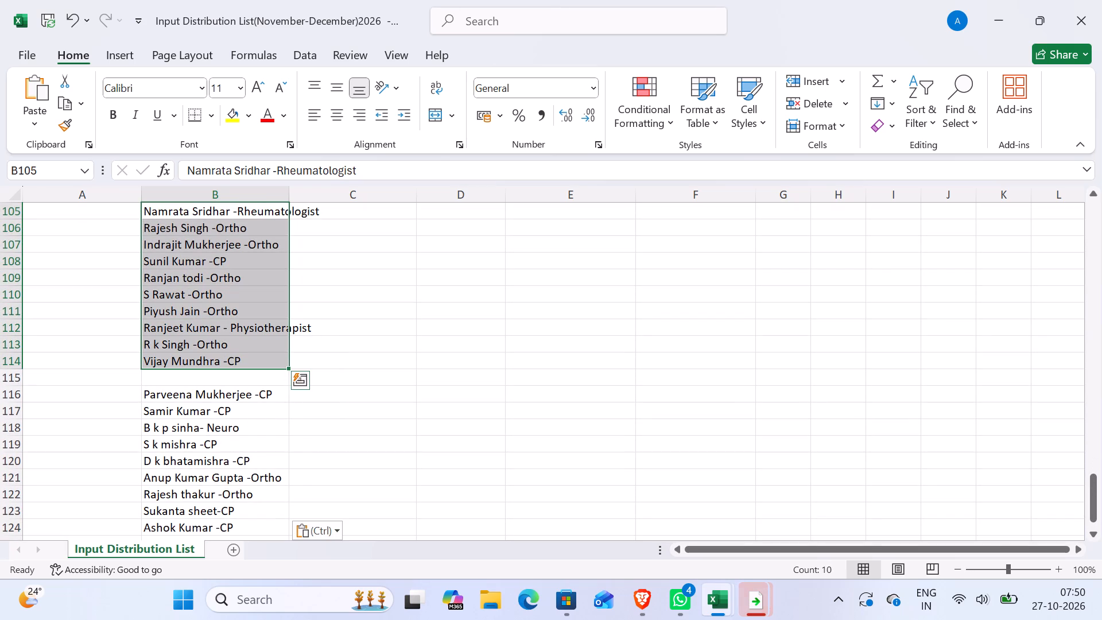
{"action": "key", "text": "ctrl+c"}
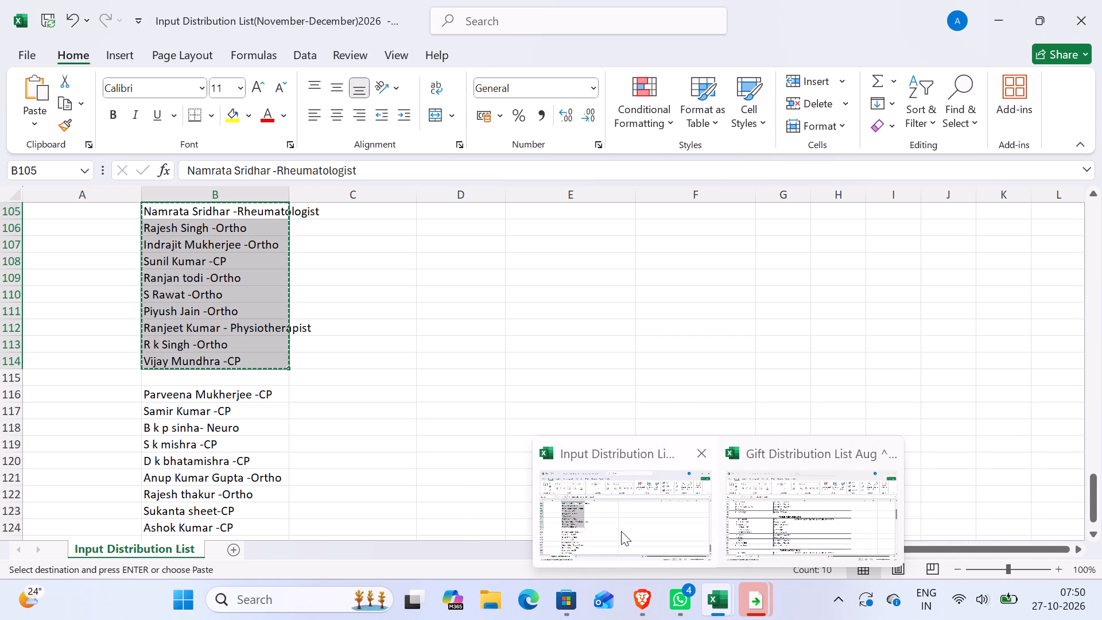
{"action": "left_click", "coordinate": [750, 507]}
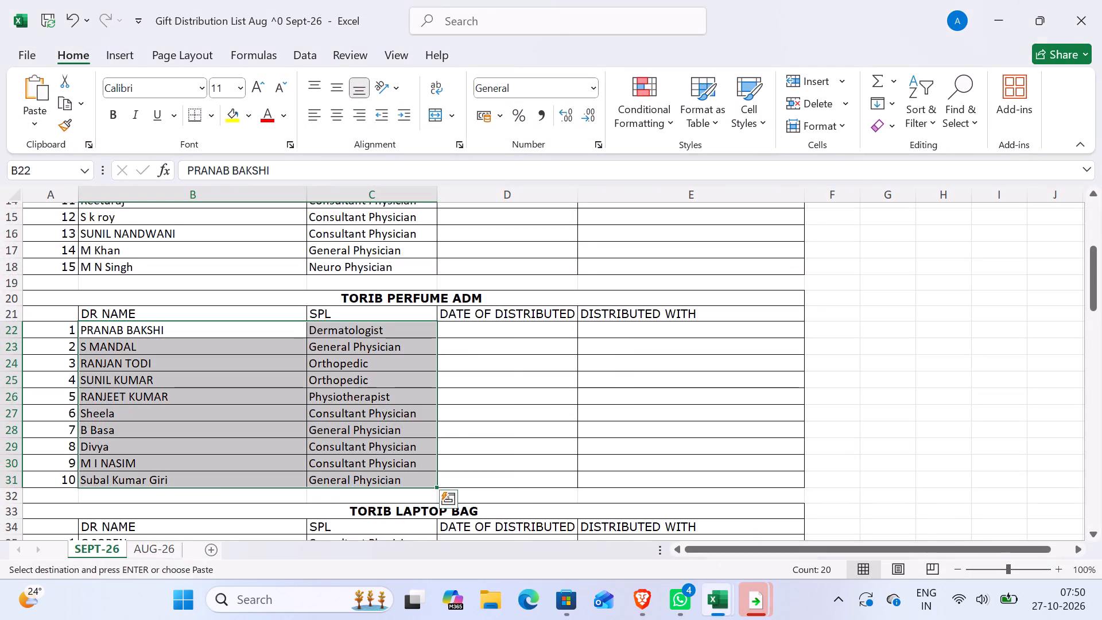
{"action": "scroll", "coordinate": [495, 368], "scroll_direction": "down", "scroll_amount": 19}
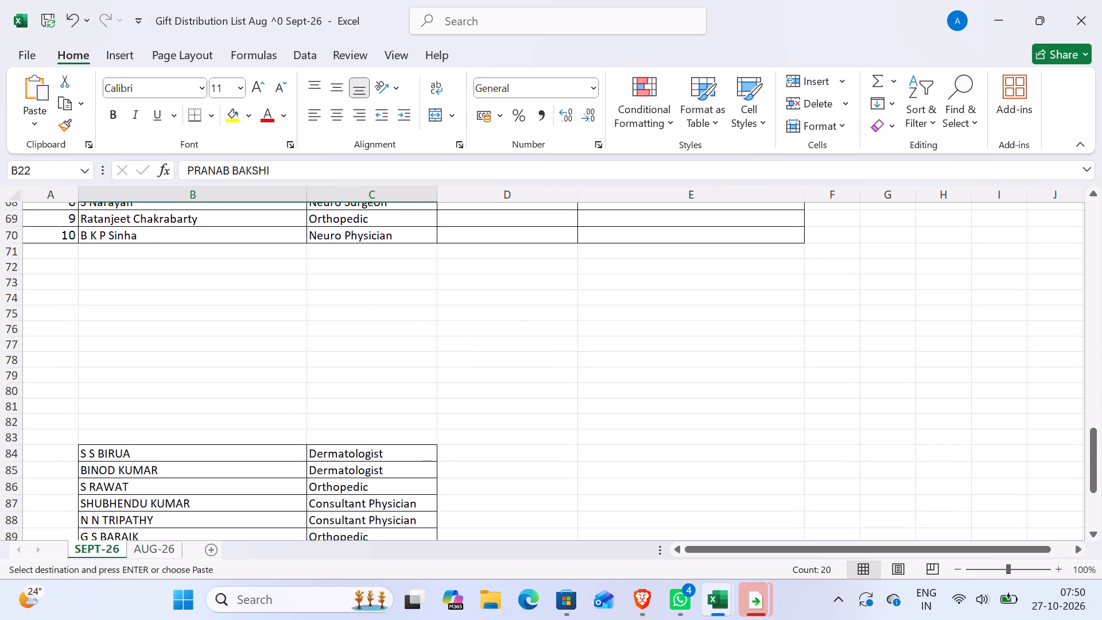
{"action": "scroll", "coordinate": [495, 370], "scroll_direction": "down", "scroll_amount": 3}
{"action": "scroll", "coordinate": [495, 370], "scroll_direction": "up", "scroll_amount": 20}
{"action": "scroll", "coordinate": [495, 370], "scroll_direction": "up", "scroll_amount": 14}
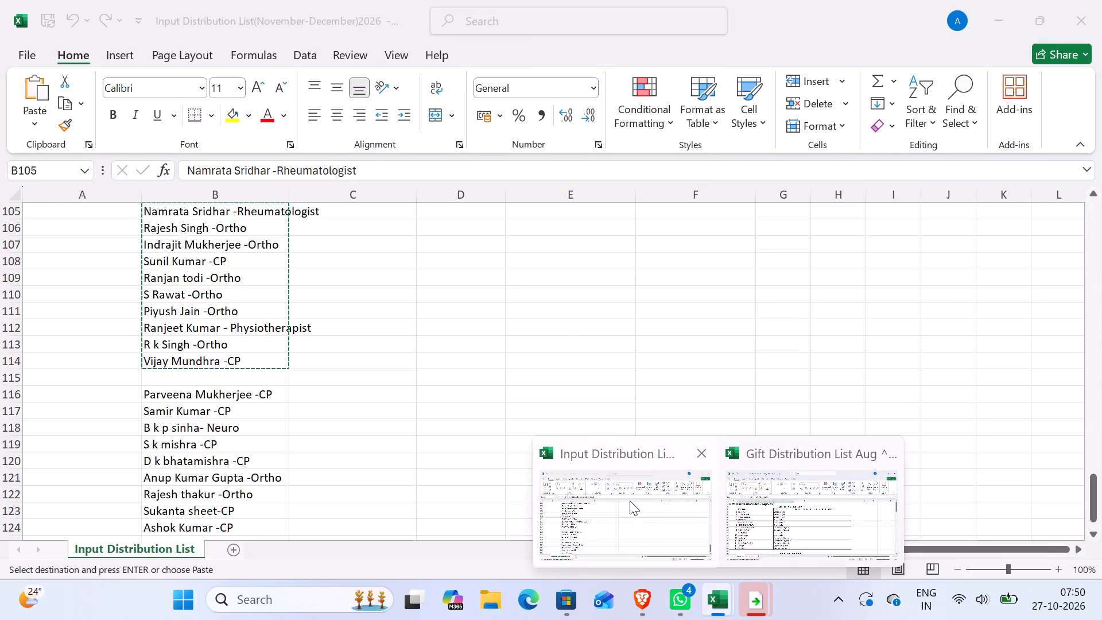
{"action": "left_click", "coordinate": [630, 501]}
{"action": "scroll", "coordinate": [405, 447], "scroll_direction": "up", "scroll_amount": 19}
{"action": "scroll", "coordinate": [404, 448], "scroll_direction": "down", "scroll_amount": 4}
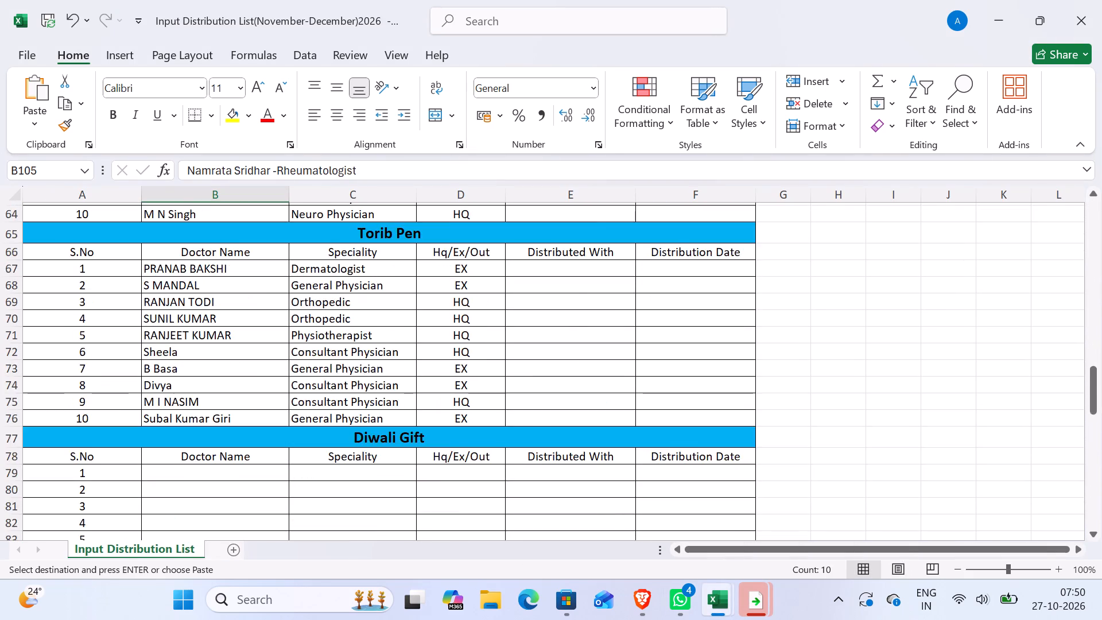
{"action": "scroll", "coordinate": [404, 448], "scroll_direction": "down", "scroll_amount": 5}
{"action": "left_click", "coordinate": [184, 271]}
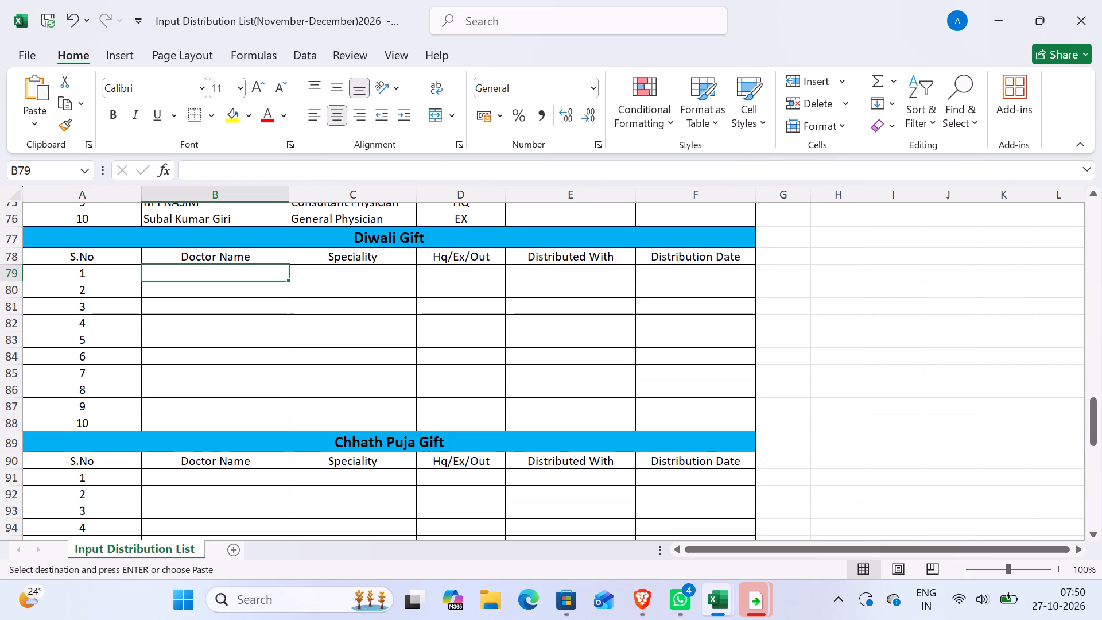
{"action": "key", "text": "ctrl+v"}
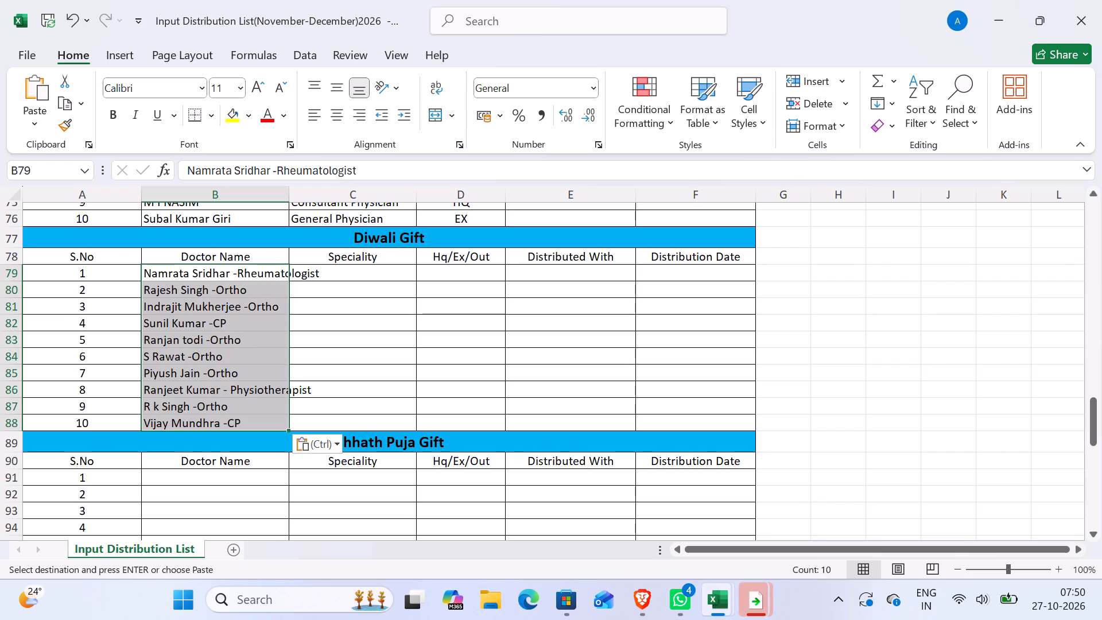
Move the speciality of Diwali Gift doctor 1 from B79 into C79, entered as Rheumatologist without the leading hyphen.
{"action": "left_click", "coordinate": [245, 268]}
{"action": "left_click", "coordinate": [235, 274]}
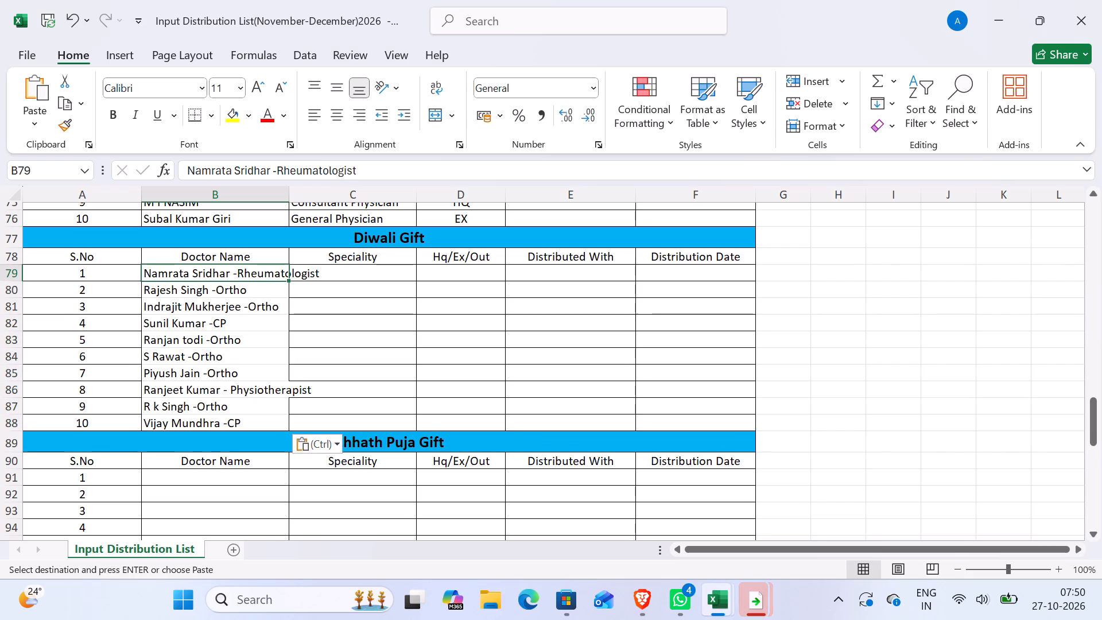
{"action": "double_click", "coordinate": [239, 270]}
{"action": "left_click_drag", "start_coordinate": [233, 274], "coordinate": [300, 278]}
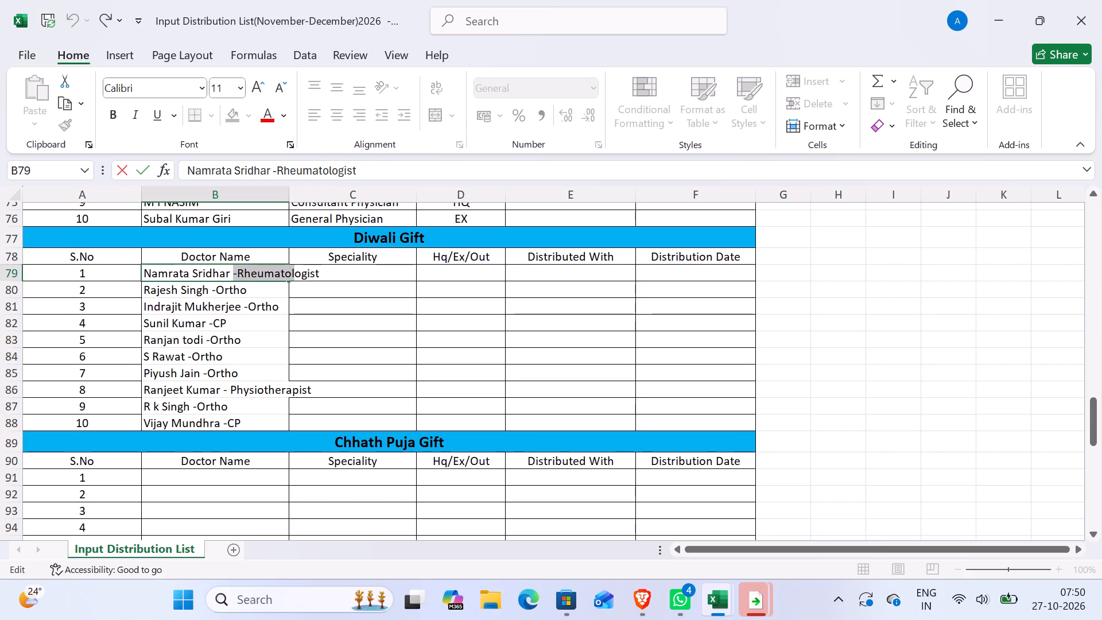
{"action": "left_click_drag", "start_coordinate": [300, 278], "coordinate": [324, 282]}
{"action": "key", "text": "ctrl+x"}
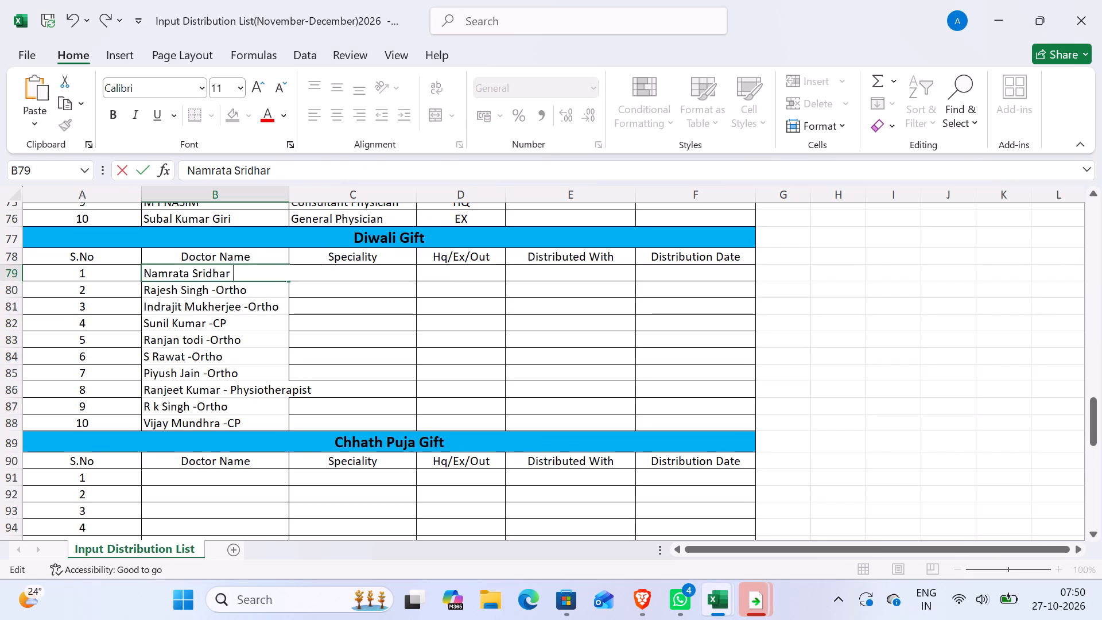
{"action": "left_click", "coordinate": [325, 275]}
{"action": "left_click", "coordinate": [309, 293]}
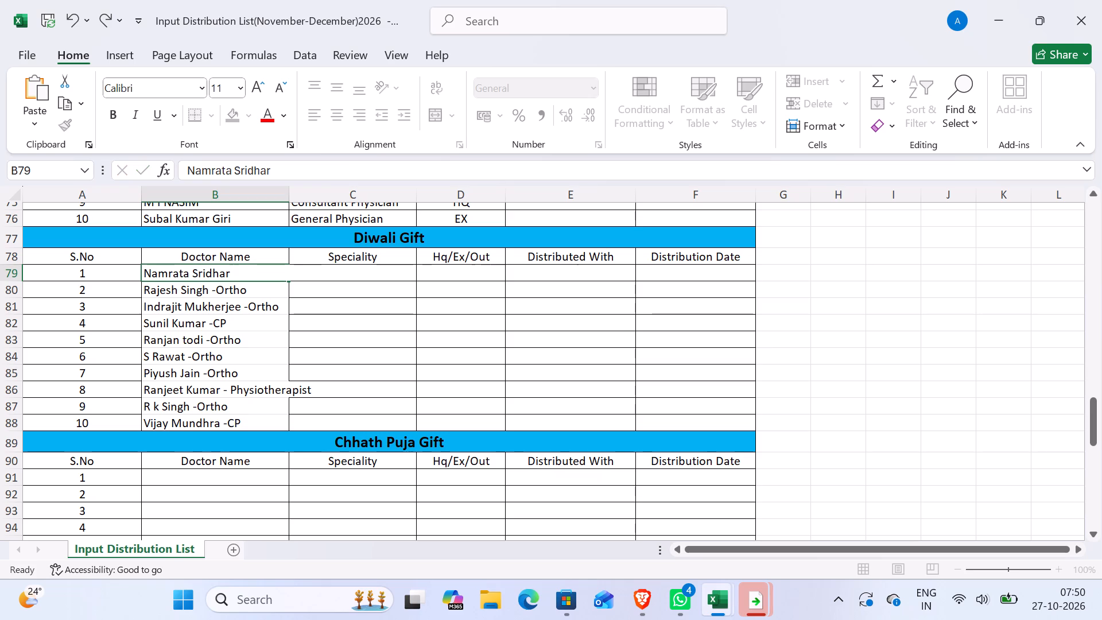
{"action": "left_click", "coordinate": [306, 273]}
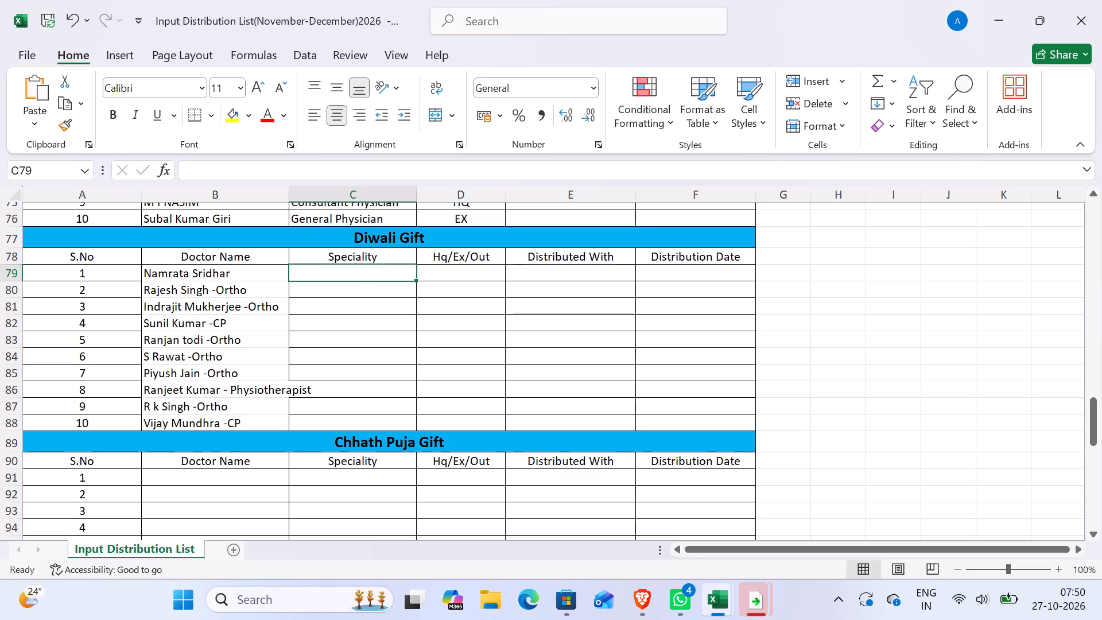
{"action": "key", "text": "ctrl+v"}
{"action": "double_click", "coordinate": [341, 272]}
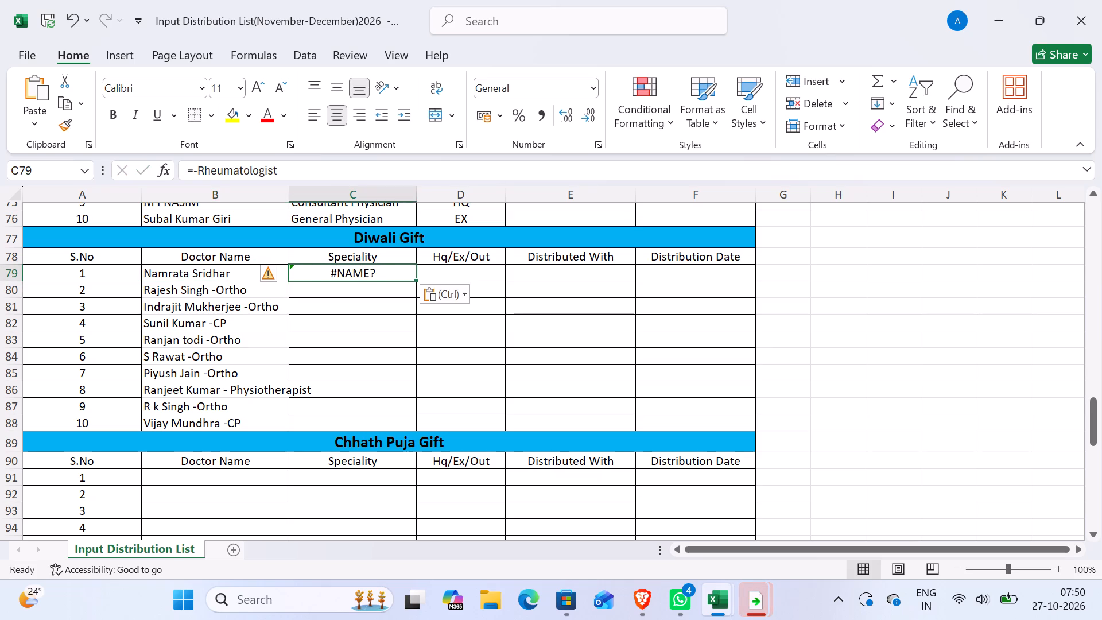
{"action": "left_click", "coordinate": [298, 272]}
{"action": "key", "text": "BackSpace"}
{"action": "key", "text": "BackSpace"}
{"action": "key", "text": "BackSpace"}
{"action": "key", "text": "BackSpace"}
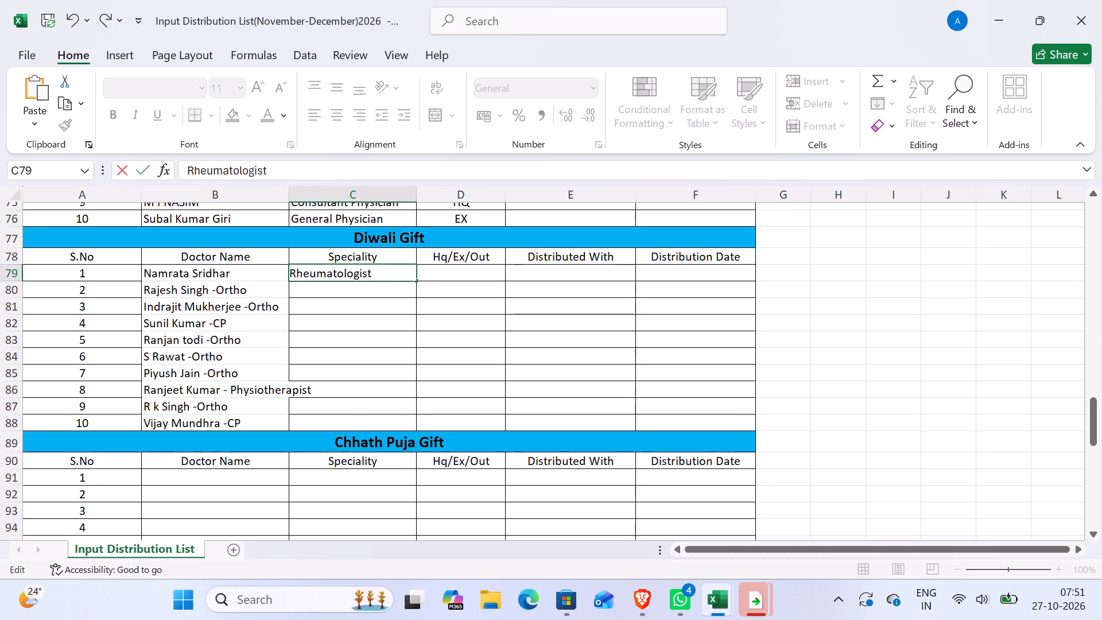
{"action": "key", "text": "Return"}
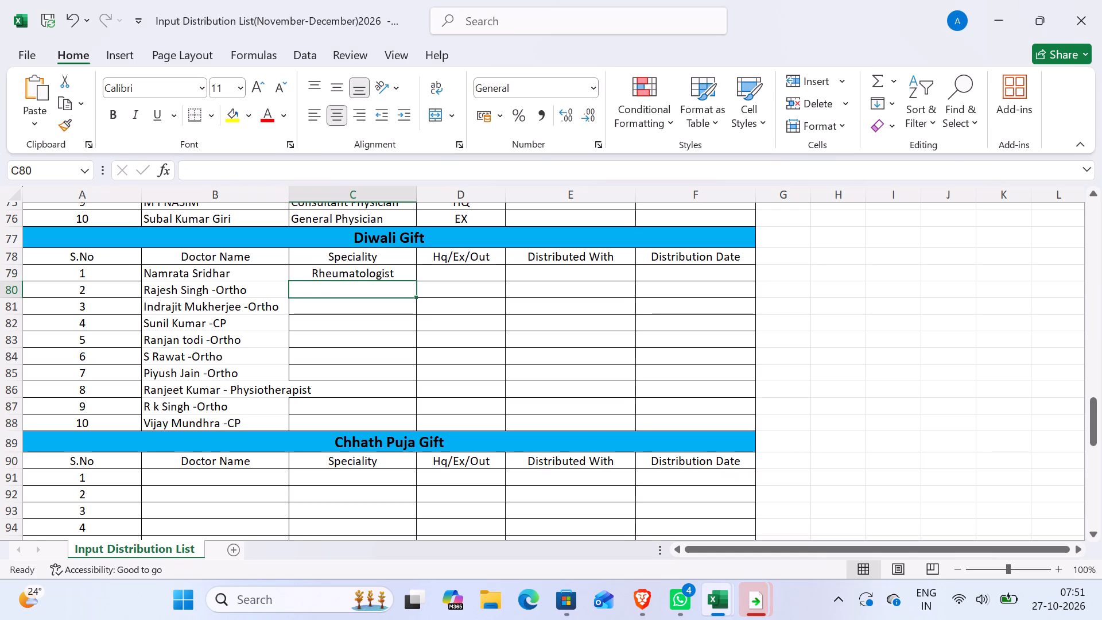
Fill Speciality with Orthopedic copied from C70 for Diwali Gift doctors 2, 3, 5, 6, 7 and 9.
{"action": "scroll", "coordinate": [354, 290], "scroll_direction": "up", "scroll_amount": 2}
{"action": "left_click", "coordinate": [325, 216]}
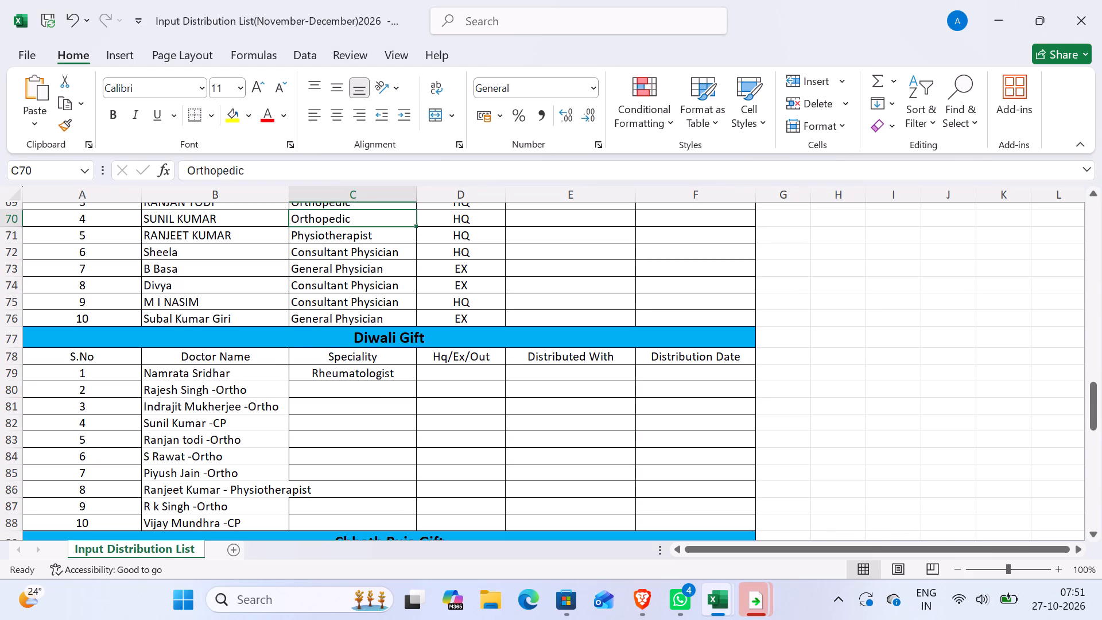
{"action": "key", "text": "ctrl+c"}
{"action": "left_click", "coordinate": [335, 390]}
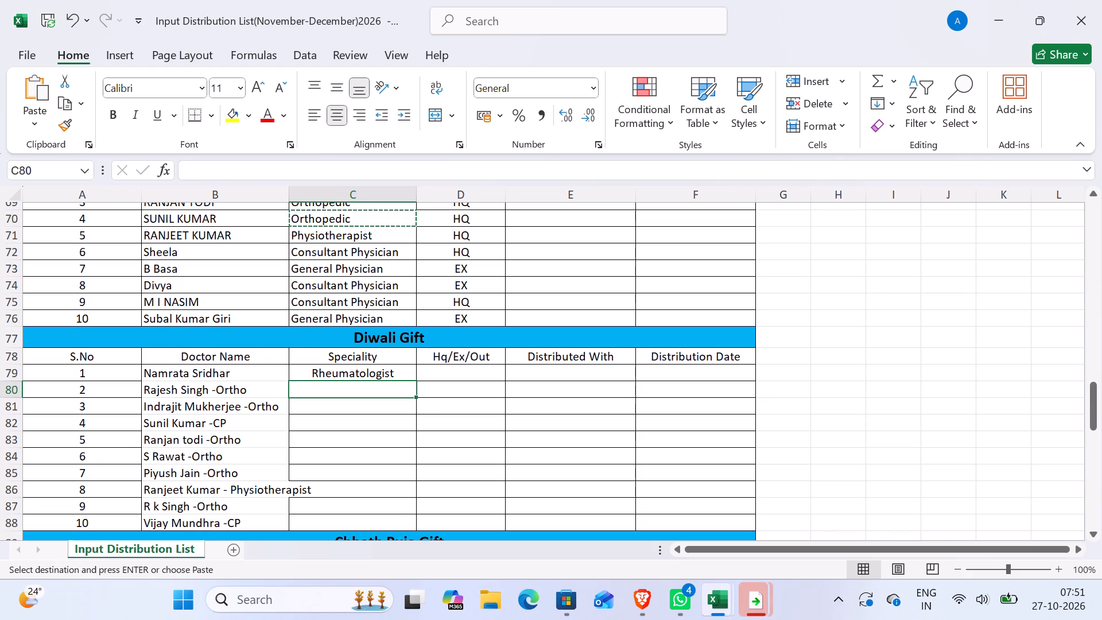
{"action": "key", "text": "ctrl+v"}
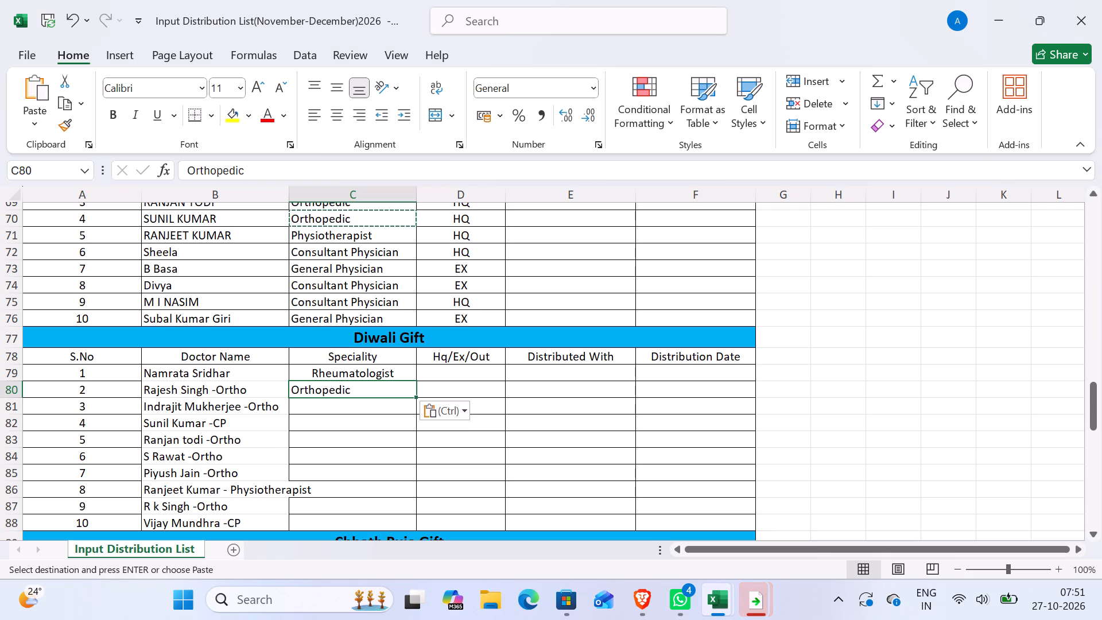
{"action": "left_click", "coordinate": [351, 410]}
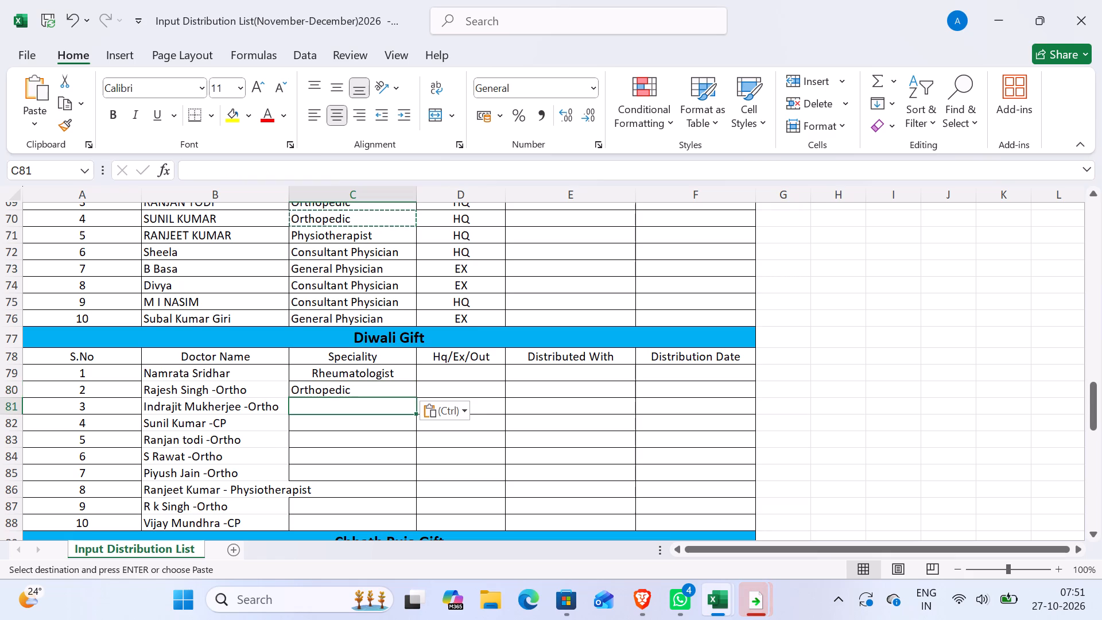
{"action": "key", "text": "ctrl+v"}
{"action": "left_click", "coordinate": [335, 444]}
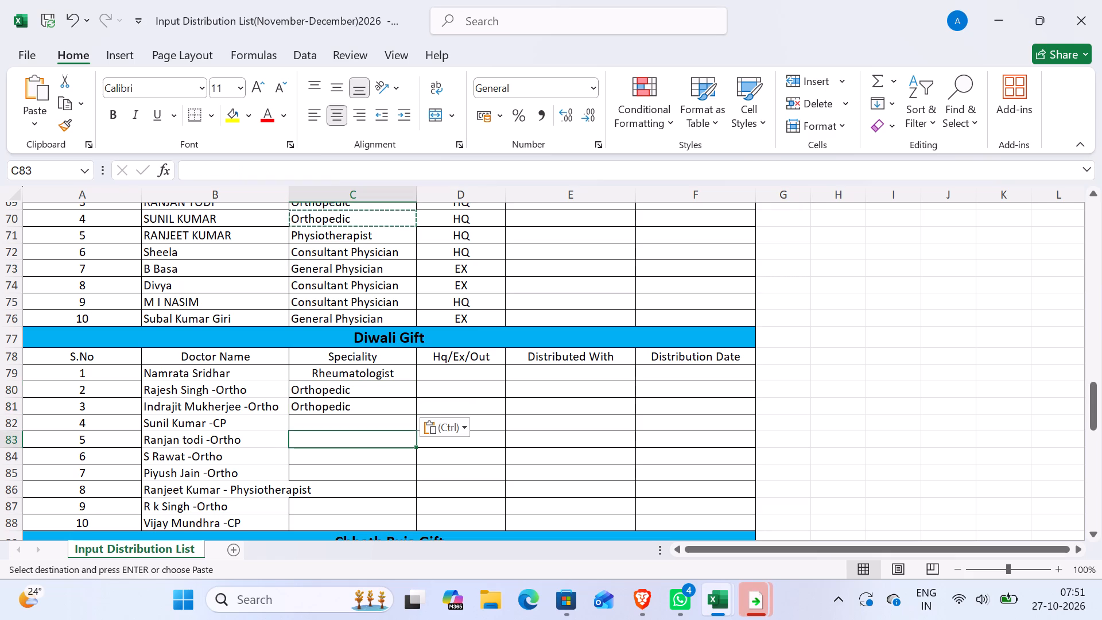
{"action": "key", "text": "ctrl+v"}
{"action": "left_click", "coordinate": [331, 459]}
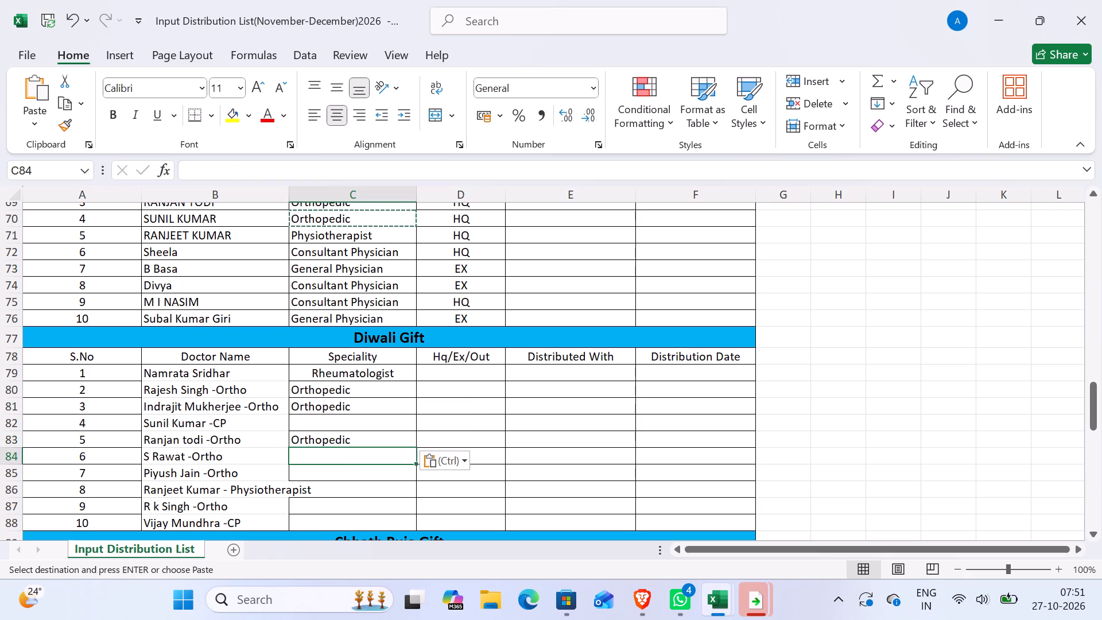
{"action": "key", "text": "ctrl+v"}
{"action": "left_click", "coordinate": [337, 479]}
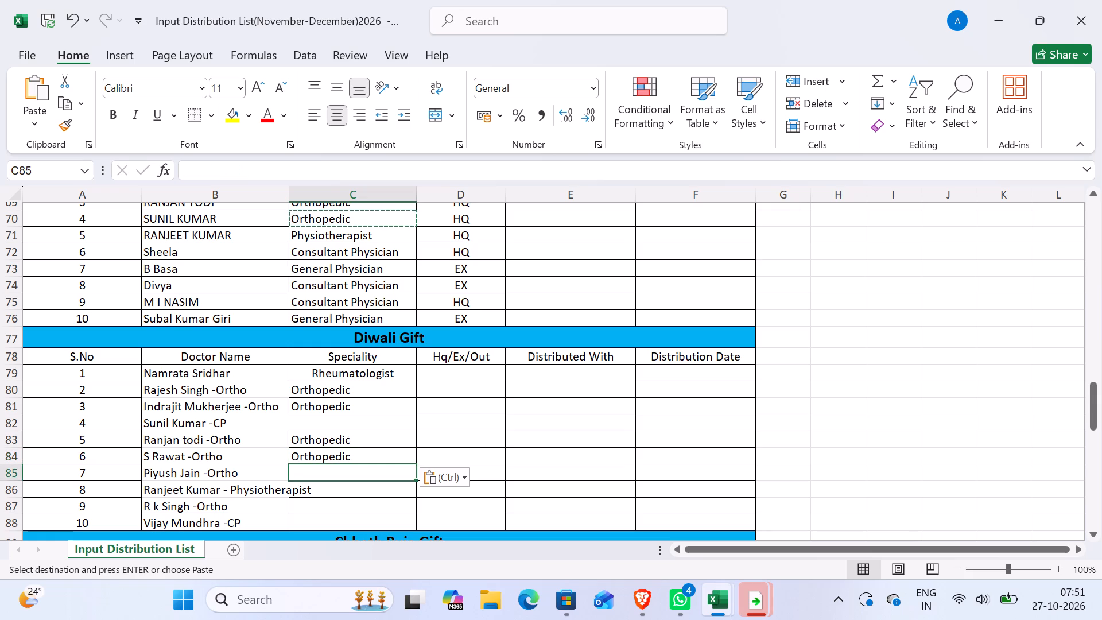
{"action": "key", "text": "ctrl+v"}
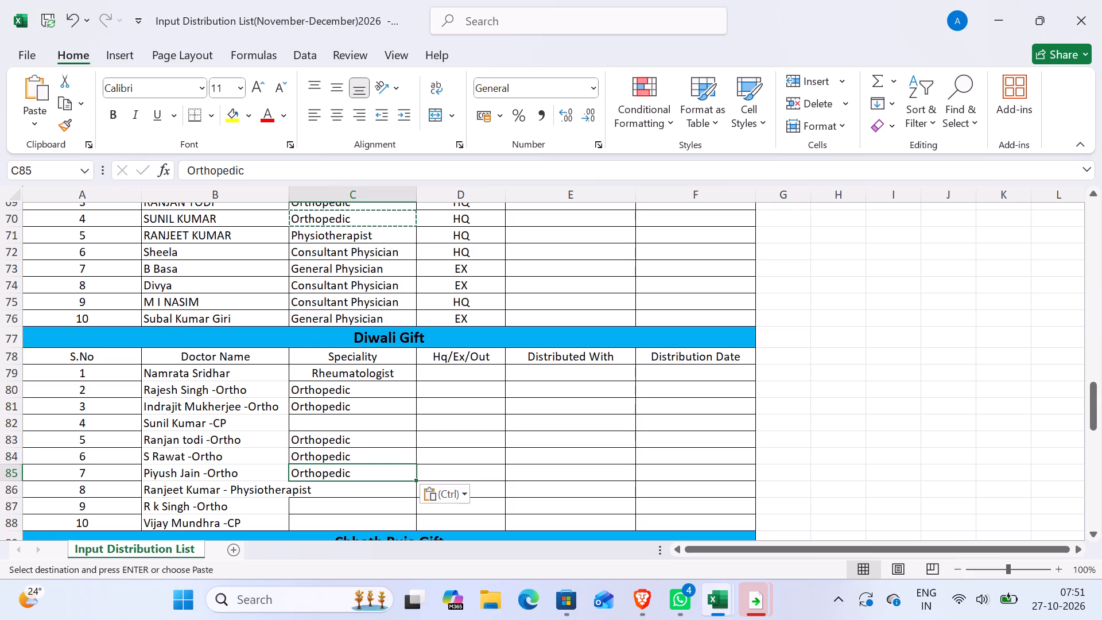
{"action": "left_click", "coordinate": [339, 510]}
{"action": "key", "text": "ctrl+v"}
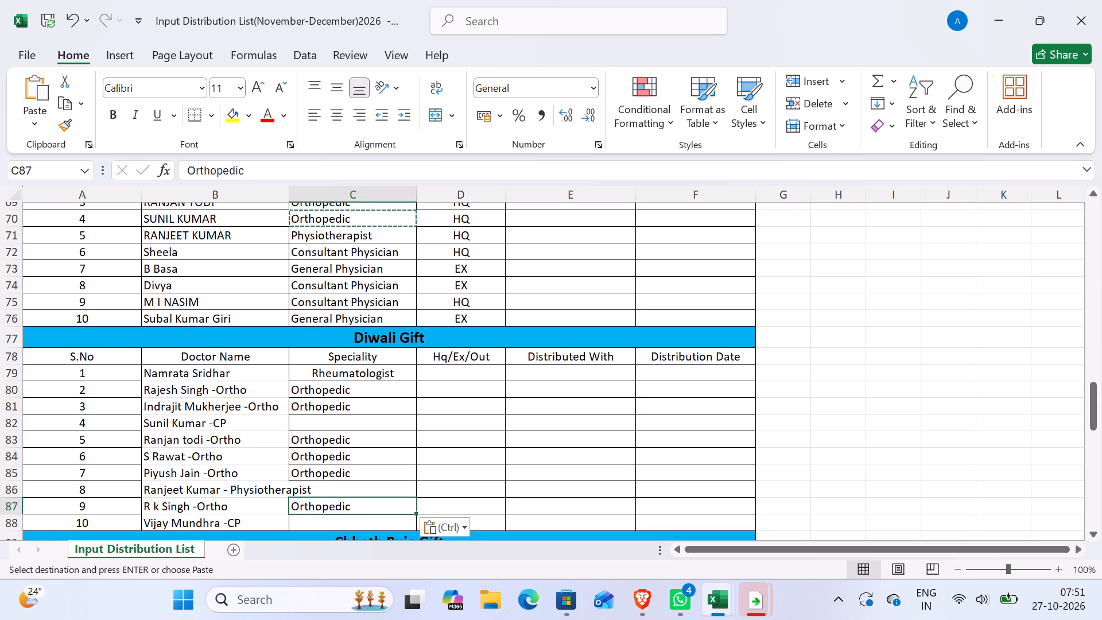
Fill Speciality with Consultant Physician copied from C72 for Diwali Gift doctors 4 and 10, cells C82 and C88.
{"action": "left_click", "coordinate": [331, 250]}
{"action": "key", "text": "ctrl+c"}
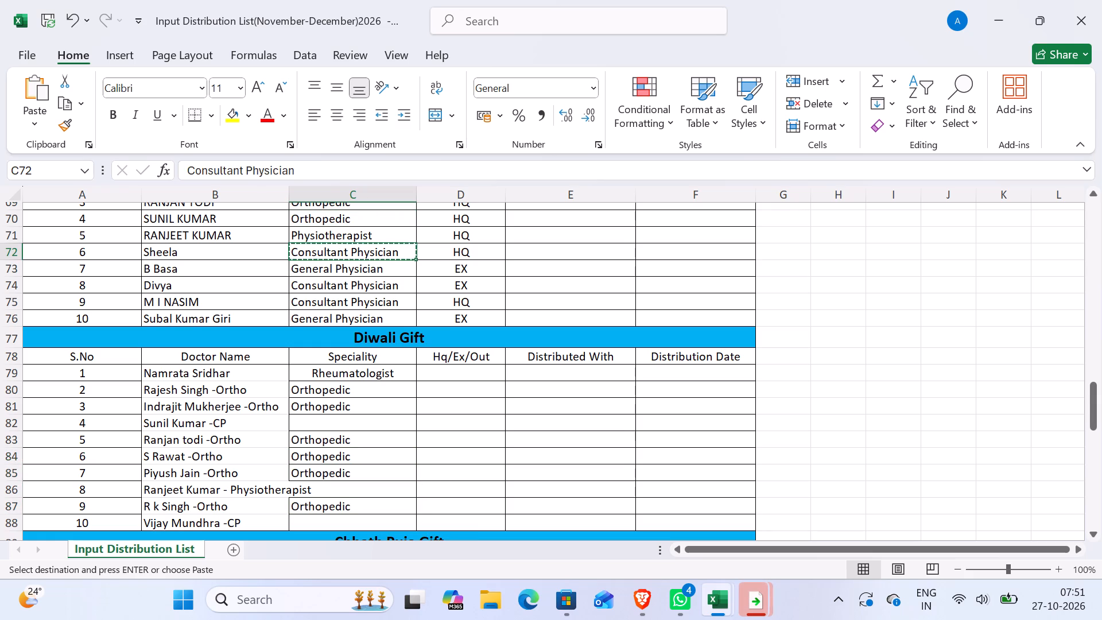
{"action": "left_click", "coordinate": [331, 425]}
{"action": "key", "text": "ctrl+v"}
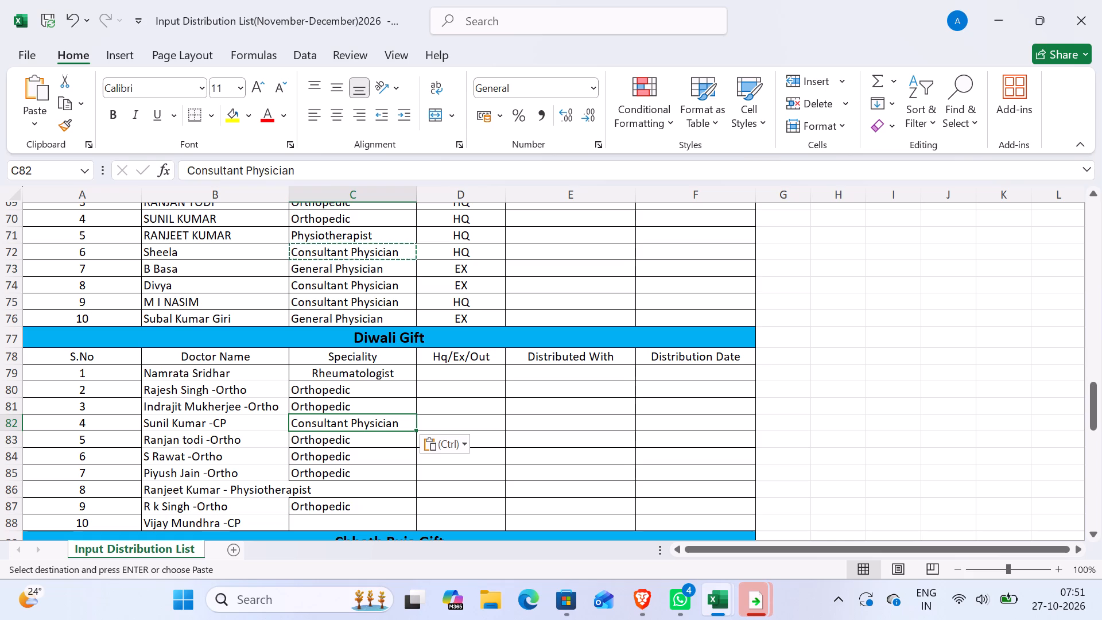
{"action": "left_click", "coordinate": [336, 493]}
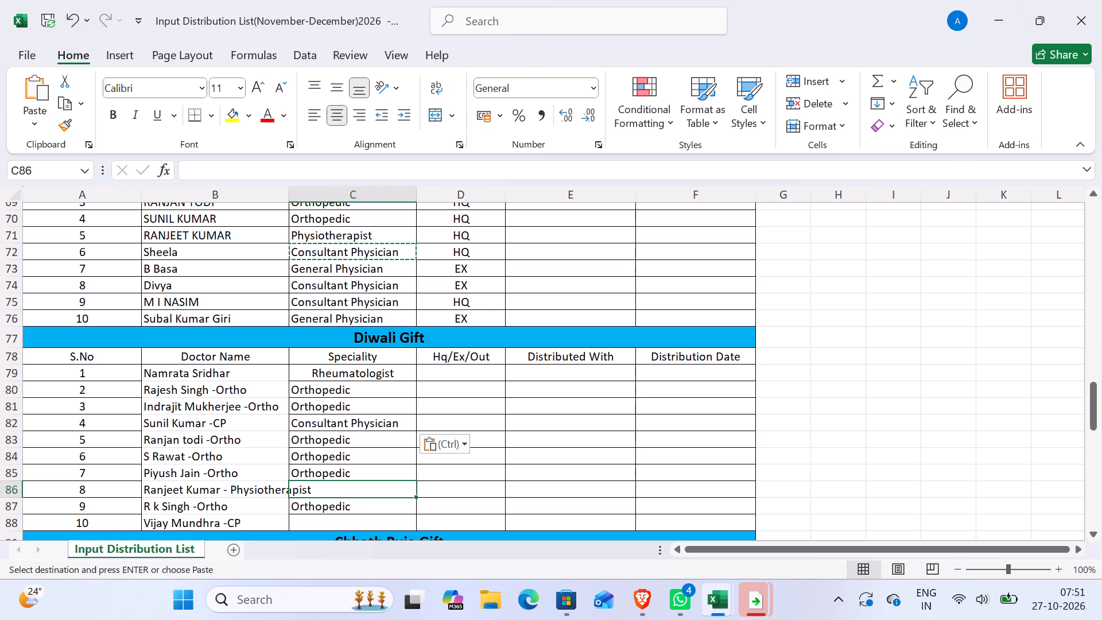
{"action": "left_click", "coordinate": [339, 525]}
{"action": "key", "text": "ctrl+v"}
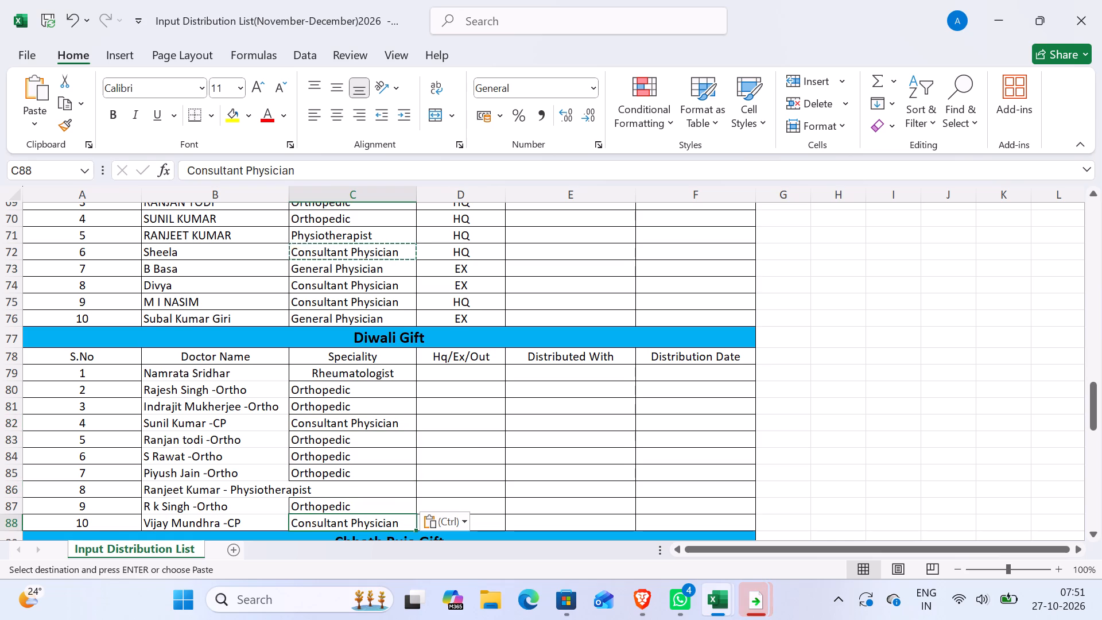
Move the word Physiotherapist out of Diwali Gift doctor 8's name in B86 into the Speciality cell C86.
{"action": "double_click", "coordinate": [278, 488]}
{"action": "left_click_drag", "start_coordinate": [317, 489], "coordinate": [261, 489]}
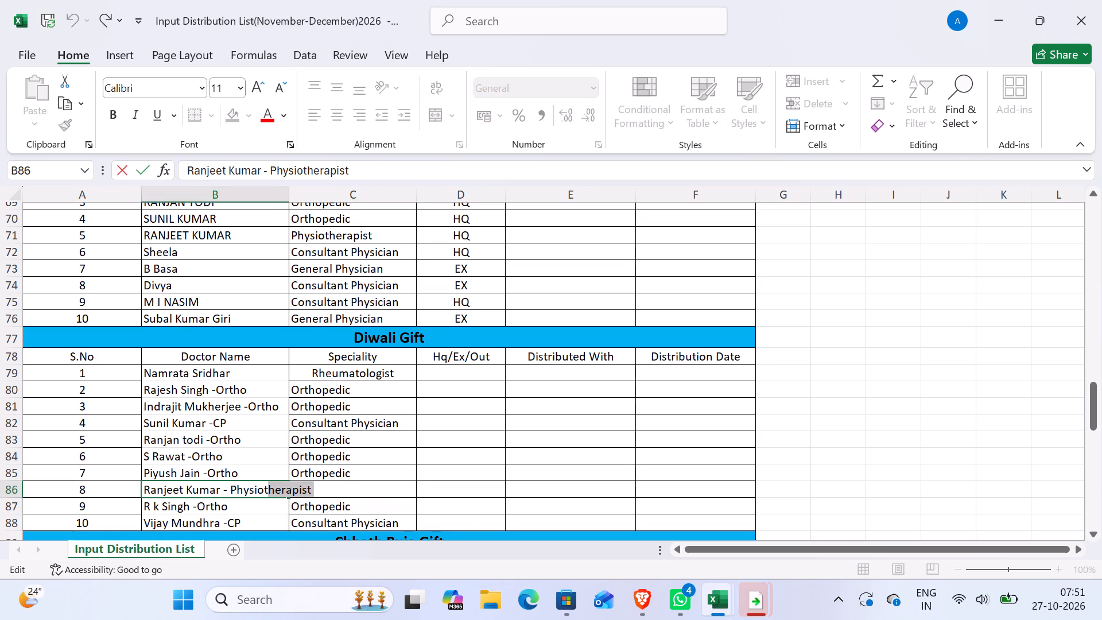
{"action": "left_click_drag", "start_coordinate": [261, 489], "coordinate": [227, 490]}
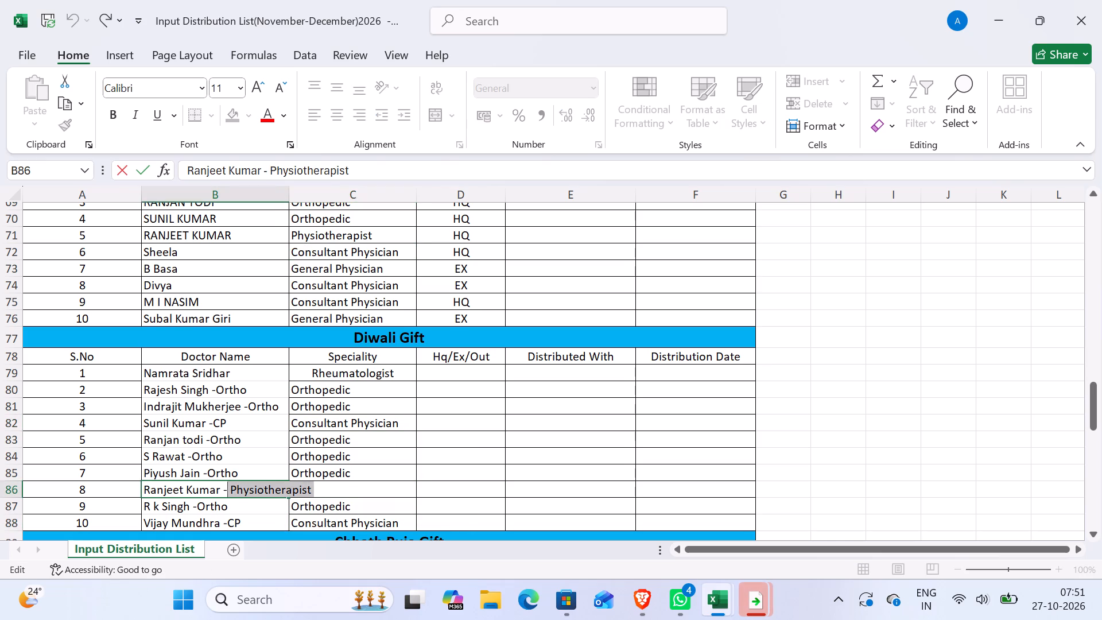
{"action": "left_click_drag", "start_coordinate": [227, 490], "coordinate": [230, 491]}
{"action": "key", "text": "ctrl+x"}
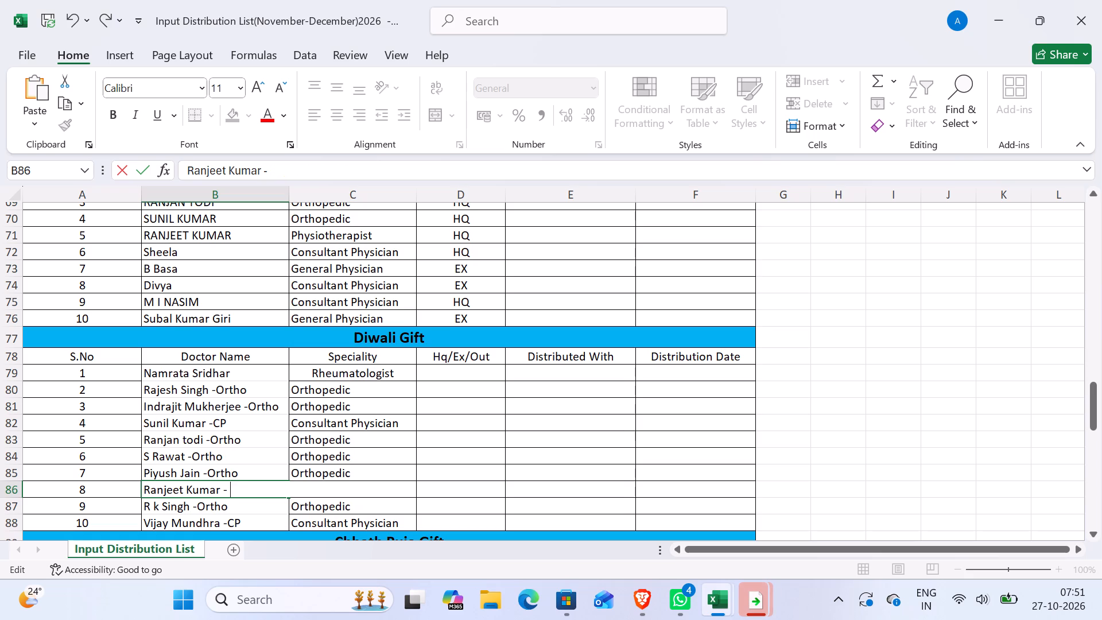
{"action": "left_click", "coordinate": [302, 486]}
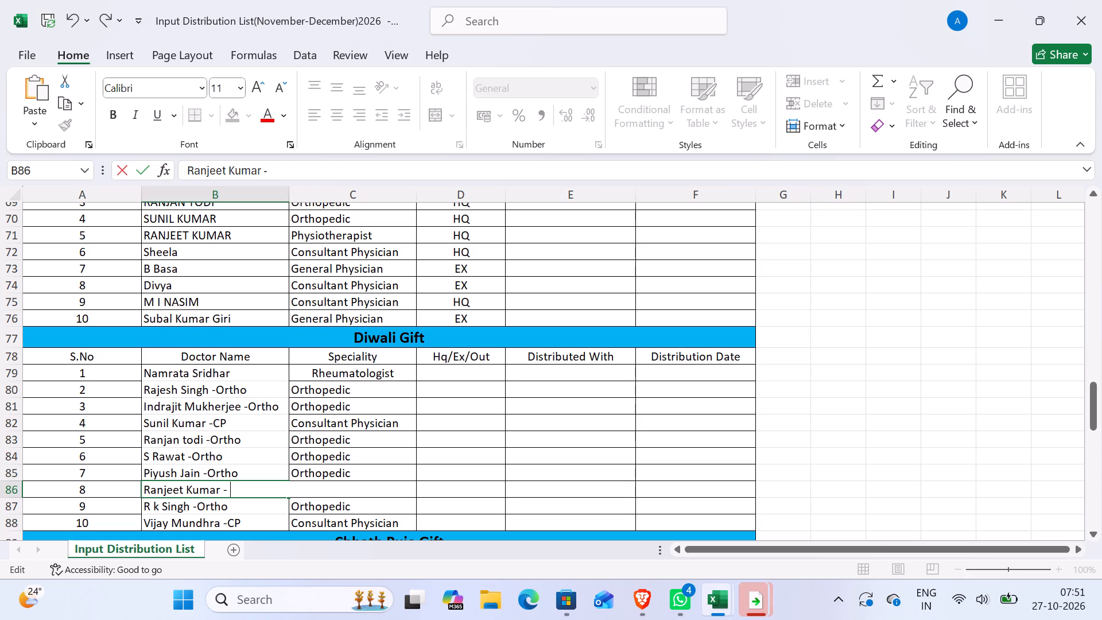
{"action": "left_click", "coordinate": [445, 483]}
{"action": "left_click", "coordinate": [337, 495]}
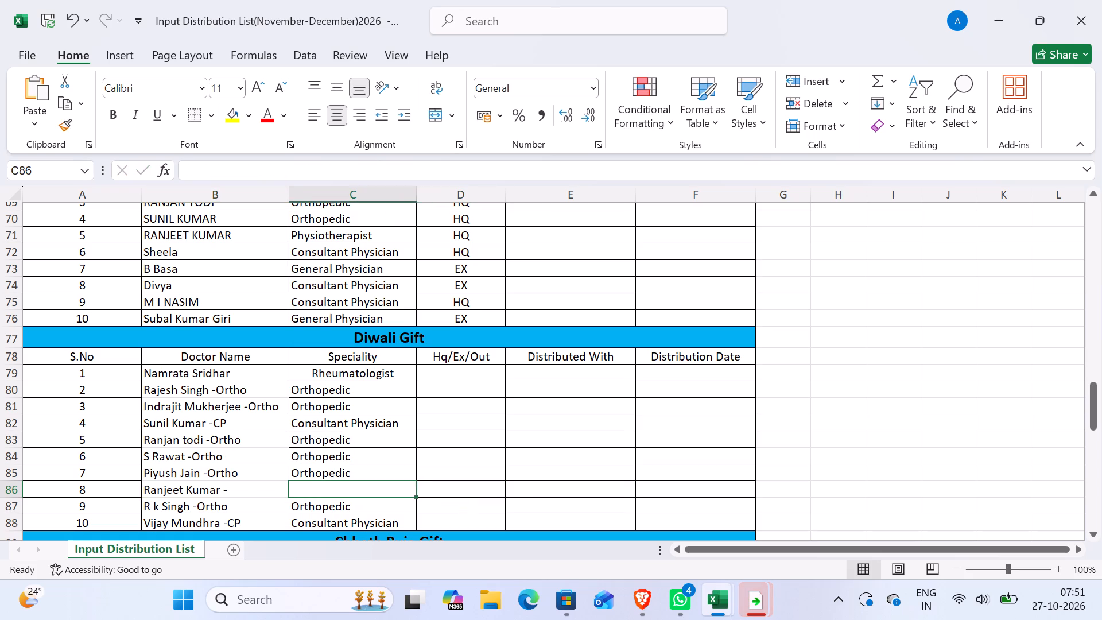
{"action": "key", "text": "ctrl+v"}
Remove the "-Ortho" suffix and its preceding space from Diwali Gift doctor 2's name in B80.
{"action": "double_click", "coordinate": [264, 388]}
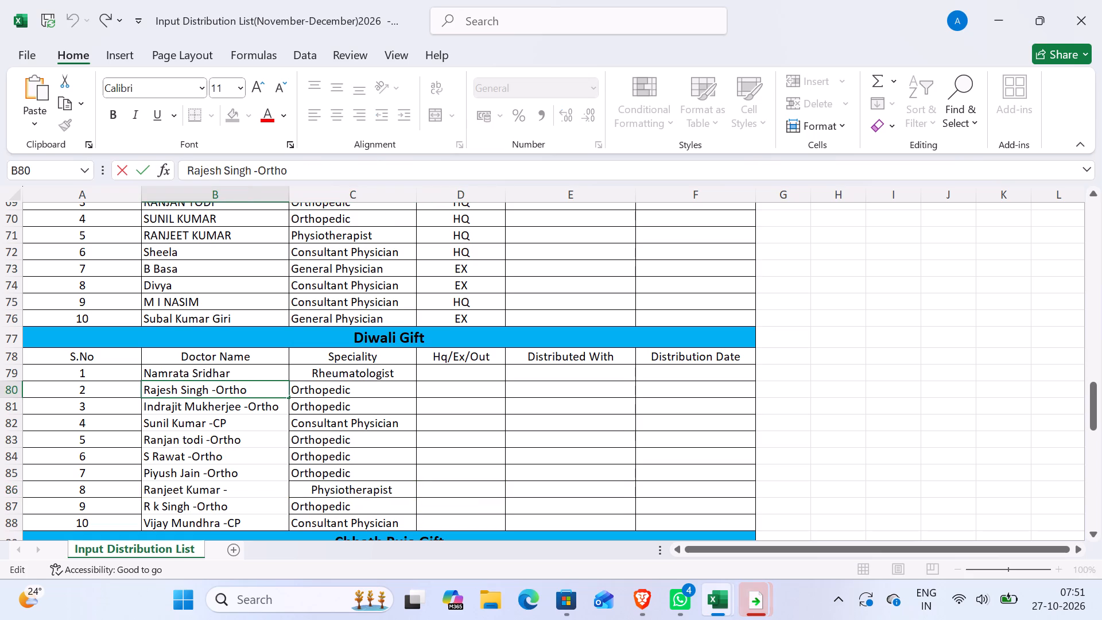
{"action": "key", "text": "BackSpace"}
{"action": "key", "text": "BackSpace"}
{"action": "key", "text": "BackSpace"}
{"action": "key", "text": "BackSpace"}
{"action": "key", "text": "BackSpace"}
{"action": "key", "text": "BackSpace"}
{"action": "key", "text": "BackSpace"}
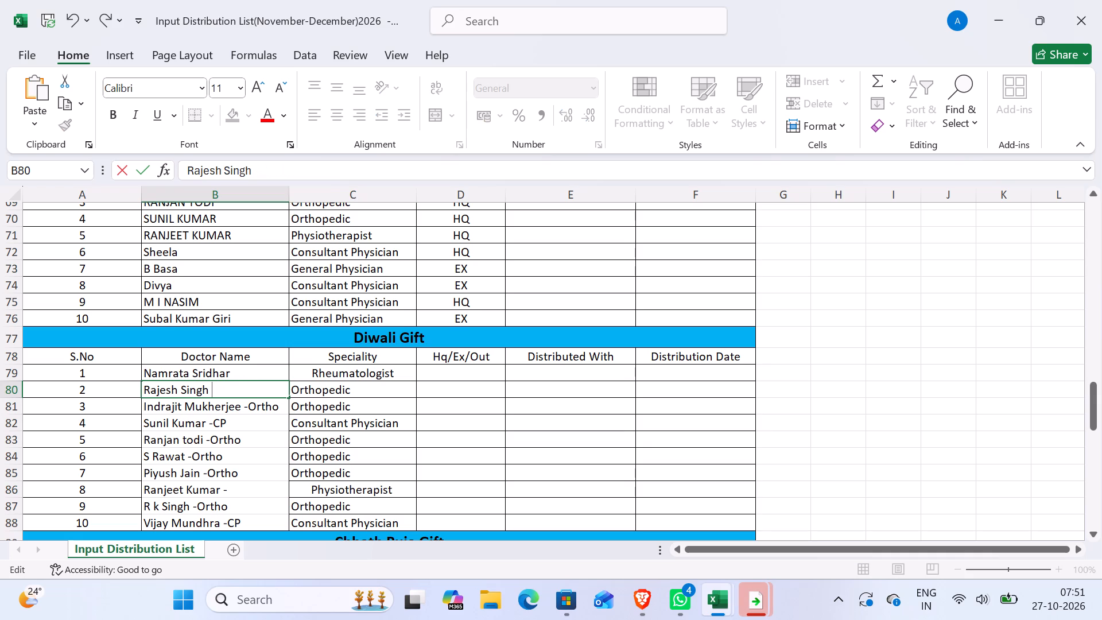
{"action": "key", "text": "BackSpace"}
Remove the "-Ortho" suffix from Diwali Gift doctor 3's name in B81, leaving only the name.
{"action": "double_click", "coordinate": [264, 404]}
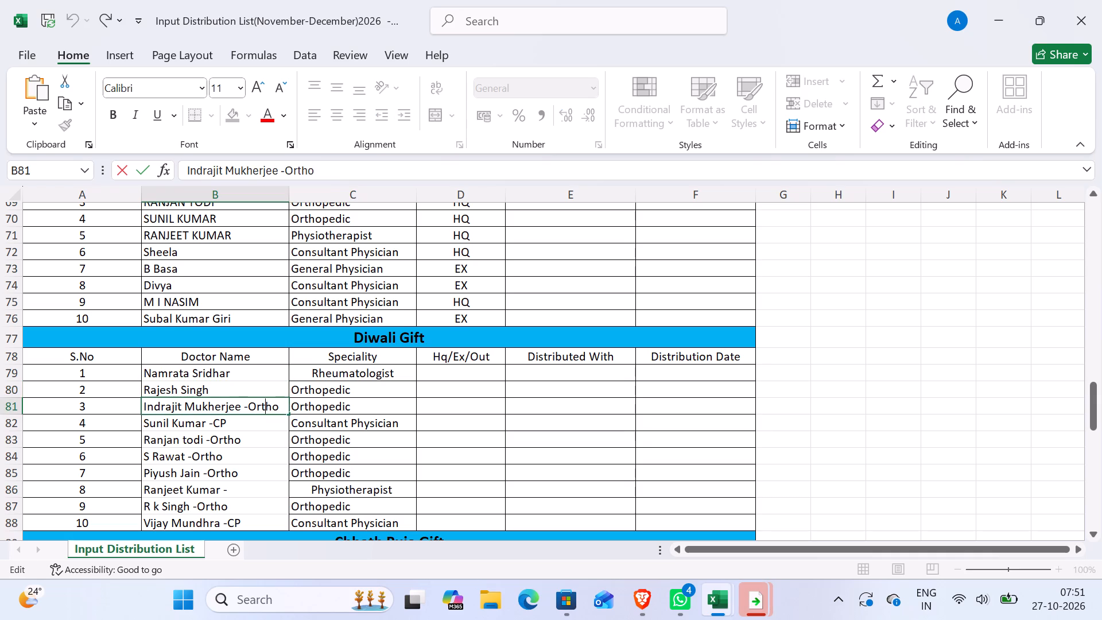
{"action": "left_click", "coordinate": [282, 404]}
{"action": "key", "text": "BackSpace"}
{"action": "key", "text": "BackSpace"}
{"action": "key", "text": "BackSpace"}
{"action": "key", "text": "BackSpace"}
{"action": "key", "text": "BackSpace"}
{"action": "key", "text": "BackSpace"}
{"action": "key", "text": "BackSpace"}
{"action": "key", "text": "BackSpace"}
Remove the "-CP" suffix from Diwali Gift doctor 4's name in B82, leaving only the name.
{"action": "left_click", "coordinate": [265, 429]}
{"action": "left_click", "coordinate": [261, 427]}
{"action": "left_click", "coordinate": [261, 427]}
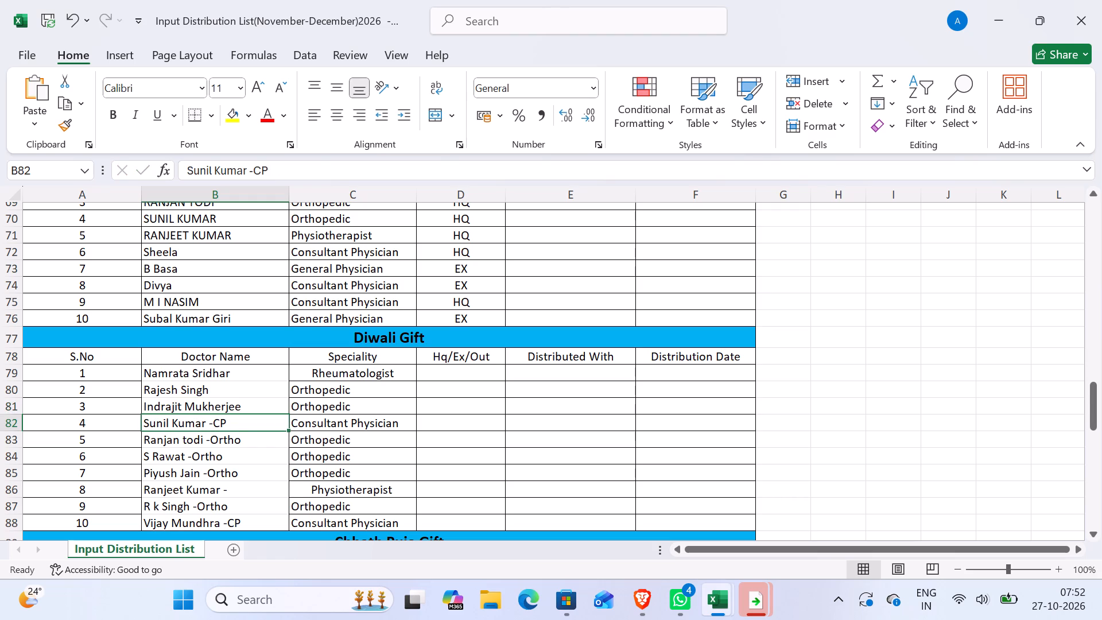
{"action": "left_click", "coordinate": [261, 427]}
{"action": "key", "text": "BackSpace"}
{"action": "key", "text": "BackSpace"}
{"action": "key", "text": "BackSpace"}
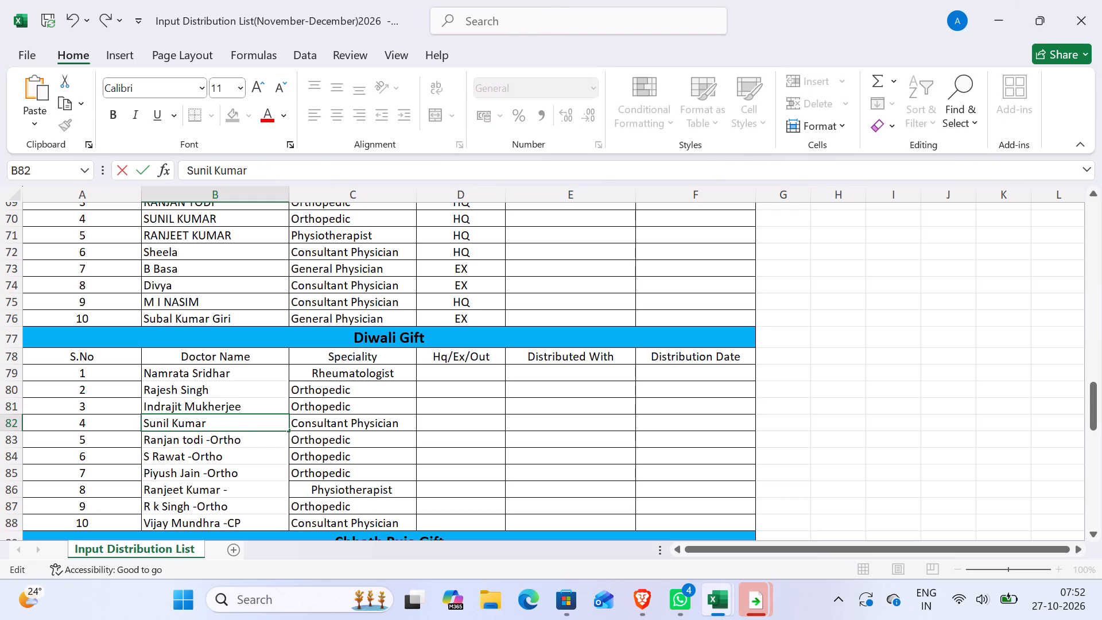
{"action": "key", "text": "BackSpace"}
Remove the "-Ortho" suffix from Diwali Gift doctor 5's name in B83, leaving only the name.
{"action": "double_click", "coordinate": [263, 441]}
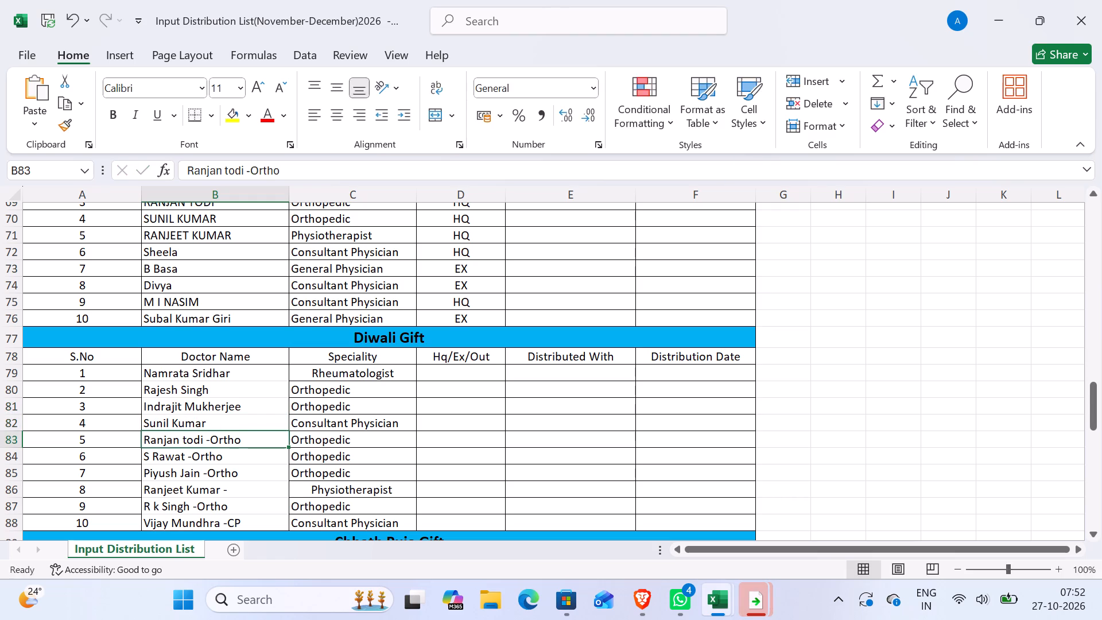
{"action": "key", "text": "BackSpace"}
{"action": "key", "text": "BackSpace"}
{"action": "key", "text": "BackSpace"}
{"action": "key", "text": "BackSpace"}
{"action": "key", "text": "BackSpace"}
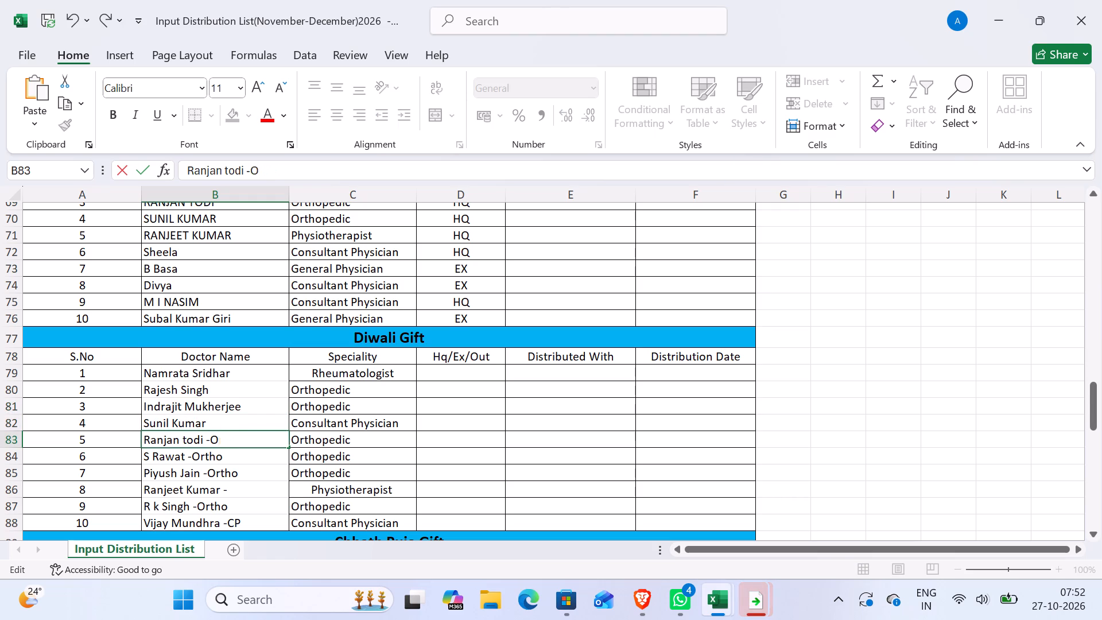
{"action": "key", "text": "BackSpace"}
{"action": "key", "text": "BackSpace"}
{"action": "key", "text": "BackSpace"}
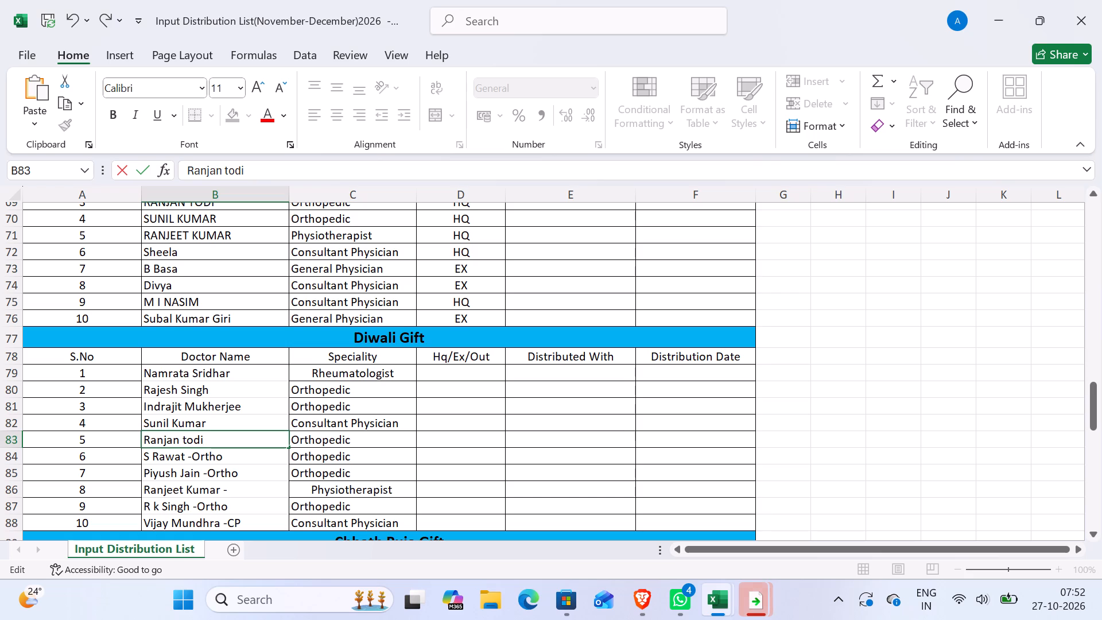
Remove the "-Ortho" suffix from Diwali Gift doctor 6's name in B84, leaving only the name.
{"action": "double_click", "coordinate": [230, 452]}
{"action": "key", "text": "BackSpace"}
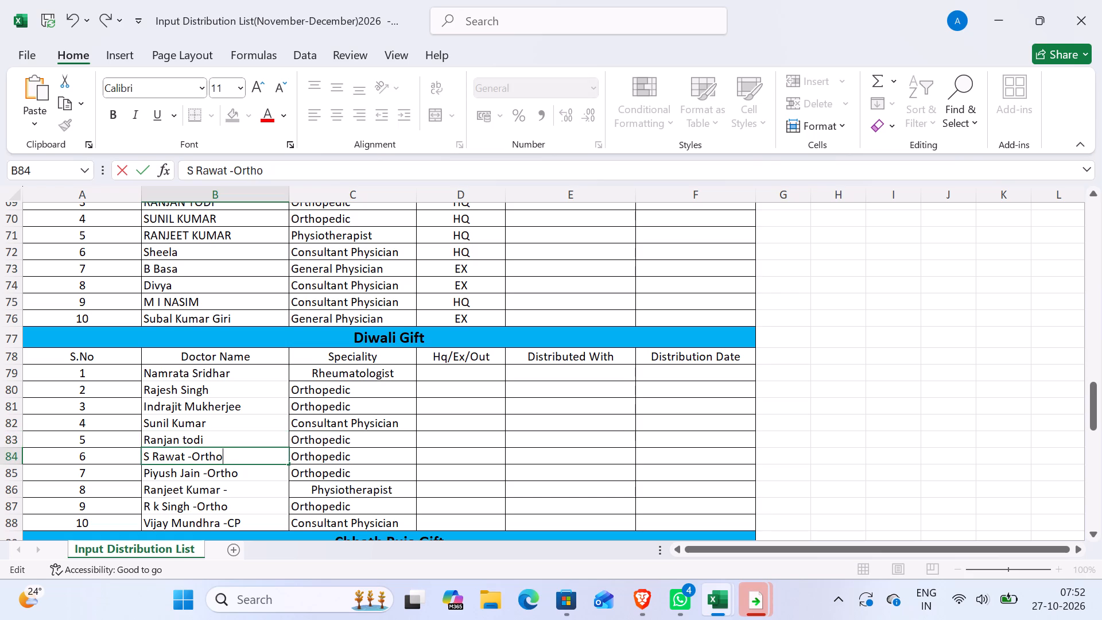
{"action": "key", "text": "BackSpace"}
{"action": "key", "text": "BackSpace"}
{"action": "key", "text": "BackSpace"}
{"action": "key", "text": "BackSpace"}
{"action": "key", "text": "BackSpace"}
{"action": "key", "text": "BackSpace"}
{"action": "key", "text": "BackSpace"}
Remove the "-Ortho" suffix from Diwali Gift doctor 7's name in B85, leaving only the name.
{"action": "triple_click", "coordinate": [252, 473]}
{"action": "key", "text": "BackSpace"}
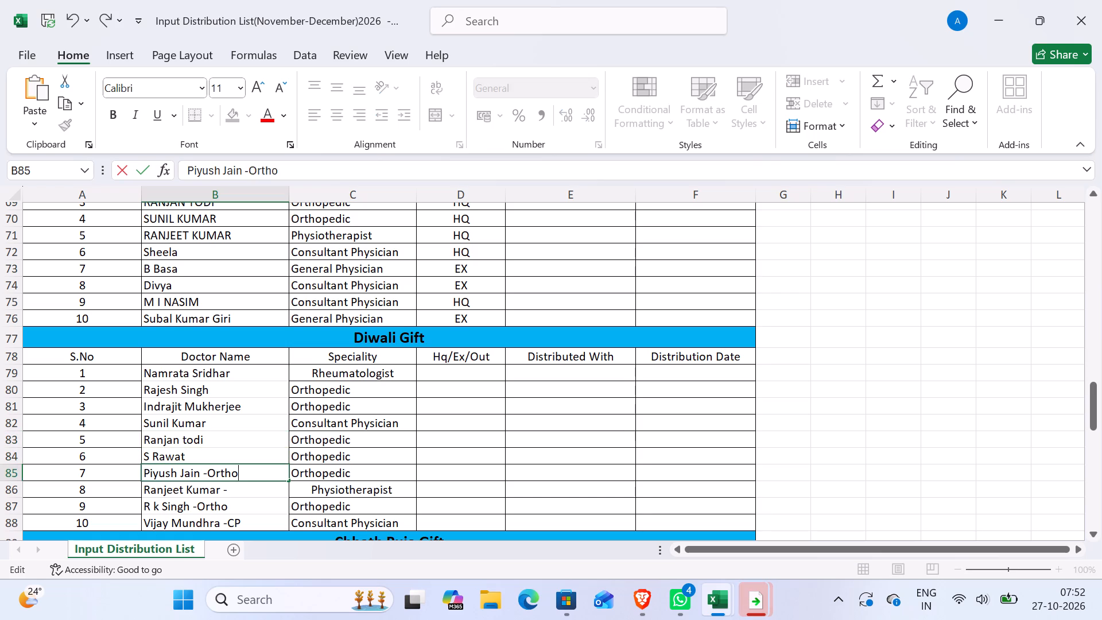
{"action": "key", "text": "BackSpace"}
{"action": "key", "text": "BackSpace"}
{"action": "key", "text": "BackSpace"}
{"action": "key", "text": "BackSpace"}
{"action": "key", "text": "BackSpace"}
{"action": "key", "text": "BackSpace"}
{"action": "key", "text": "BackSpace"}
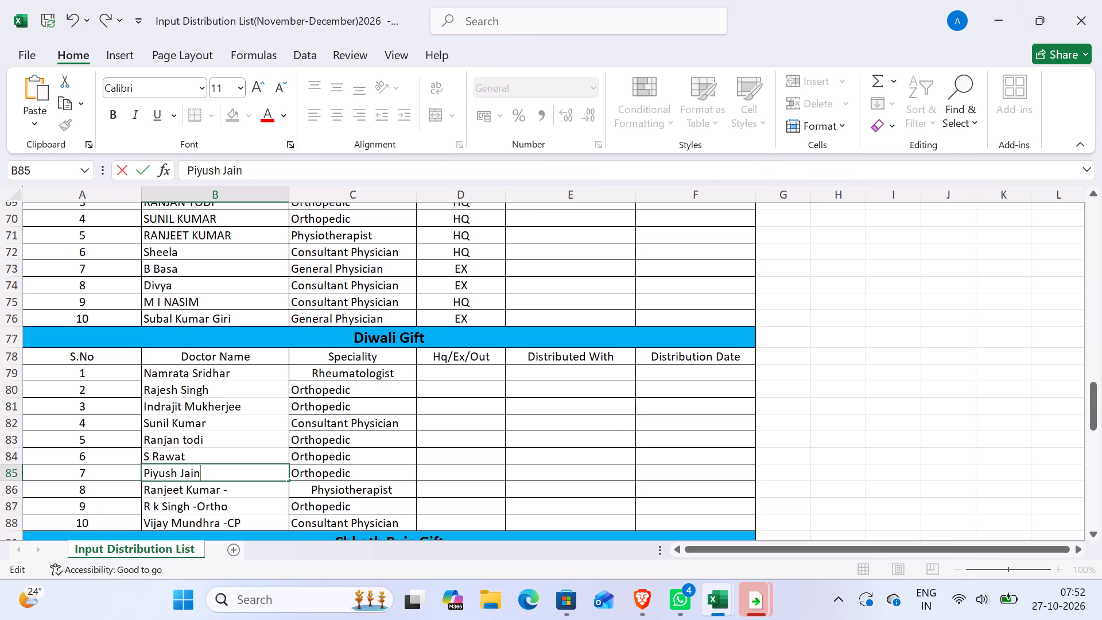
Remove the leftover trailing hyphen and spaces from Diwali Gift doctor 8's name in B86.
{"action": "double_click", "coordinate": [247, 489]}
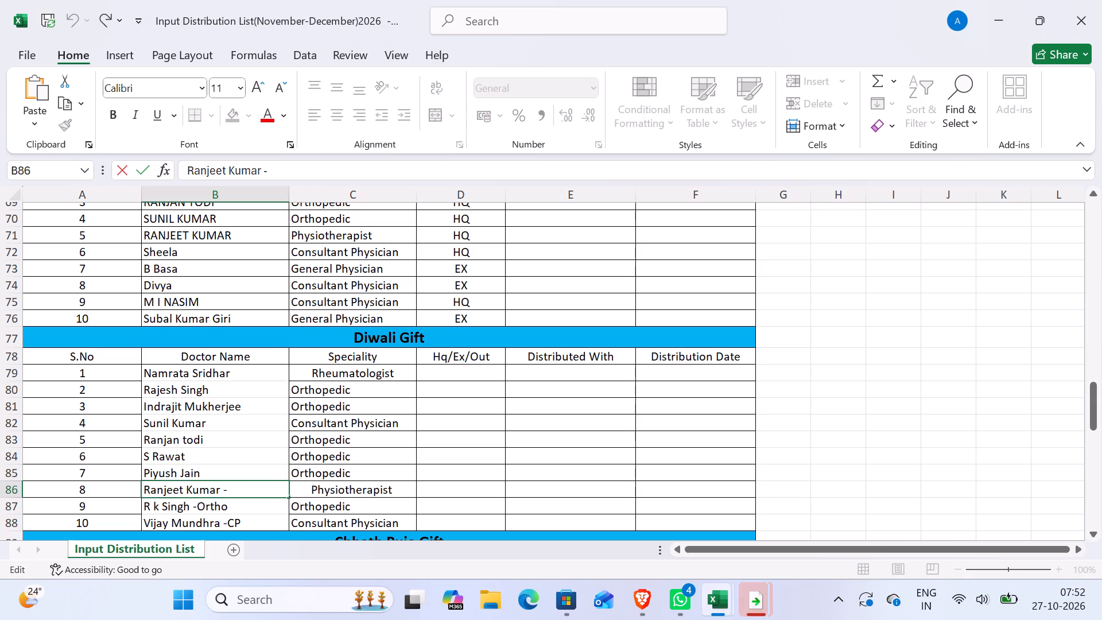
{"action": "key", "text": "BackSpace"}
{"action": "key", "text": "BackSpace"}
{"action": "key", "text": "BackSpace"}
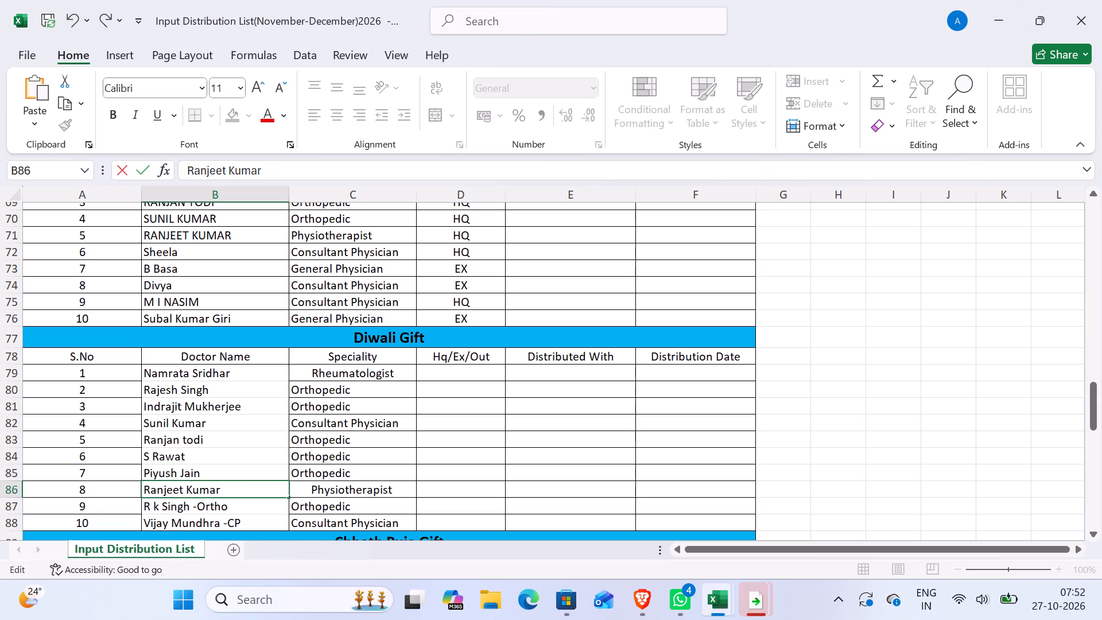
Remove the "-Ortho" suffix from Diwali Gift doctor 9's name in B87, leaving only the name.
{"action": "double_click", "coordinate": [246, 508]}
{"action": "key", "text": "BackSpace"}
{"action": "key", "text": "BackSpace"}
{"action": "key", "text": "BackSpace"}
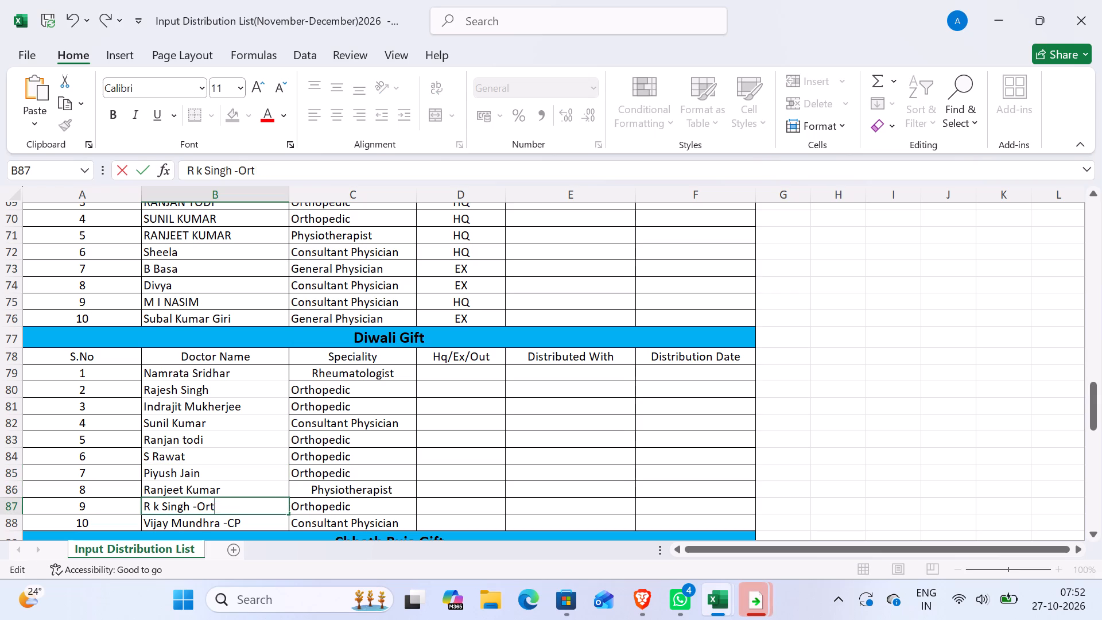
{"action": "key", "text": "BackSpace"}
{"action": "key", "text": "BackSpace"}
{"action": "key", "text": "BackSpace"}
{"action": "key", "text": "BackSpace"}
{"action": "key", "text": "BackSpace"}
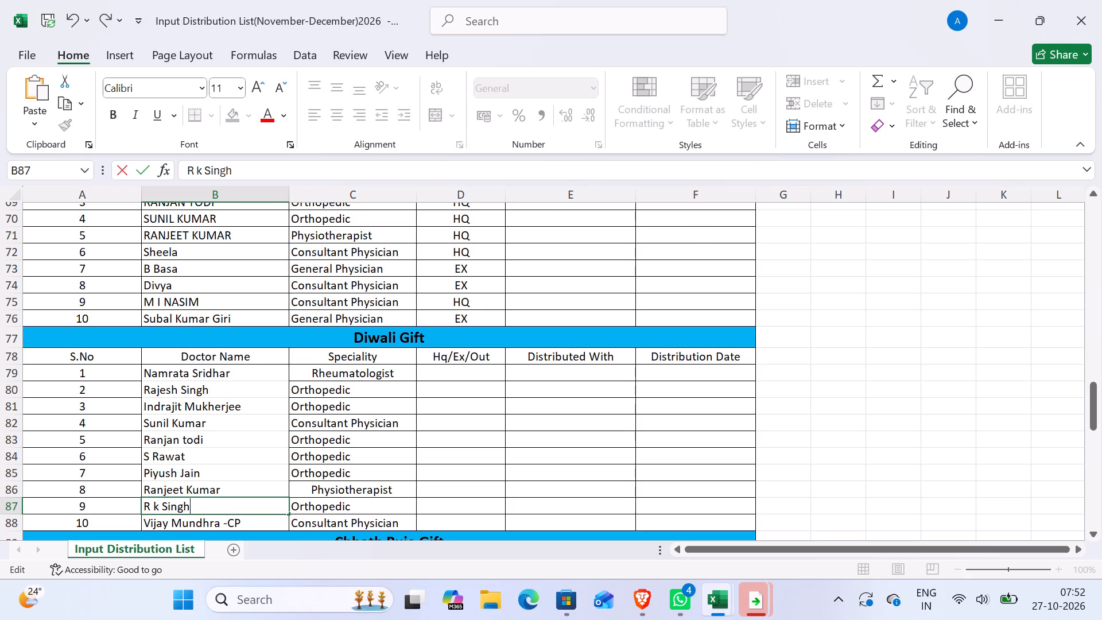
Remove the "-CP" suffix from Diwali Gift doctor 10's name in B88, leaving only the name.
{"action": "double_click", "coordinate": [248, 518]}
{"action": "key", "text": "BackSpace"}
{"action": "key", "text": "BackSpace"}
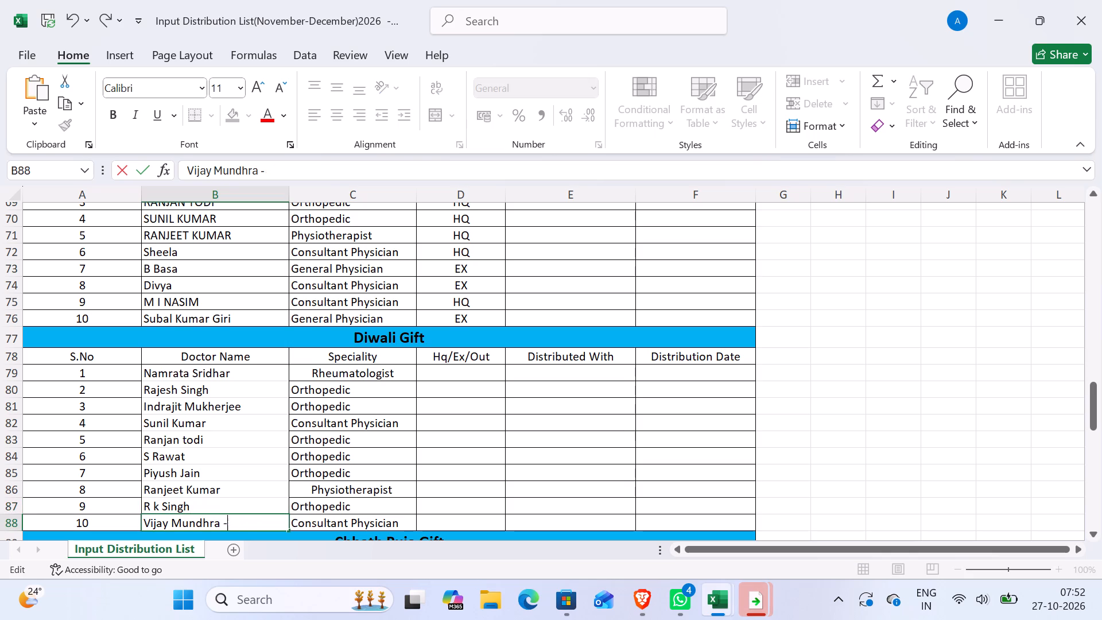
{"action": "key", "text": "BackSpace"}
{"action": "key", "text": "BackSpace"}
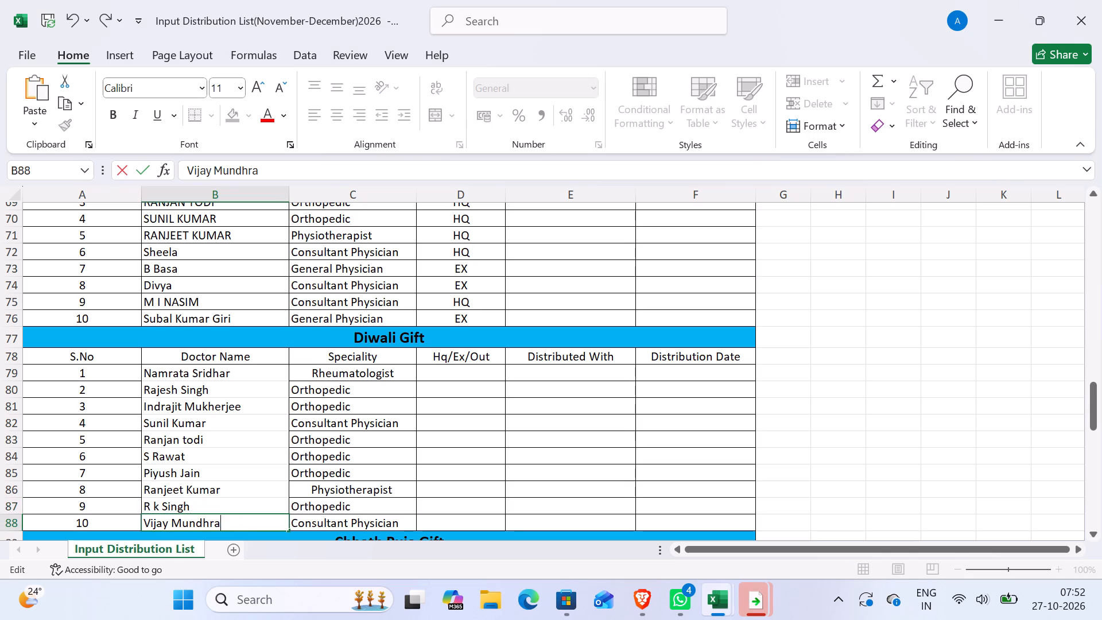
{"action": "left_click", "coordinate": [382, 440]}
Left-align the Diwali Gift specialities Physiotherapist in C86 and Rheumatologist in C79 to match the rest of the column.
{"action": "left_click", "coordinate": [374, 486]}
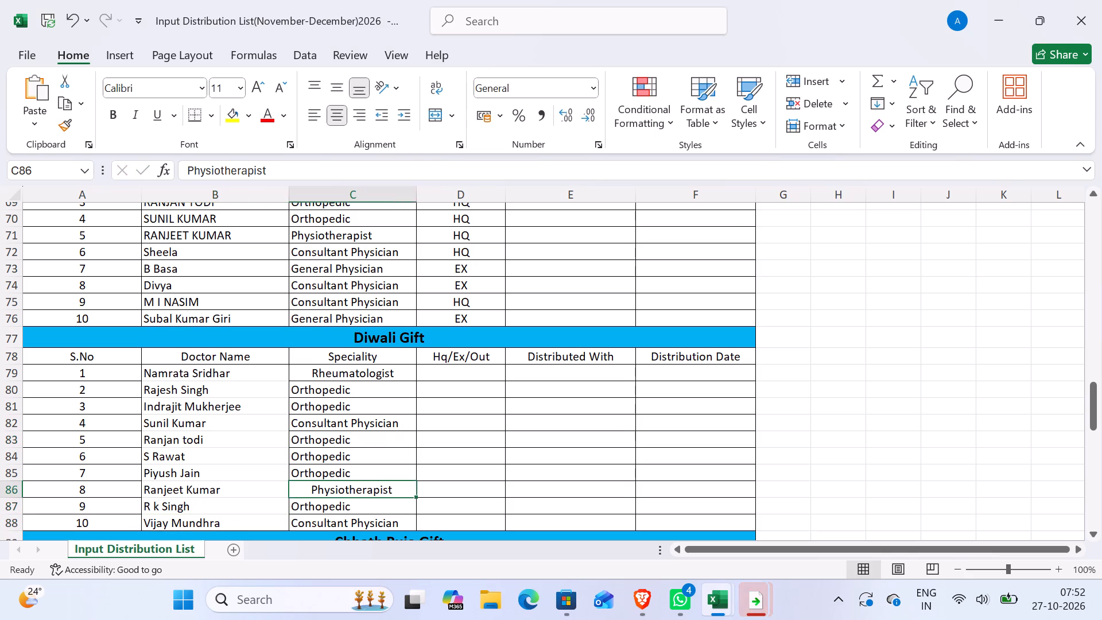
{"action": "left_click", "coordinate": [317, 116]}
{"action": "left_click", "coordinate": [363, 375]}
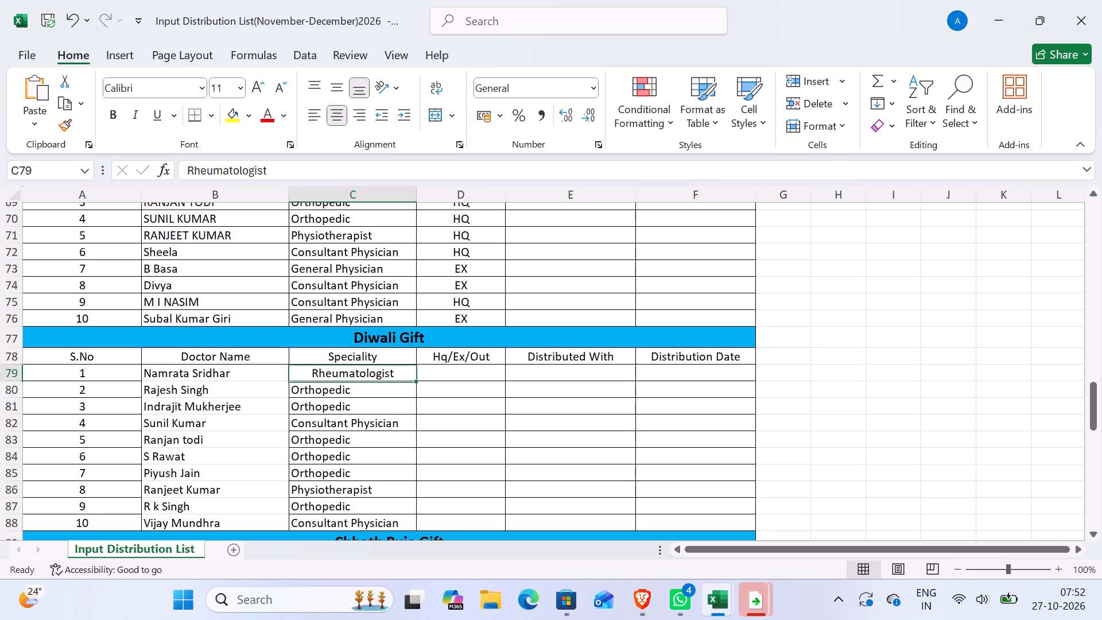
{"action": "left_click", "coordinate": [309, 107]}
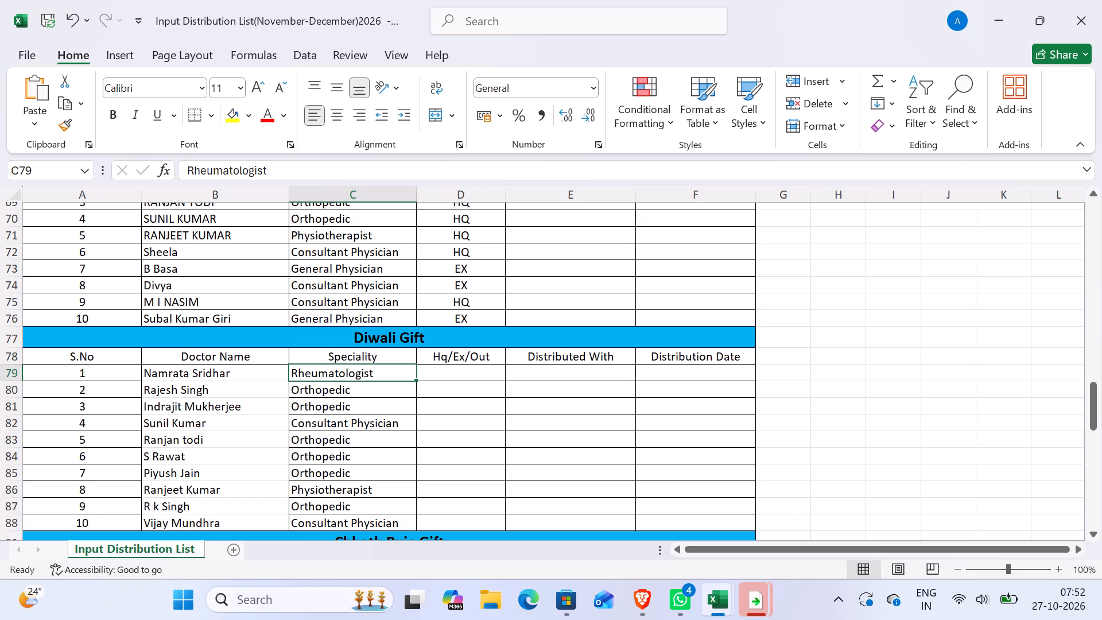
Copy HQ from D75 into the Diwali Gift Hq/Ex/Out column and fill it through all ten doctors, D79 to D88.
{"action": "left_click", "coordinate": [467, 297]}
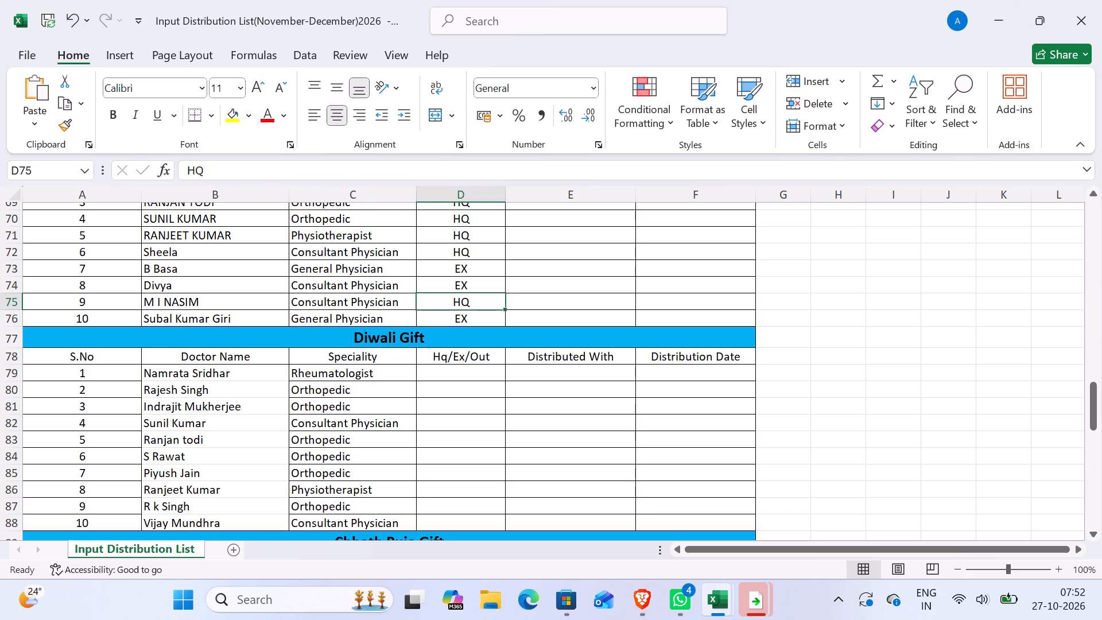
{"action": "key", "text": "ctrl+c"}
{"action": "left_click", "coordinate": [467, 370]}
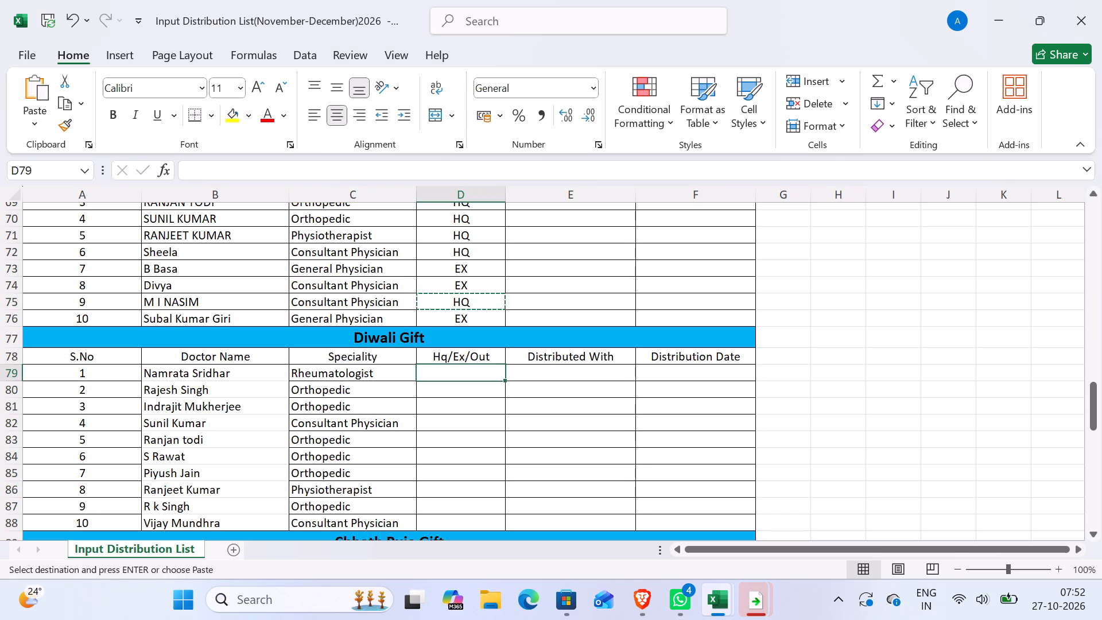
{"action": "key", "text": "ctrl+v"}
{"action": "left_click_drag", "start_coordinate": [503, 381], "coordinate": [508, 510]}
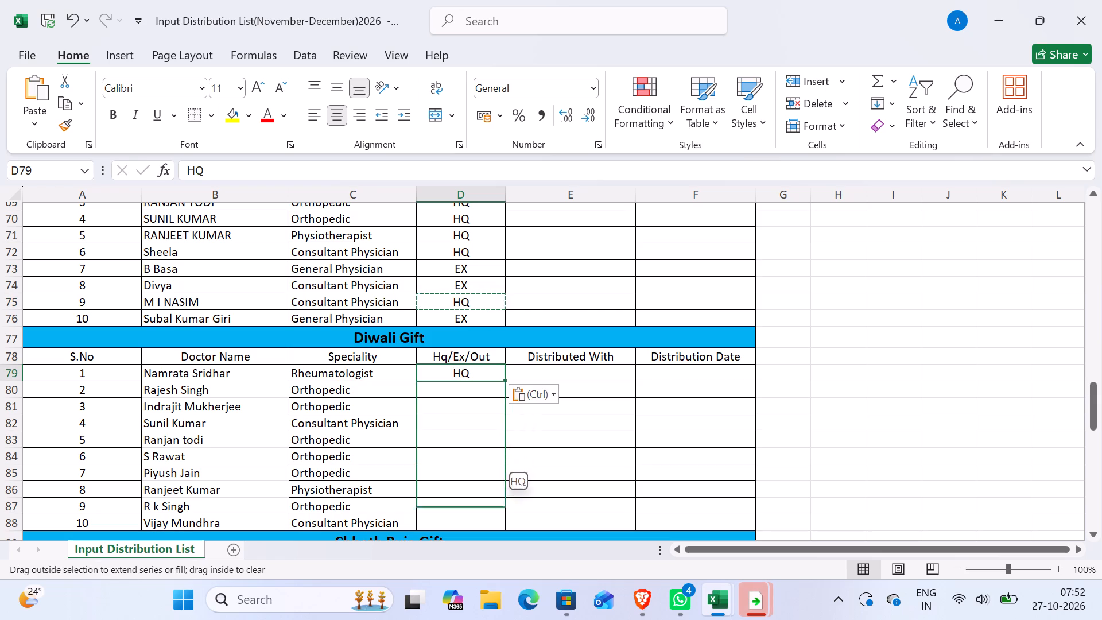
{"action": "left_click_drag", "start_coordinate": [508, 510], "coordinate": [486, 470]}
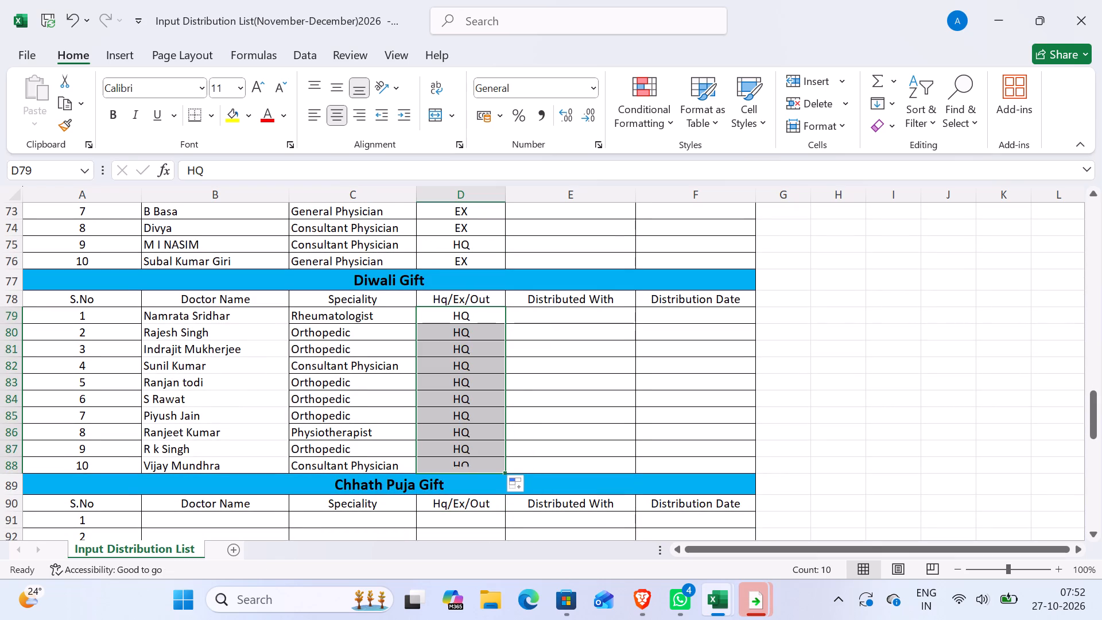
Copy EX from D76 into the Hq/Ex/Out cells of Diwali Gift doctors 9 and 10, D87 and D88.
{"action": "left_click", "coordinate": [464, 243]}
{"action": "left_click", "coordinate": [463, 264]}
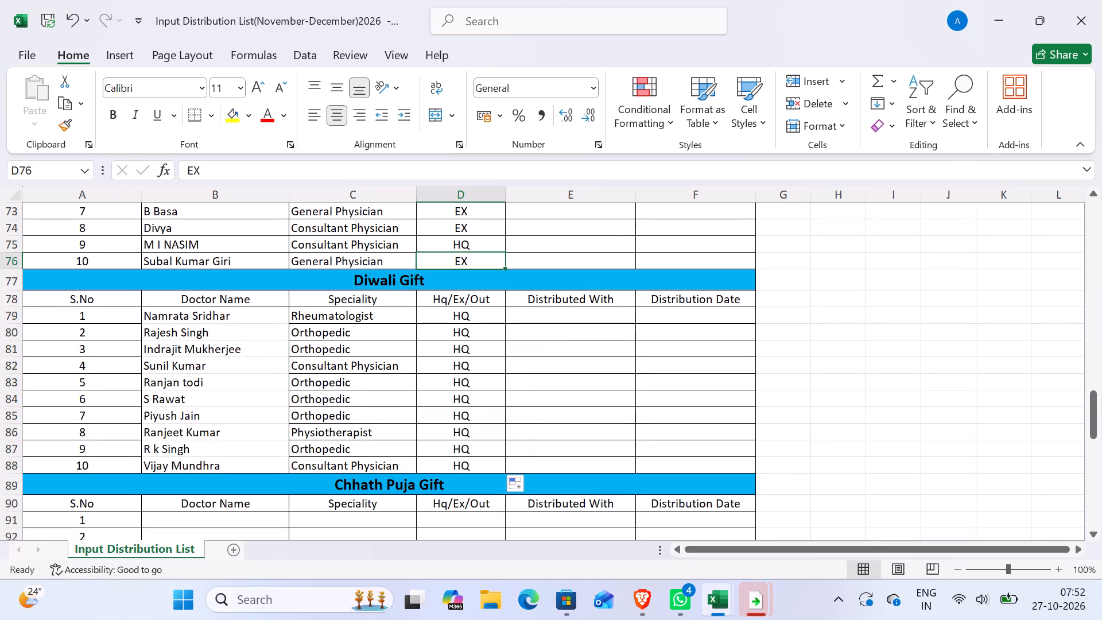
{"action": "key", "text": "ctrl+c"}
{"action": "left_click", "coordinate": [463, 314]}
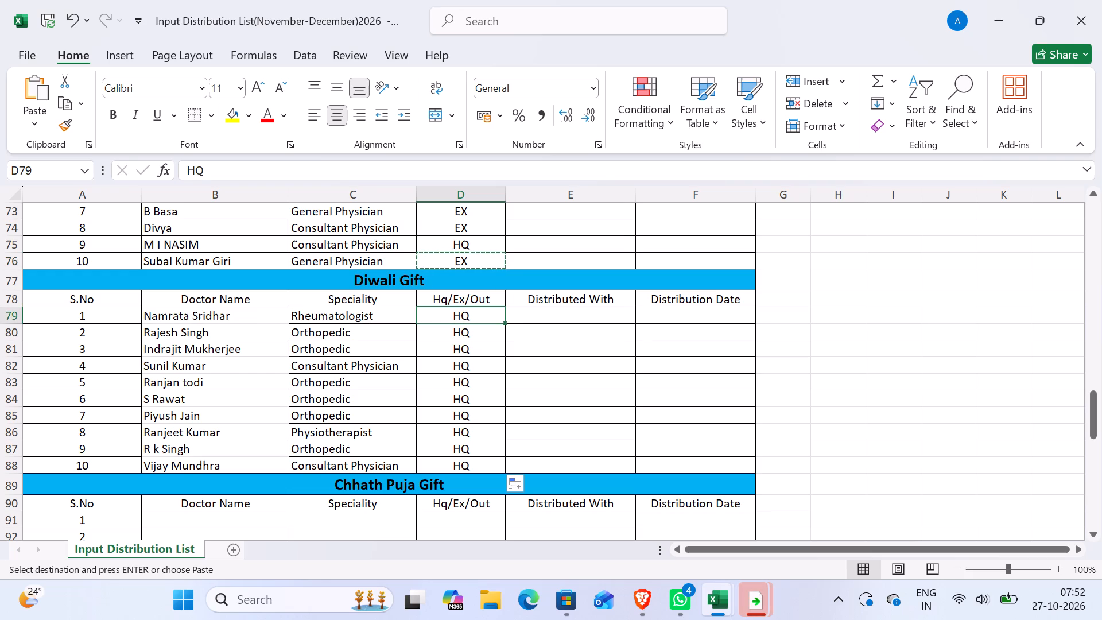
{"action": "key", "text": "Down"}
{"action": "key", "text": "Down"}
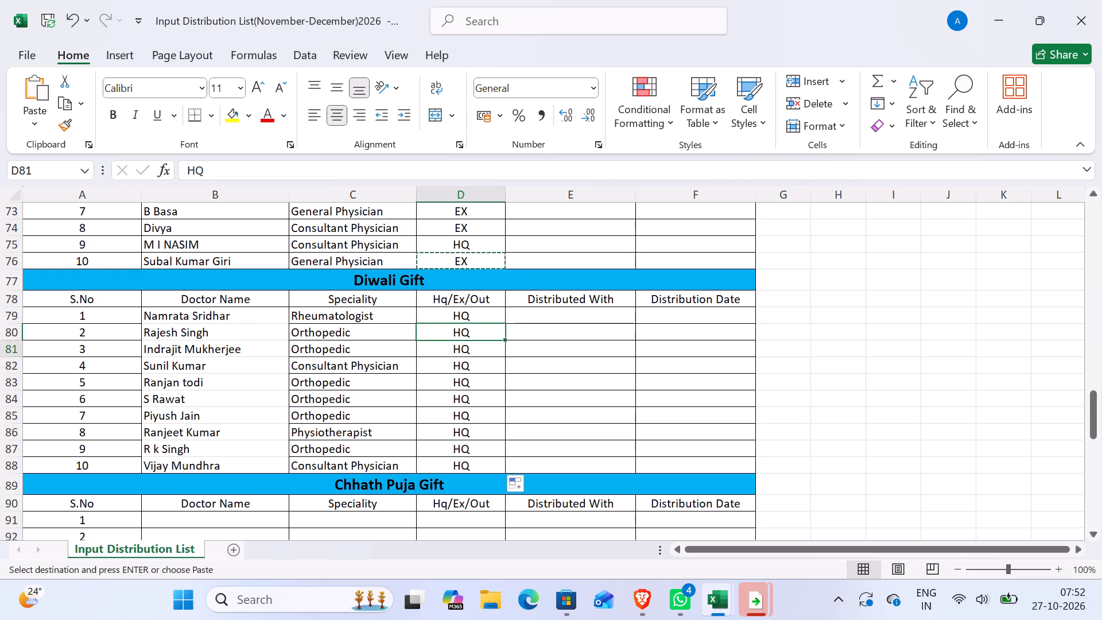
{"action": "key", "text": "Down"}
{"action": "key", "text": "Down"}
{"action": "key", "text": "Down"}
{"action": "key", "text": "Down"}
{"action": "key", "text": "Down"}
{"action": "key", "text": "Down"}
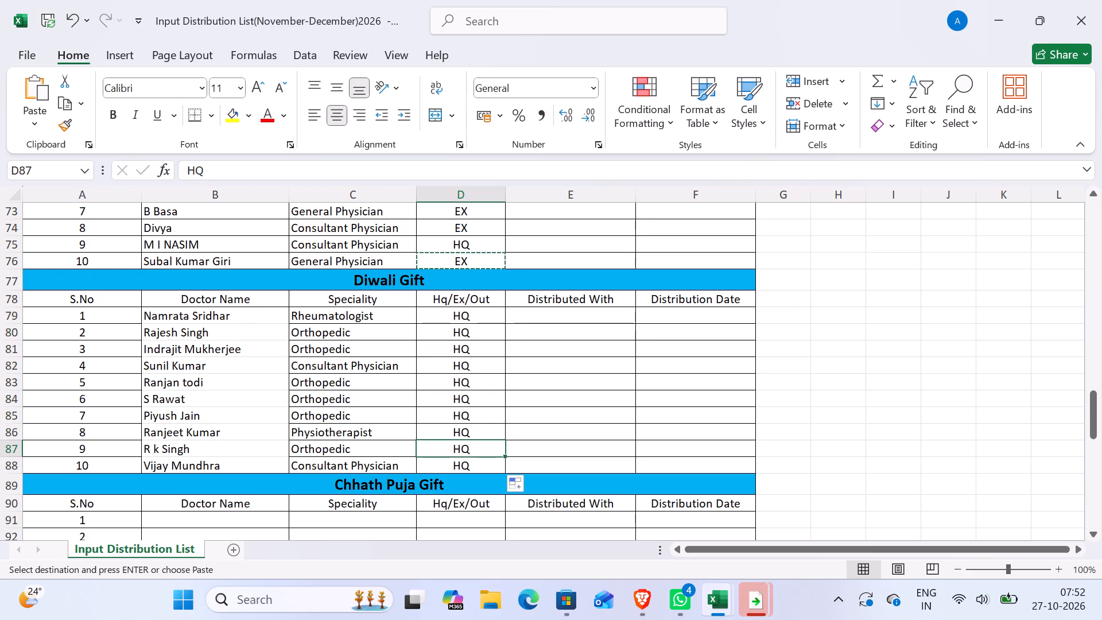
{"action": "key", "text": "ctrl+v"}
{"action": "key", "text": "Down"}
{"action": "key", "text": "ctrl+v"}
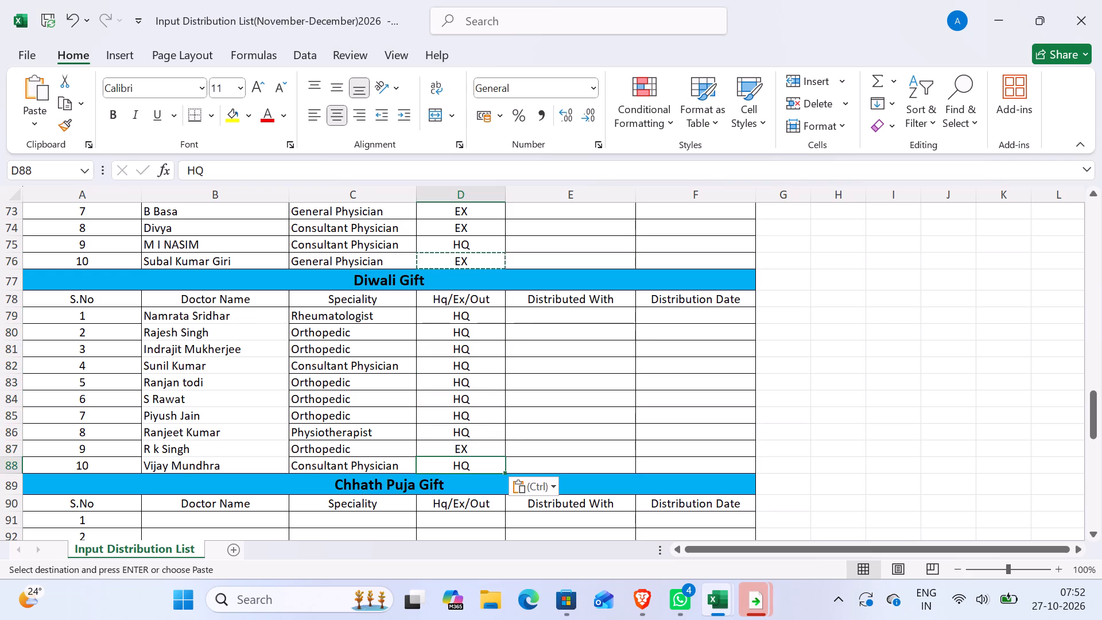
Copy the ten doctor entries in B116:B125 below the tables into the Chhath Puja Gift Doctor Name column, starting at B91.
{"action": "key", "text": "Down"}
{"action": "key", "text": "Down"}
{"action": "key", "text": "Down"}
{"action": "key", "text": "Down"}
{"action": "key", "text": "Down"}
{"action": "key", "text": "Down"}
{"action": "key", "text": "Down"}
{"action": "key", "text": "Down"}
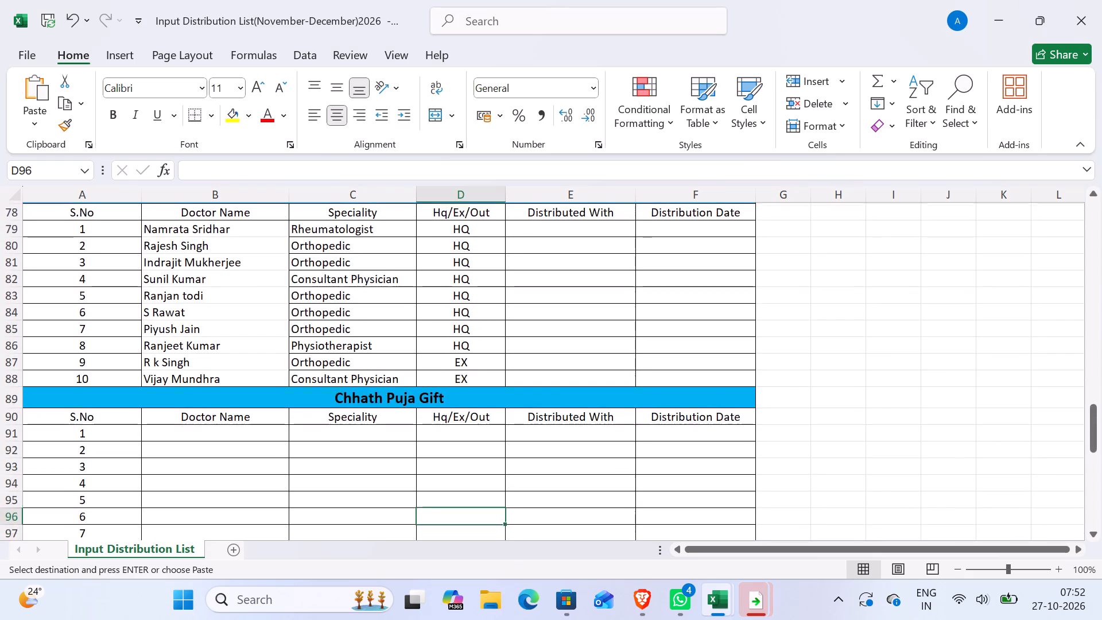
{"action": "key", "text": "Down"}
{"action": "key", "text": "Down"}
{"action": "key", "text": "Down"}
{"action": "key", "text": "Down"}
{"action": "key", "text": "Down"}
{"action": "key", "text": "Down"}
{"action": "key", "text": "Down"}
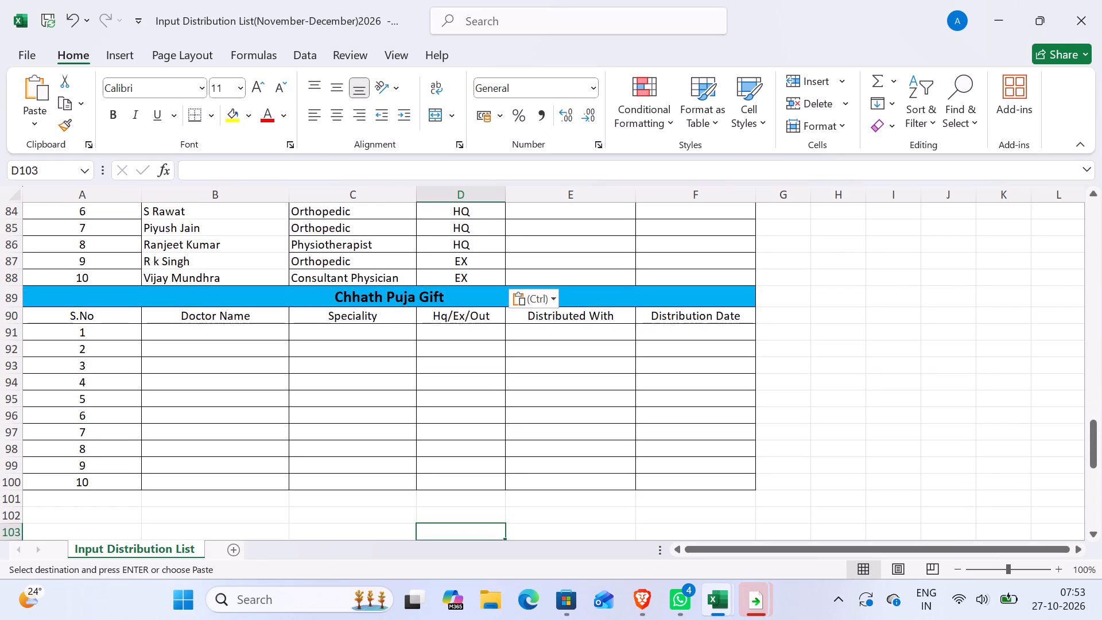
{"action": "scroll", "coordinate": [637, 432], "scroll_direction": "down", "scroll_amount": 7}
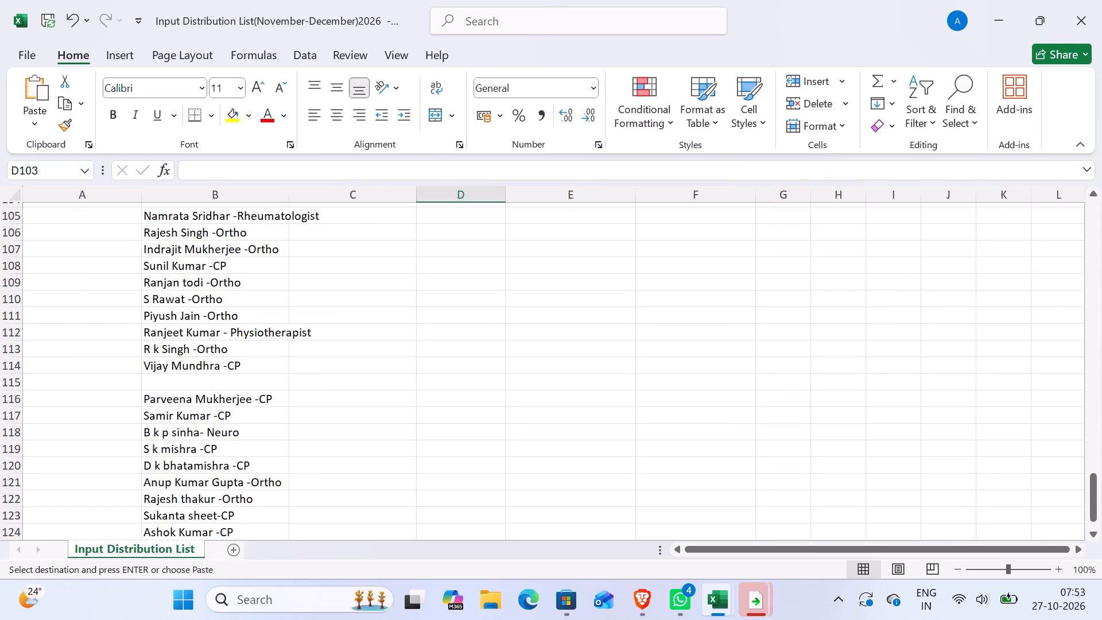
{"action": "left_click_drag", "start_coordinate": [193, 397], "coordinate": [183, 534]}
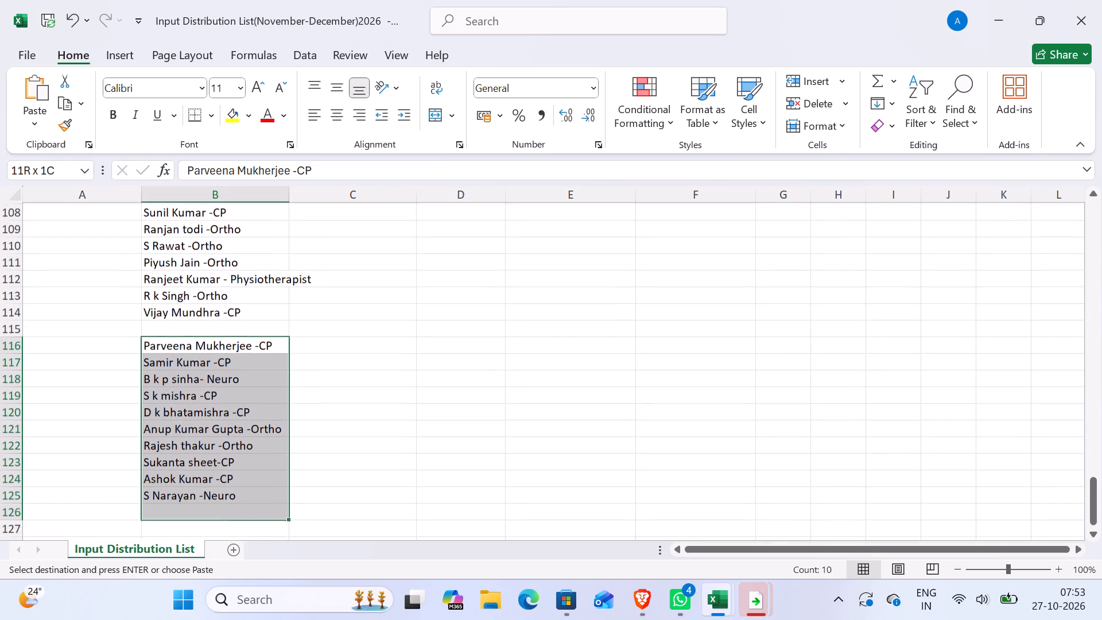
{"action": "left_click_drag", "start_coordinate": [183, 534], "coordinate": [183, 493]}
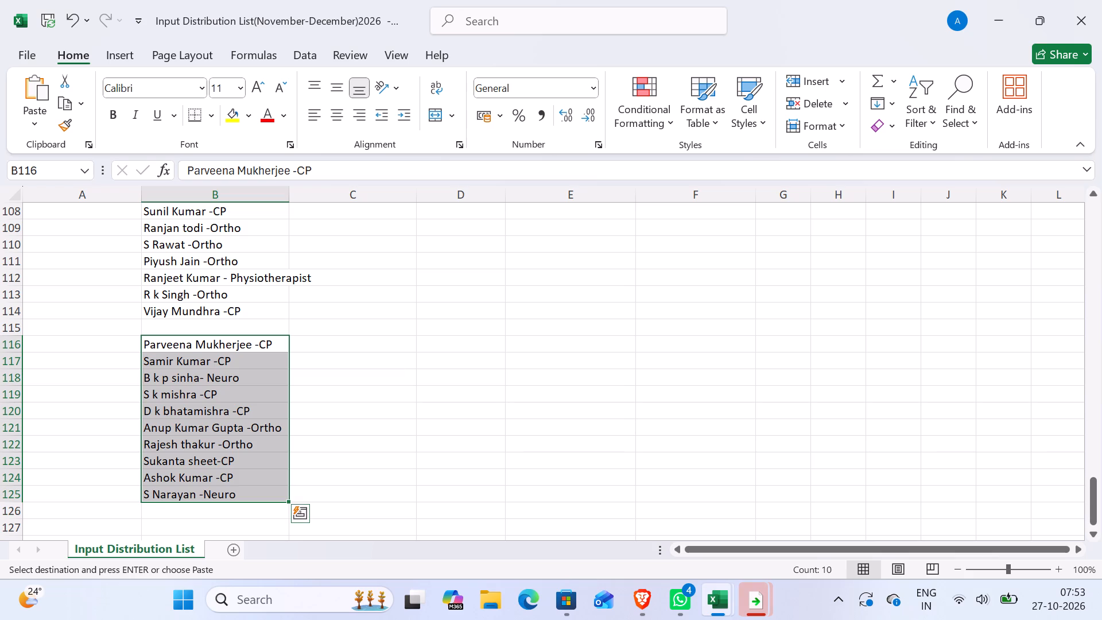
{"action": "key", "text": "ctrl+c"}
{"action": "scroll", "coordinate": [231, 464], "scroll_direction": "up", "scroll_amount": 9}
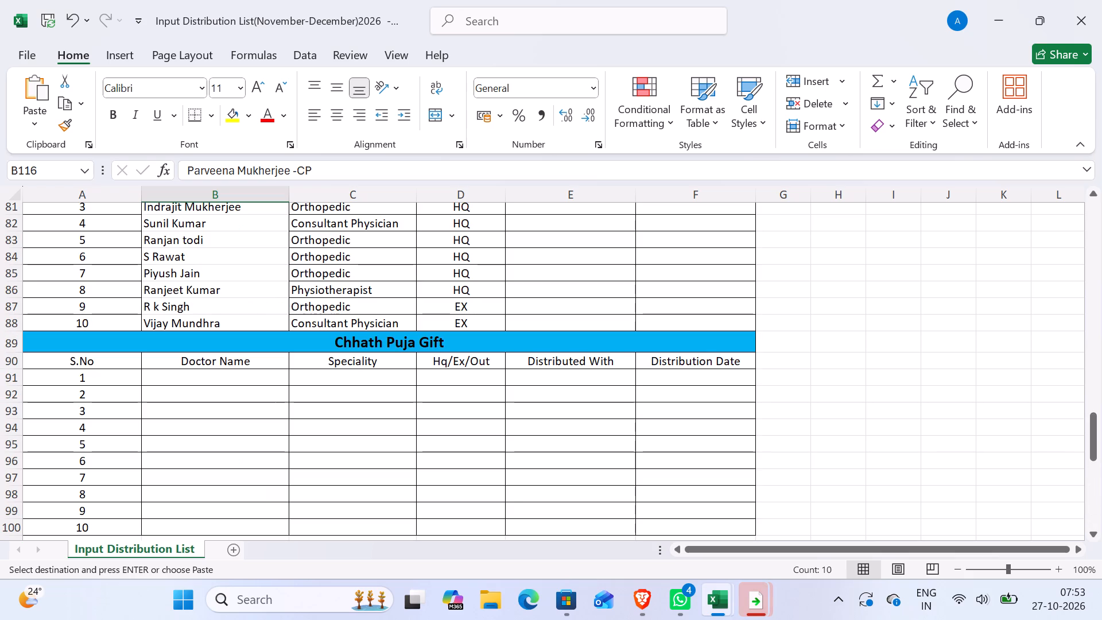
{"action": "left_click", "coordinate": [201, 375]}
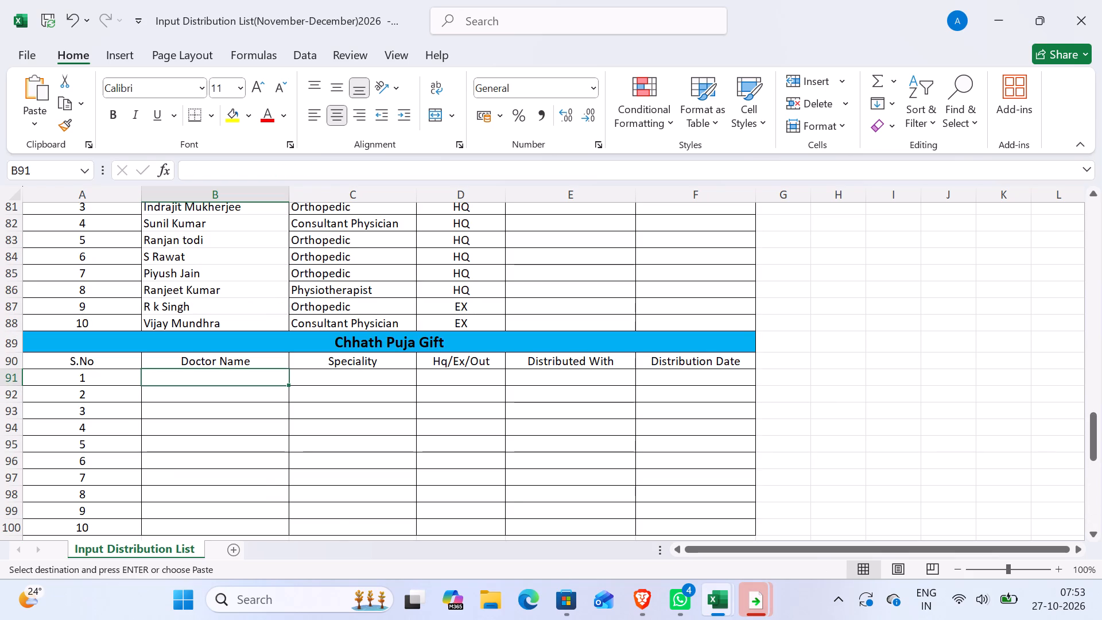
{"action": "key", "text": "ctrl+v"}
Copy the speciality Consultant Physician from C88 to the Chhath Puja Gift doctors marked CP: C91, C92, C94, C95, C98 and C99.
{"action": "left_click", "coordinate": [339, 322]}
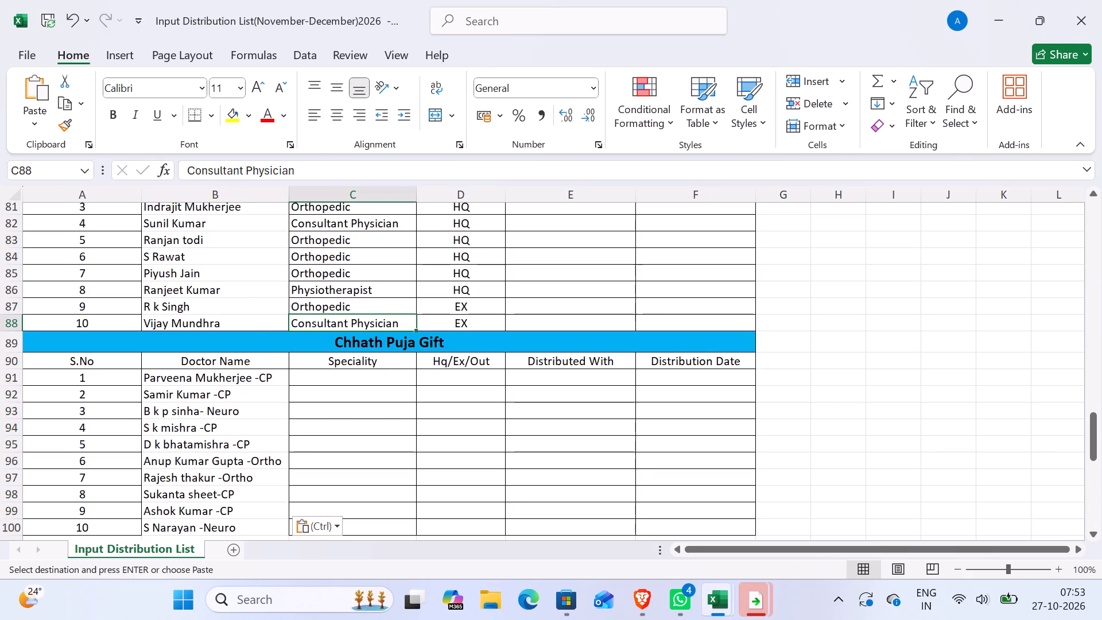
{"action": "key", "text": "ctrl+c"}
{"action": "left_click", "coordinate": [332, 375]}
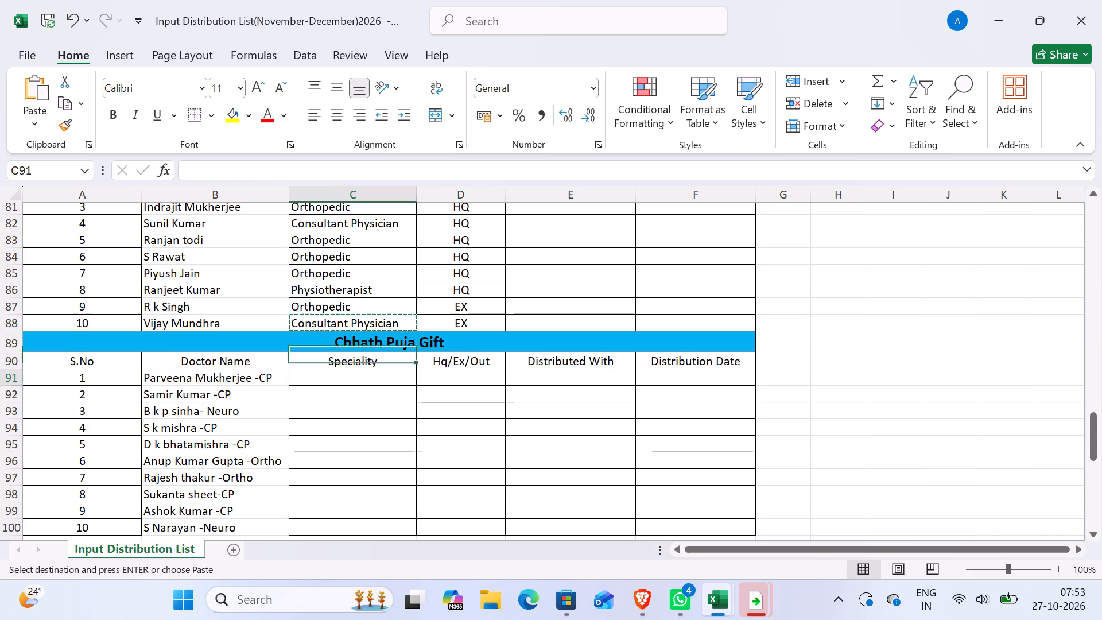
{"action": "key", "text": "ctrl+v"}
{"action": "key", "text": "Down"}
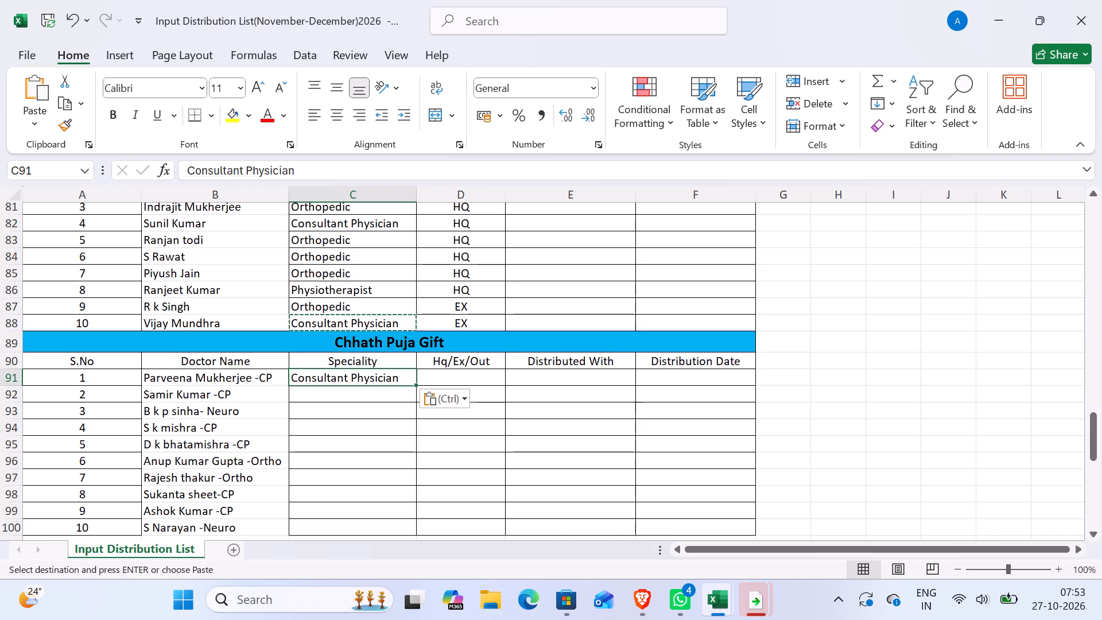
{"action": "key", "text": "ctrl+v"}
{"action": "key", "text": "Down"}
{"action": "key", "text": "Down"}
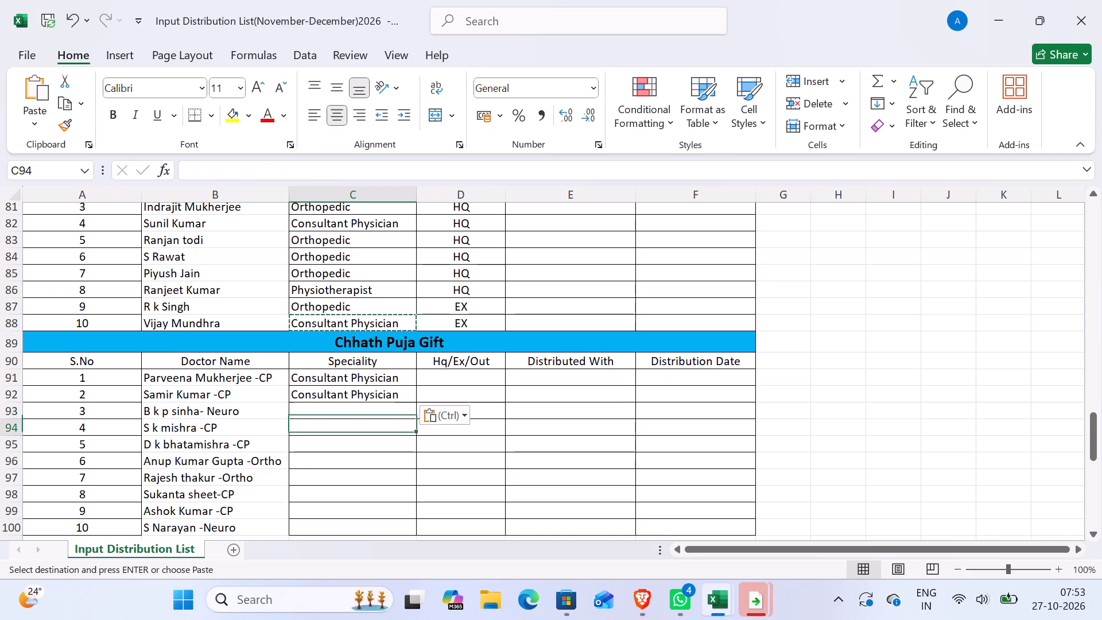
{"action": "key", "text": "ctrl+v"}
{"action": "key", "text": "Down"}
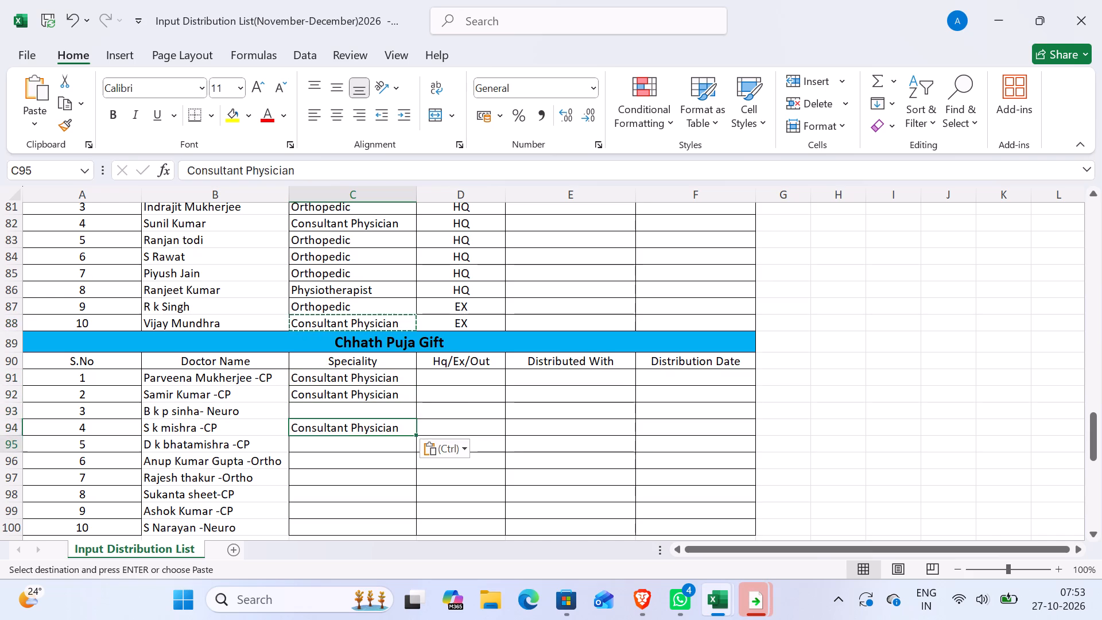
{"action": "key", "text": "ctrl+v"}
{"action": "key", "text": "Down"}
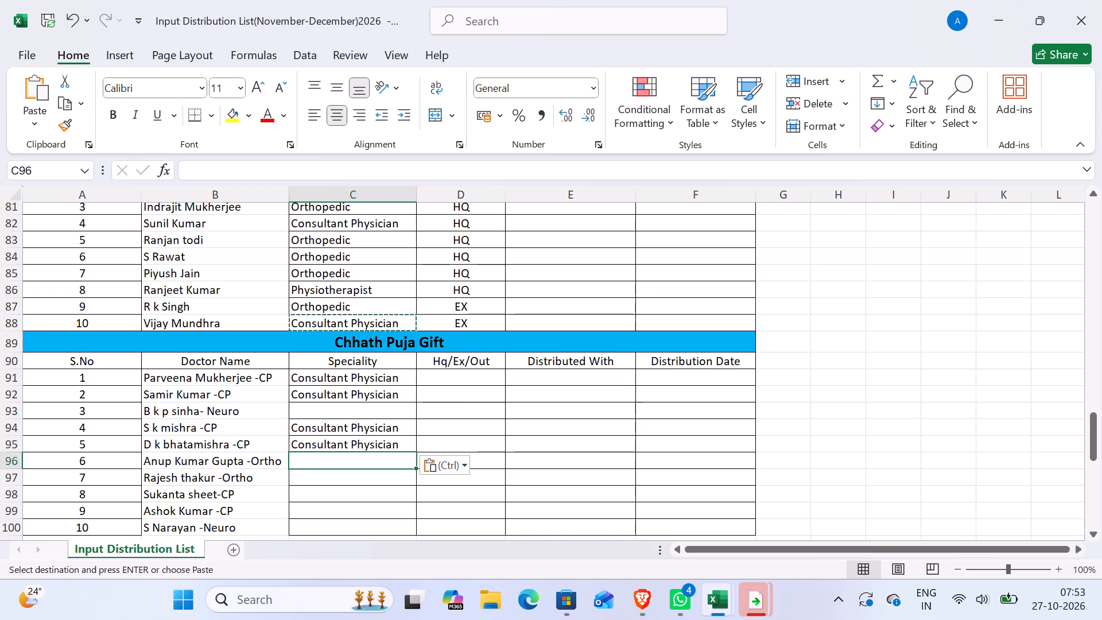
{"action": "key", "text": "Down"}
{"action": "key", "text": "Down"}
{"action": "key", "text": "ctrl+v"}
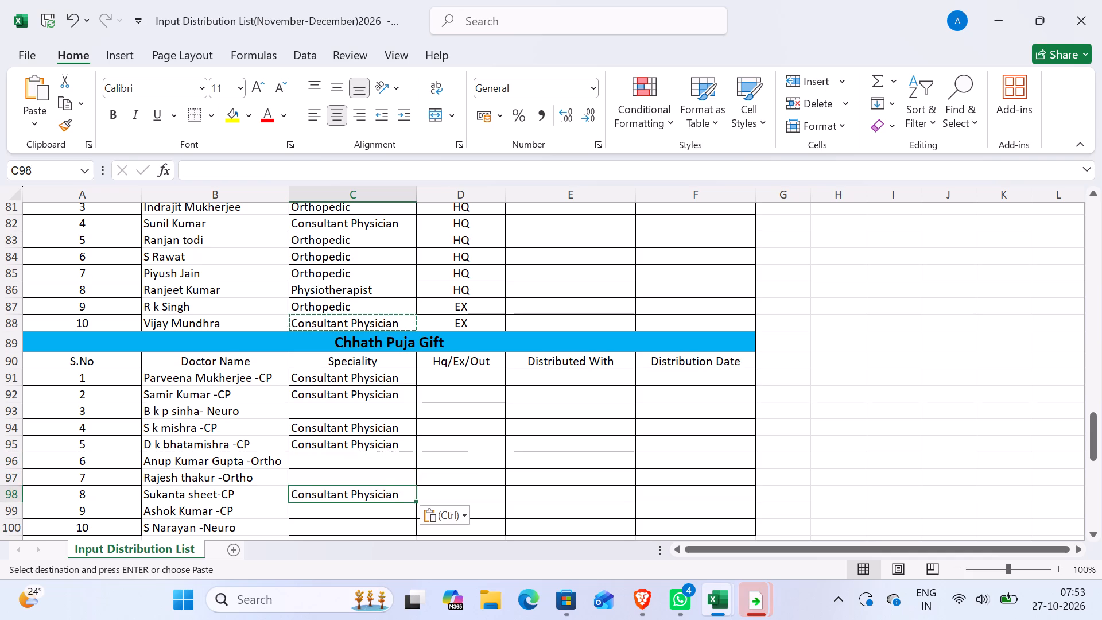
{"action": "key", "text": "Down"}
{"action": "key", "text": "ctrl+v"}
{"action": "key", "text": "Down"}
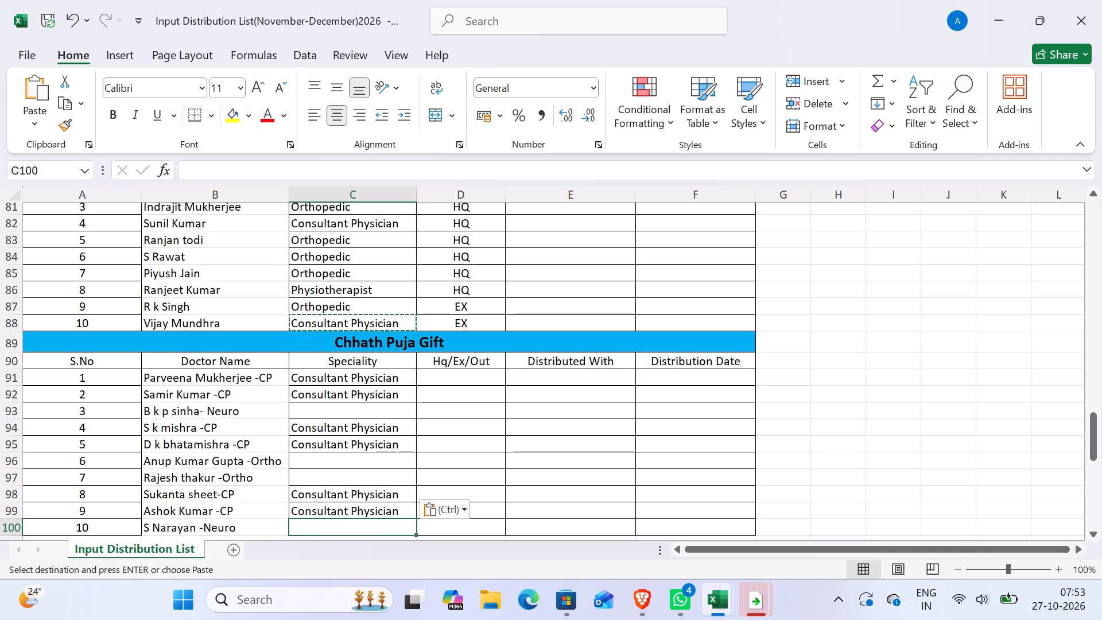
{"action": "key", "text": "Down"}
{"action": "key", "text": "Up"}
{"action": "key", "text": "Up"}
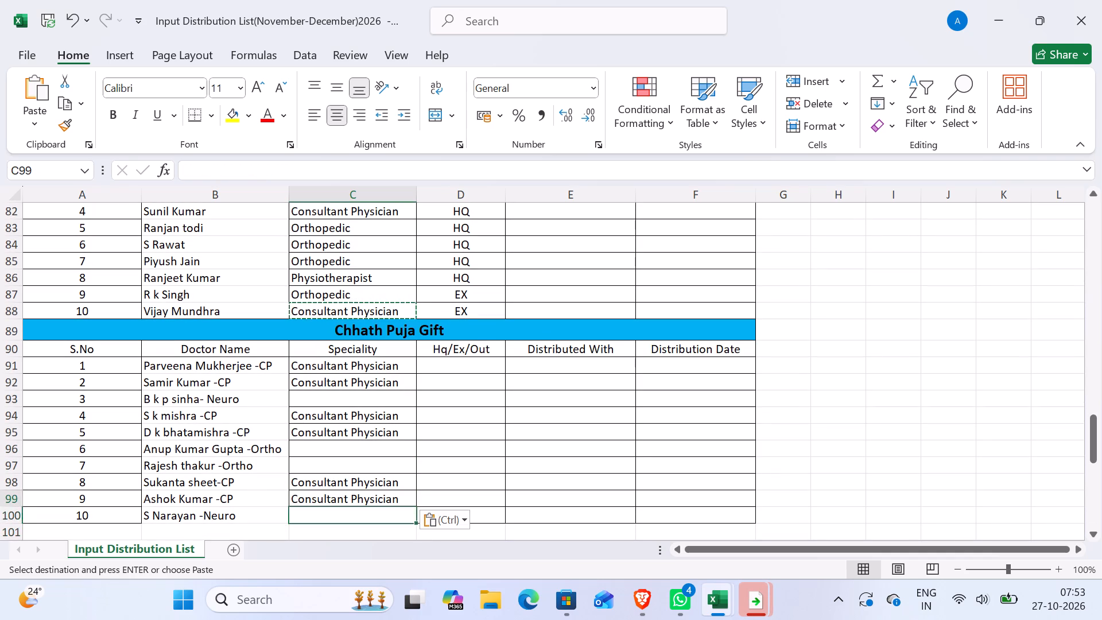
{"action": "key", "text": "Up"}
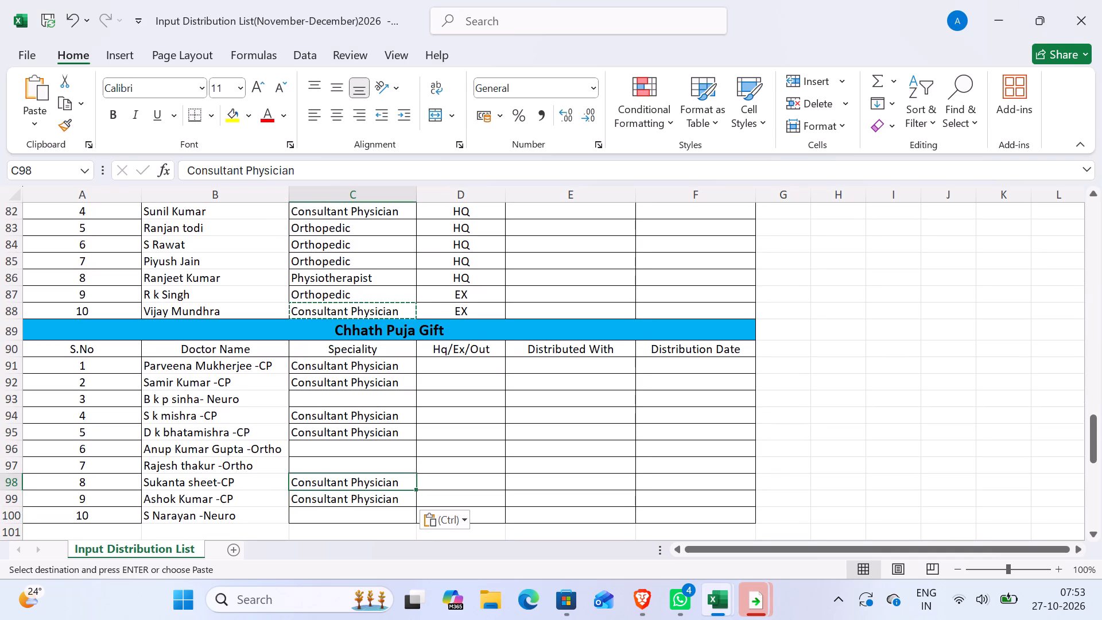
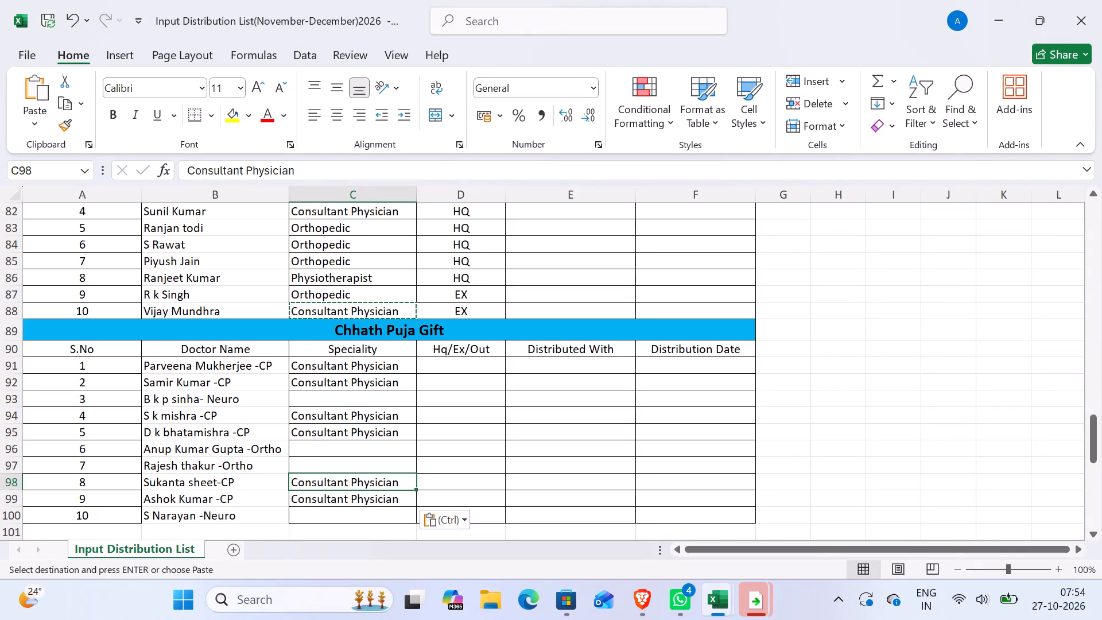
Copy the speciality Orthopedic from C85 to the Chhath Puja Gift doctors marked Ortho, C96 and C97.
{"action": "left_click", "coordinate": [309, 263]}
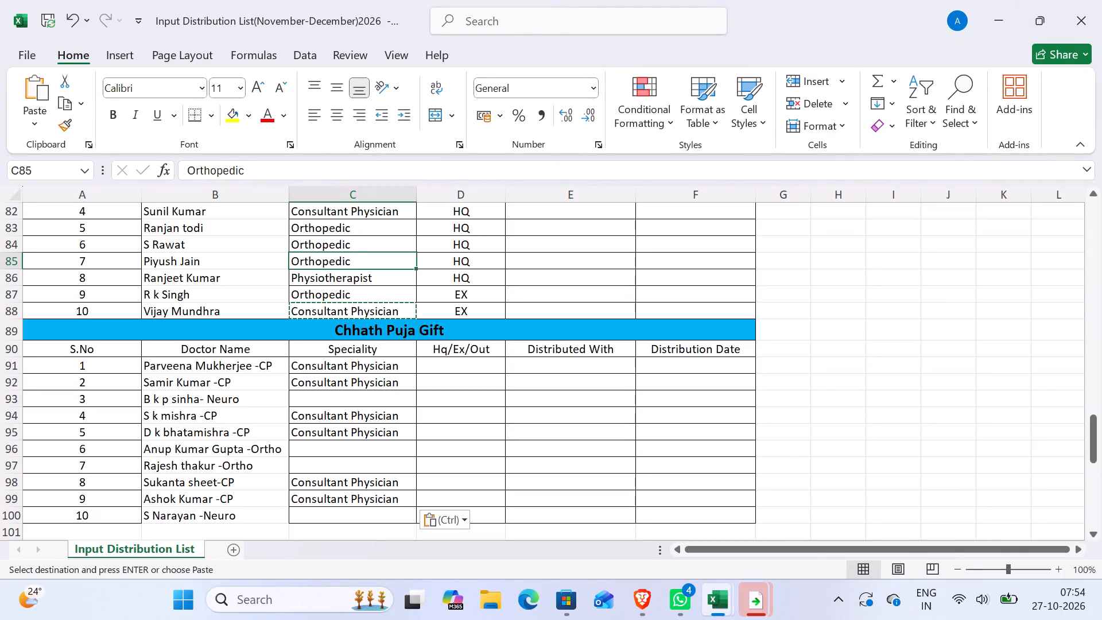
{"action": "key", "text": "ctrl+c"}
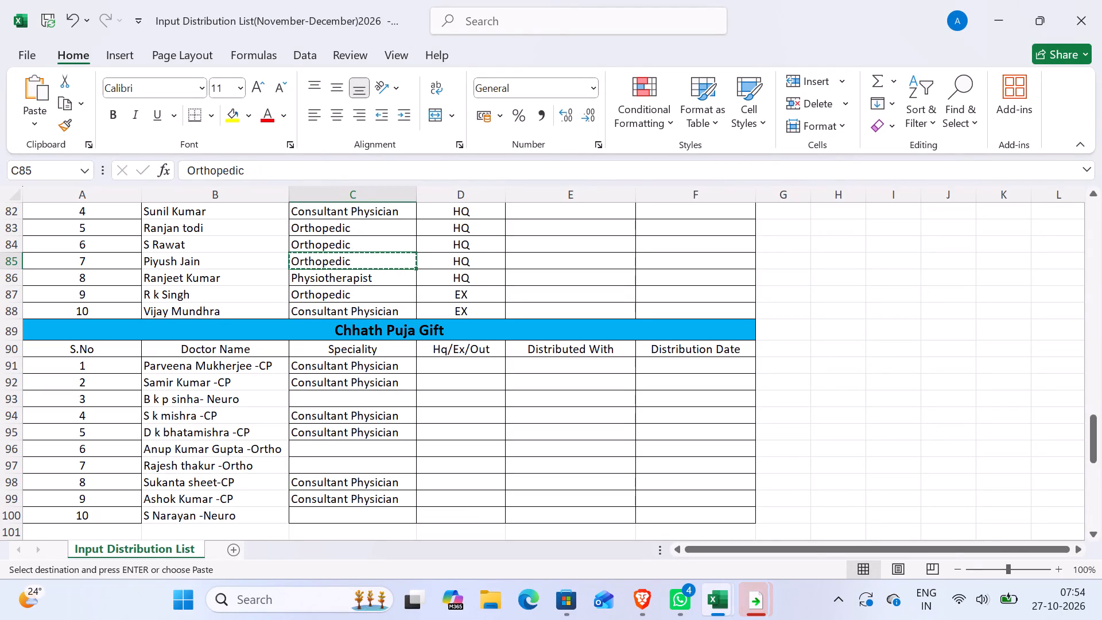
{"action": "left_click", "coordinate": [331, 451]}
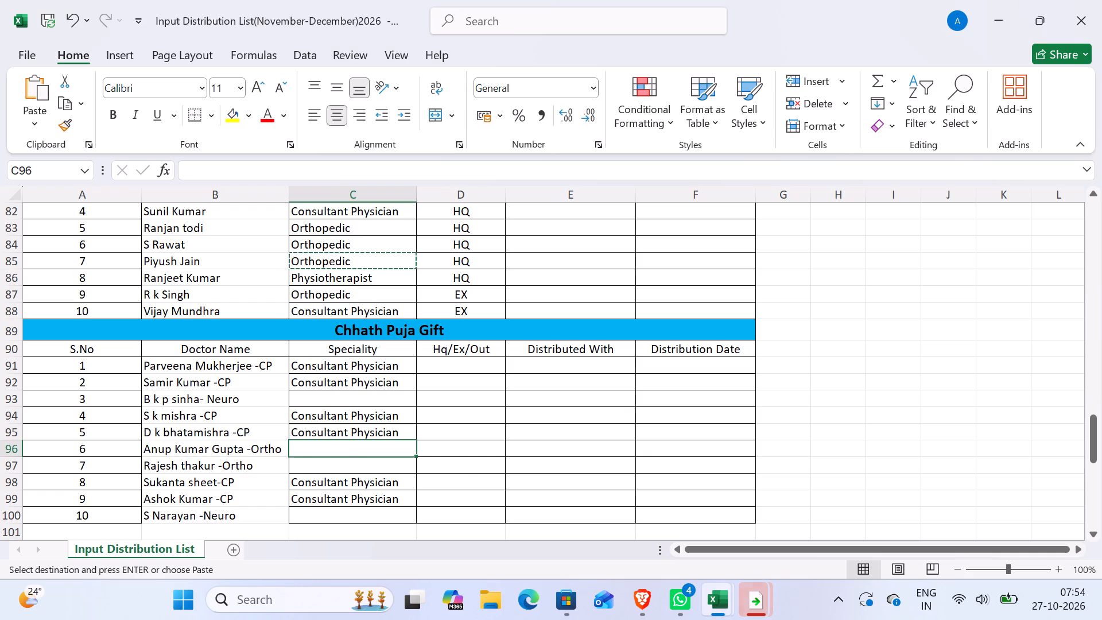
{"action": "key", "text": "ctrl+v"}
{"action": "left_click", "coordinate": [320, 465]}
{"action": "key", "text": "ctrl+v"}
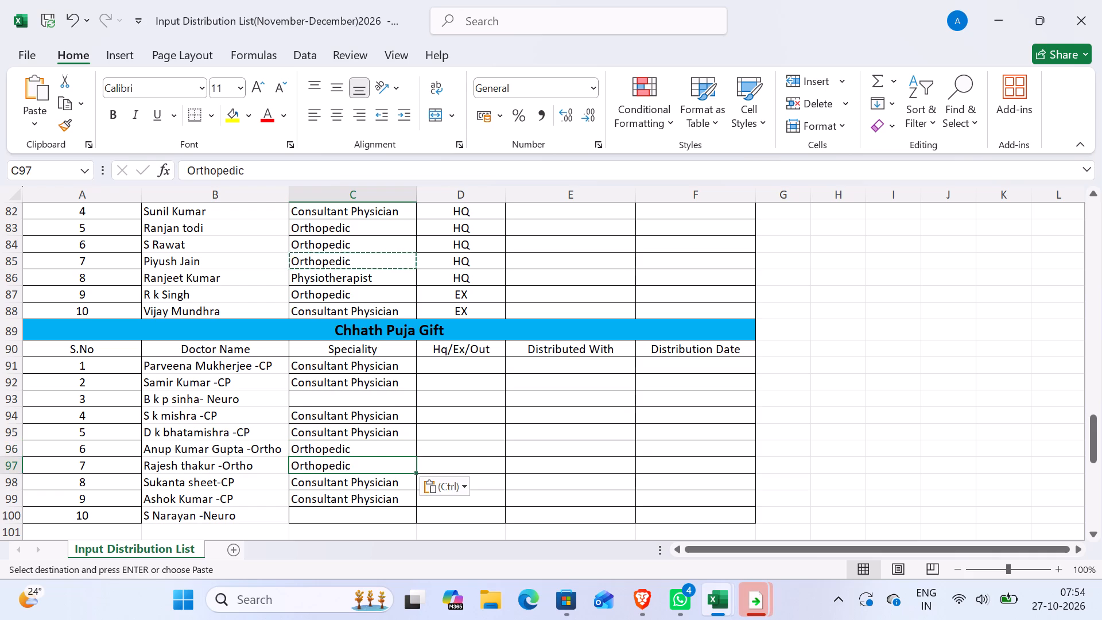
Copy the text Neuro from the doctor entry in B93 into the Chhath Puja Gift Speciality cells C93 and C100.
{"action": "scroll", "coordinate": [318, 455], "scroll_direction": "down", "scroll_amount": 1}
{"action": "left_click", "coordinate": [312, 466]}
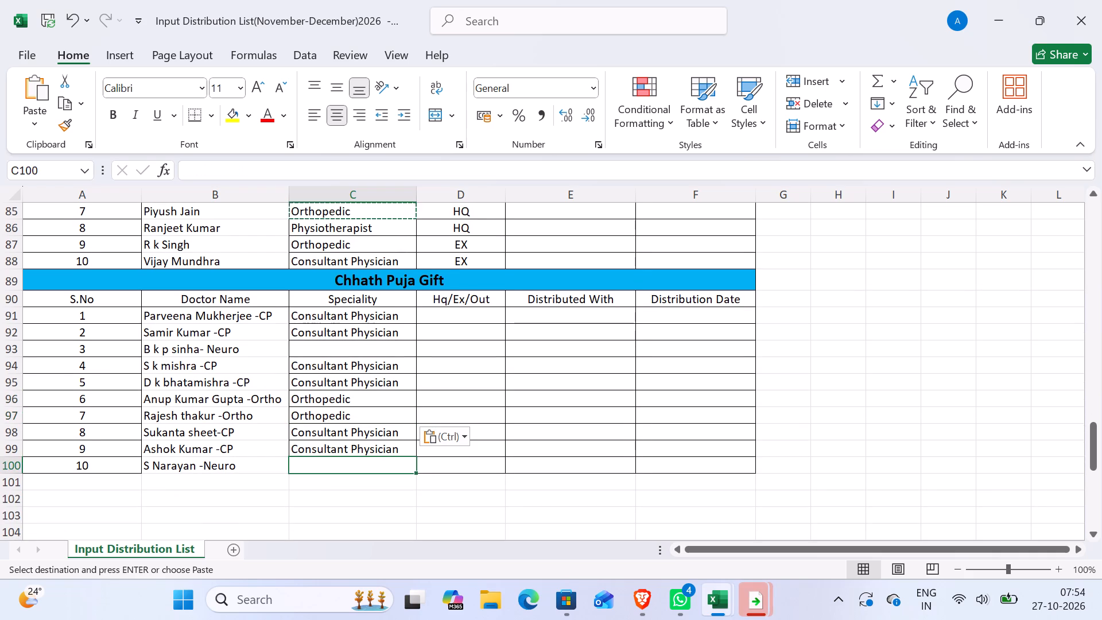
{"action": "double_click", "coordinate": [252, 350]}
{"action": "triple_click", "coordinate": [247, 350]}
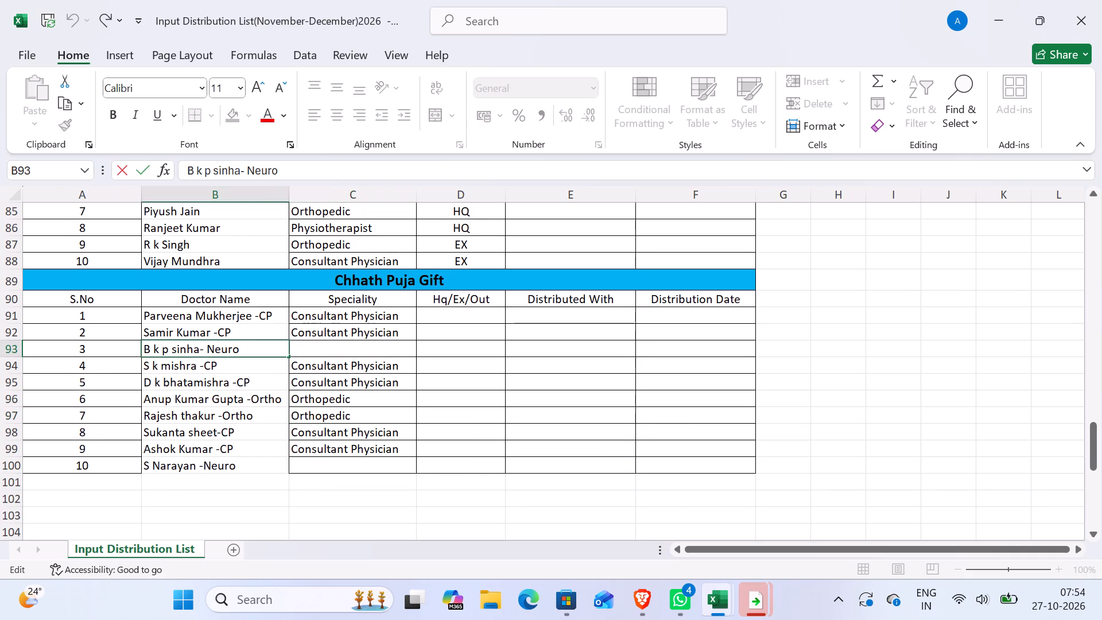
{"action": "left_click_drag", "start_coordinate": [246, 348], "coordinate": [210, 349]}
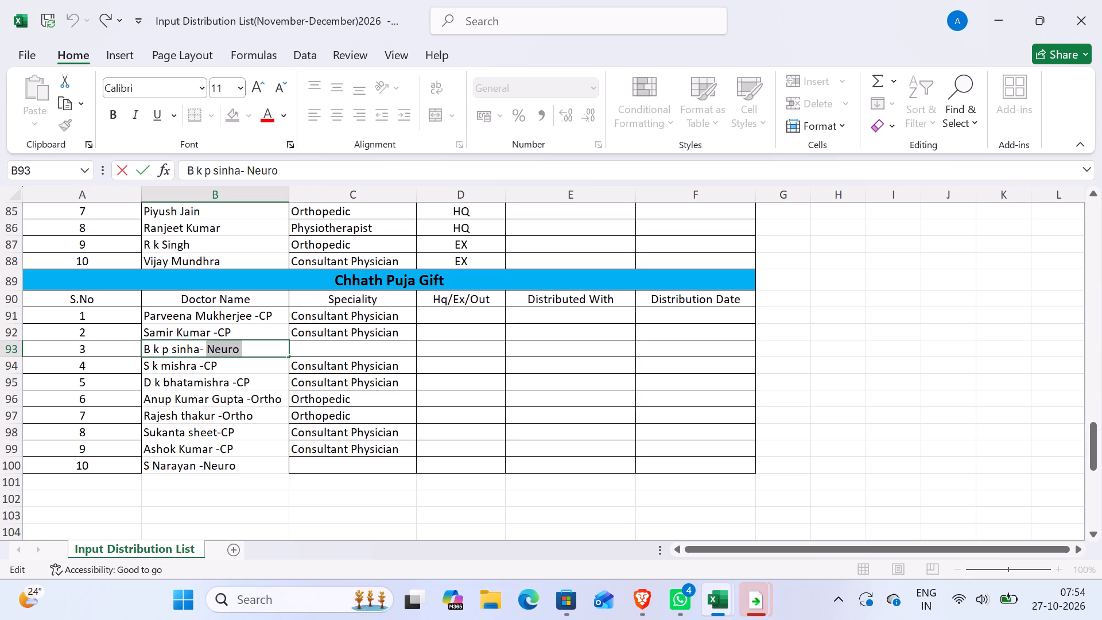
{"action": "left_click_drag", "start_coordinate": [210, 349], "coordinate": [205, 348]}
{"action": "key", "text": "ctrl+c"}
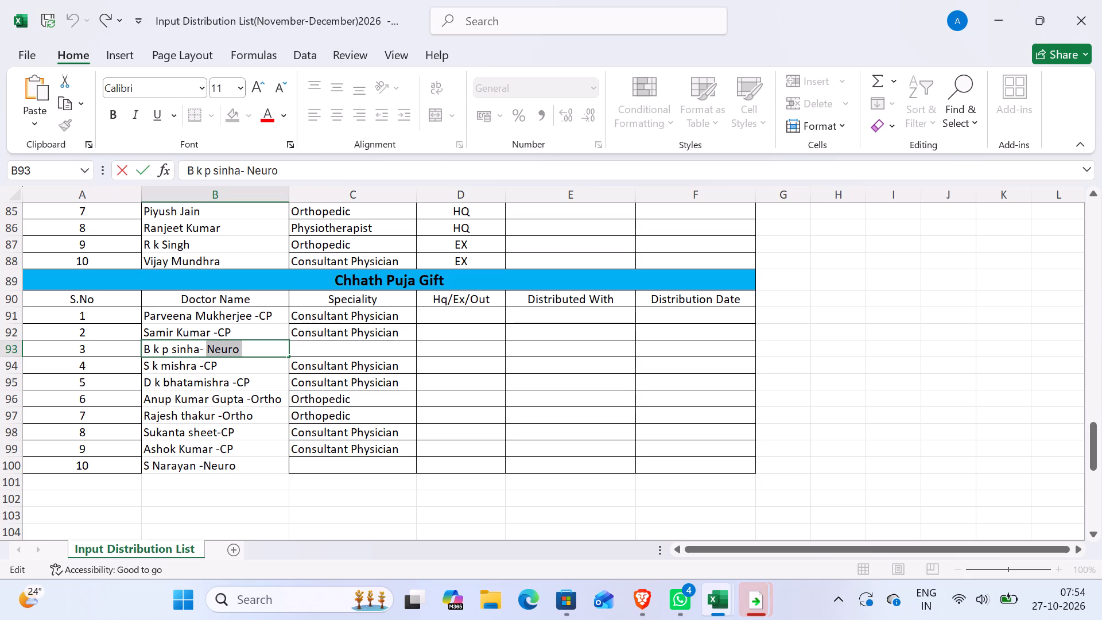
{"action": "left_click", "coordinate": [336, 352]}
{"action": "key", "text": "ctrl+v"}
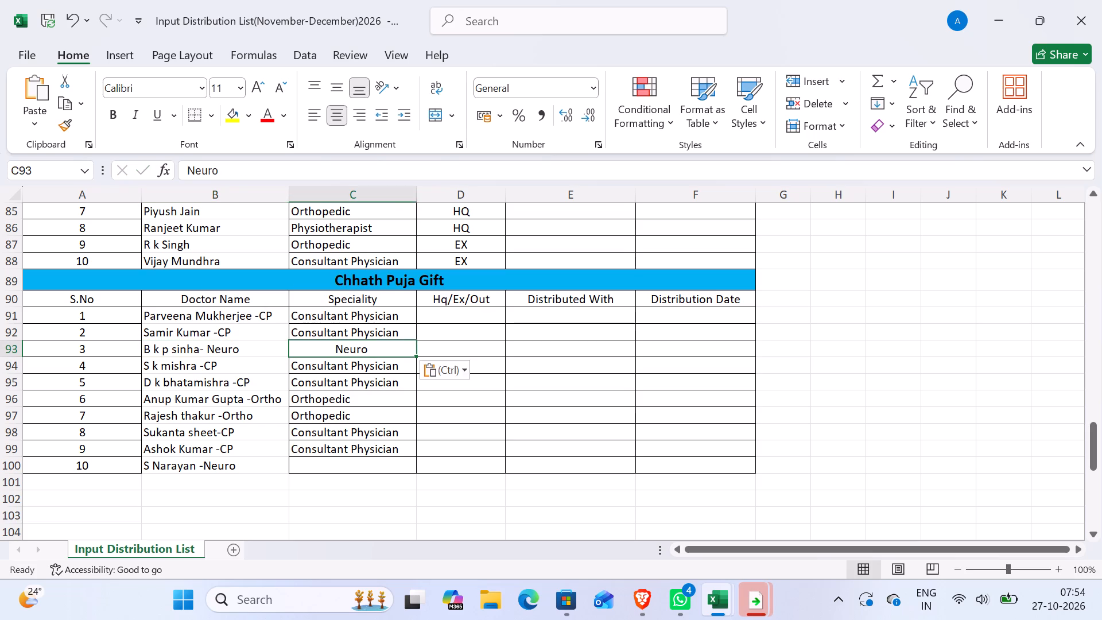
{"action": "left_click", "coordinate": [348, 467]}
{"action": "key", "text": "ctrl+v"}
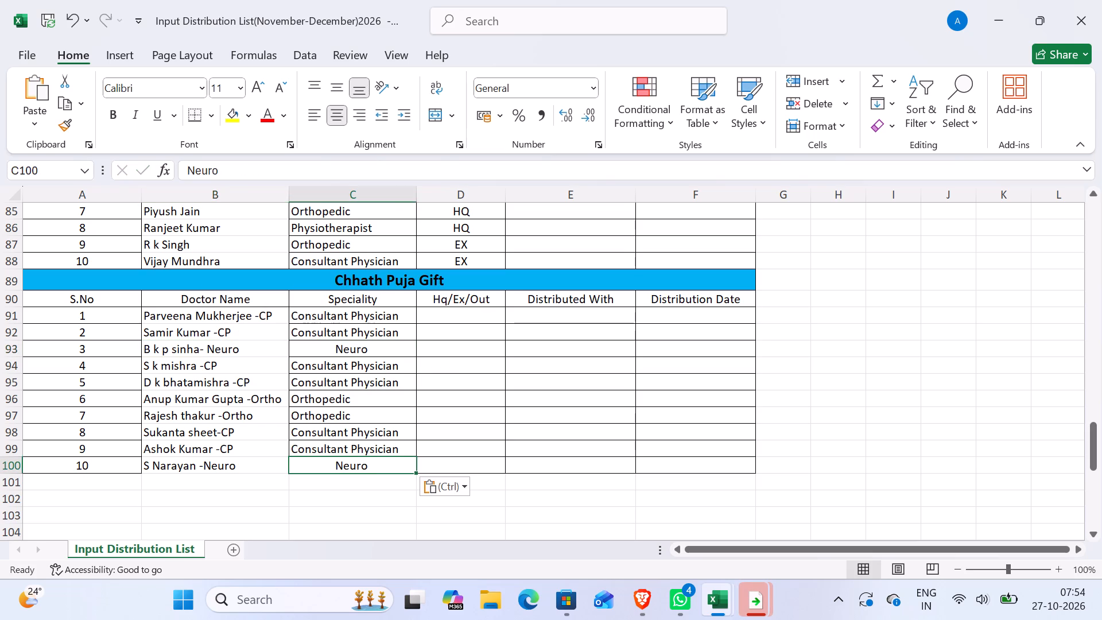
Remove the -CP suffix from the first two Chhath Puja Gift doctor names, B91 and B92.
{"action": "double_click", "coordinate": [273, 317]}
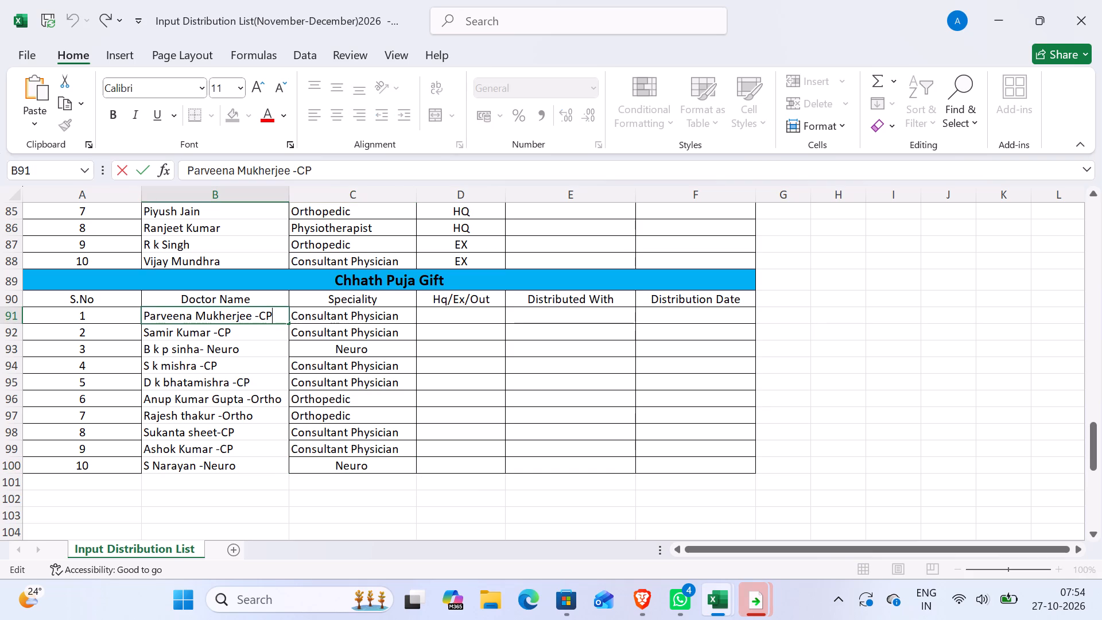
{"action": "key", "text": "BackSpace"}
{"action": "key", "text": "BackSpace"}
{"action": "key", "text": "BackSpace"}
{"action": "key", "text": "BackSpace"}
{"action": "double_click", "coordinate": [245, 332]}
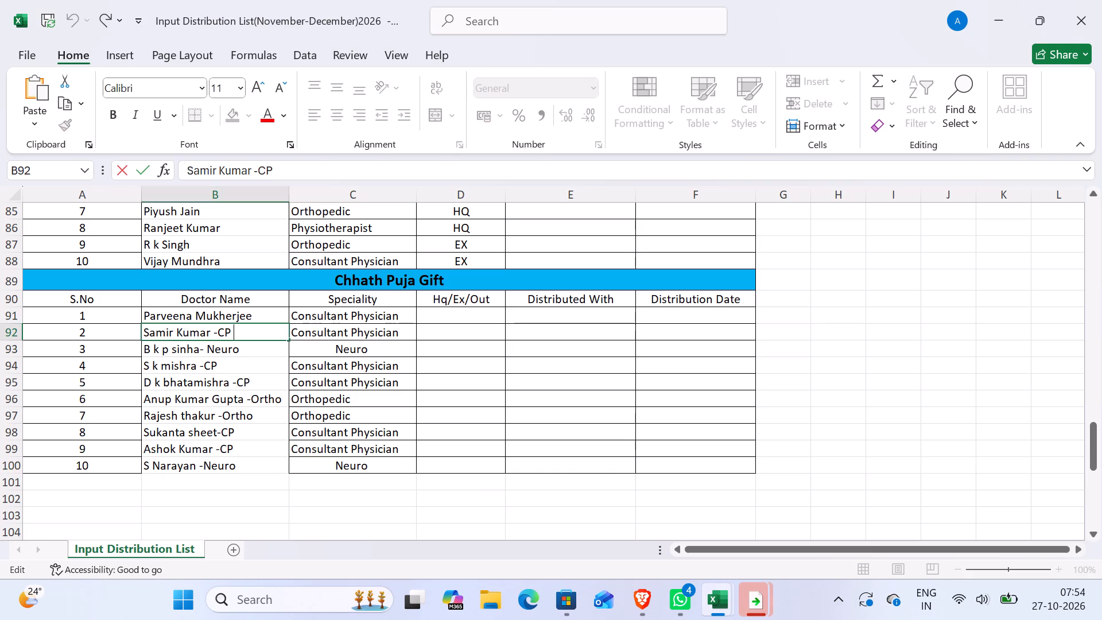
{"action": "key", "text": "BackSpace"}
{"action": "key", "text": "BackSpace"}
{"action": "key", "text": "BackSpace"}
{"action": "key", "text": "BackSpace"}
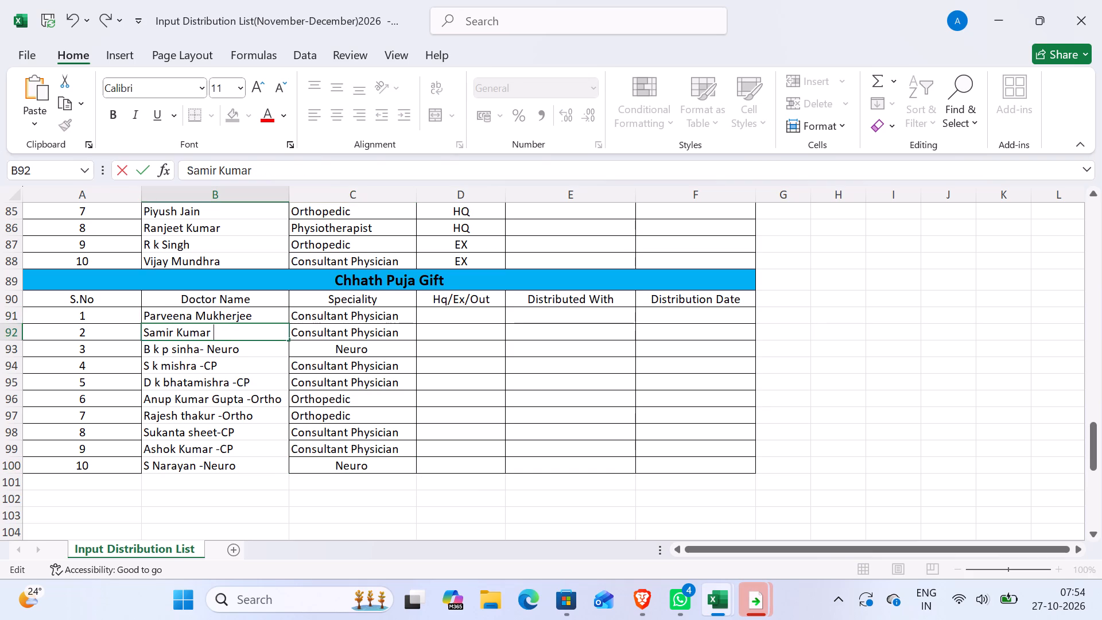
Remove the hyphen and Neuro suffix from the third Chhath Puja Gift doctor name in B93.
{"action": "double_click", "coordinate": [253, 350]}
{"action": "key", "text": "BackSpace"}
{"action": "key", "text": "BackSpace"}
{"action": "key", "text": "BackSpace"}
{"action": "key", "text": "BackSpace"}
{"action": "key", "text": "BackSpace"}
{"action": "key", "text": "BackSpace"}
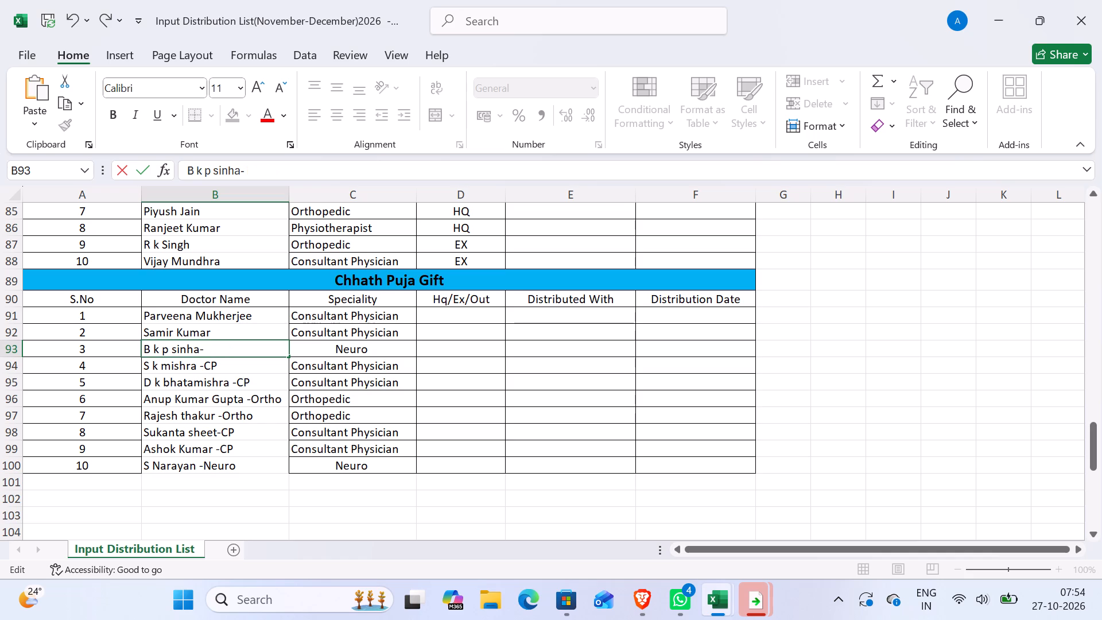
{"action": "key", "text": "BackSpace"}
{"action": "key", "text": "BackSpace"}
Remove the -CP suffix from the fourth Chhath Puja Gift doctor name in B94.
{"action": "double_click", "coordinate": [256, 369]}
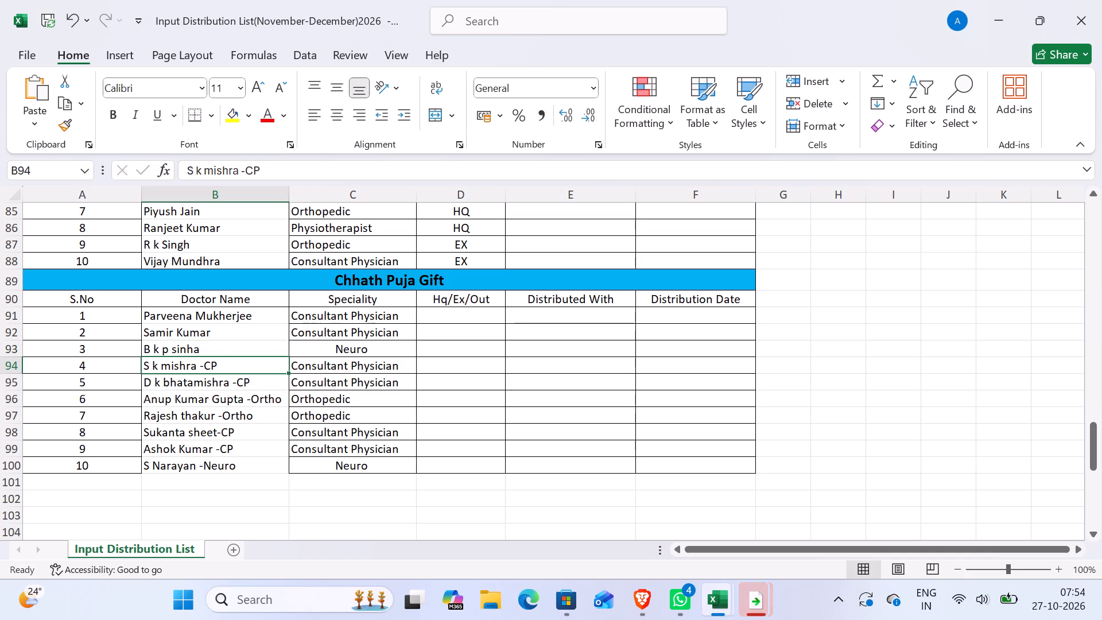
{"action": "double_click", "coordinate": [242, 366]}
{"action": "key", "text": "BackSpace"}
{"action": "key", "text": "BackSpace"}
{"action": "key", "text": "BackSpace"}
{"action": "key", "text": "BackSpace"}
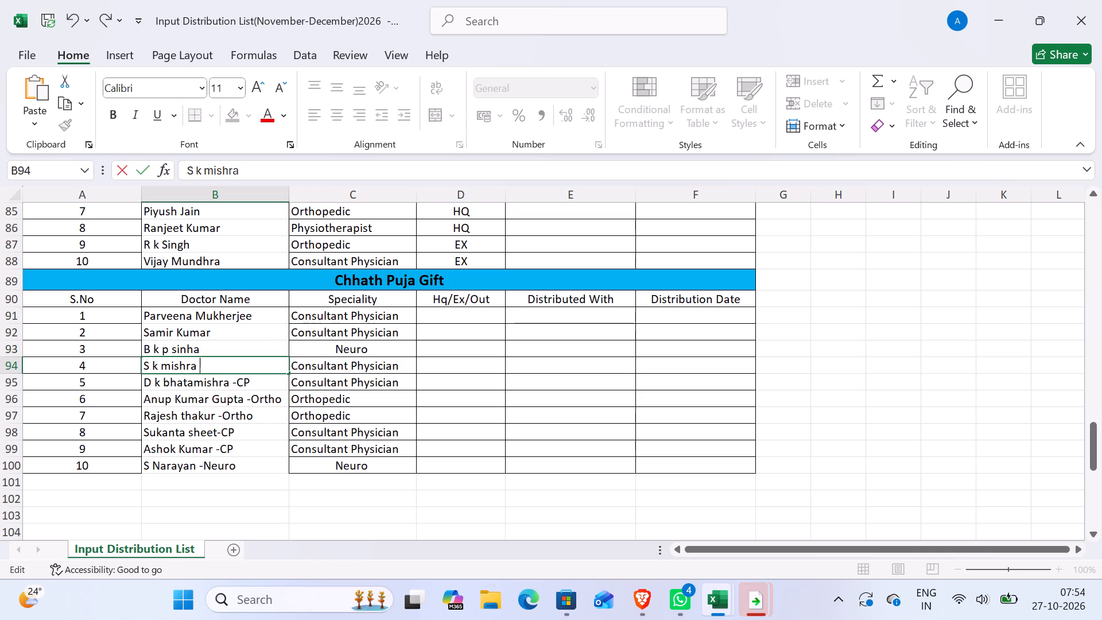
{"action": "key", "text": "BackSpace"}
Remove the -CP suffix from the fifth Chhath Puja Gift doctor name in B95, keeping the name itself.
{"action": "double_click", "coordinate": [265, 388]}
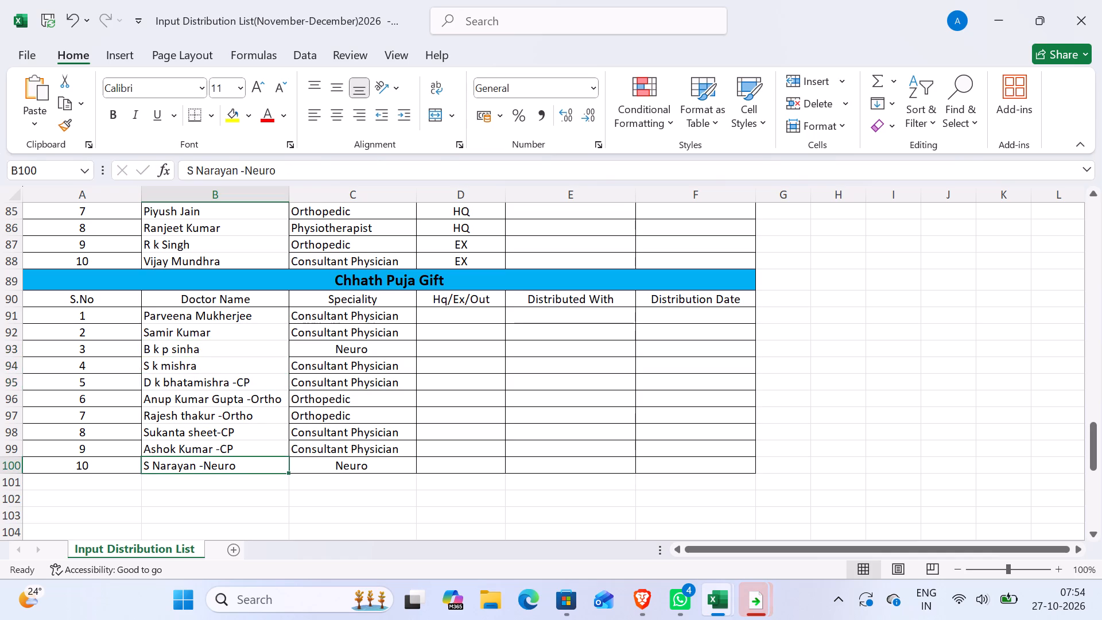
{"action": "double_click", "coordinate": [257, 378]}
{"action": "key", "text": "BackSpace"}
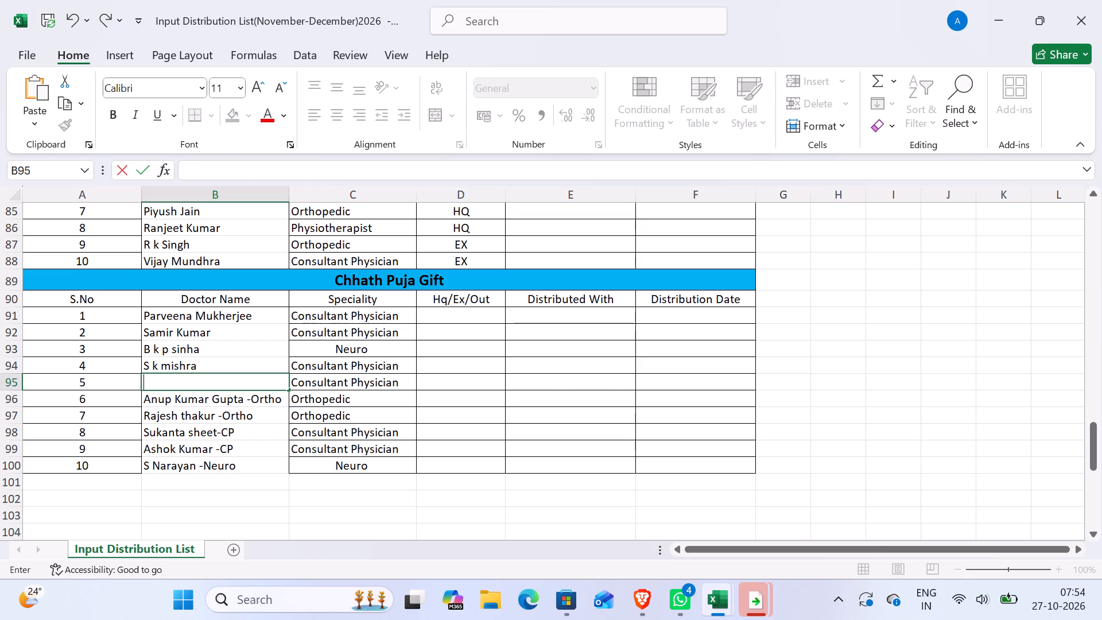
{"action": "key", "text": "ctrl+z"}
{"action": "double_click", "coordinate": [258, 382]}
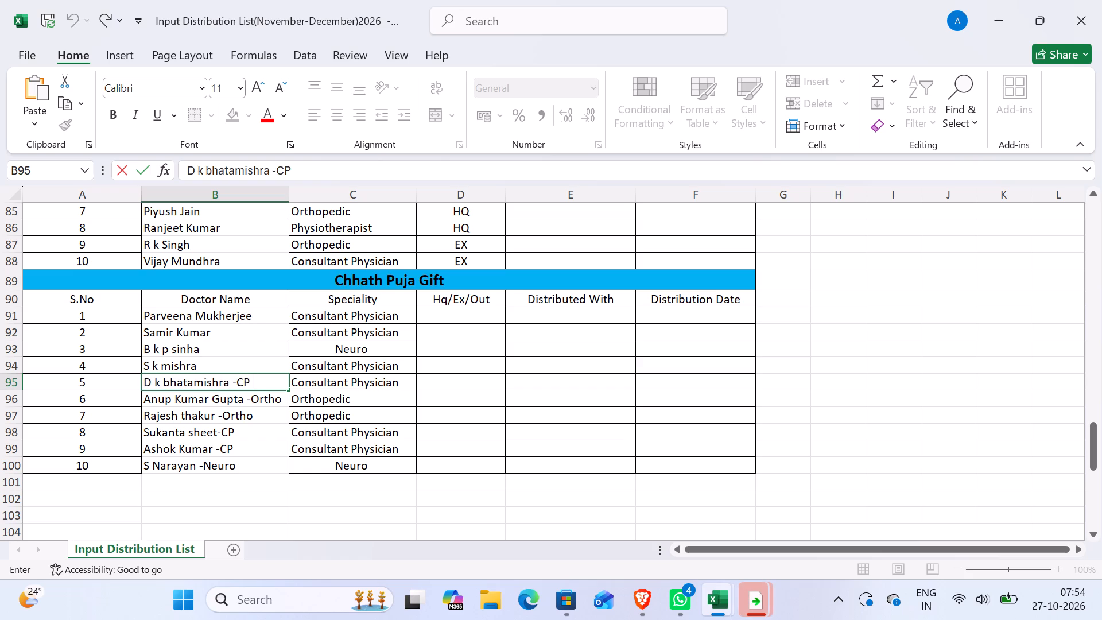
{"action": "key", "text": "BackSpace"}
{"action": "key", "text": "BackSpace"}
{"action": "key", "text": "BackSpace"}
{"action": "key", "text": "BackSpace"}
{"action": "key", "text": "BackSpace"}
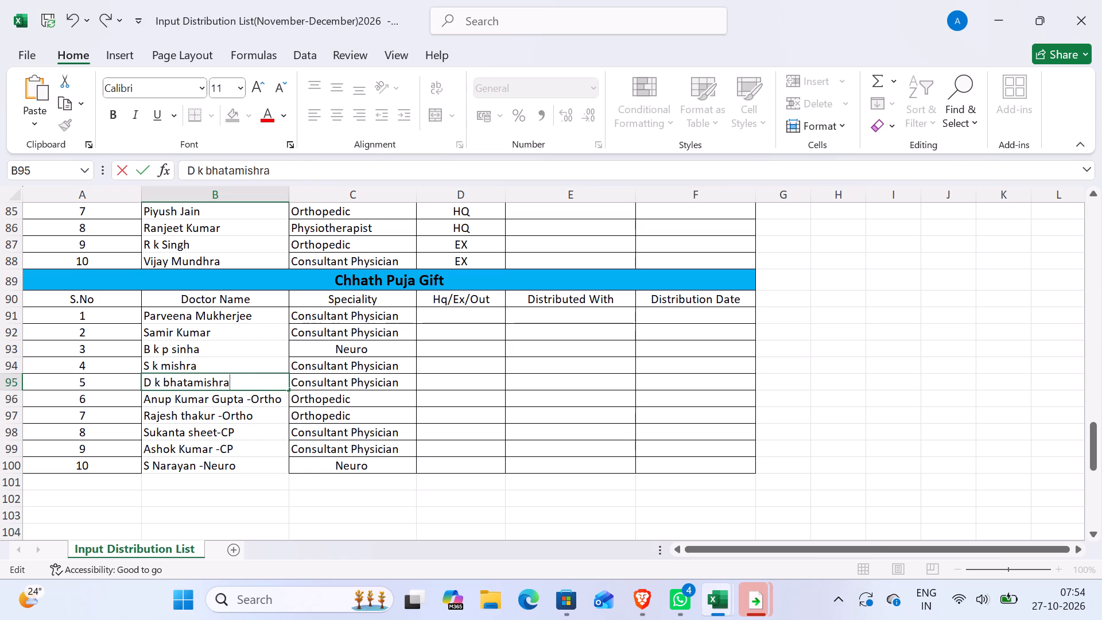
Remove the -Ortho suffix from the sixth Chhath Puja Gift doctor name in B96.
{"action": "double_click", "coordinate": [278, 397]}
{"action": "left_click", "coordinate": [284, 401]}
{"action": "key", "text": "BackSpace"}
{"action": "key", "text": "BackSpace"}
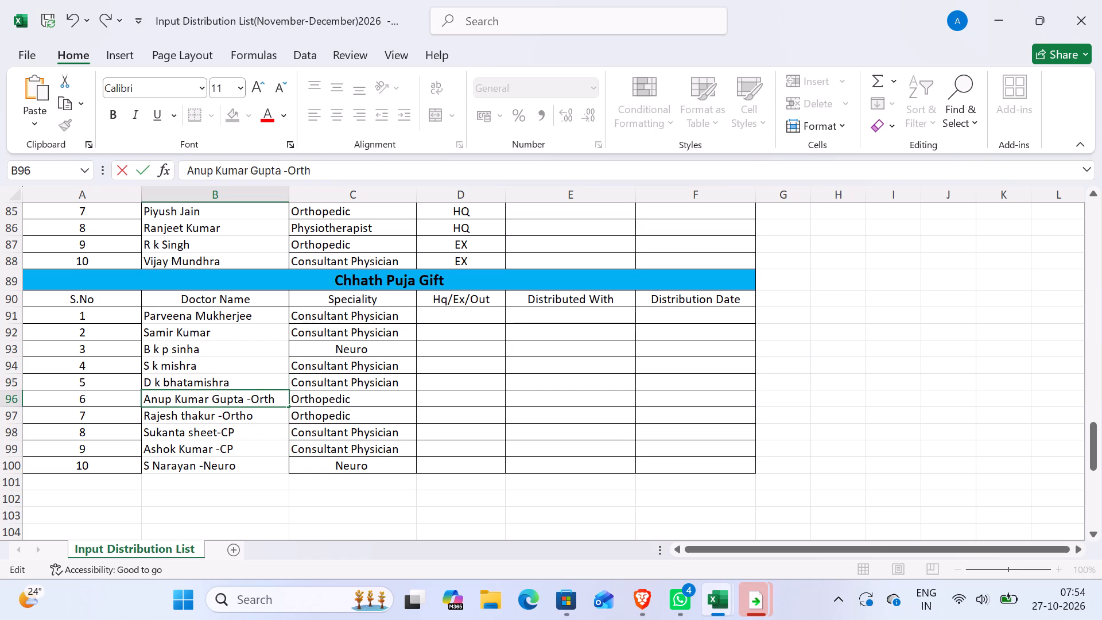
{"action": "key", "text": "BackSpace"}
{"action": "key", "text": "BackSpace"}
{"action": "key", "text": "BackSpace"}
{"action": "key", "text": "BackSpace"}
{"action": "key", "text": "BackSpace"}
{"action": "key", "text": "BackSpace"}
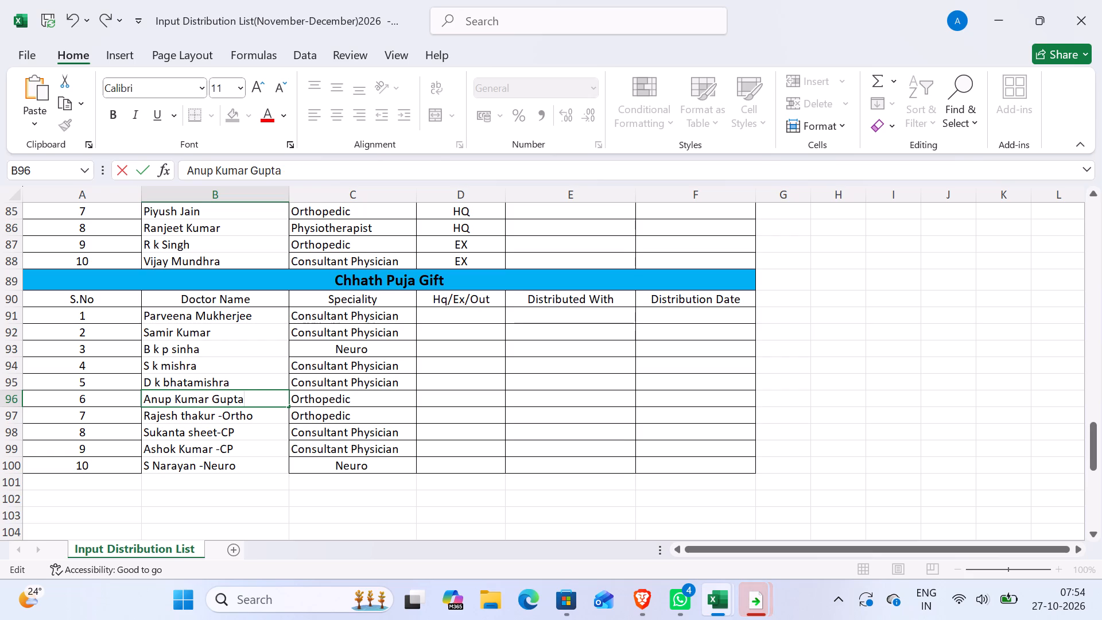
Remove the -Ortho suffix from the seventh Chhath Puja Gift doctor name in B97.
{"action": "double_click", "coordinate": [270, 411]}
{"action": "key", "text": "BackSpace"}
{"action": "key", "text": "BackSpace"}
{"action": "key", "text": "BackSpace"}
{"action": "key", "text": "BackSpace"}
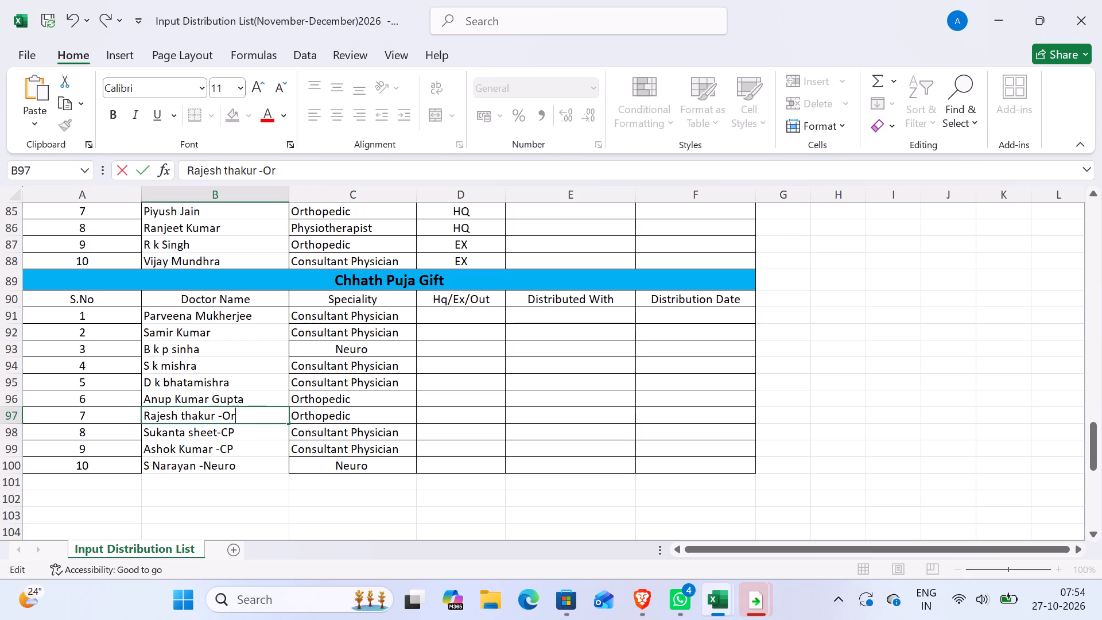
{"action": "key", "text": "BackSpace"}
{"action": "key", "text": "BackSpace"}
{"action": "key", "text": "BackSpace"}
Remove the -CP suffix from the eighth and ninth Chhath Puja Gift doctor names, B98 and B99.
{"action": "double_click", "coordinate": [255, 430]}
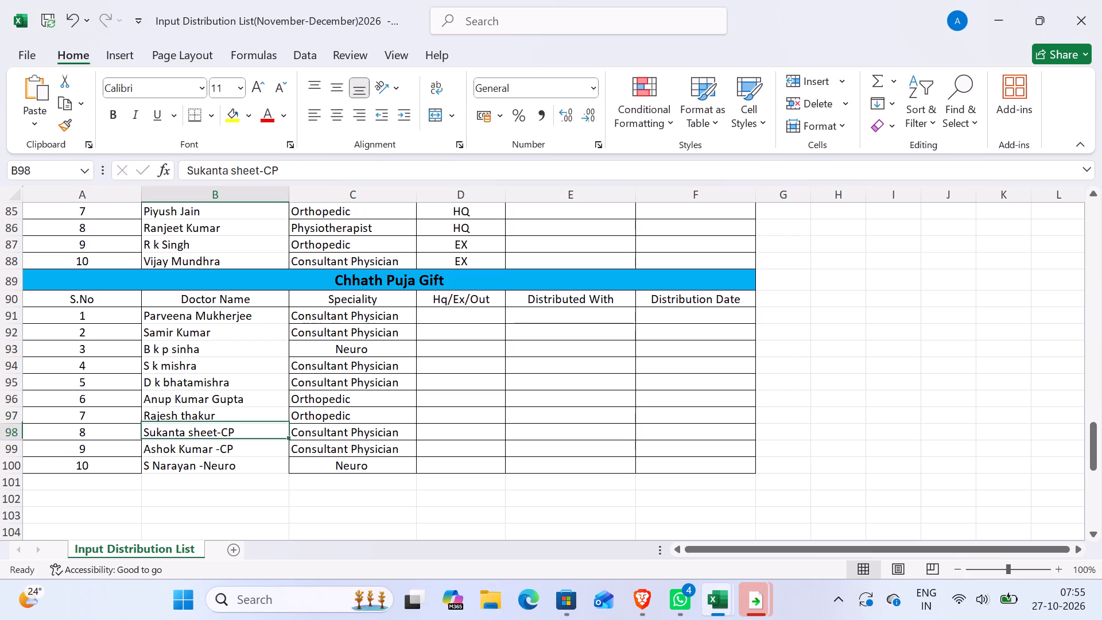
{"action": "key", "text": "BackSpace"}
{"action": "key", "text": "BackSpace"}
{"action": "key", "text": "BackSpace"}
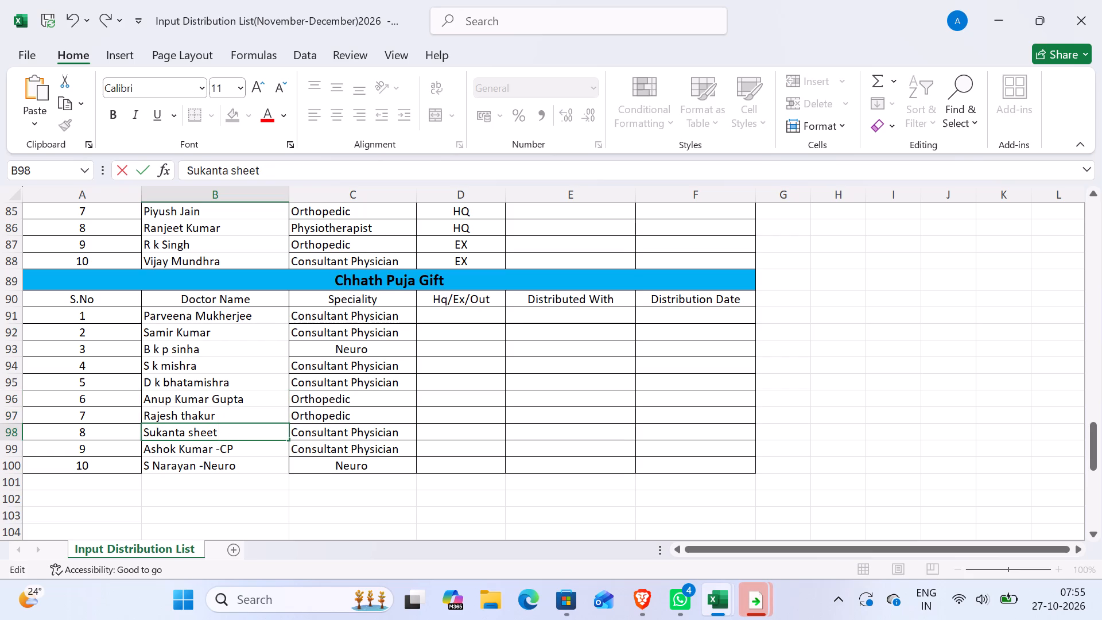
{"action": "double_click", "coordinate": [247, 449]}
{"action": "key", "text": "BackSpace"}
{"action": "key", "text": "BackSpace"}
{"action": "key", "text": "BackSpace"}
{"action": "key", "text": "BackSpace"}
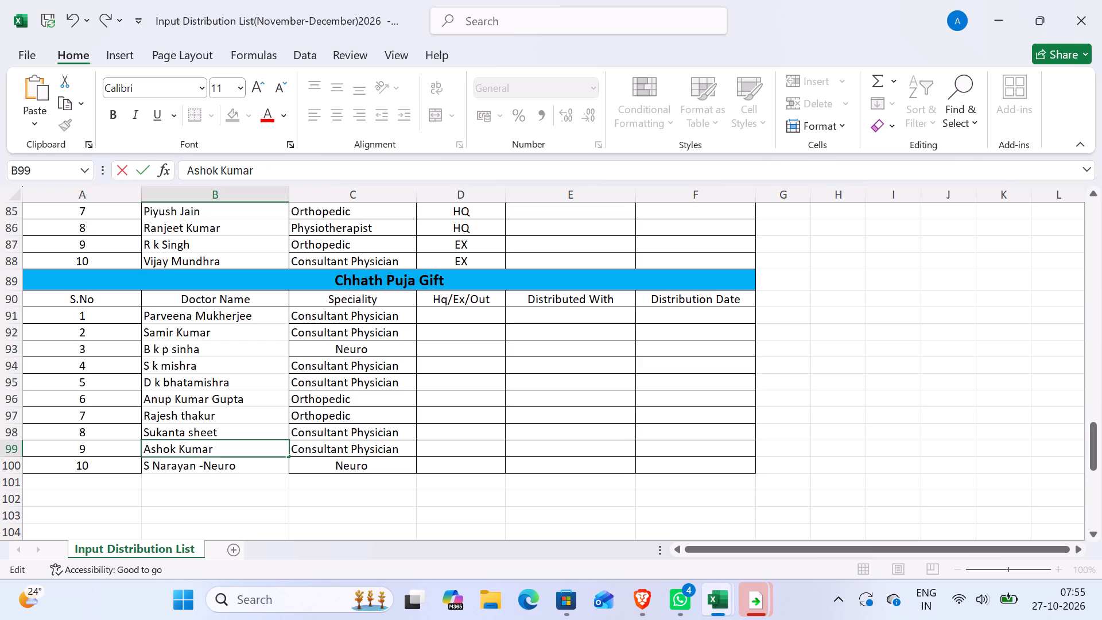
{"action": "key", "text": "BackSpace"}
Remove the -Neuro suffix from the tenth Chhath Puja Gift doctor name in B100.
{"action": "double_click", "coordinate": [248, 467]}
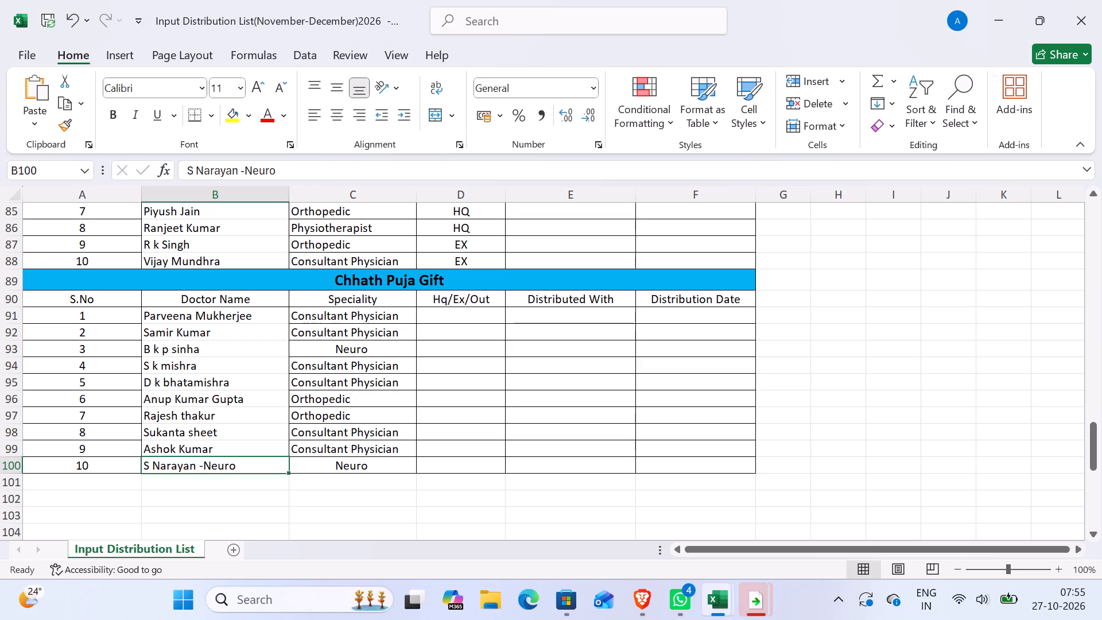
{"action": "double_click", "coordinate": [247, 463]}
{"action": "key", "text": "BackSpace"}
{"action": "key", "text": "BackSpace"}
{"action": "key", "text": "BackSpace"}
{"action": "key", "text": "BackSpace"}
{"action": "key", "text": "BackSpace"}
{"action": "key", "text": "BackSpace"}
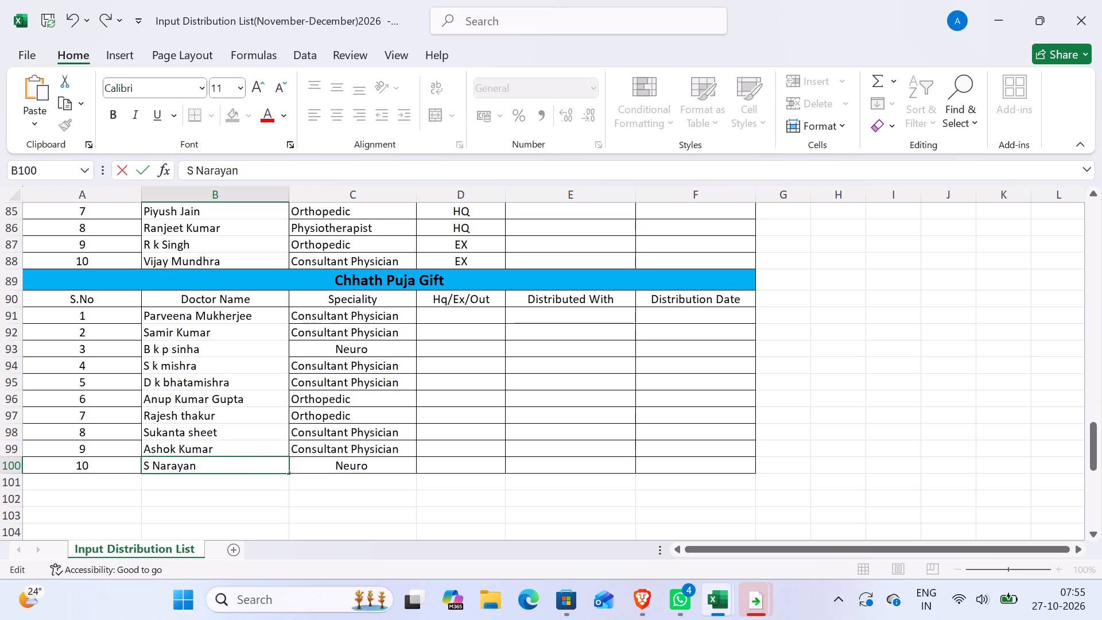
{"action": "key", "text": "BackSpace"}
{"action": "left_click", "coordinate": [245, 449]}
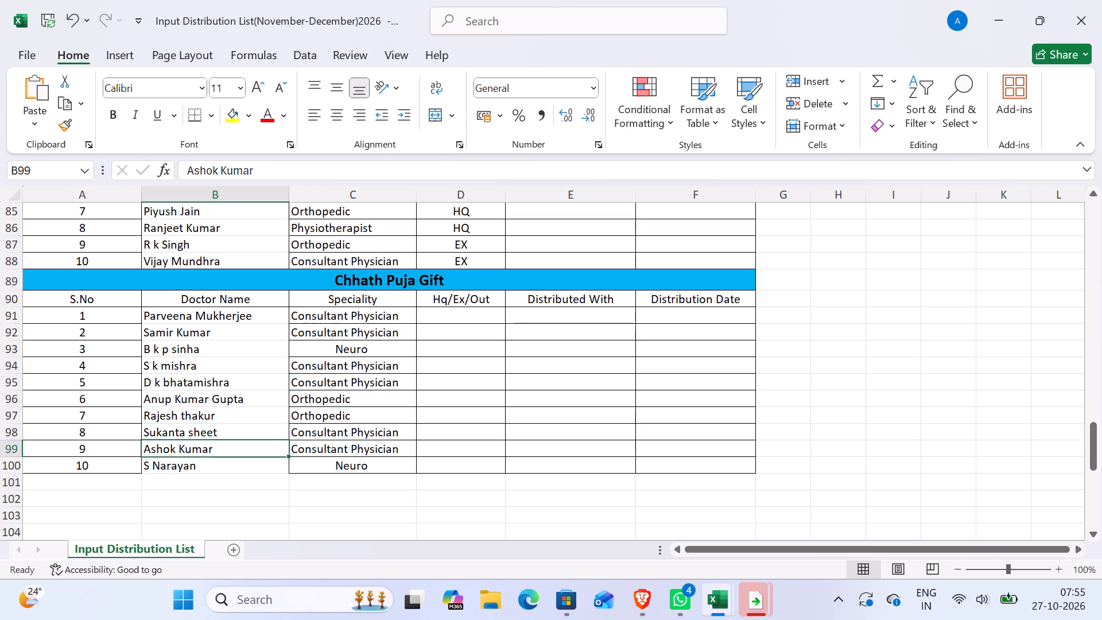
Left-align the Neuro specialities in C93 and C100 of the Chhath Puja Gift table.
{"action": "scroll", "coordinate": [258, 428], "scroll_direction": "up", "scroll_amount": 5}
{"action": "scroll", "coordinate": [264, 432], "scroll_direction": "down", "scroll_amount": 5}
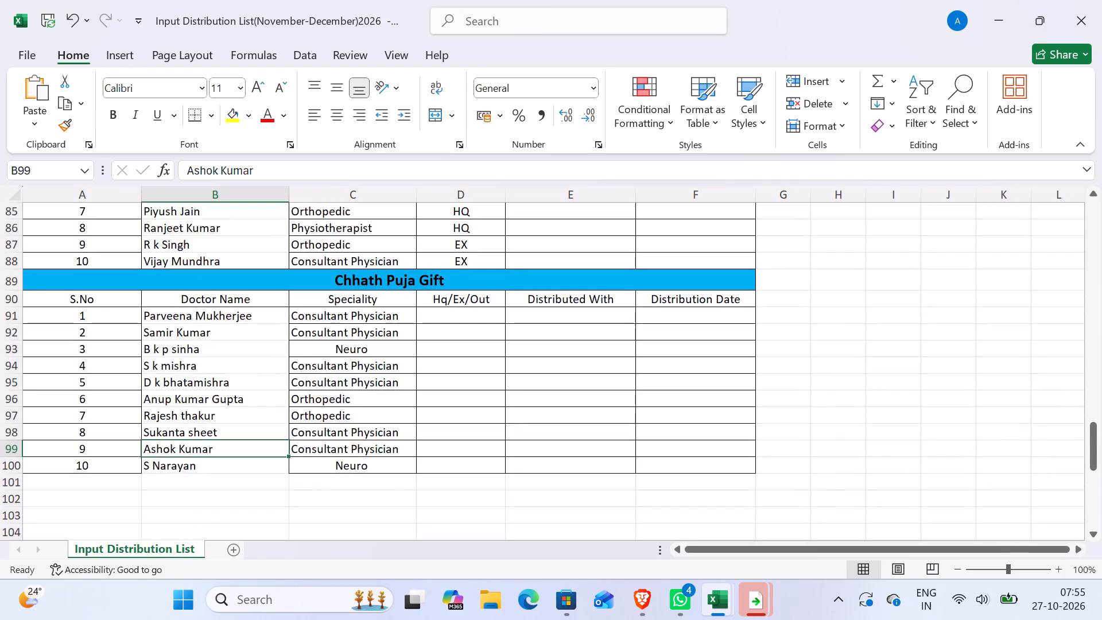
{"action": "left_click", "coordinate": [313, 349]}
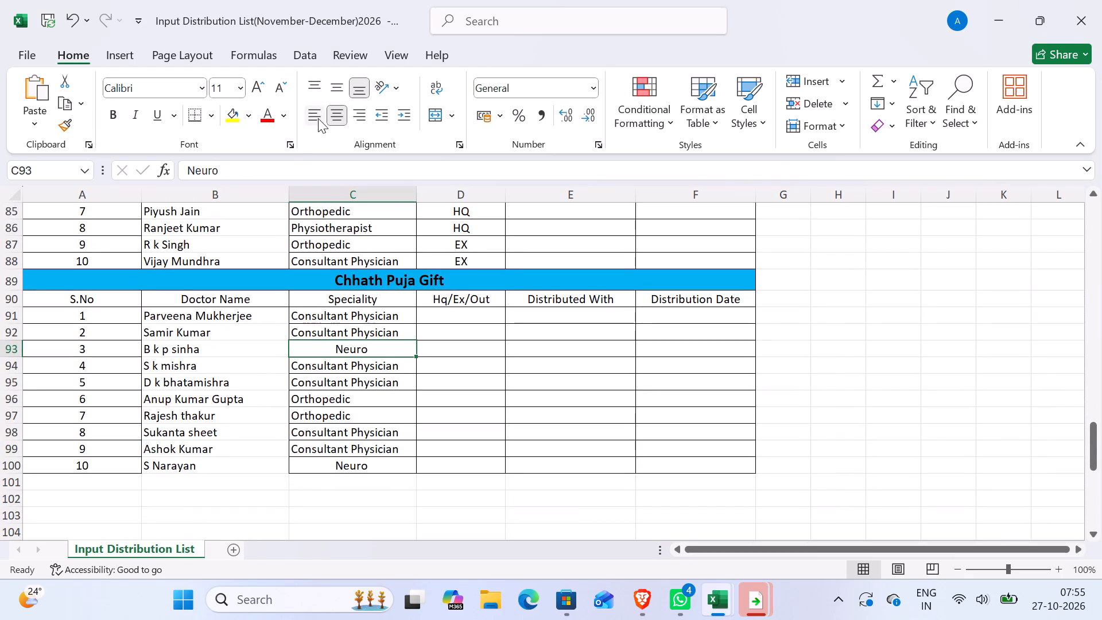
{"action": "left_click", "coordinate": [318, 119]}
{"action": "left_click", "coordinate": [337, 474]}
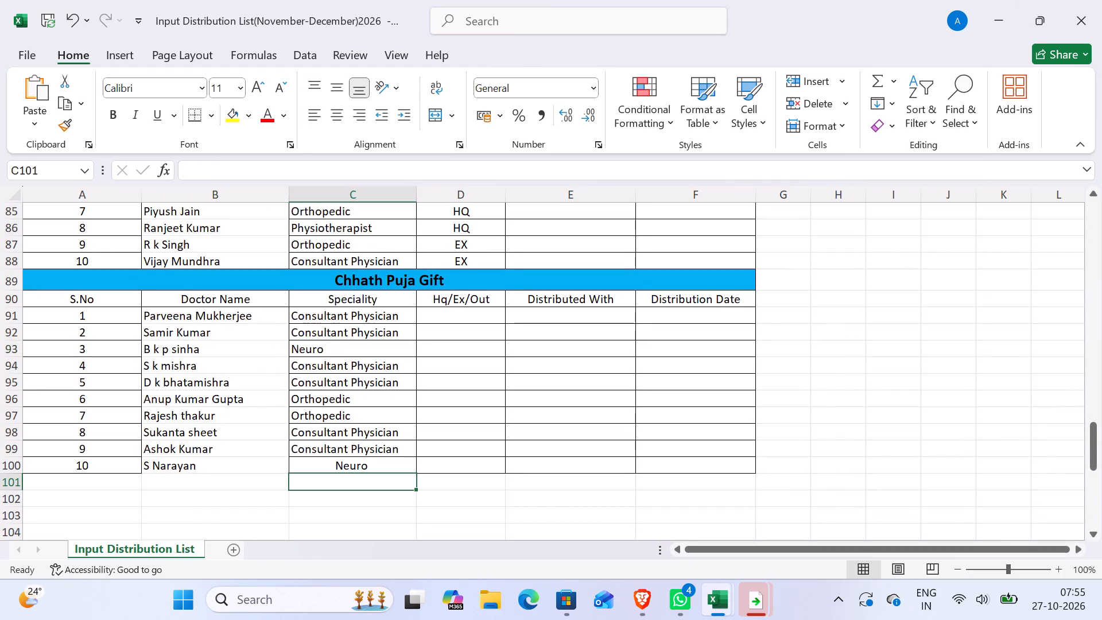
{"action": "left_click", "coordinate": [331, 465]}
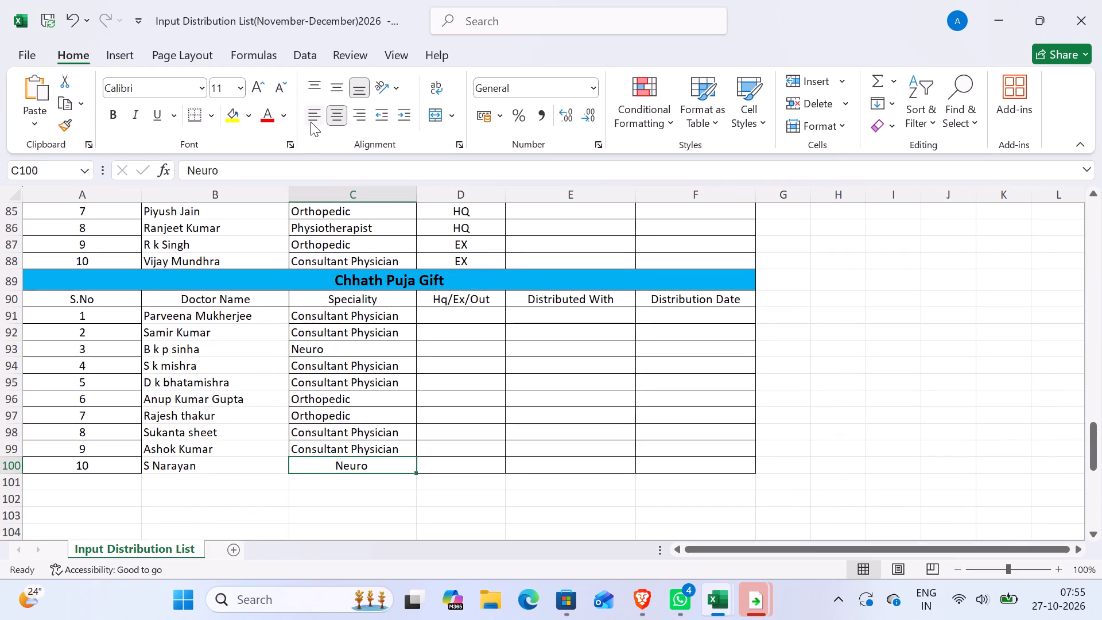
{"action": "left_click", "coordinate": [311, 122]}
Copy the formatting of the Torib Pen names and specialities, B67:C76, onto the Diwali Gift names and specialities, B79:C88.
{"action": "scroll", "coordinate": [389, 374], "scroll_direction": "up", "scroll_amount": 9}
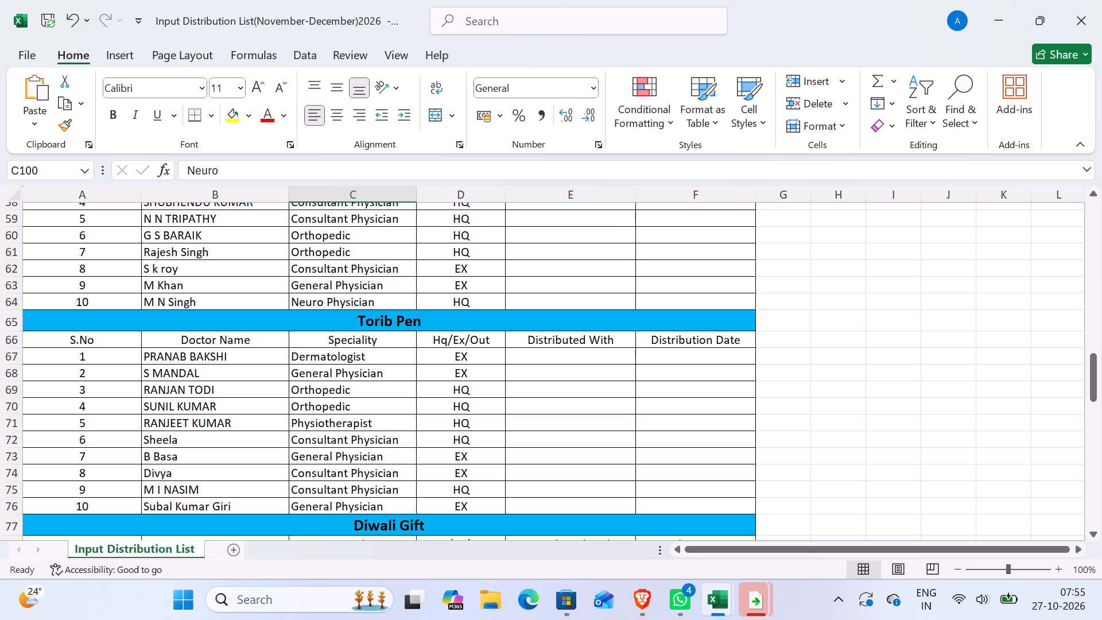
{"action": "left_click_drag", "start_coordinate": [181, 356], "coordinate": [371, 502]}
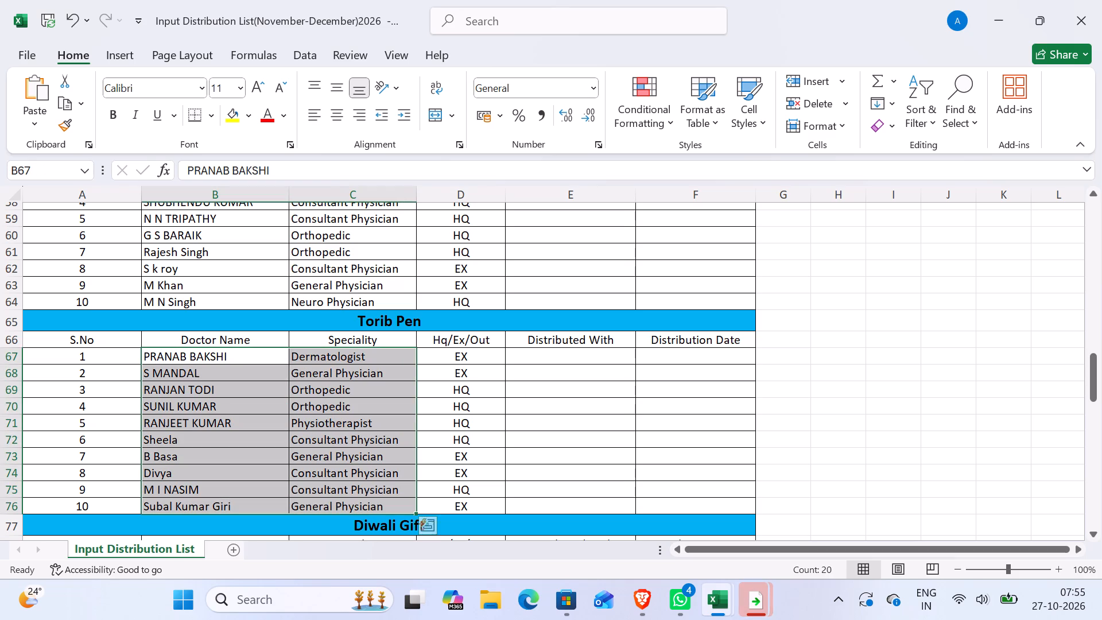
{"action": "left_click", "coordinate": [63, 125]}
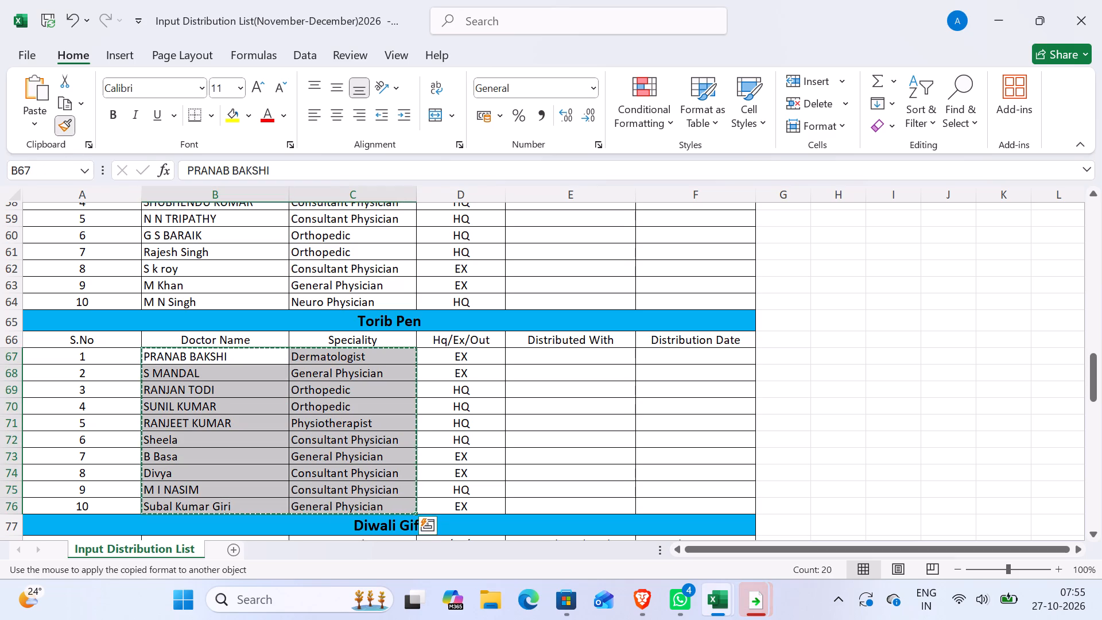
{"action": "scroll", "coordinate": [376, 489], "scroll_direction": "down", "scroll_amount": 4}
{"action": "left_click_drag", "start_coordinate": [175, 359], "coordinate": [216, 386]}
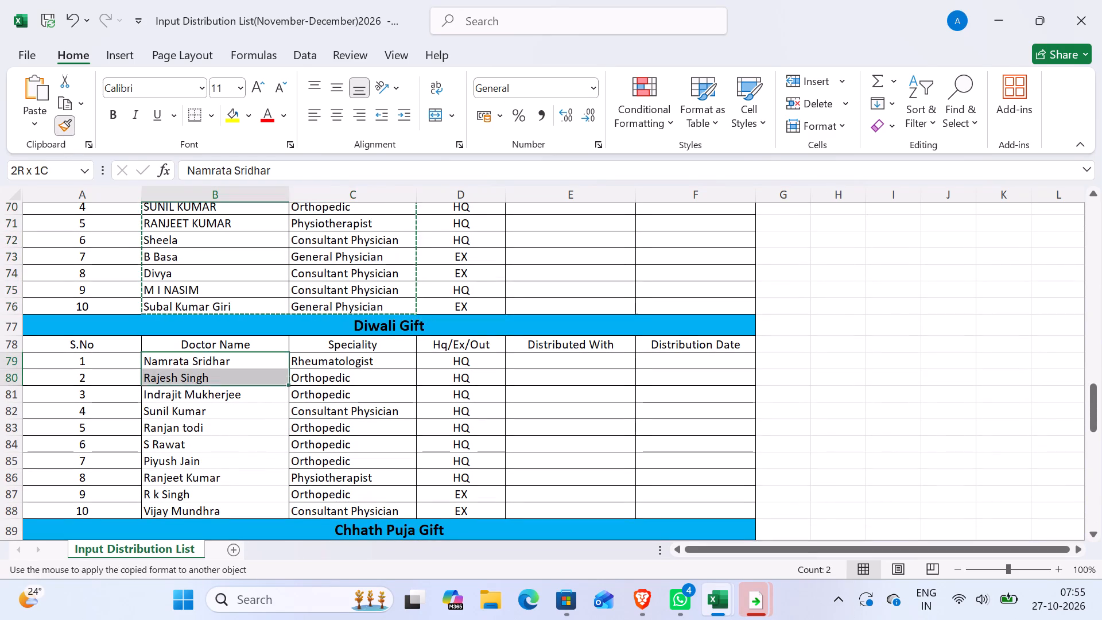
{"action": "left_click_drag", "start_coordinate": [216, 386], "coordinate": [348, 506]}
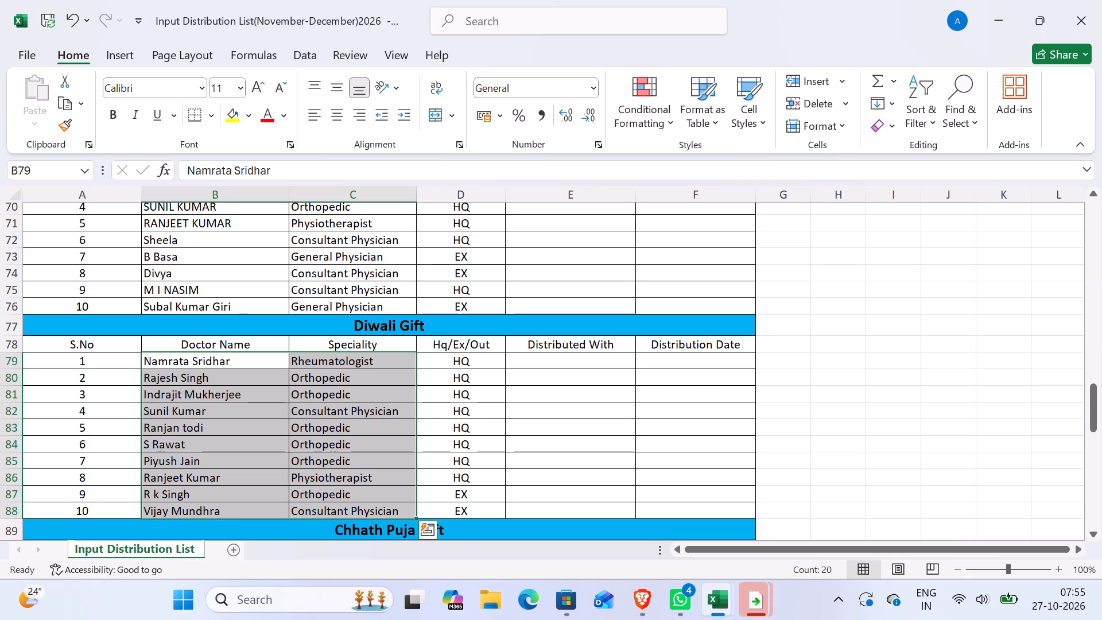
Copy the formatting of the Diwali Gift names and specialities, B79:C88, onto the Chhath Puja Gift cells B91:C100.
{"action": "left_click", "coordinate": [65, 128]}
{"action": "scroll", "coordinate": [350, 514], "scroll_direction": "down", "scroll_amount": 3}
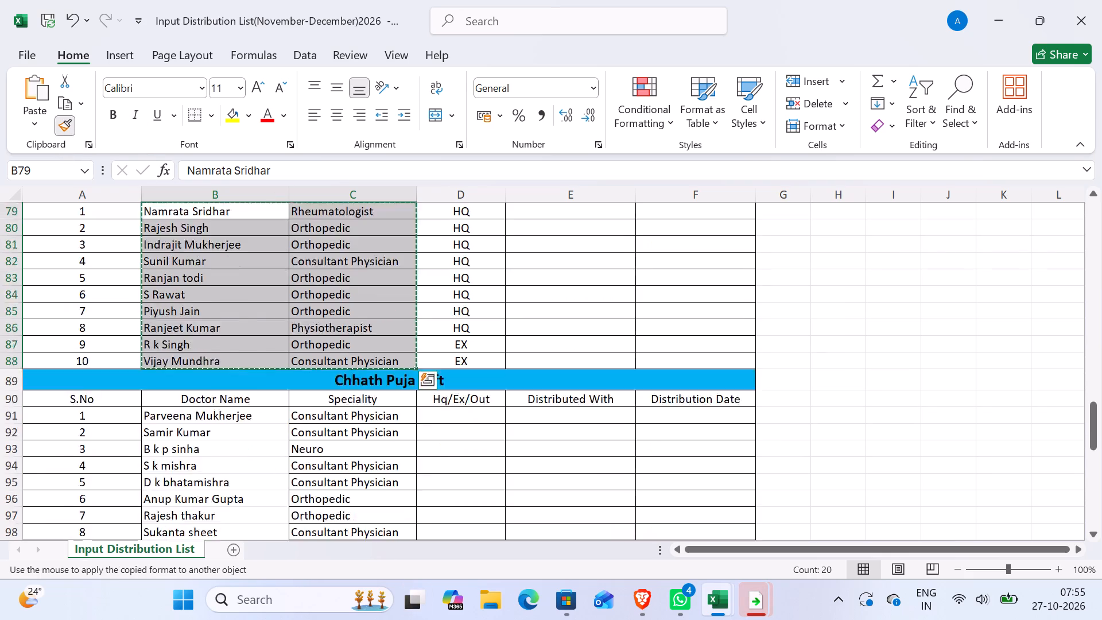
{"action": "scroll", "coordinate": [350, 514], "scroll_direction": "down", "scroll_amount": 2}
{"action": "left_click_drag", "start_coordinate": [173, 314], "coordinate": [271, 386]}
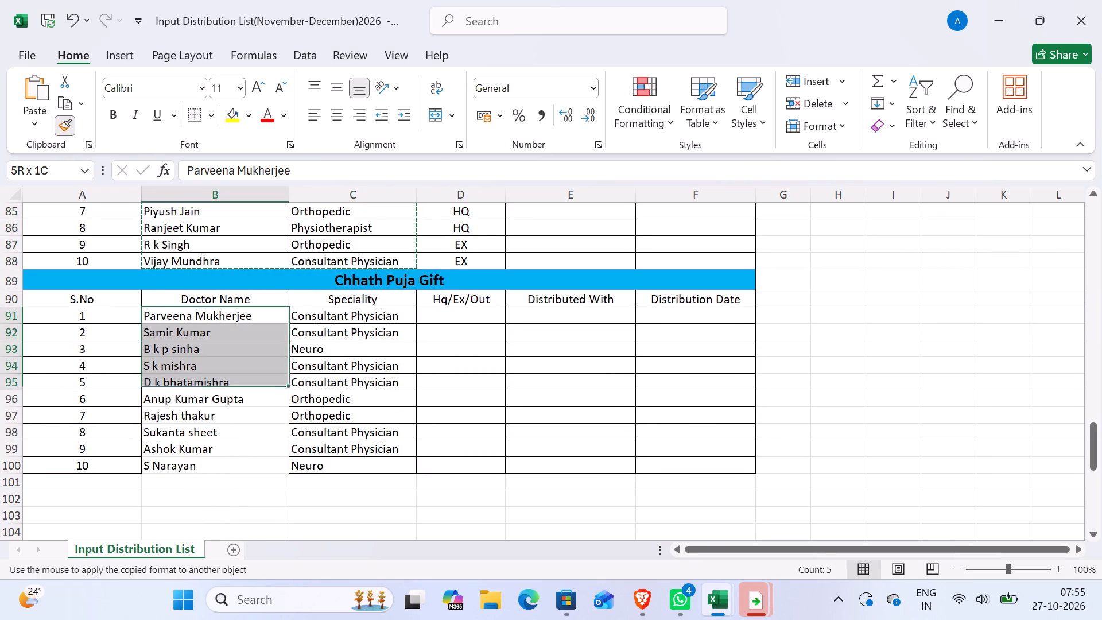
{"action": "left_click_drag", "start_coordinate": [271, 386], "coordinate": [336, 468]}
{"action": "left_click", "coordinate": [487, 538]}
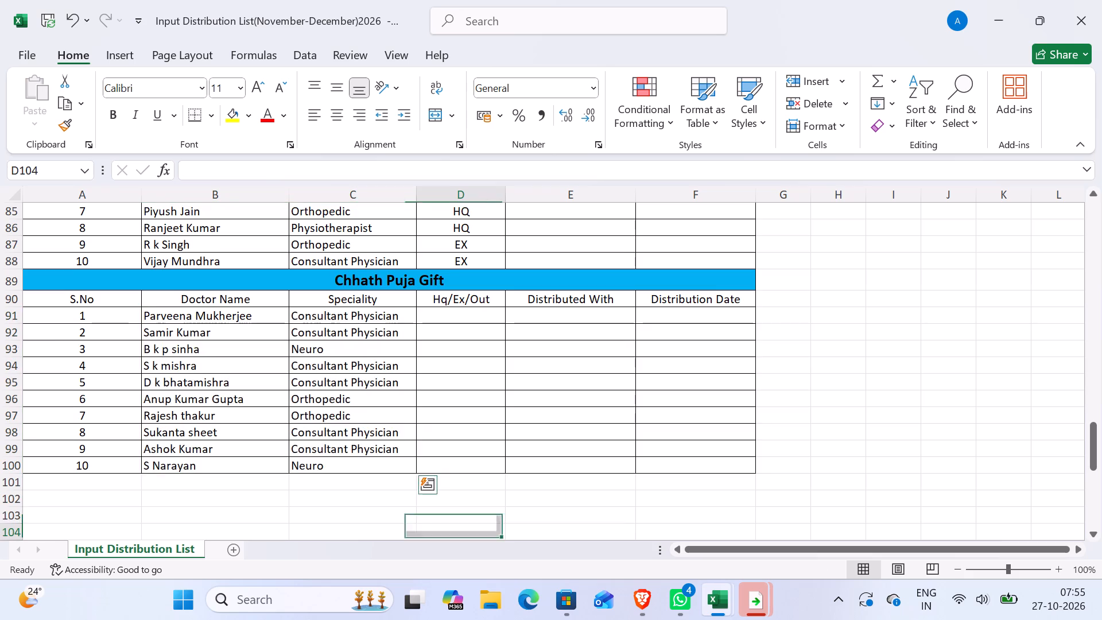
Clear the raw doctor name list below the Chhath Puja Gift table, B104:B129.
{"action": "scroll", "coordinate": [486, 531], "scroll_direction": "down", "scroll_amount": 5}
{"action": "left_click_drag", "start_coordinate": [218, 285], "coordinate": [297, 503]}
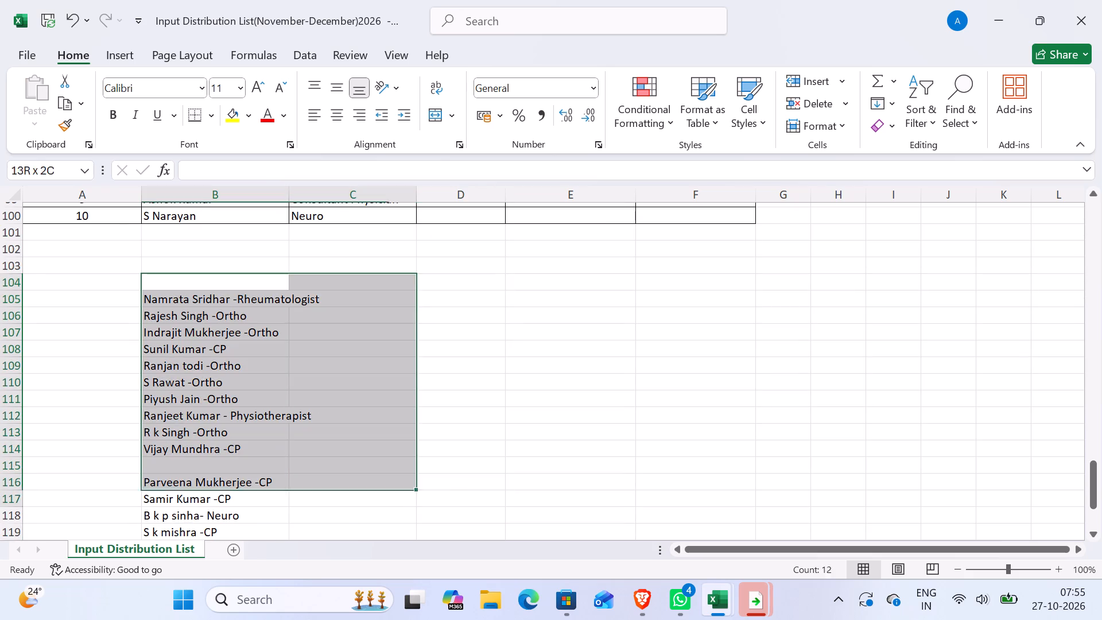
{"action": "left_click_drag", "start_coordinate": [297, 503], "coordinate": [246, 558]}
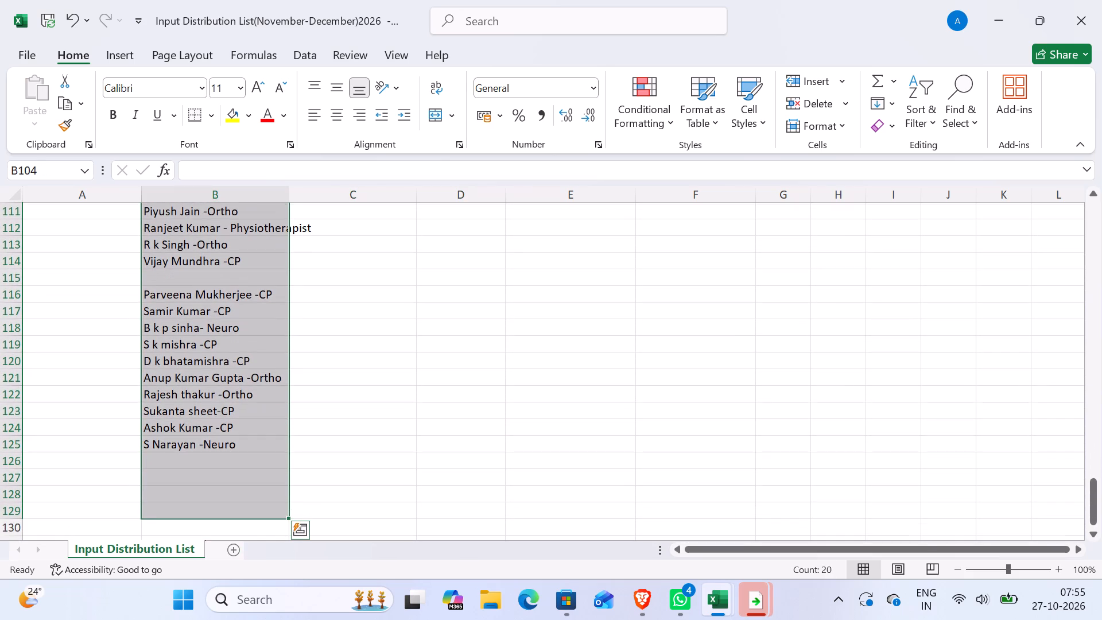
{"action": "key", "text": "Delete"}
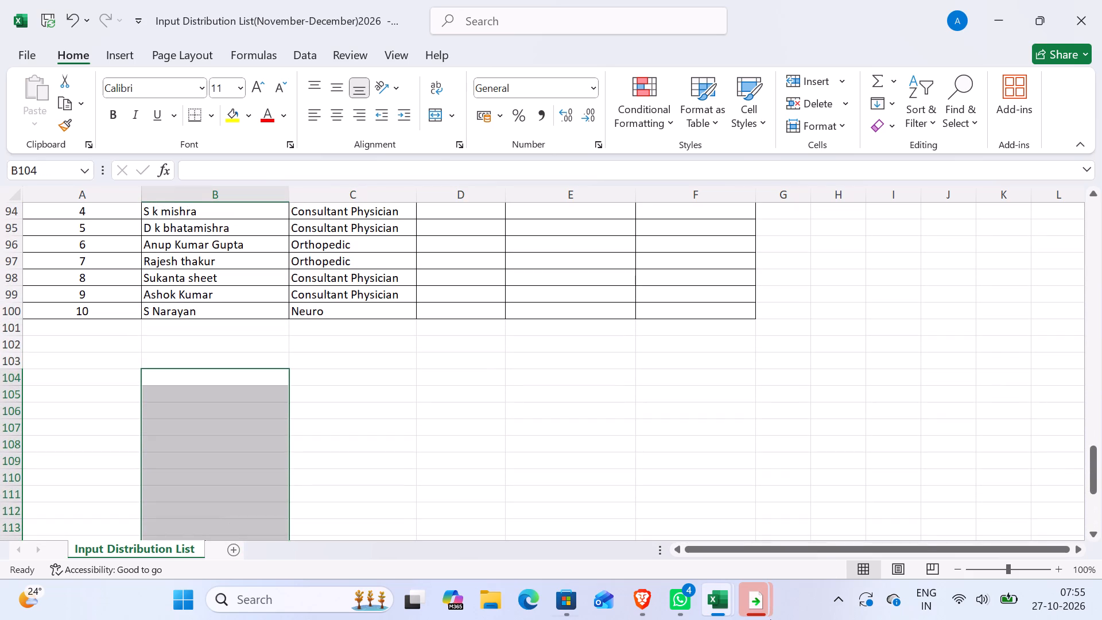
{"action": "left_click", "coordinate": [398, 464]}
Copy HQ from D86 into D91 and fill it down the Chhath Puja Gift Hq/Ex/Out column to D100.
{"action": "scroll", "coordinate": [401, 463], "scroll_direction": "up", "scroll_amount": 8}
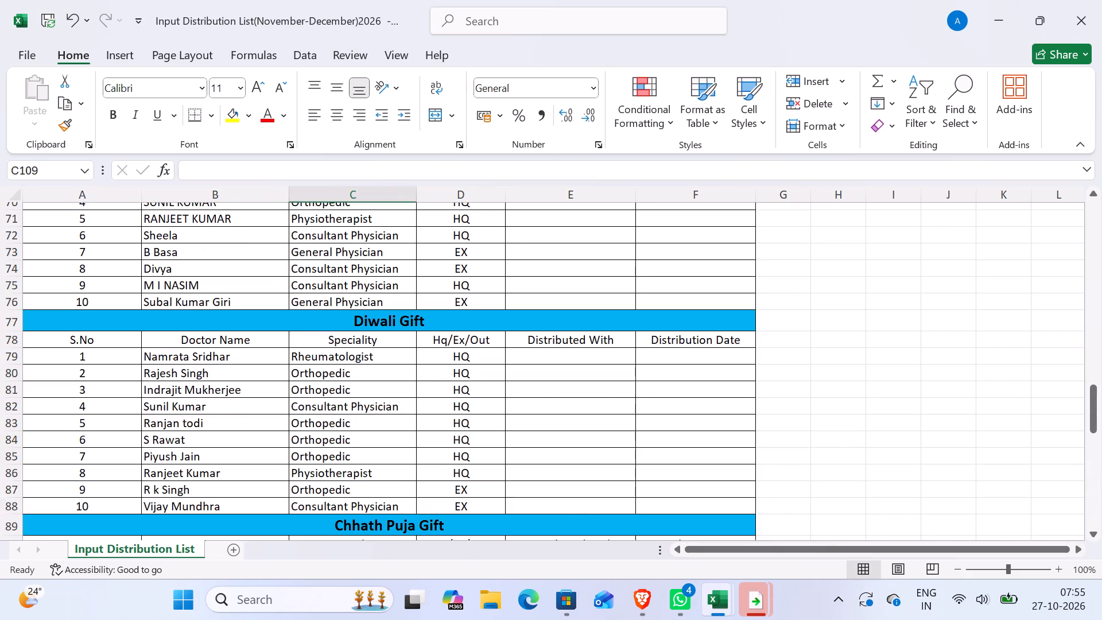
{"action": "scroll", "coordinate": [408, 461], "scroll_direction": "down", "scroll_amount": 4}
{"action": "left_click", "coordinate": [471, 273]}
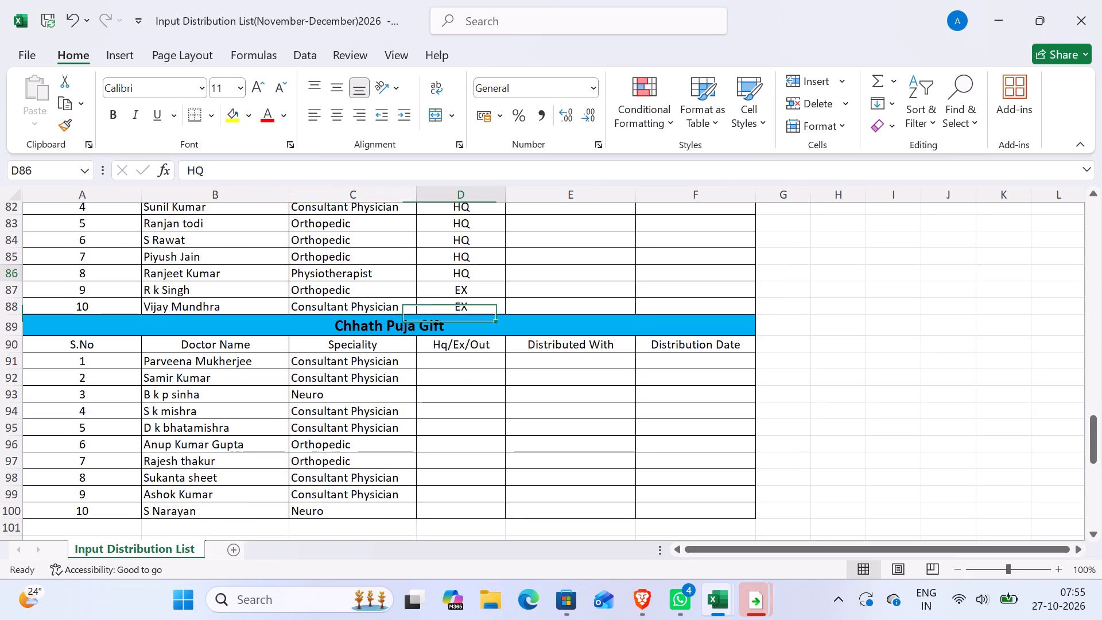
{"action": "key", "text": "ctrl+c"}
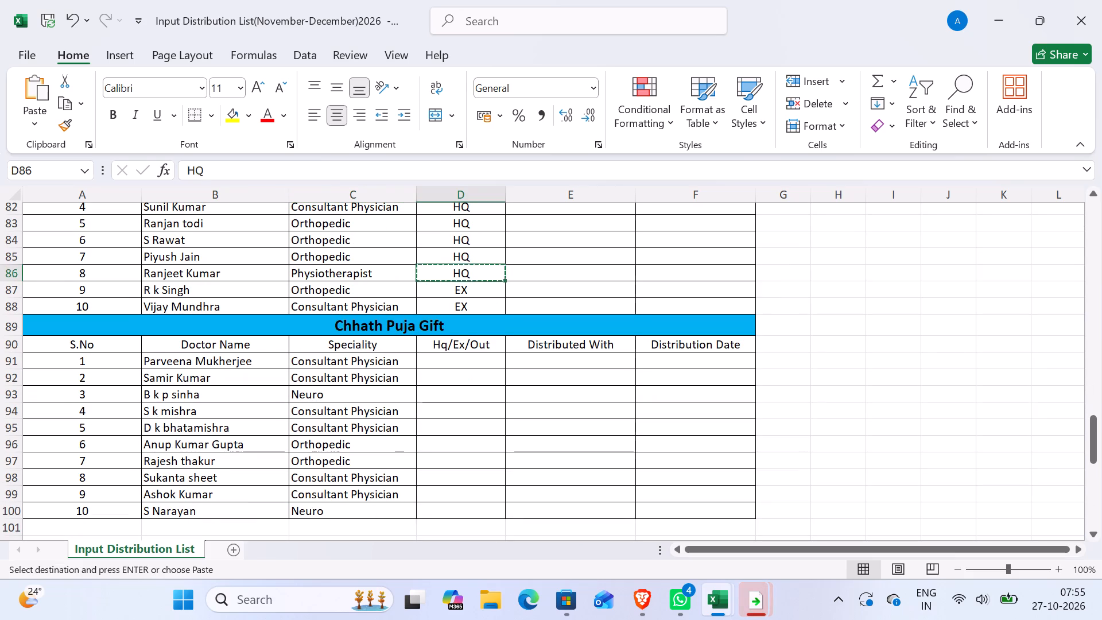
{"action": "left_click", "coordinate": [450, 360]}
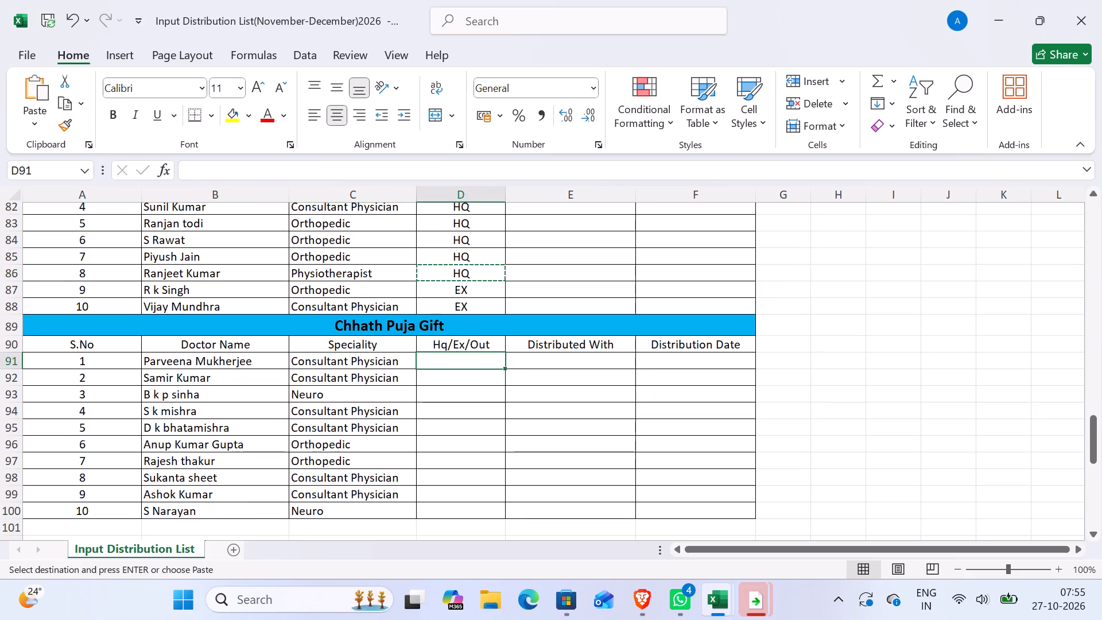
{"action": "key", "text": "ctrl+v"}
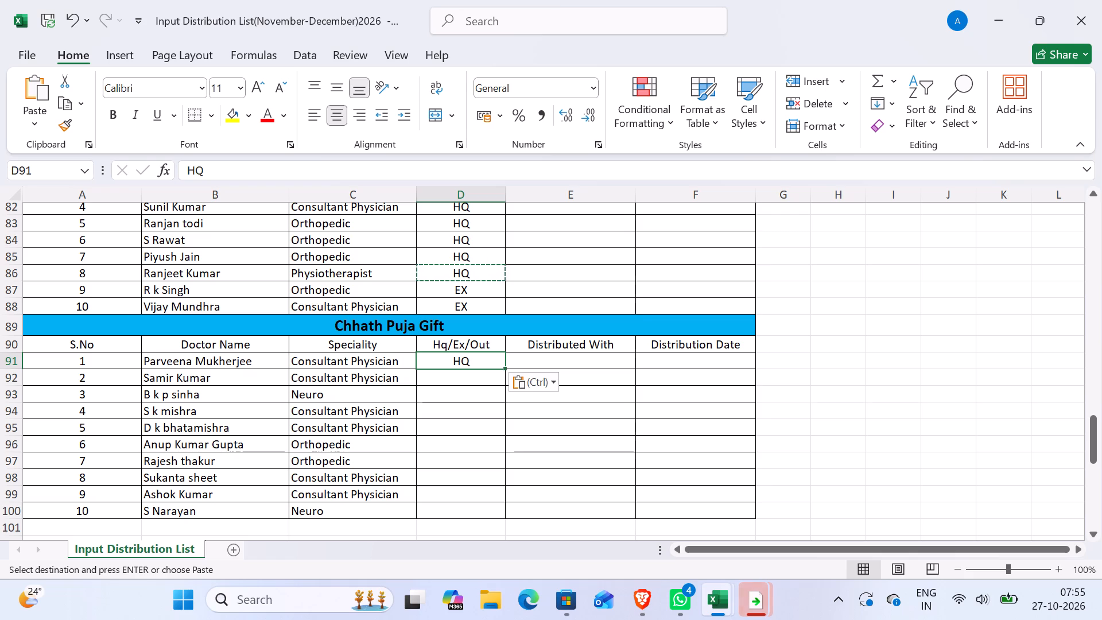
{"action": "left_click_drag", "start_coordinate": [502, 369], "coordinate": [503, 520]}
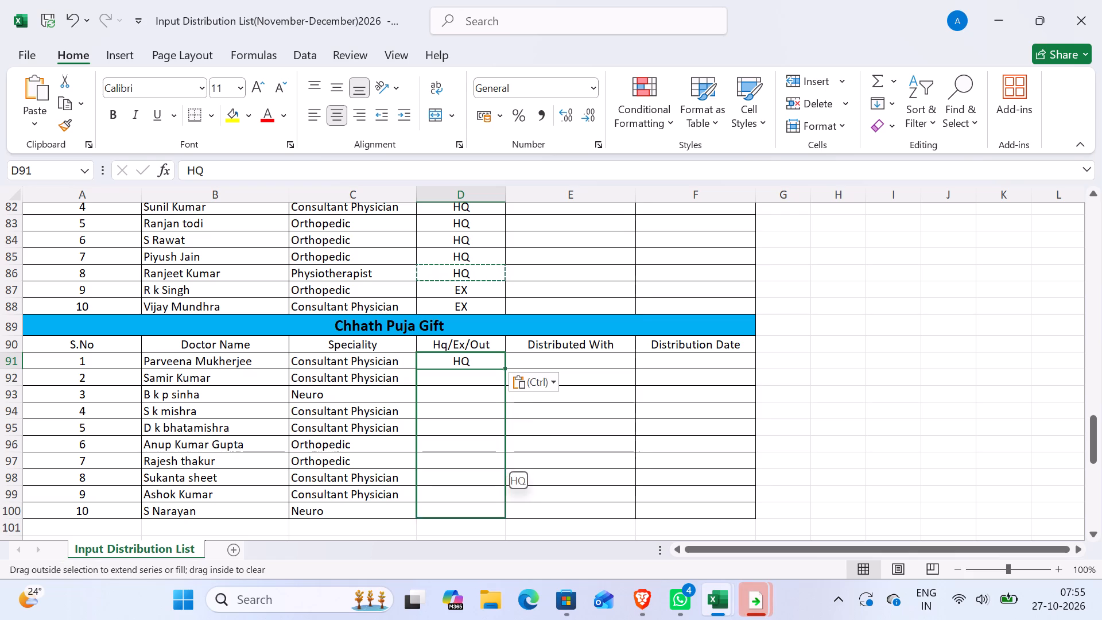
{"action": "left_click_drag", "start_coordinate": [503, 520], "coordinate": [491, 516]}
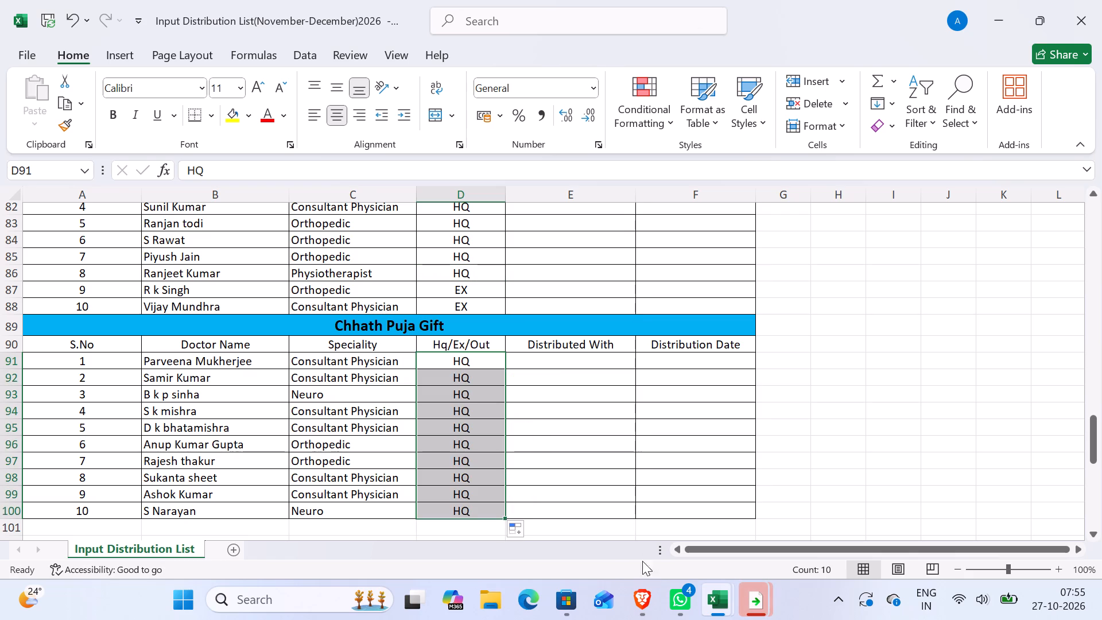
Save the Input Distribution List workbook.
{"action": "scroll", "coordinate": [545, 373], "scroll_direction": "up", "scroll_amount": 20}
{"action": "scroll", "coordinate": [545, 373], "scroll_direction": "up", "scroll_amount": 17}
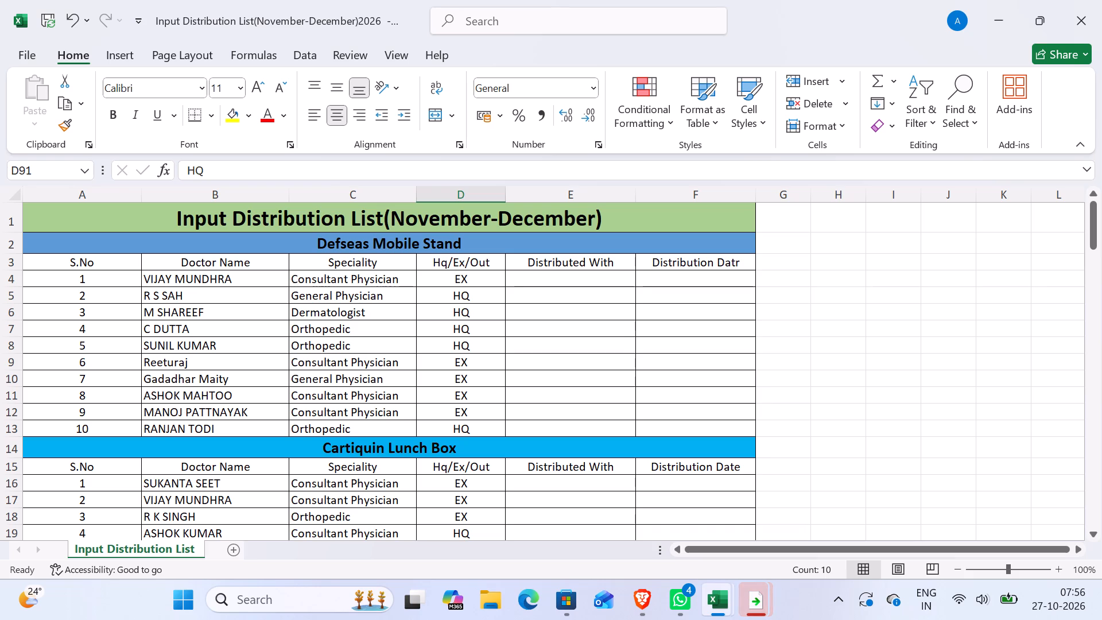
{"action": "key", "text": "ctrl+s"}
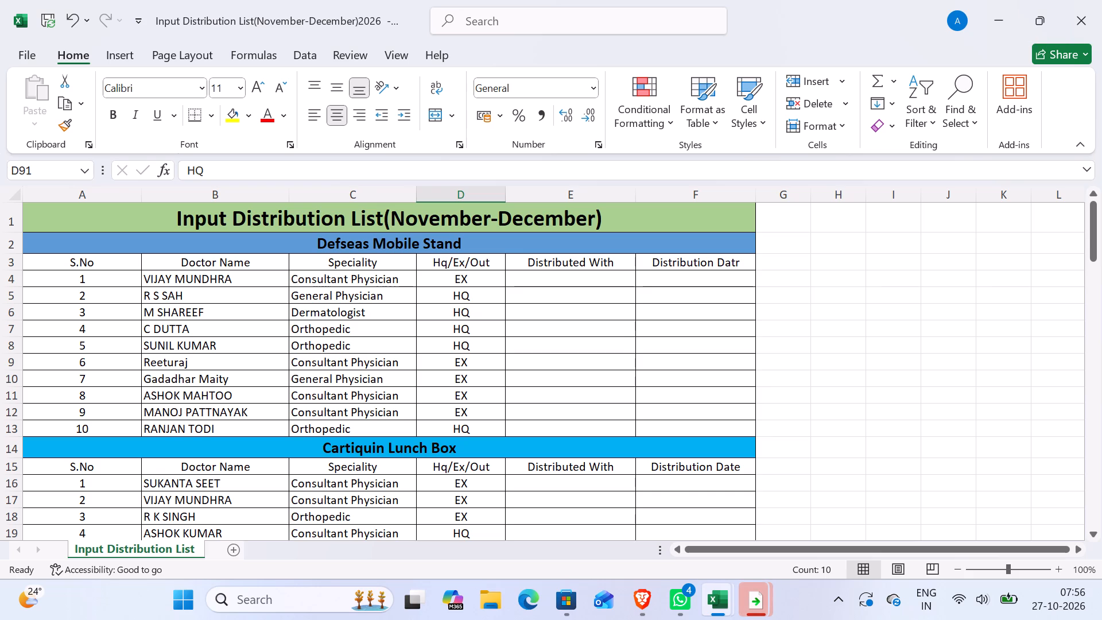
{"action": "key", "text": "ctrl+s"}
Minimise the workbook and look through the desktop folder 02-10-2026 and its sss subfolder, closing the folder window when done.
{"action": "left_click", "coordinate": [1004, 15]}
{"action": "left_click", "coordinate": [1002, 17]}
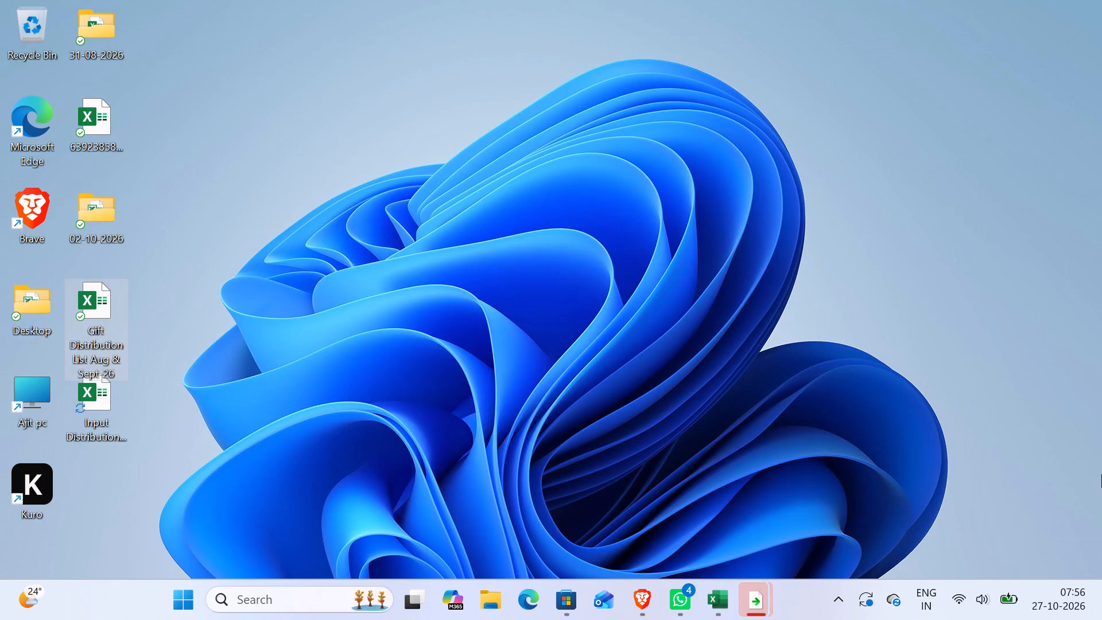
{"action": "double_click", "coordinate": [101, 208]}
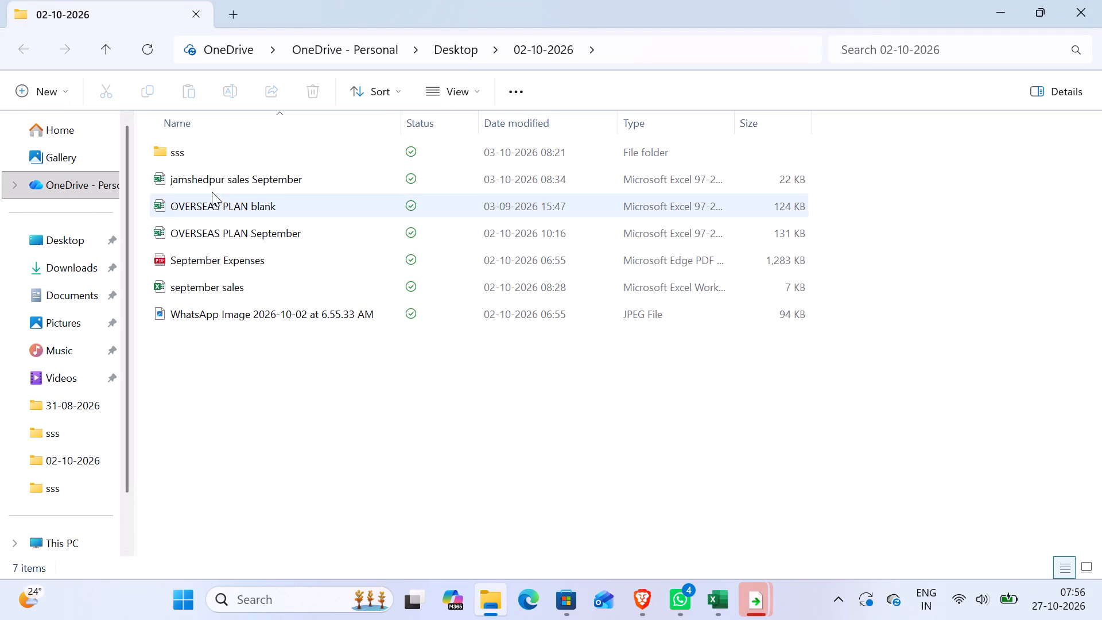
{"action": "left_click", "coordinate": [234, 428]}
{"action": "double_click", "coordinate": [161, 150]}
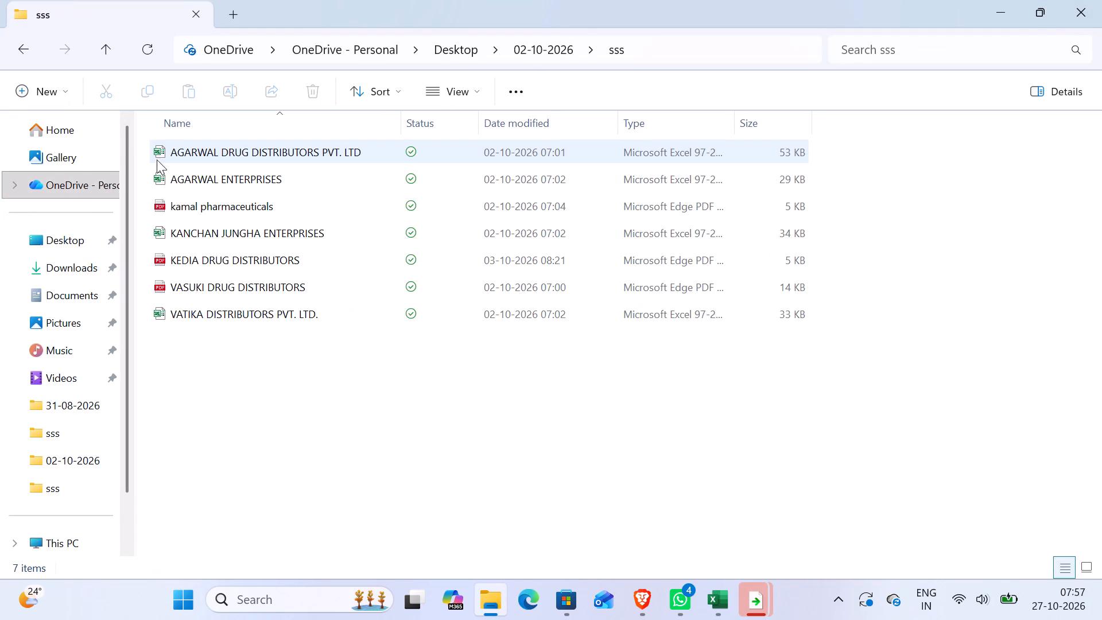
{"action": "left_click", "coordinate": [1059, 12]}
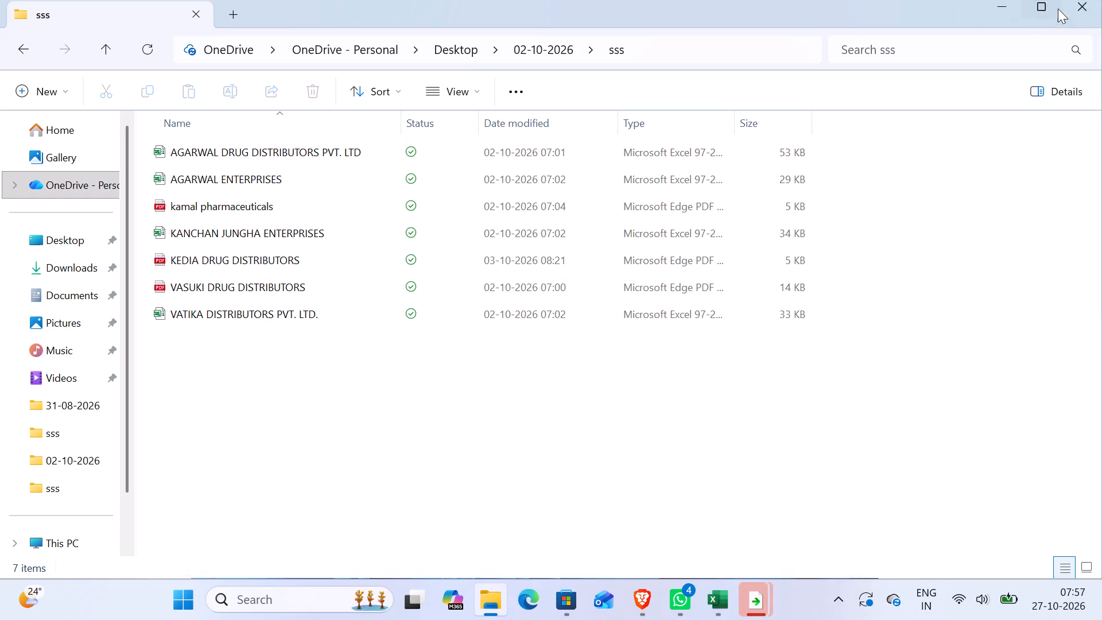
{"action": "left_click", "coordinate": [884, 52]}
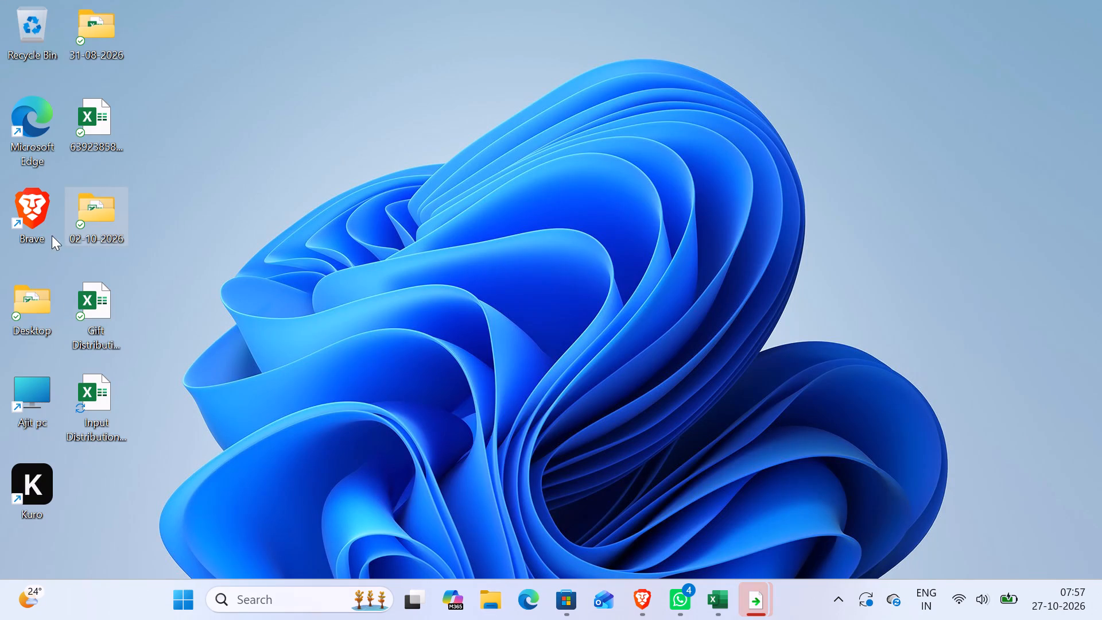
Open the aug dr details workbook from the 31-08-2026 desktop folder and look over its doctor list.
{"action": "double_click", "coordinate": [98, 22]}
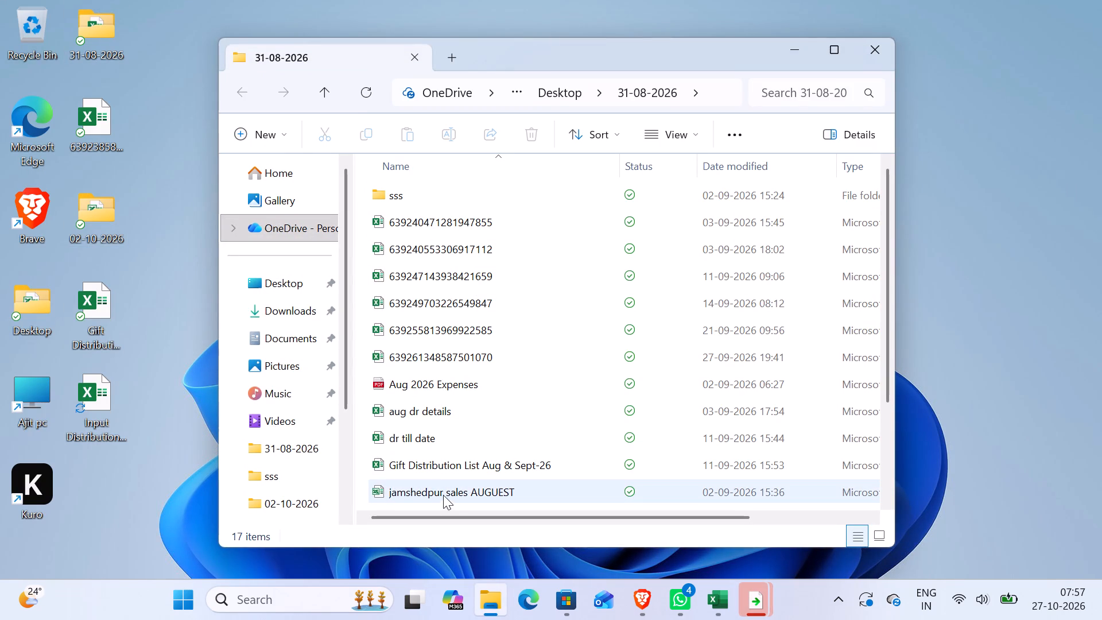
{"action": "double_click", "coordinate": [402, 410]}
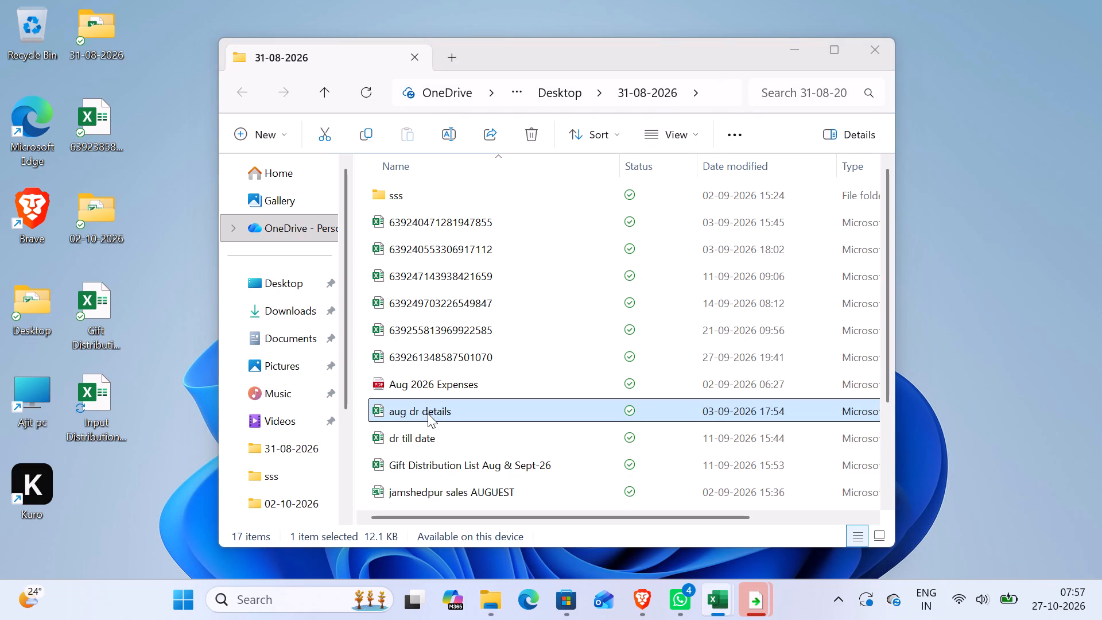
{"action": "left_click", "coordinate": [428, 413]}
{"action": "scroll", "coordinate": [306, 390], "scroll_direction": "down", "scroll_amount": 4}
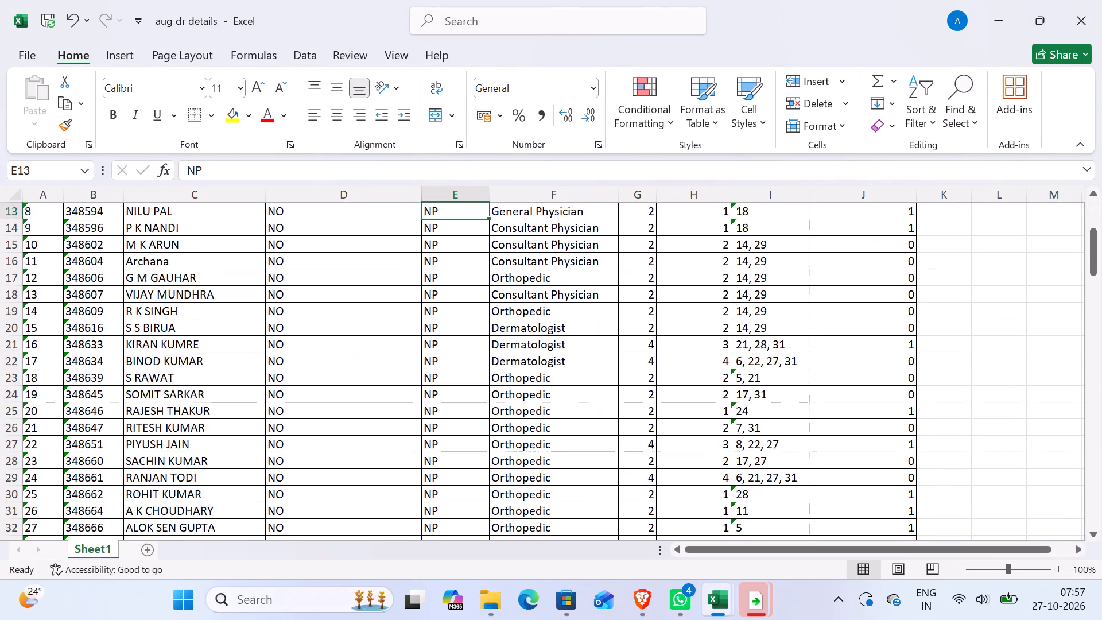
{"action": "scroll", "coordinate": [306, 390], "scroll_direction": "down", "scroll_amount": 5}
{"action": "scroll", "coordinate": [306, 389], "scroll_direction": "up", "scroll_amount": 16}
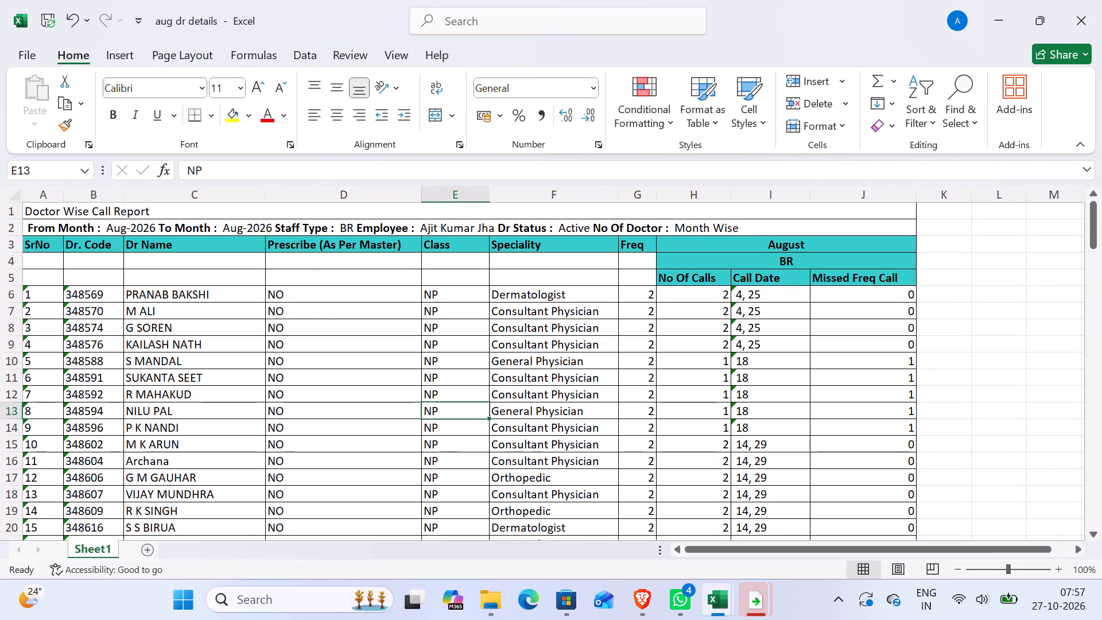
Add filters to the header row 3 of the doctor list.
{"action": "left_click", "coordinate": [8, 246]}
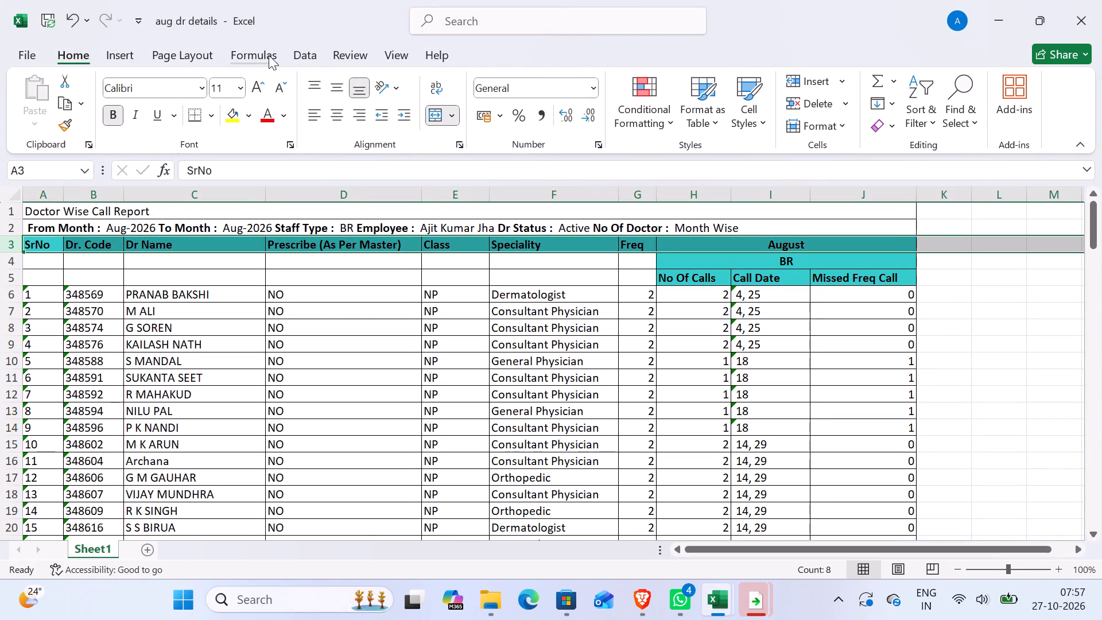
{"action": "left_click", "coordinate": [304, 42]}
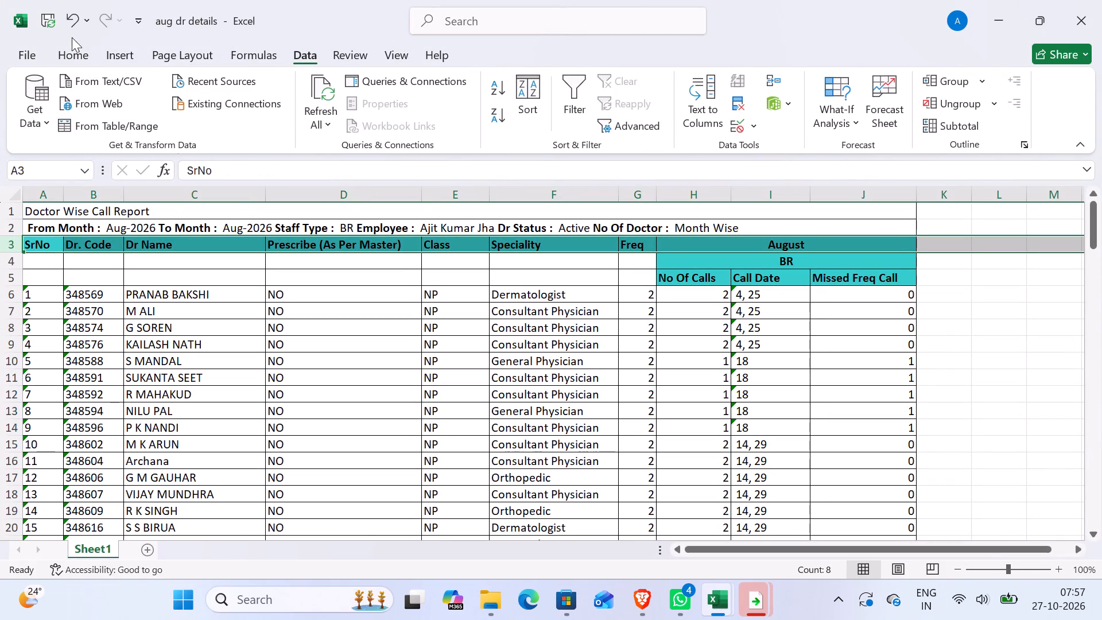
{"action": "left_click", "coordinate": [63, 51]}
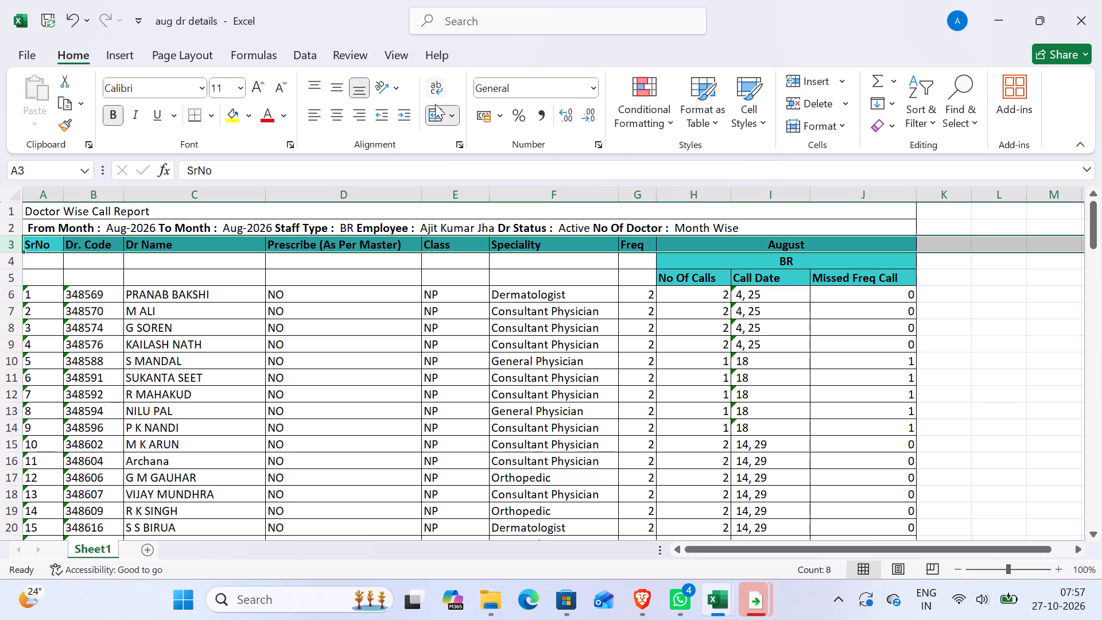
{"action": "left_click", "coordinate": [303, 48]}
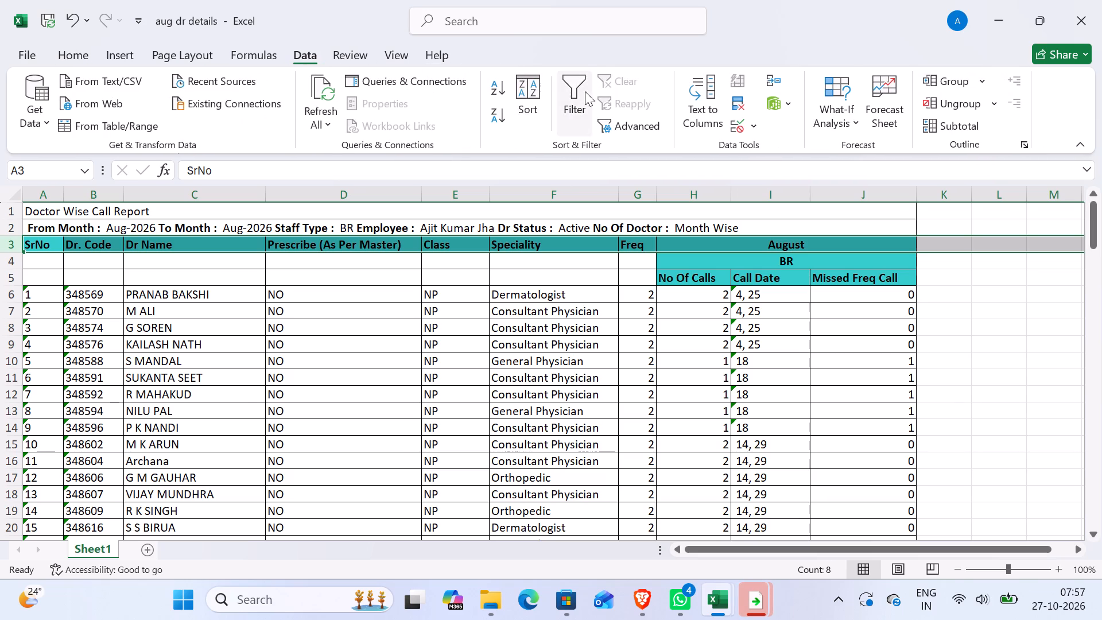
{"action": "left_click", "coordinate": [572, 88]}
{"action": "left_click", "coordinate": [328, 421]}
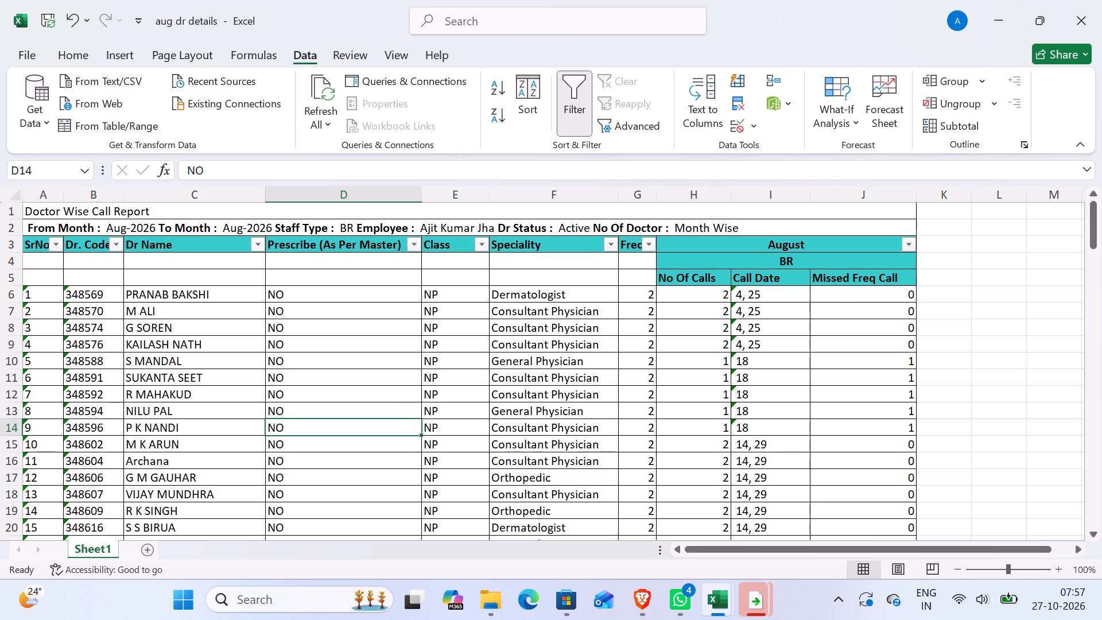
Filter the Dr Name column to show only the two doctors with SrNo 31 and 34.
{"action": "left_click", "coordinate": [258, 244]}
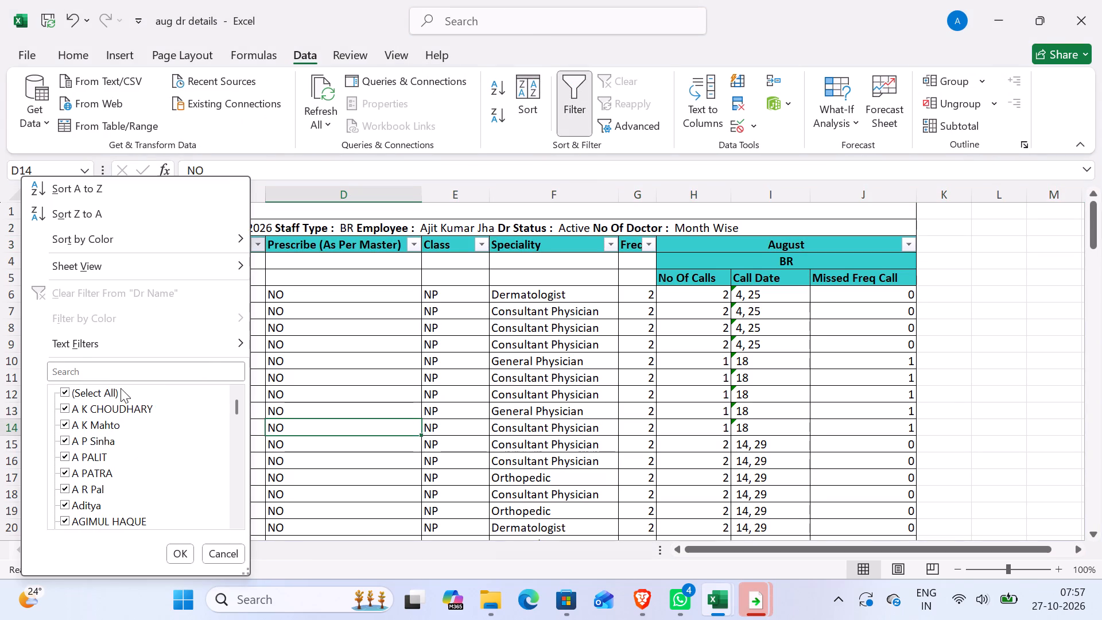
{"action": "left_click", "coordinate": [99, 394]}
{"action": "scroll", "coordinate": [135, 459], "scroll_direction": "down", "scroll_amount": 11}
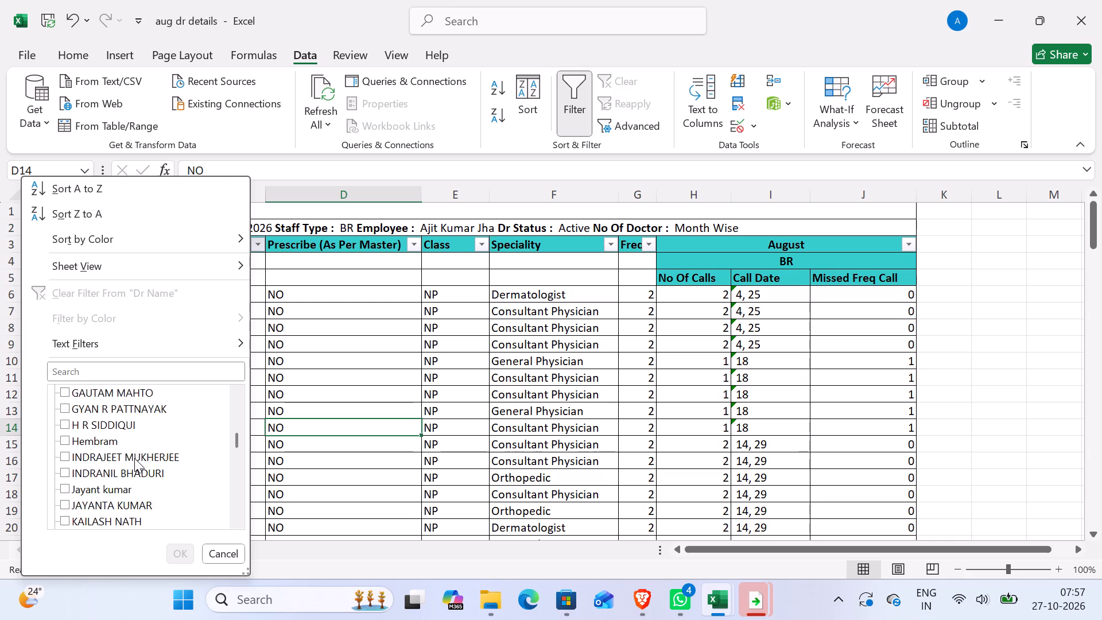
{"action": "scroll", "coordinate": [134, 458], "scroll_direction": "down", "scroll_amount": 3}
{"action": "scroll", "coordinate": [134, 458], "scroll_direction": "up", "scroll_amount": 2}
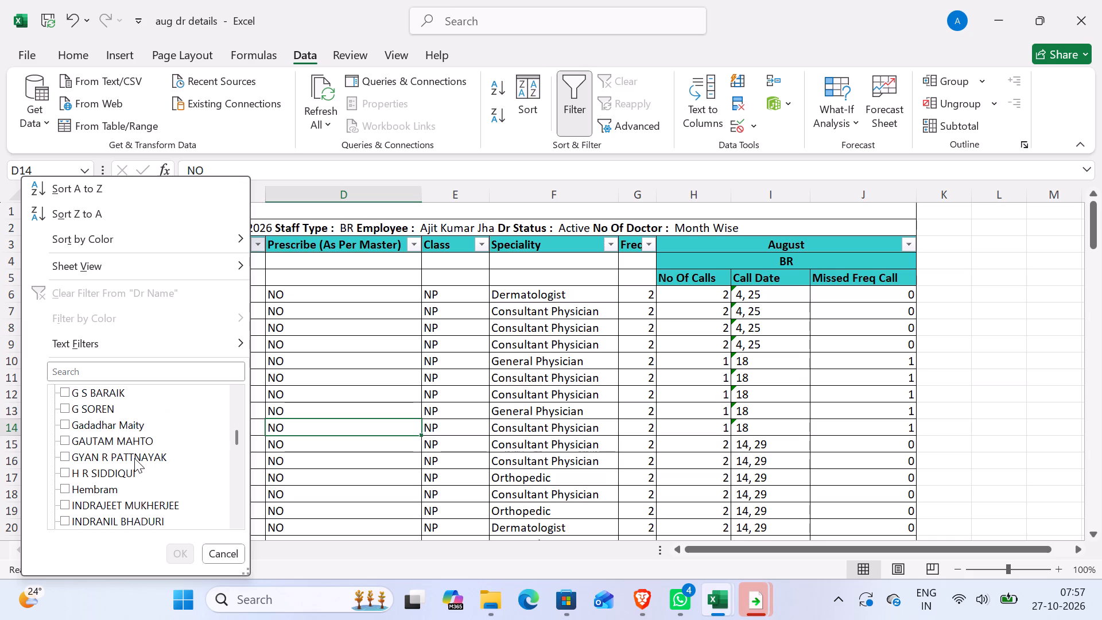
{"action": "scroll", "coordinate": [134, 458], "scroll_direction": "down", "scroll_amount": 9}
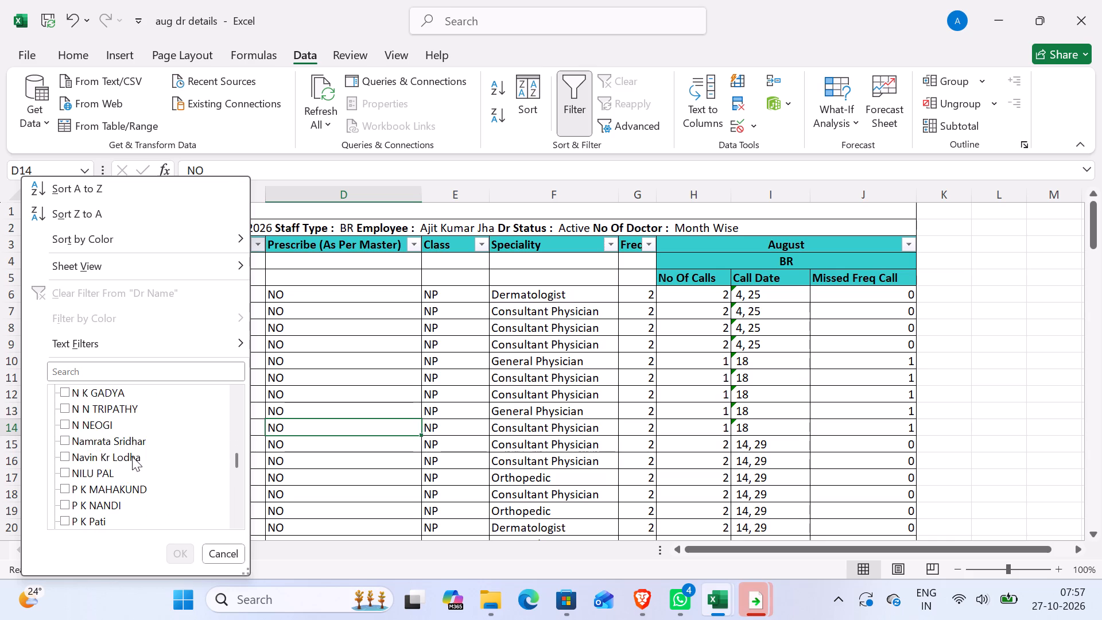
{"action": "scroll", "coordinate": [132, 456], "scroll_direction": "down", "scroll_amount": 17}
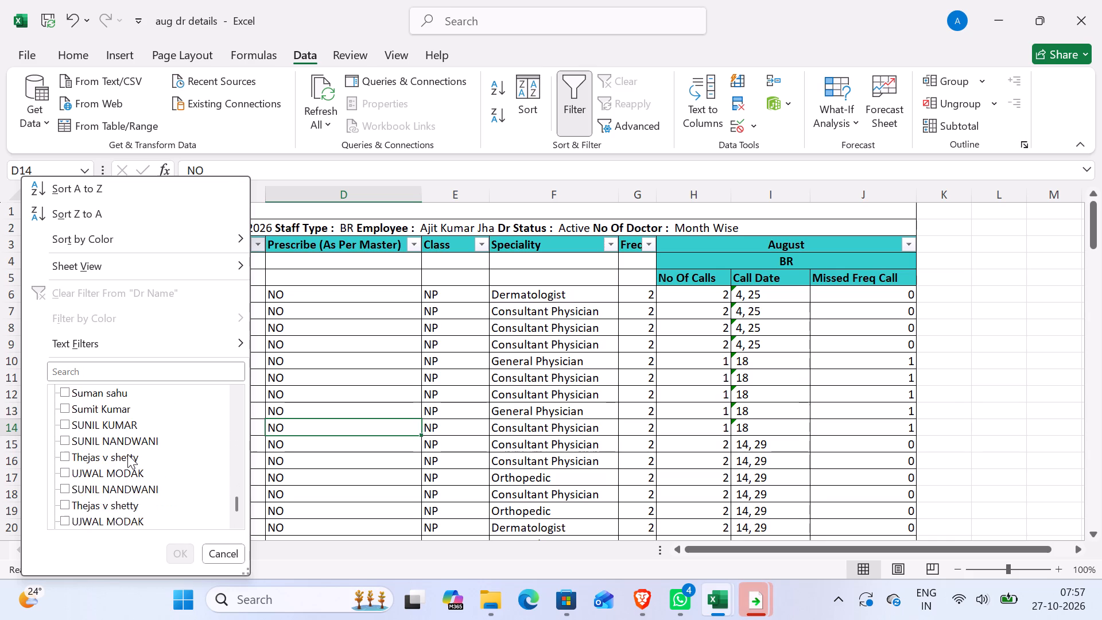
{"action": "scroll", "coordinate": [126, 455], "scroll_direction": "up", "scroll_amount": 20}
{"action": "scroll", "coordinate": [126, 455], "scroll_direction": "up", "scroll_amount": 1}
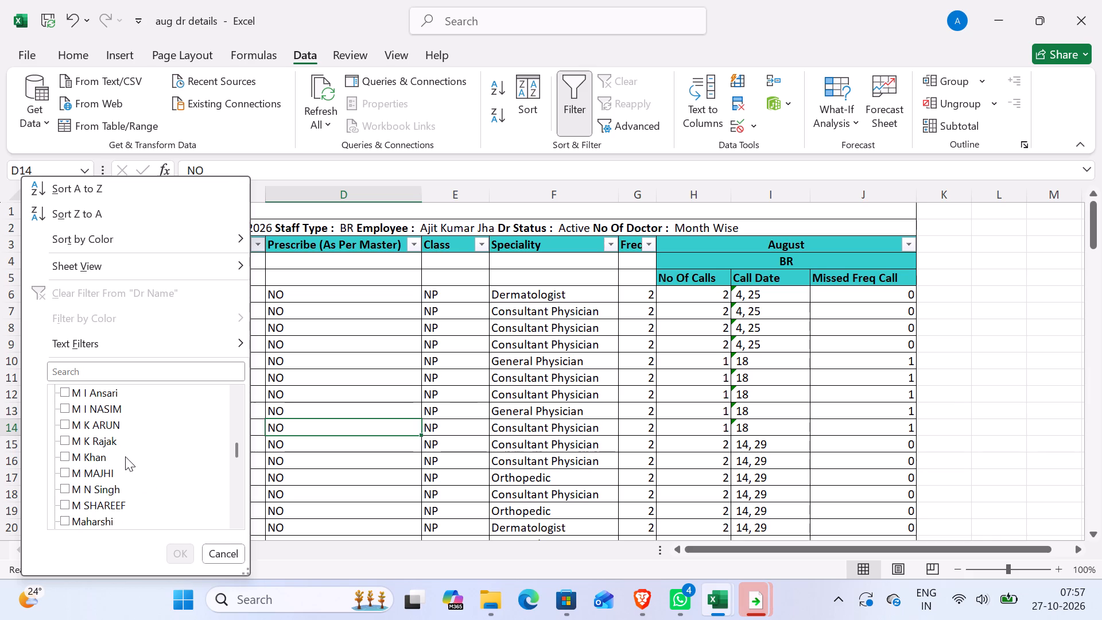
{"action": "scroll", "coordinate": [125, 456], "scroll_direction": "up", "scroll_amount": 6}
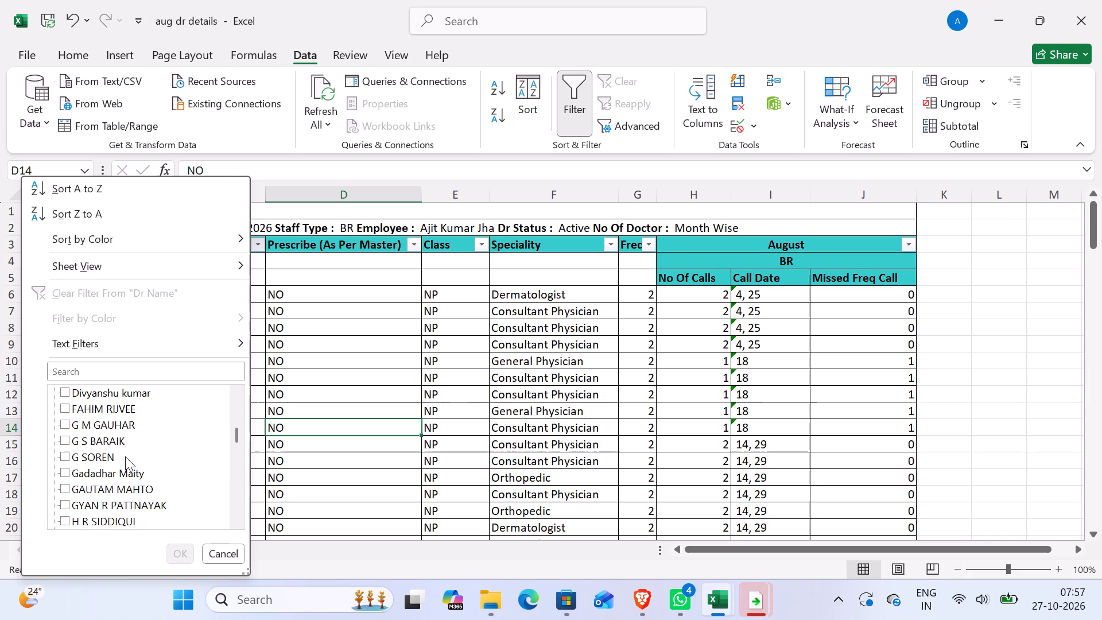
{"action": "scroll", "coordinate": [125, 456], "scroll_direction": "up", "scroll_amount": 3}
{"action": "scroll", "coordinate": [125, 456], "scroll_direction": "down", "scroll_amount": 3}
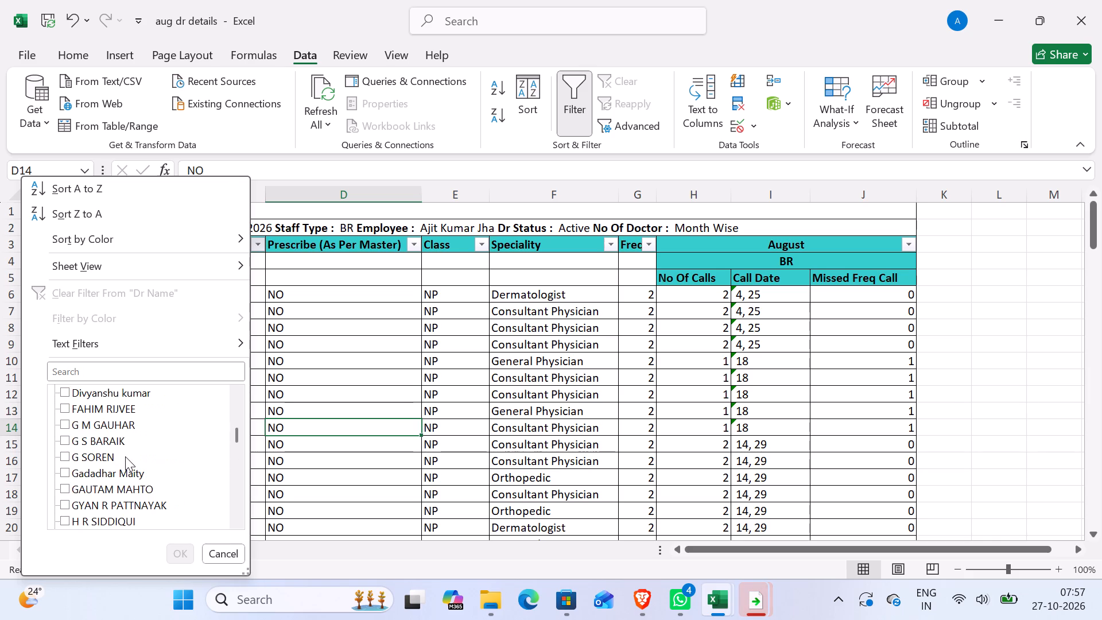
{"action": "left_click", "coordinate": [77, 414]}
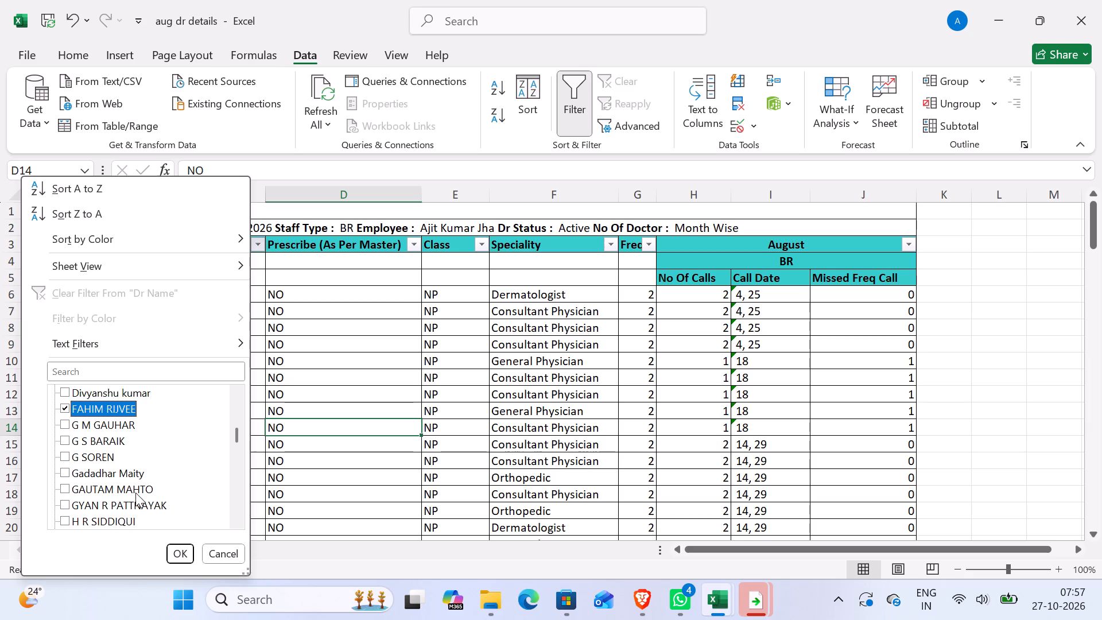
{"action": "scroll", "coordinate": [135, 493], "scroll_direction": "down", "scroll_amount": 16}
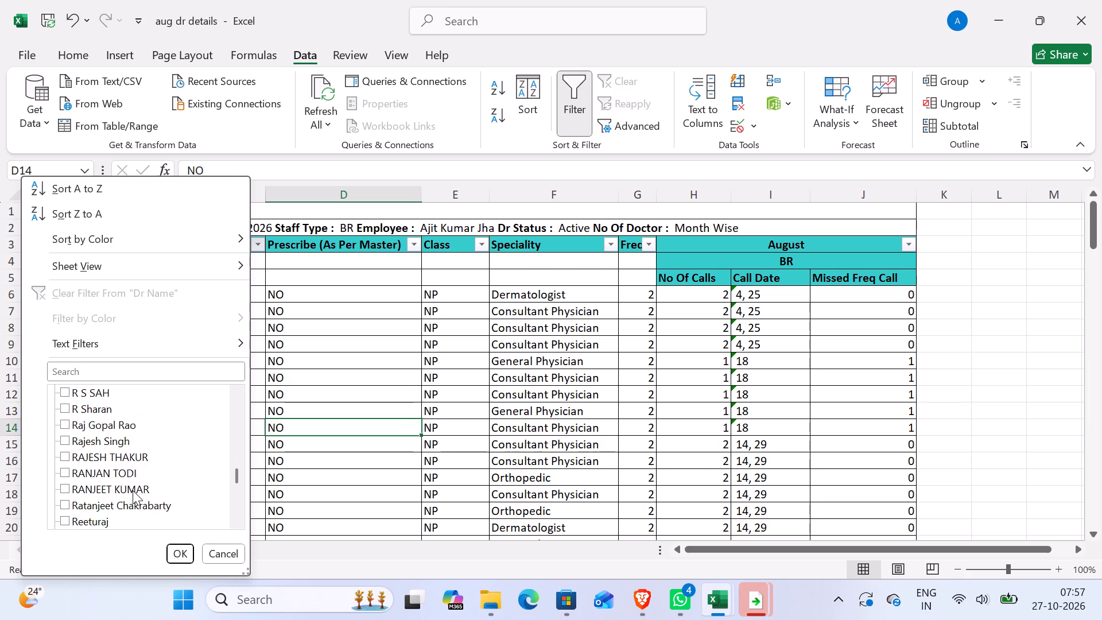
{"action": "scroll", "coordinate": [133, 490], "scroll_direction": "down", "scroll_amount": 8}
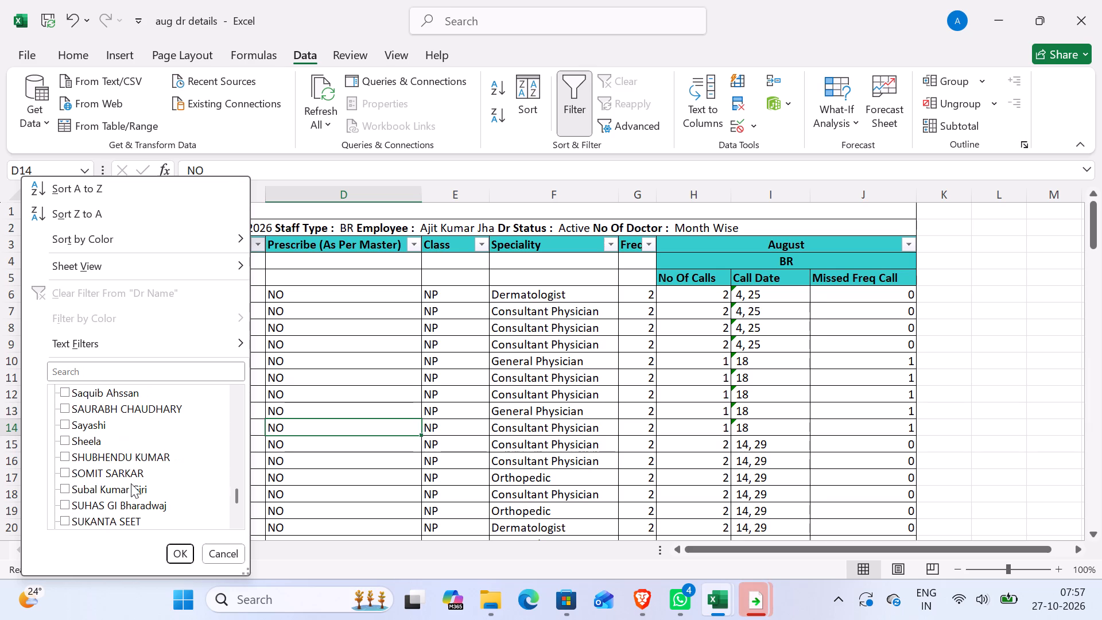
{"action": "left_click", "coordinate": [115, 457]}
{"action": "left_click", "coordinate": [175, 553]}
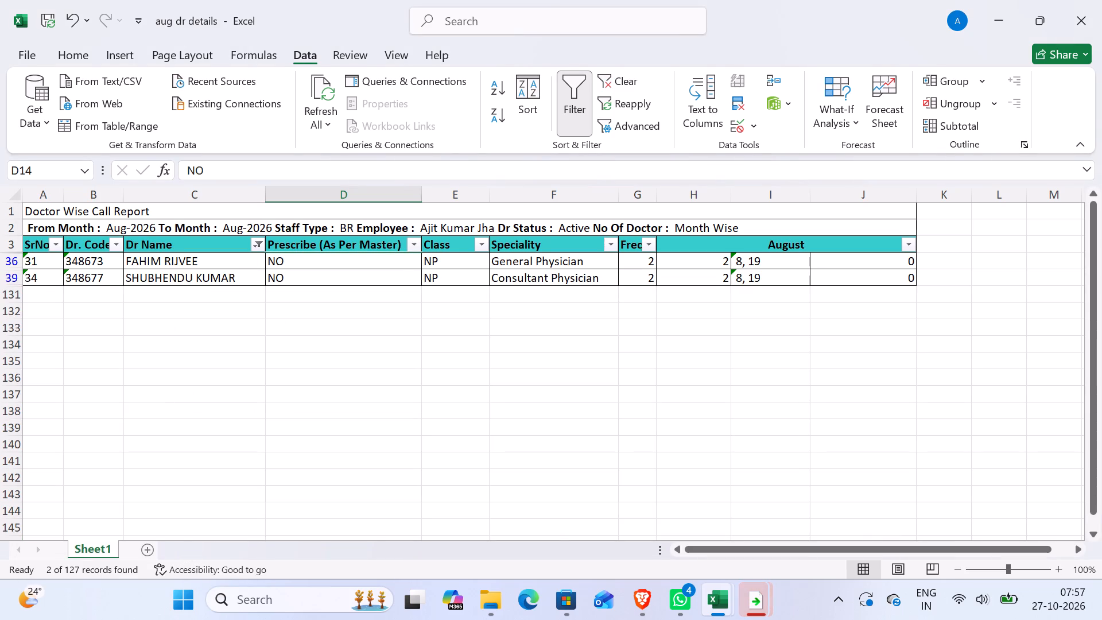
Copy the doctor name from C36 into B4 of the Defseas Mobile Stand table in the Input Distribution List workbook, replacing the existing name.
{"action": "left_click", "coordinate": [197, 253]}
{"action": "key", "text": "ctrl+c"}
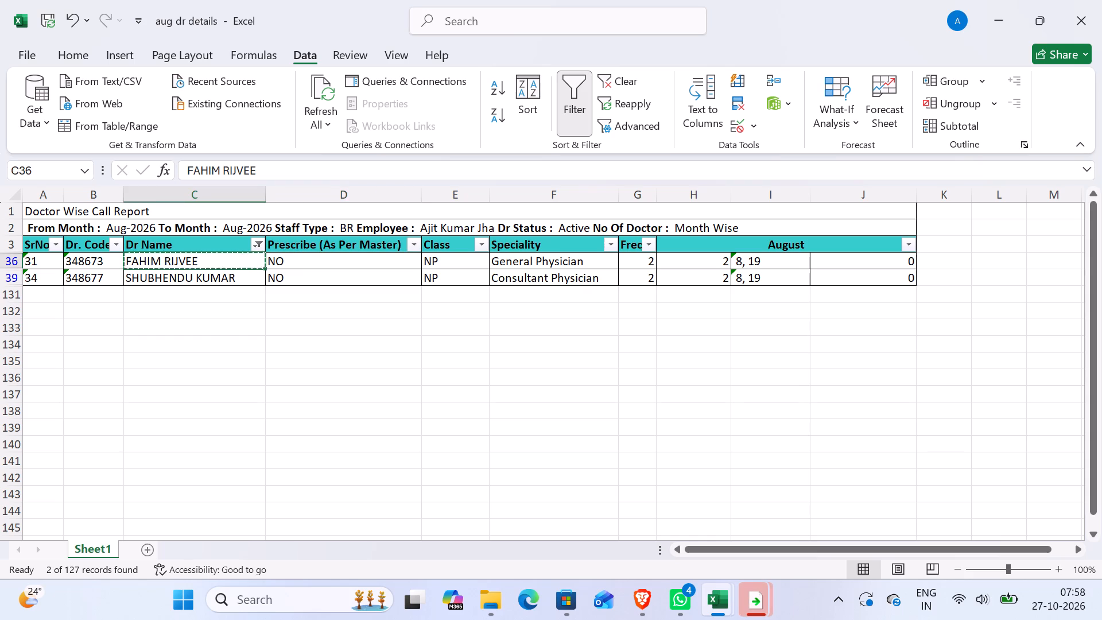
{"action": "left_click", "coordinate": [715, 598]}
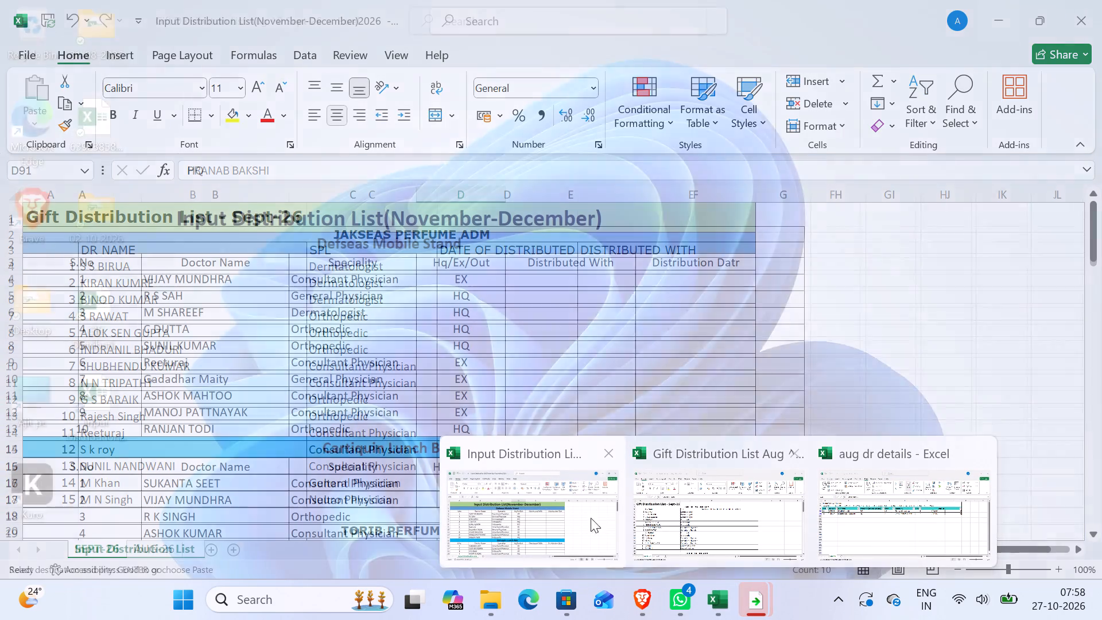
{"action": "left_click", "coordinate": [577, 518]}
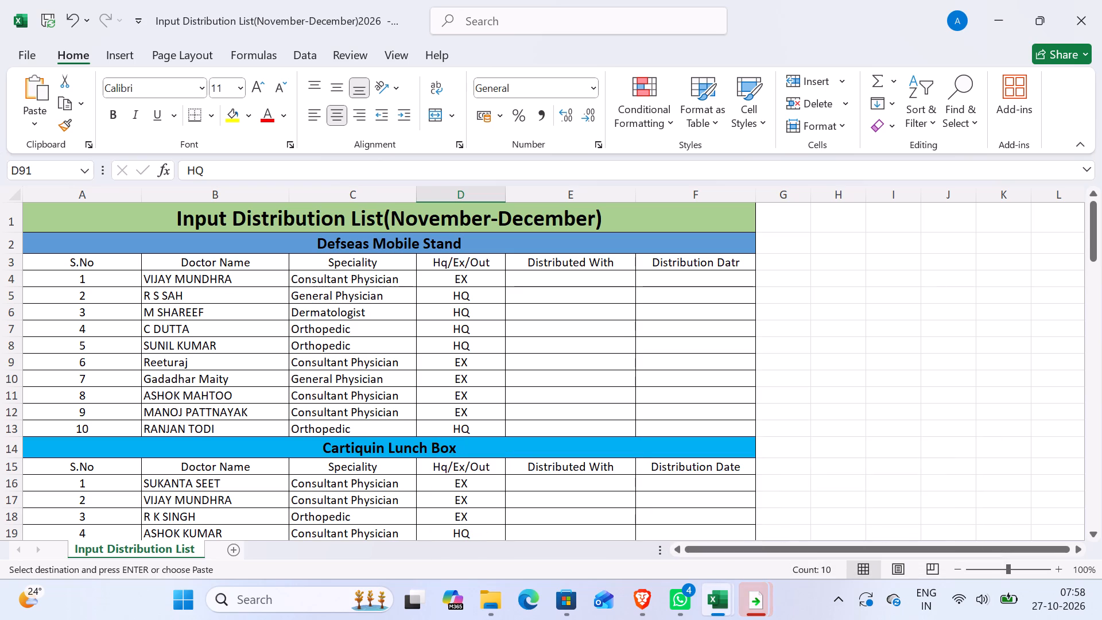
{"action": "left_click", "coordinate": [187, 361]}
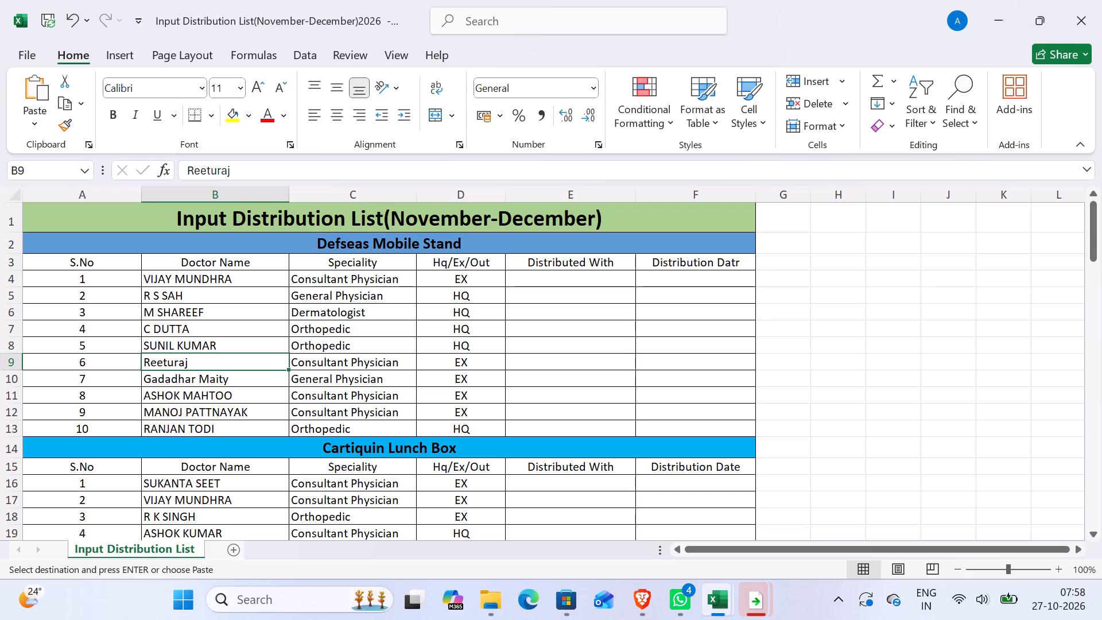
{"action": "left_click", "coordinate": [196, 382]}
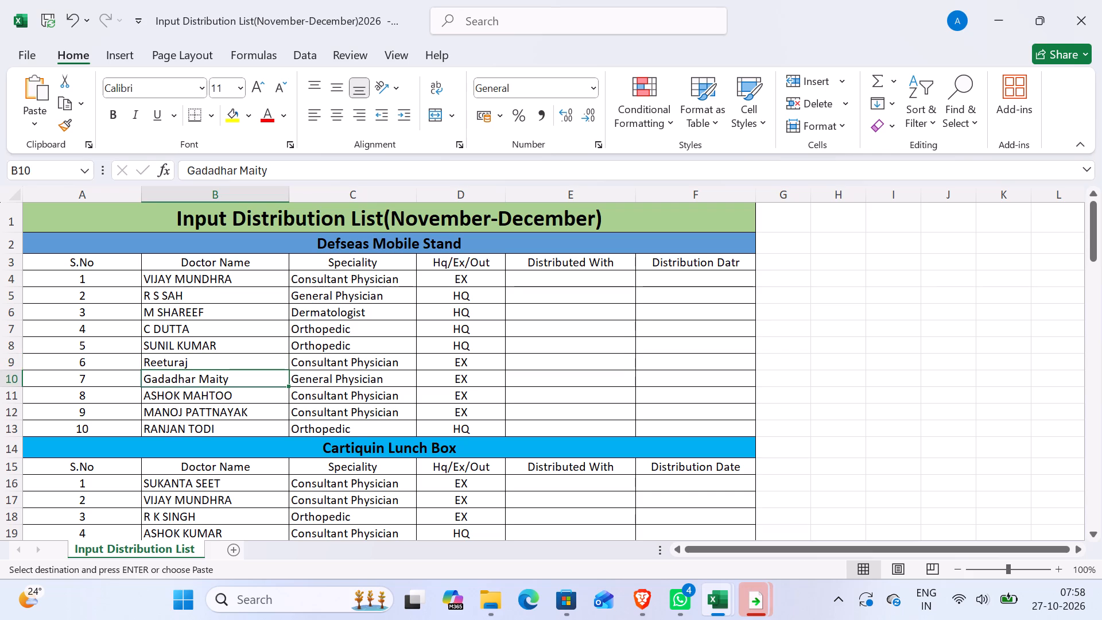
{"action": "left_click", "coordinate": [222, 397]}
{"action": "left_click", "coordinate": [226, 414]}
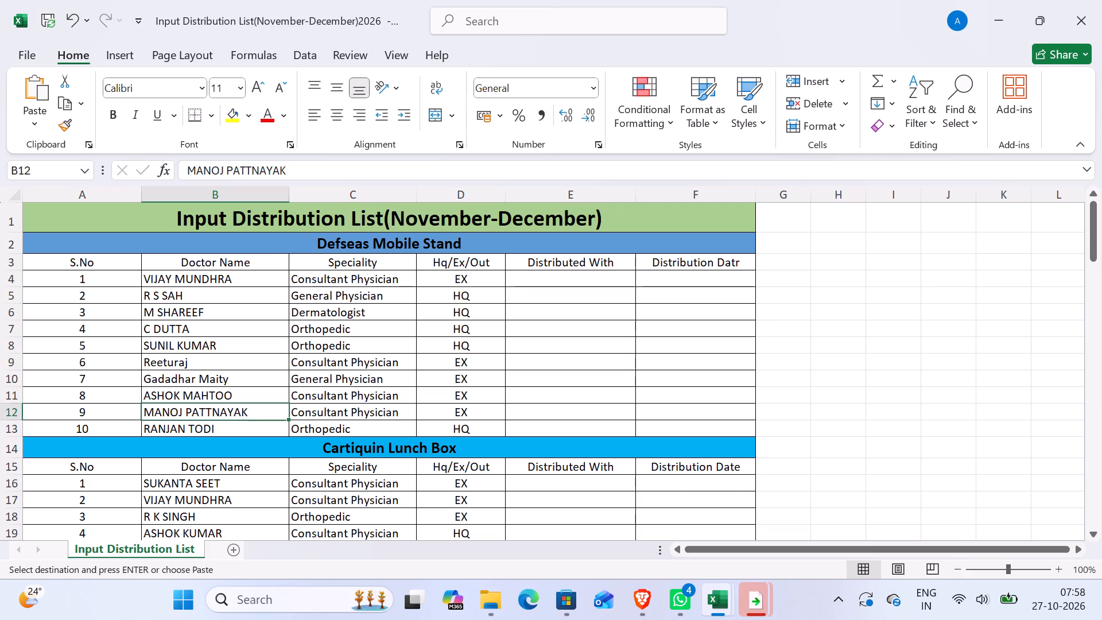
{"action": "left_click", "coordinate": [222, 432]}
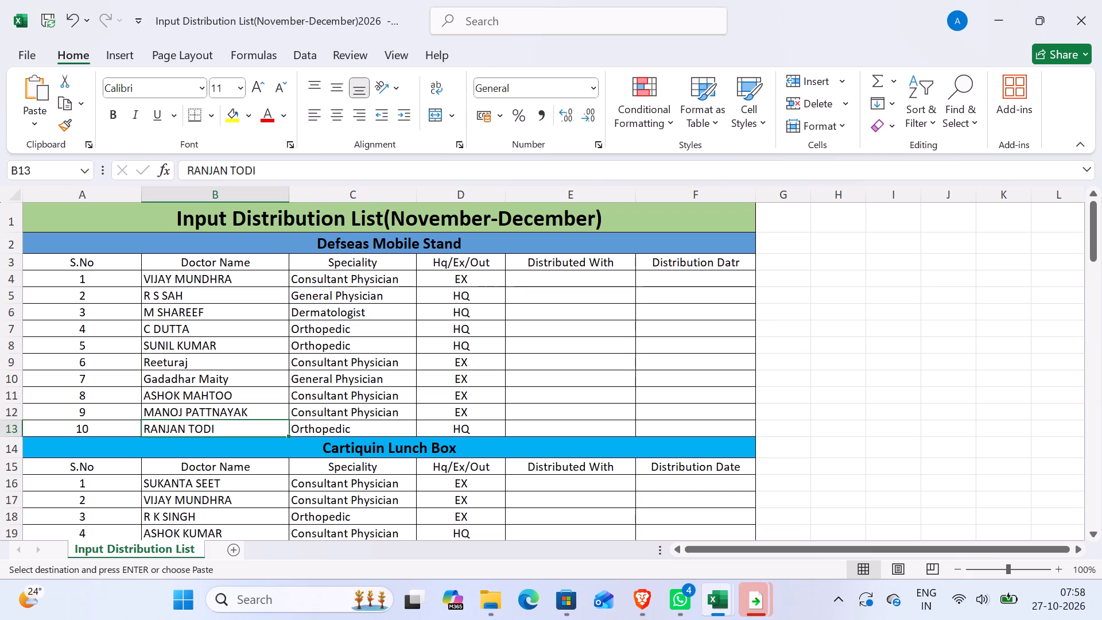
{"action": "left_click", "coordinate": [185, 280]}
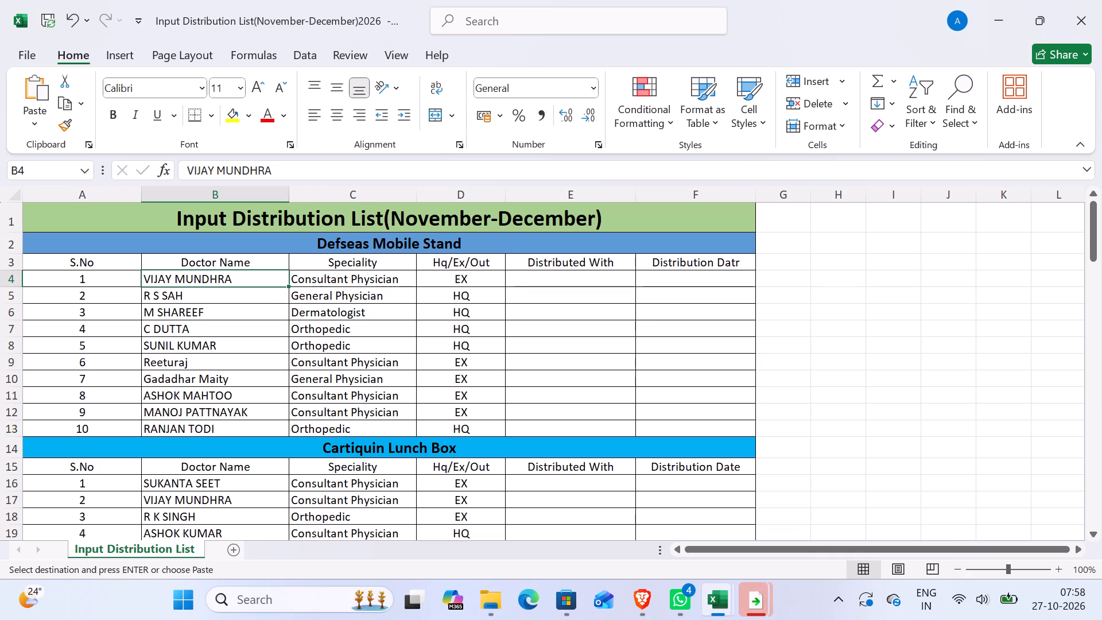
{"action": "key", "text": "ctrl+v"}
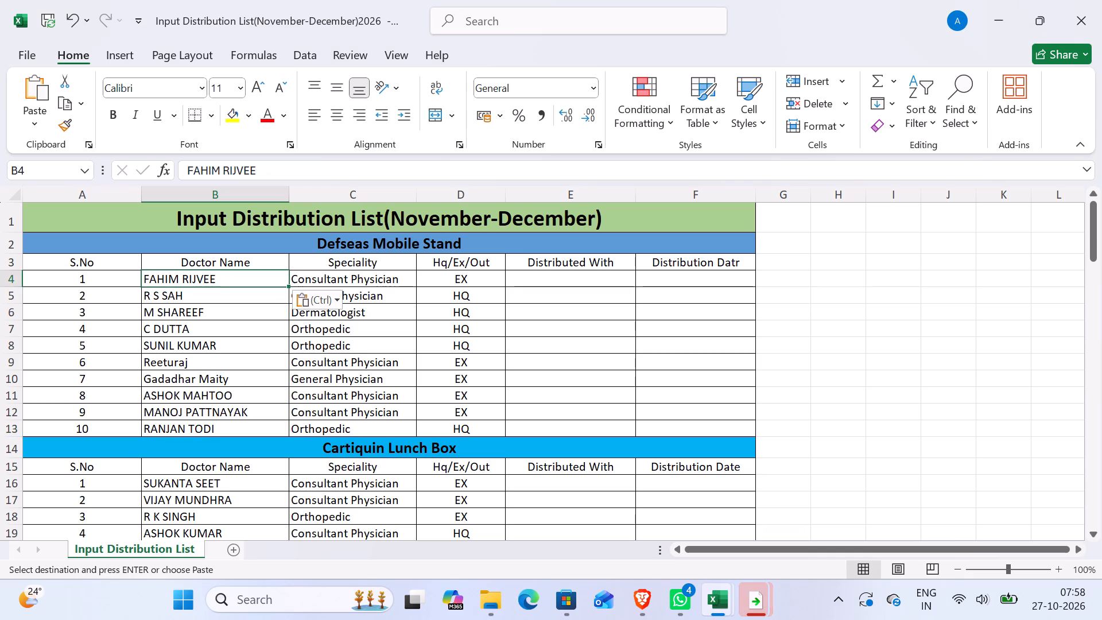
Set the Hq/Ex/Out value in D4 of the Defseas Mobile Stand table to HQ.
{"action": "left_click", "coordinate": [457, 276]}
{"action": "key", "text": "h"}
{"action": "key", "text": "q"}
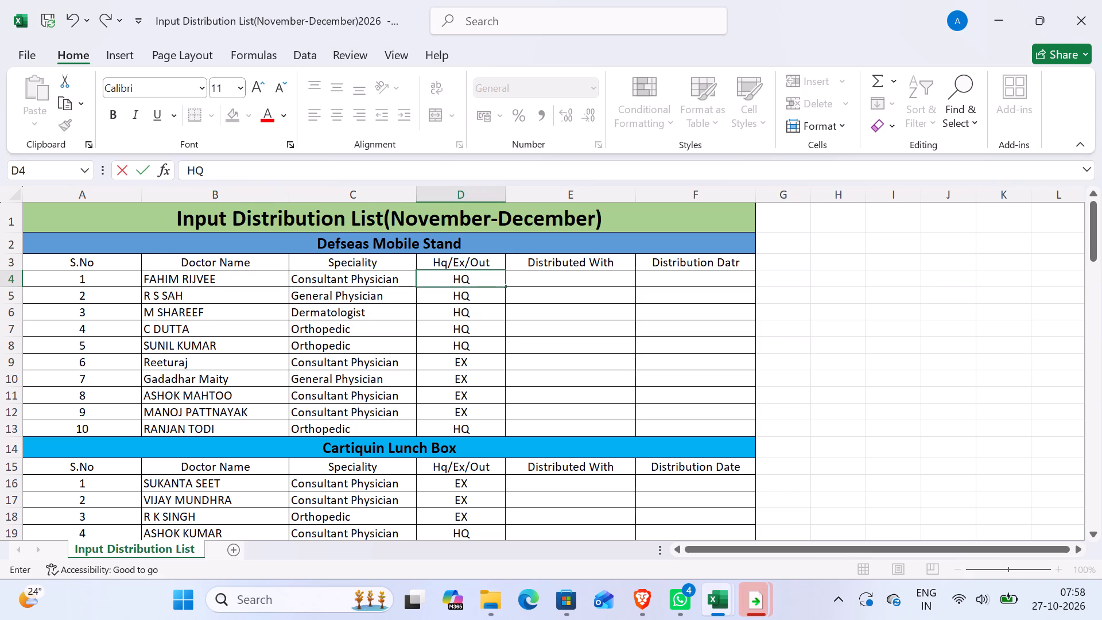
{"action": "left_click", "coordinate": [393, 321]}
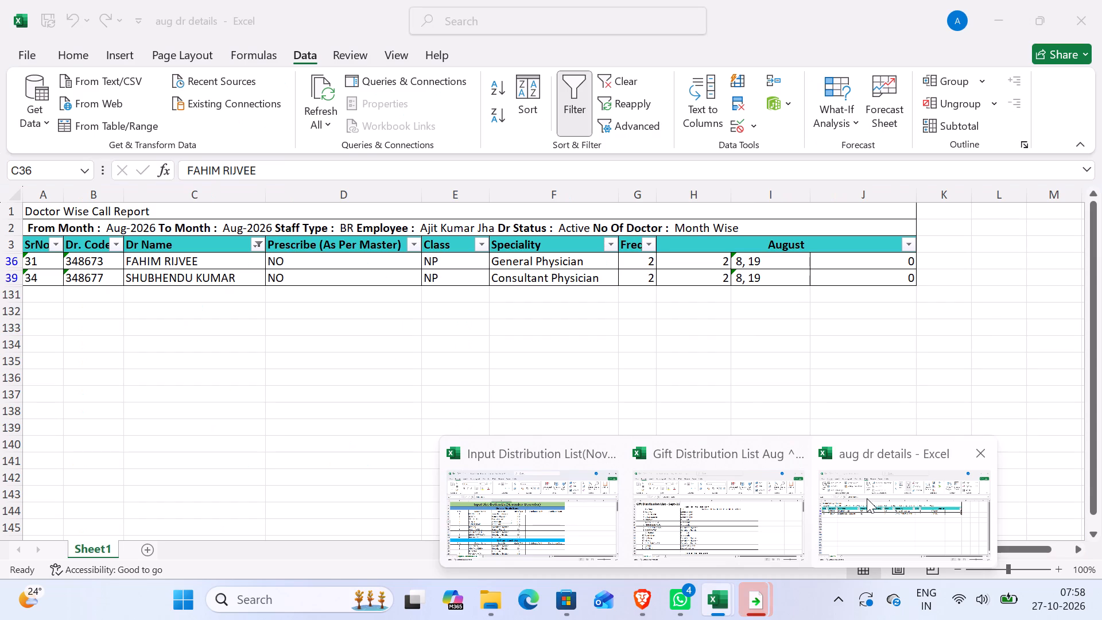
Copy the doctor name from C39 of the August doctor details into B7 of the Defseas Mobile Stand table, replacing the existing name.
{"action": "left_click", "coordinate": [866, 498]}
{"action": "left_click", "coordinate": [193, 271]}
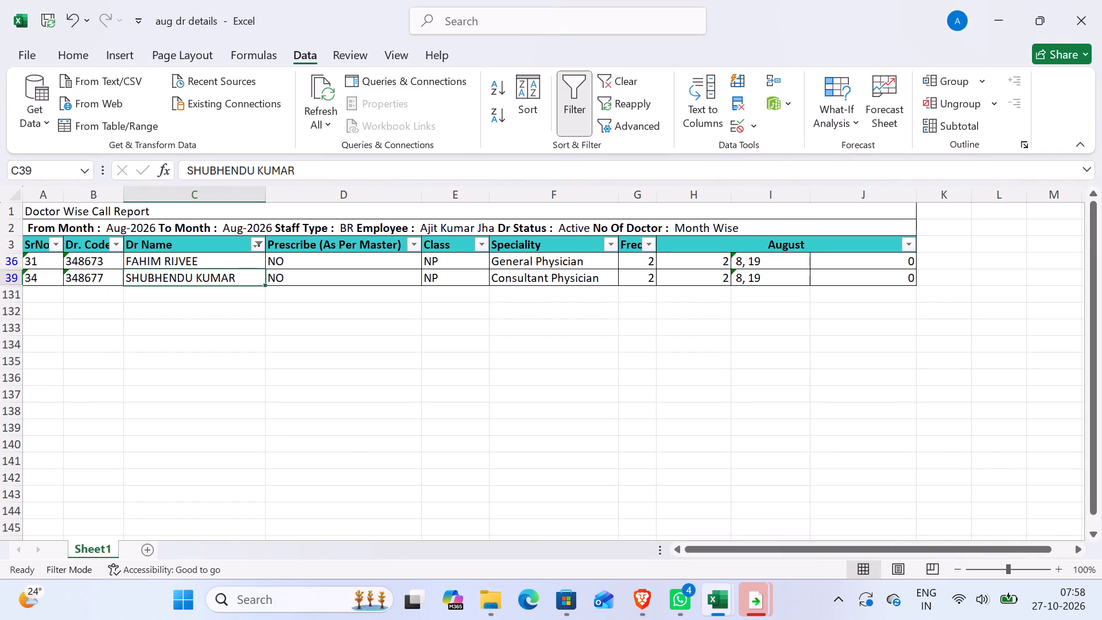
{"action": "key", "text": "ctrl+c"}
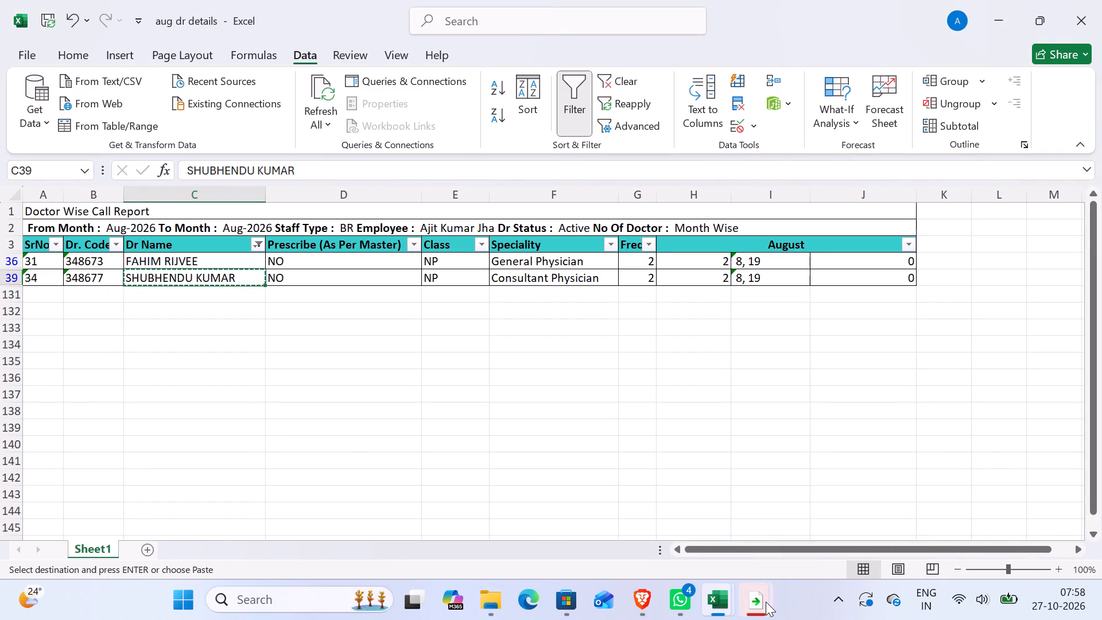
{"action": "left_click", "coordinate": [766, 602]}
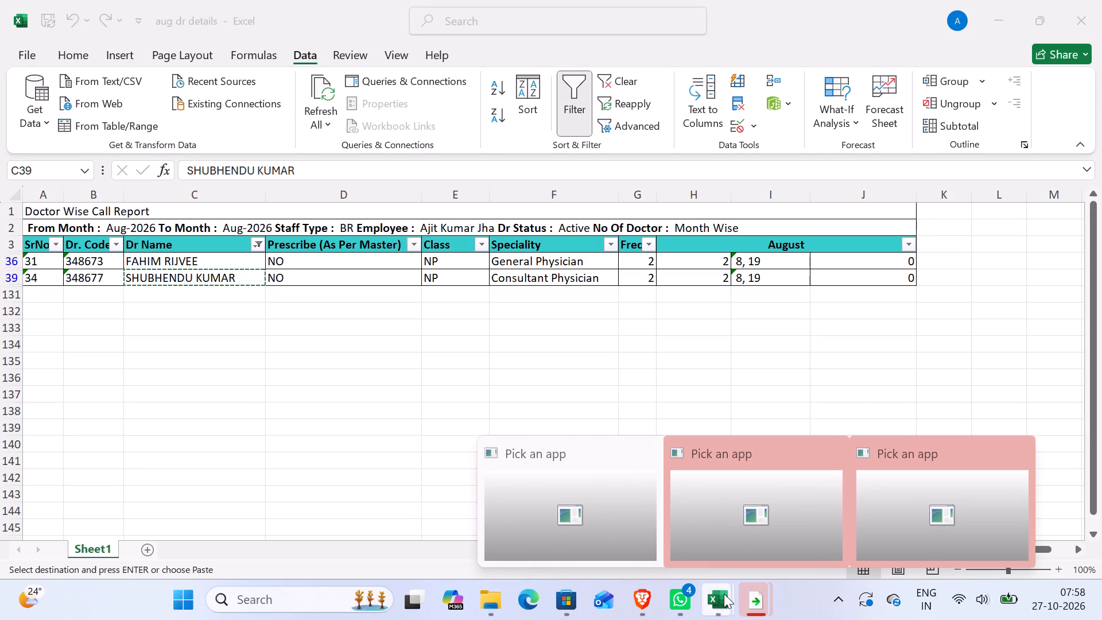
{"action": "left_click", "coordinate": [723, 594]}
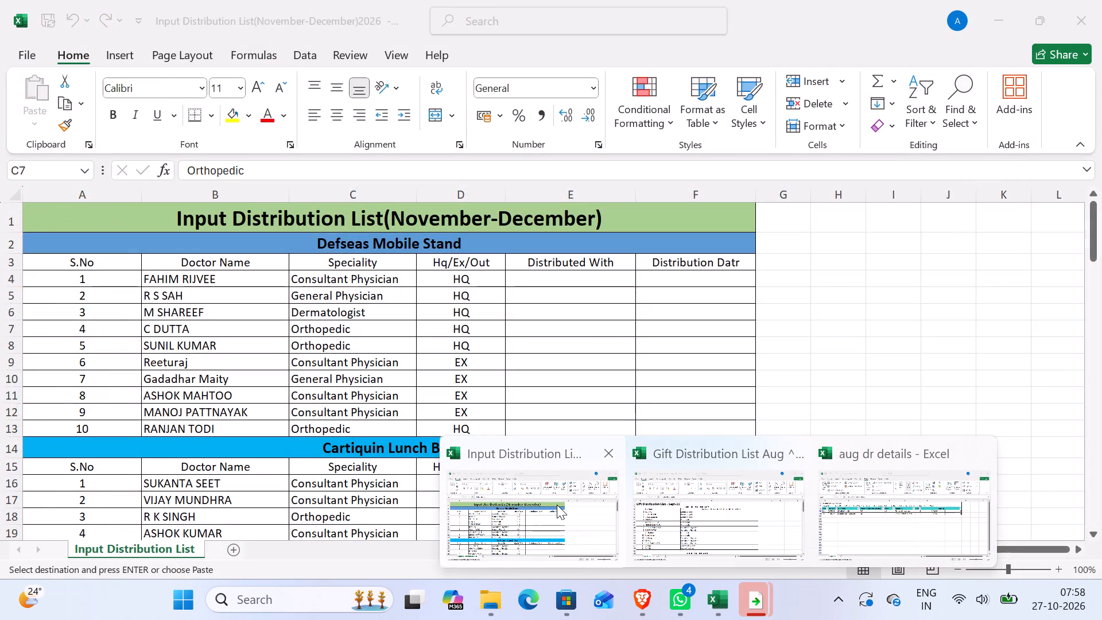
{"action": "left_click", "coordinate": [557, 505]}
{"action": "left_click", "coordinate": [160, 290]}
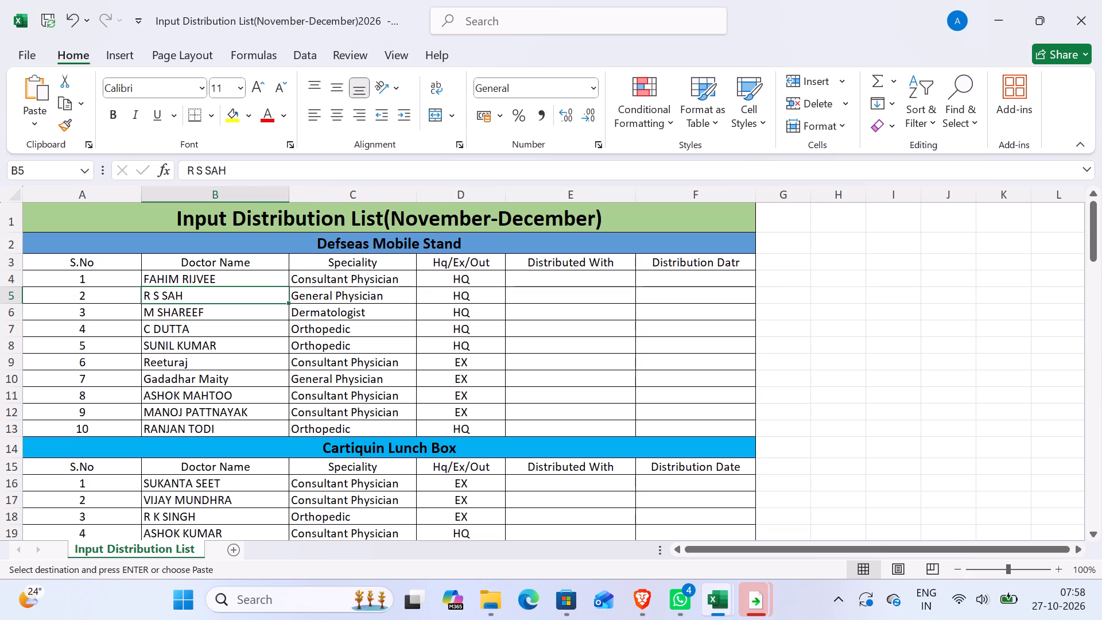
{"action": "left_click", "coordinate": [164, 312]}
{"action": "left_click", "coordinate": [168, 331]}
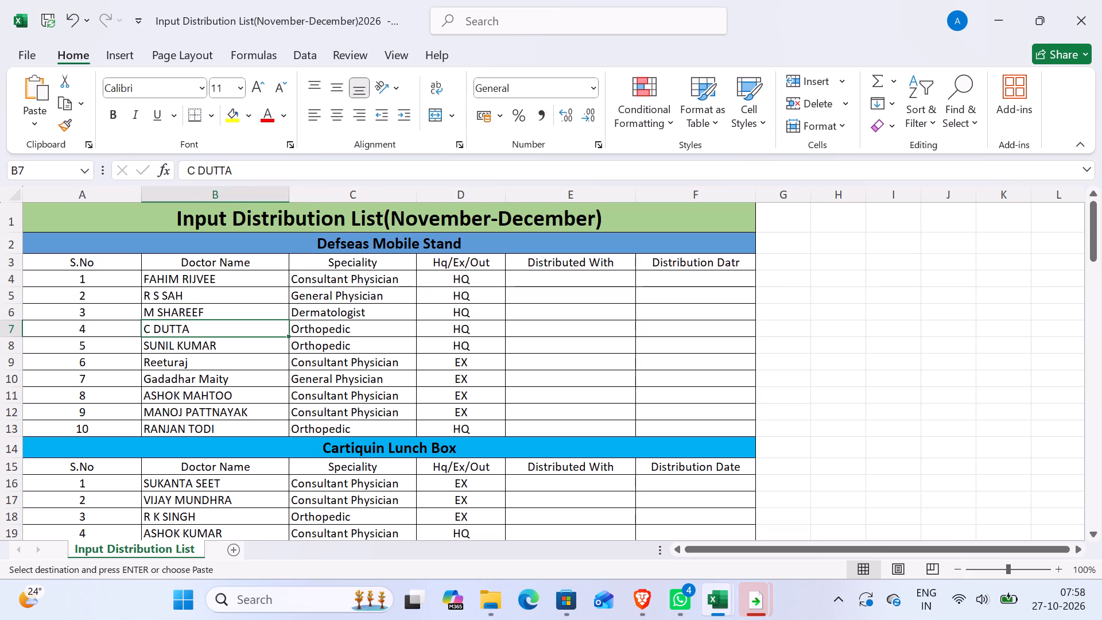
{"action": "left_click", "coordinate": [180, 349]}
{"action": "left_click", "coordinate": [180, 364]}
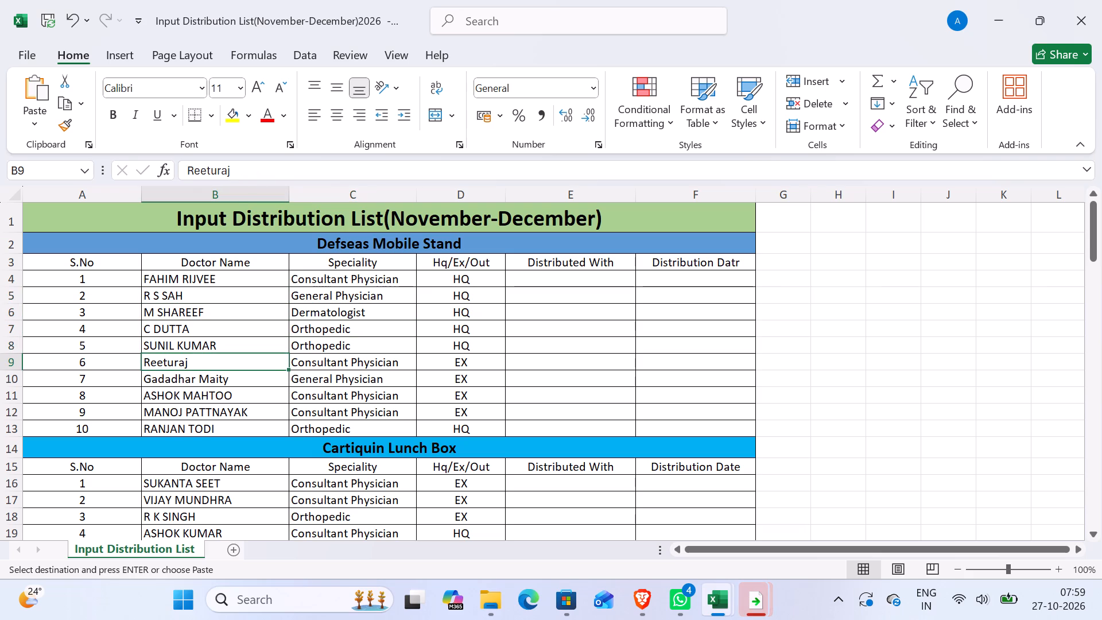
{"action": "left_click", "coordinate": [191, 383]}
{"action": "left_click", "coordinate": [197, 398]}
{"action": "left_click", "coordinate": [210, 415]}
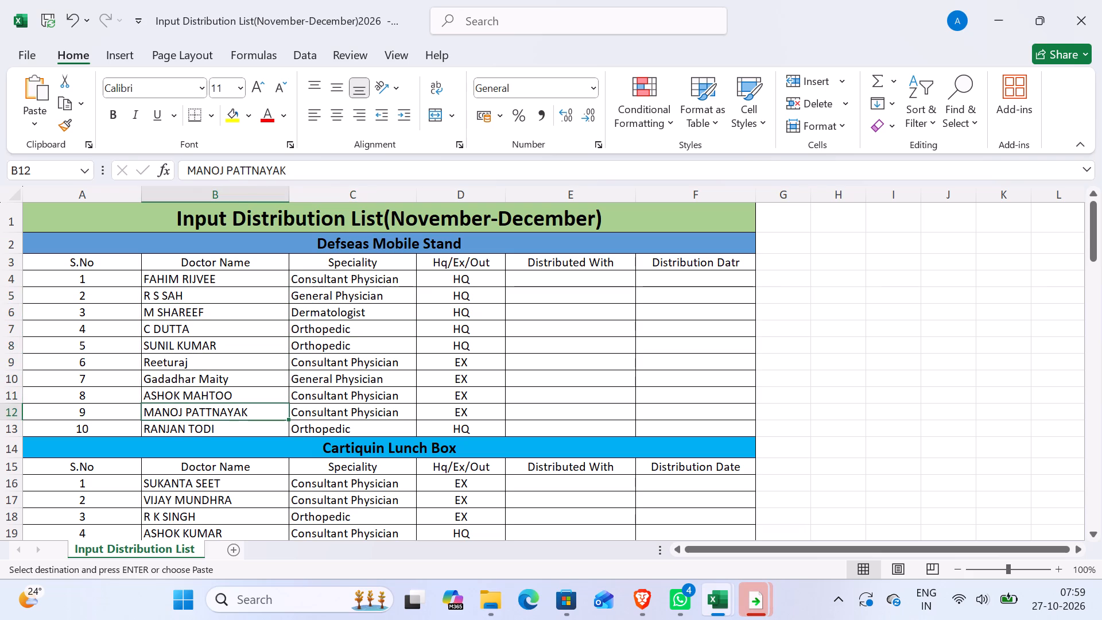
{"action": "left_click", "coordinate": [206, 431]}
{"action": "left_click", "coordinate": [186, 327]}
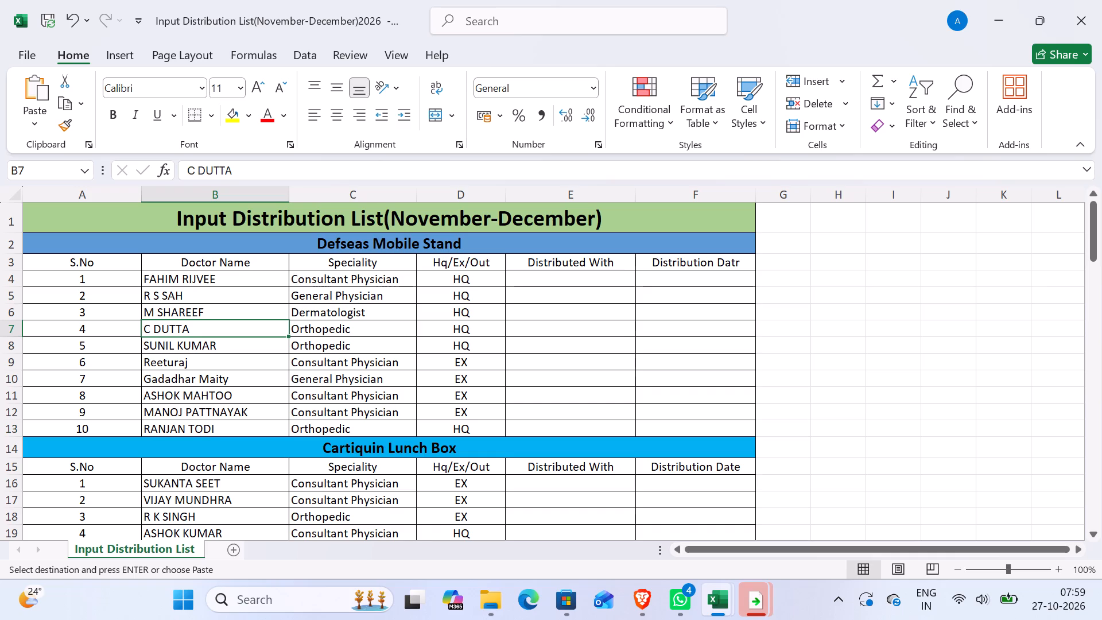
{"action": "key", "text": "ctrl+v"}
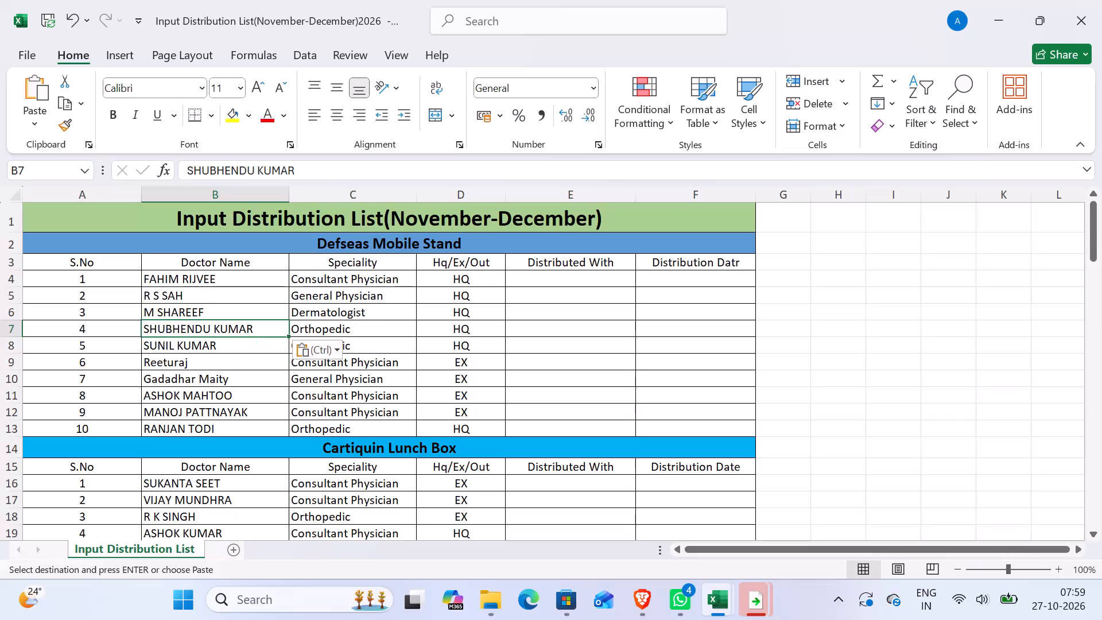
Copy the speciality Consultant Physician from C4 into C7 of the Defseas Mobile Stand table and save the workbook.
{"action": "left_click", "coordinate": [333, 276]}
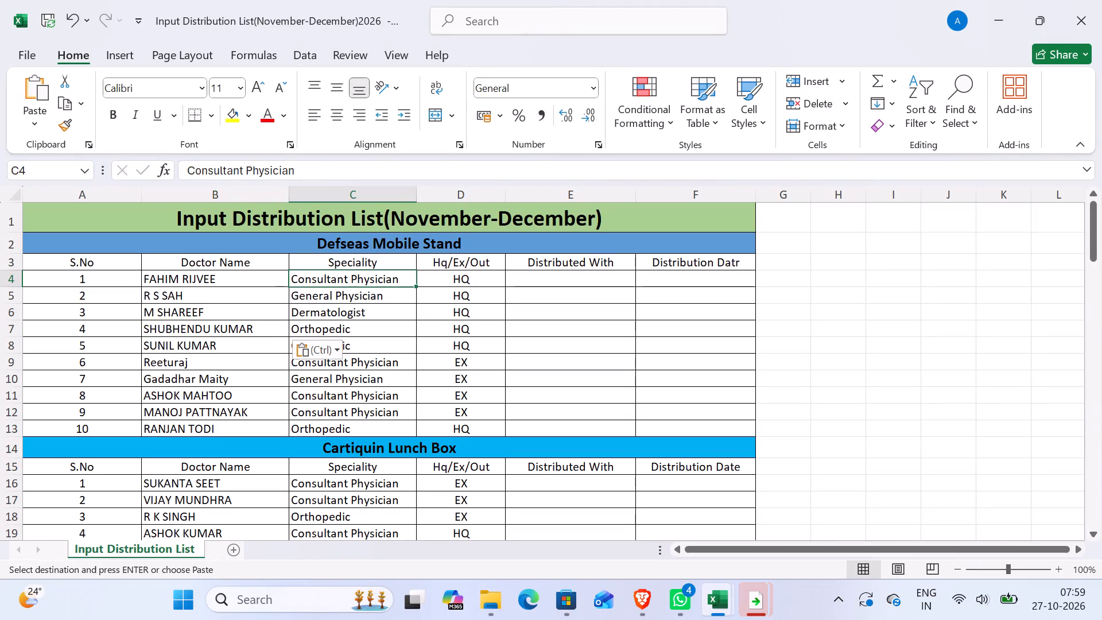
{"action": "key", "text": "ctrl+c"}
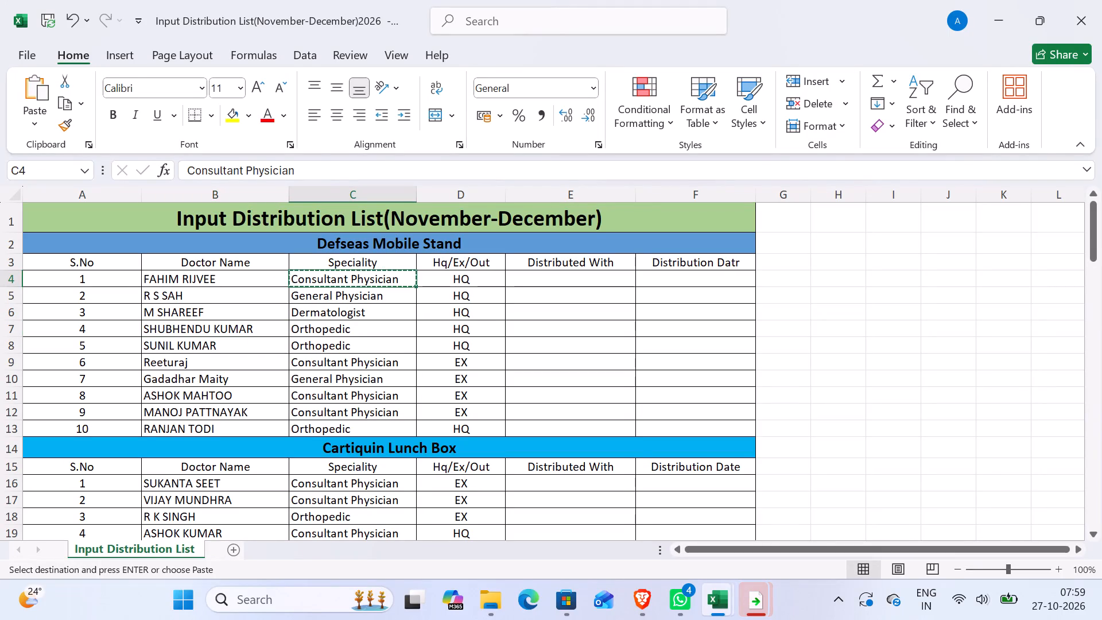
{"action": "left_click", "coordinate": [337, 334]}
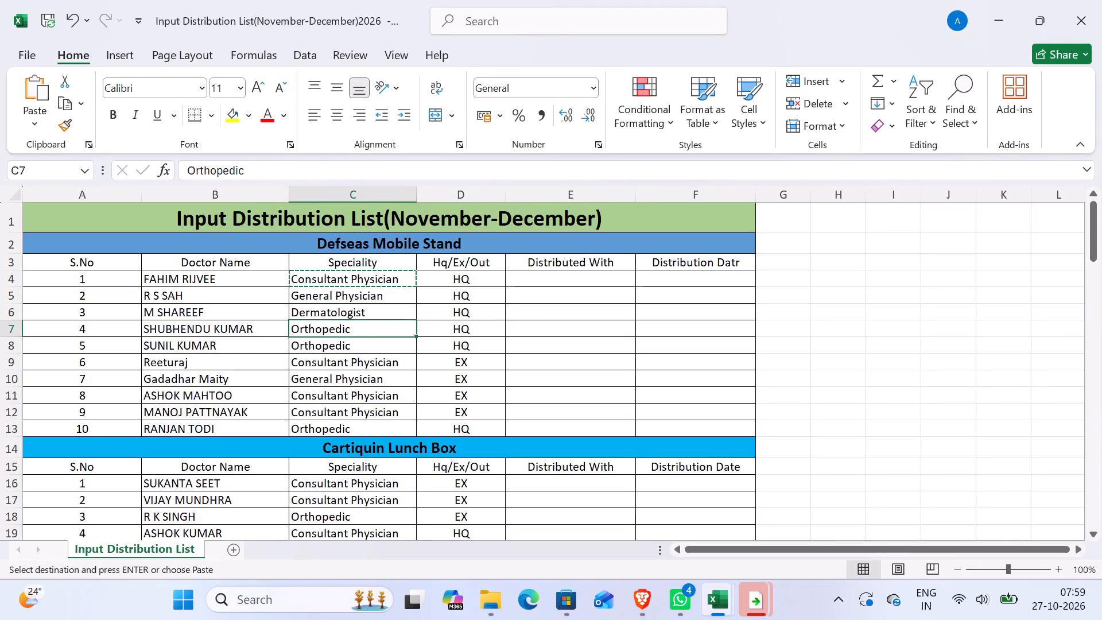
{"action": "key", "text": "ctrl+v"}
{"action": "key", "text": "ctrl+s"}
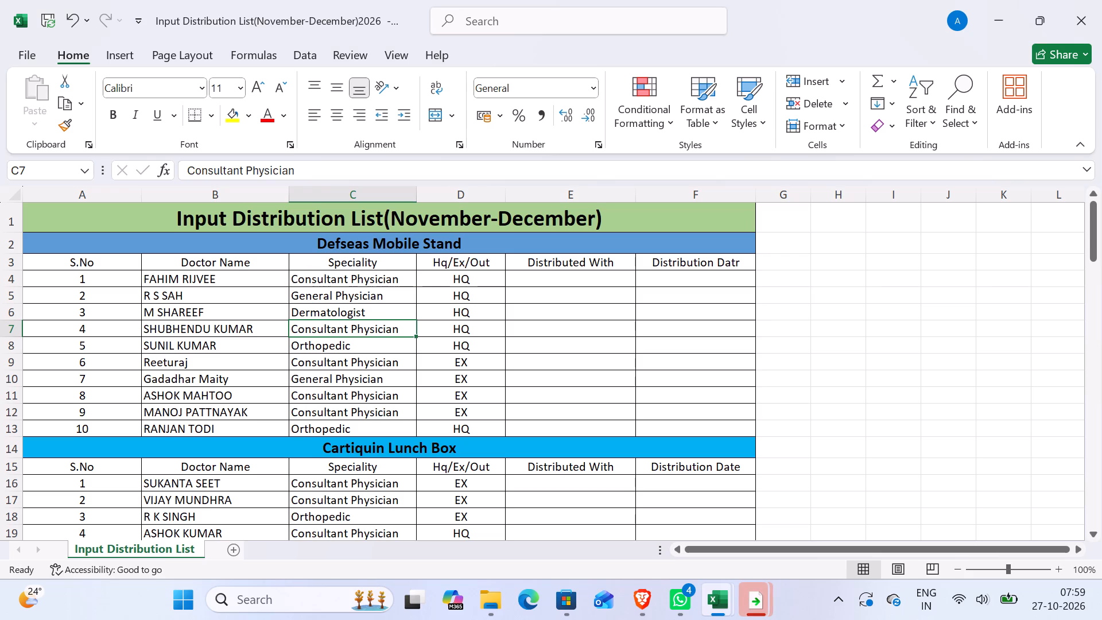
Replace the doctor name in B23, S.No 8 of the Cartiquin Lunch Box table, with the new doctor's name.
{"action": "scroll", "coordinate": [208, 387], "scroll_direction": "down", "scroll_amount": 4}
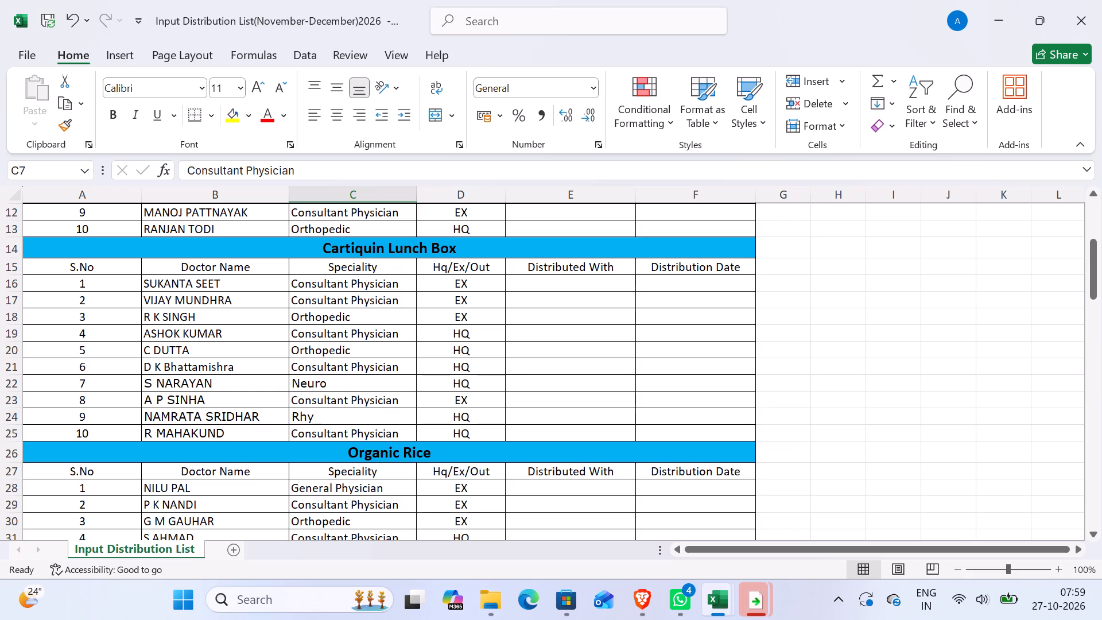
{"action": "left_click", "coordinate": [218, 401]}
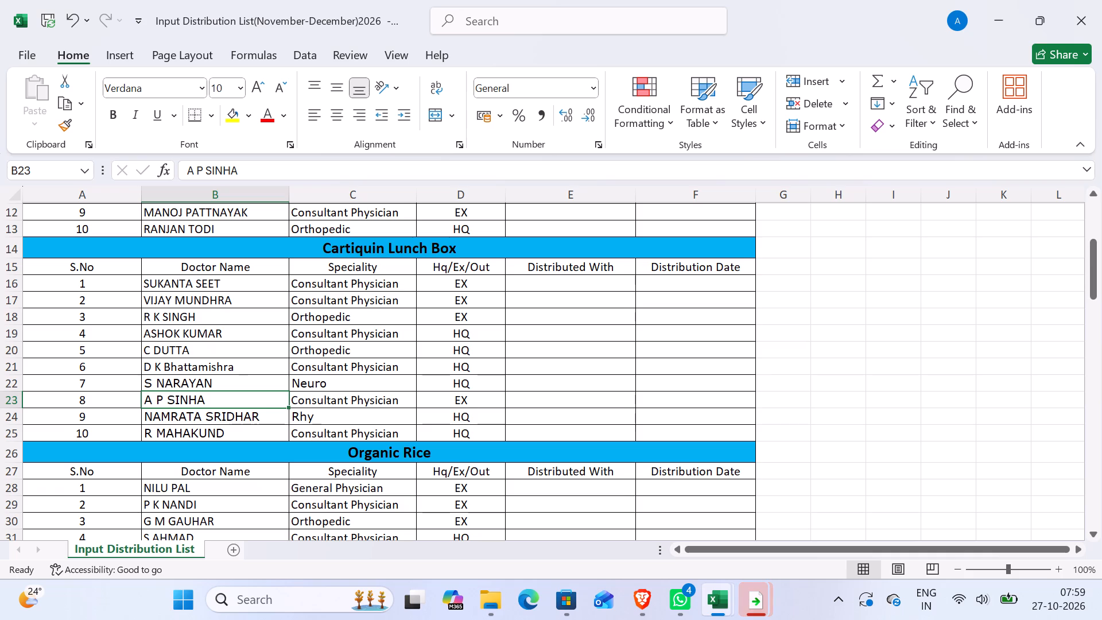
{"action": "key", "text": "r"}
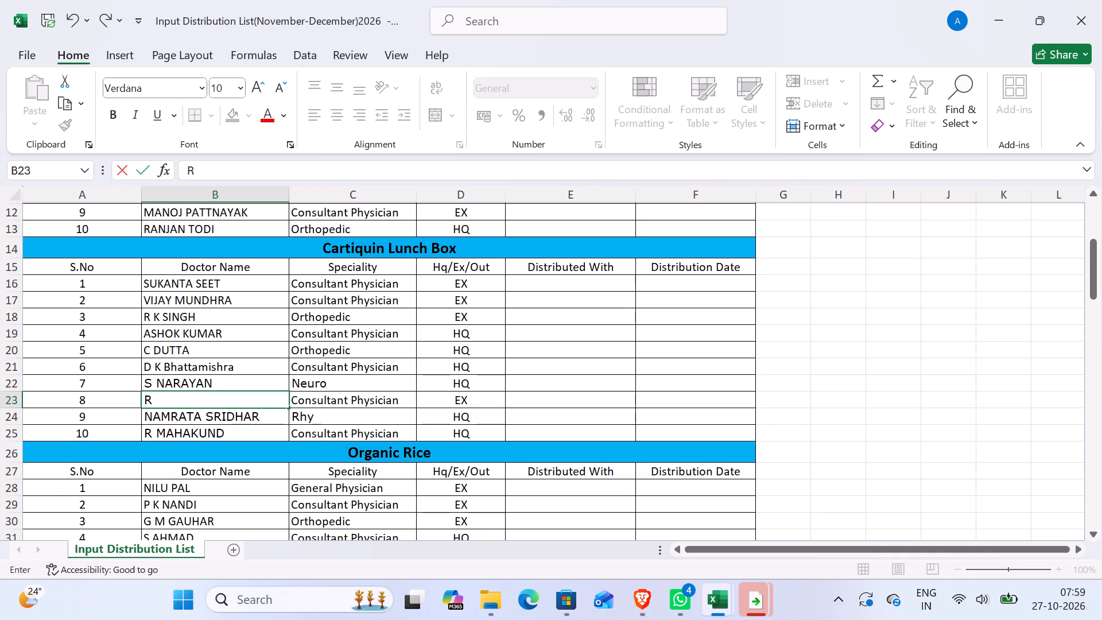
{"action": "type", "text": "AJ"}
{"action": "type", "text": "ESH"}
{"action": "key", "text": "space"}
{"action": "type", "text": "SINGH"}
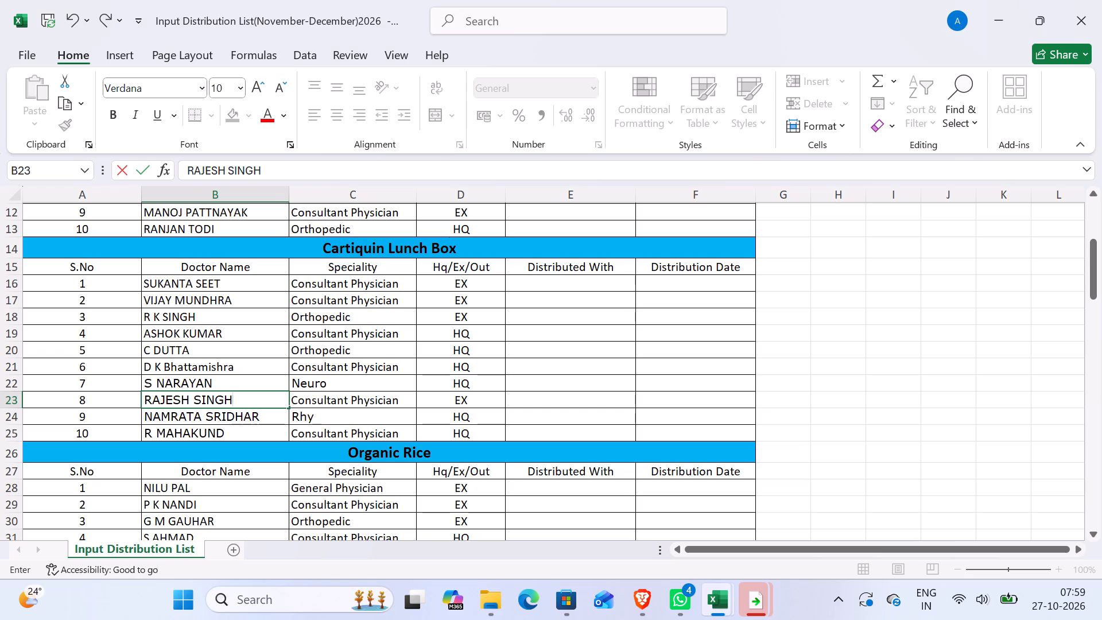
{"action": "left_click", "coordinate": [347, 394]}
Set the speciality in C23 of the Cartiquin Lunch Box table to Orthopedic by copying it from C20.
{"action": "left_click", "coordinate": [347, 369]}
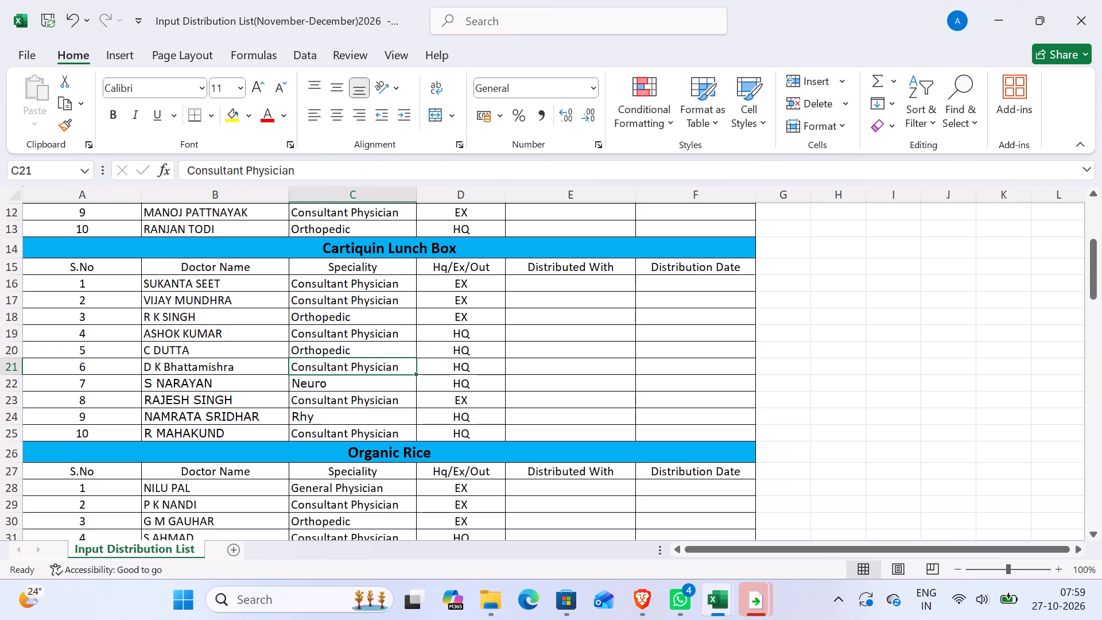
{"action": "key", "text": "ctrl+c"}
{"action": "left_click", "coordinate": [334, 398]}
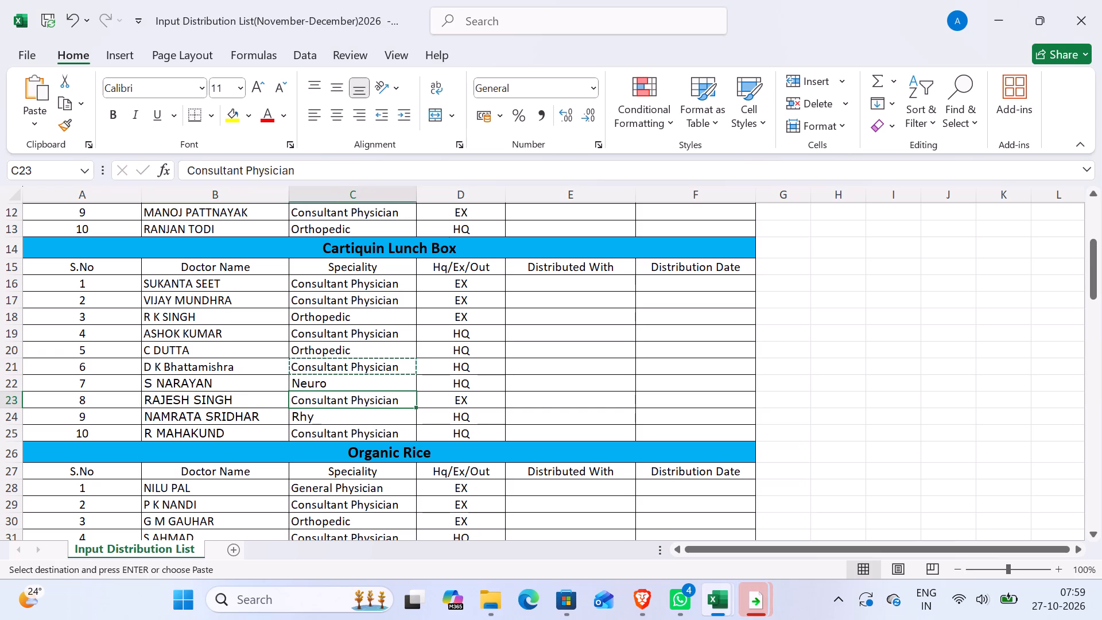
{"action": "left_click", "coordinate": [317, 346]}
{"action": "key", "text": "ctrl+c"}
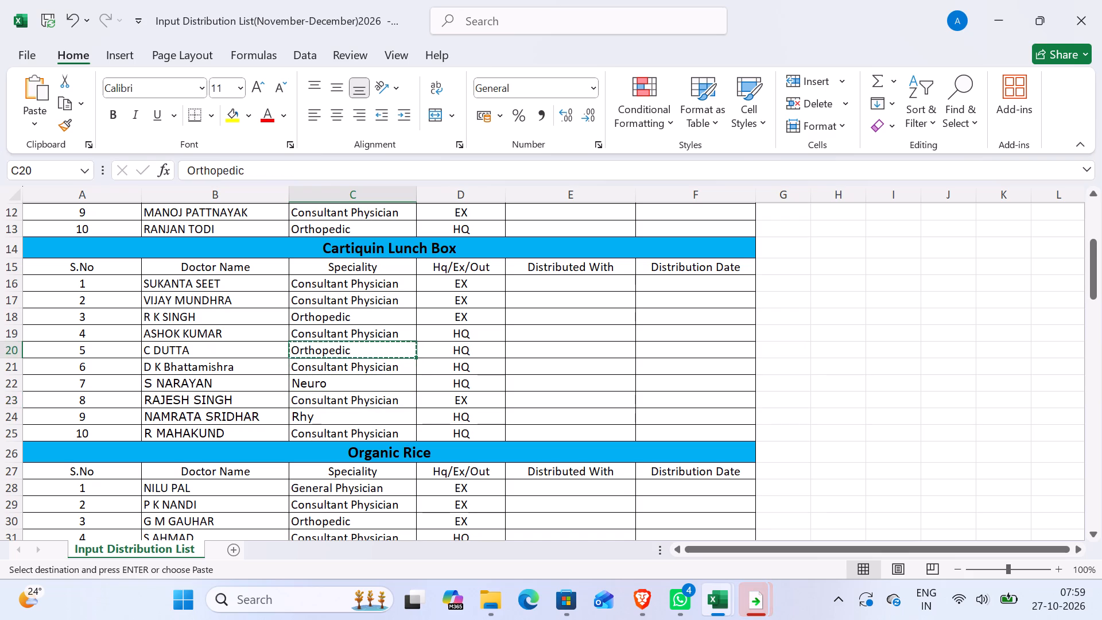
{"action": "left_click", "coordinate": [326, 402]}
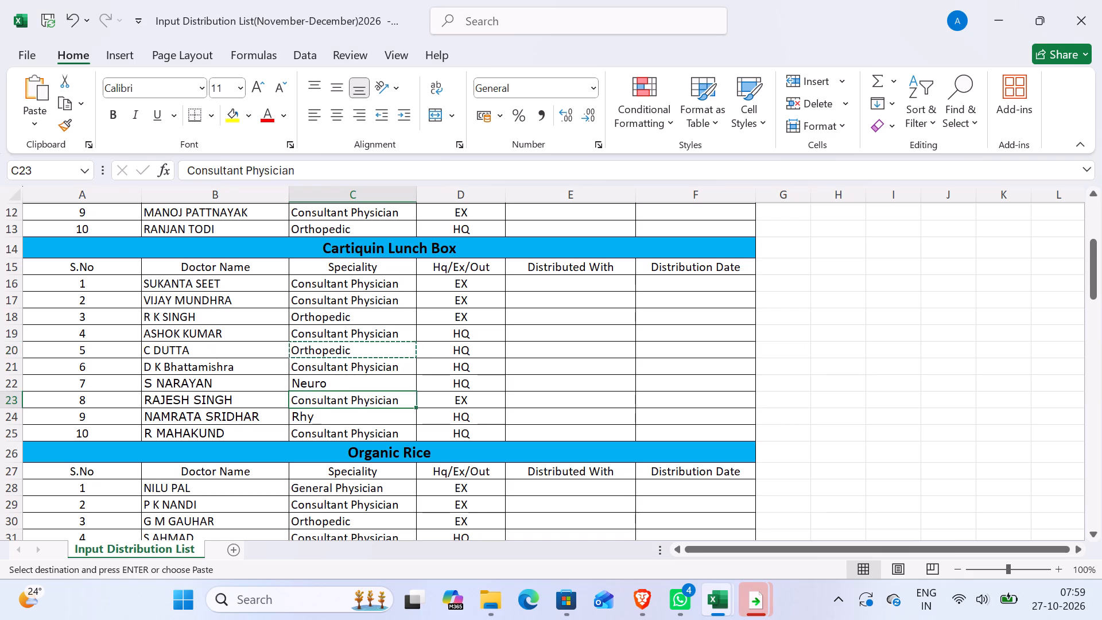
{"action": "key", "text": "ctrl+v"}
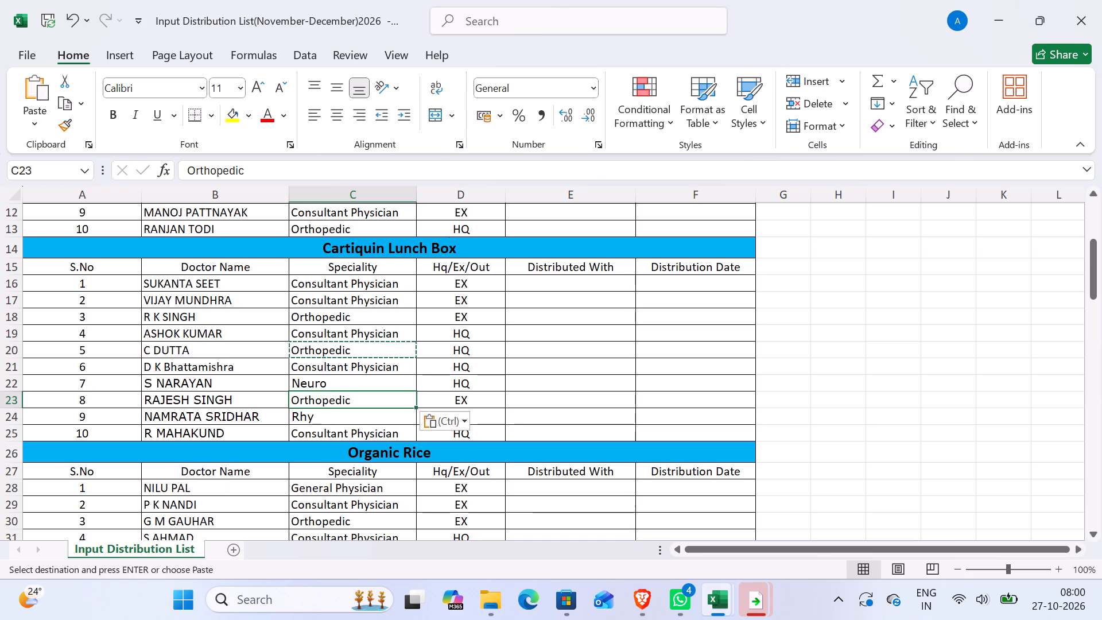
Switch to the aug dr details workbook and filter the Dr Name column to show only the doctor with SrNo 4.
{"action": "left_click", "coordinate": [759, 597]}
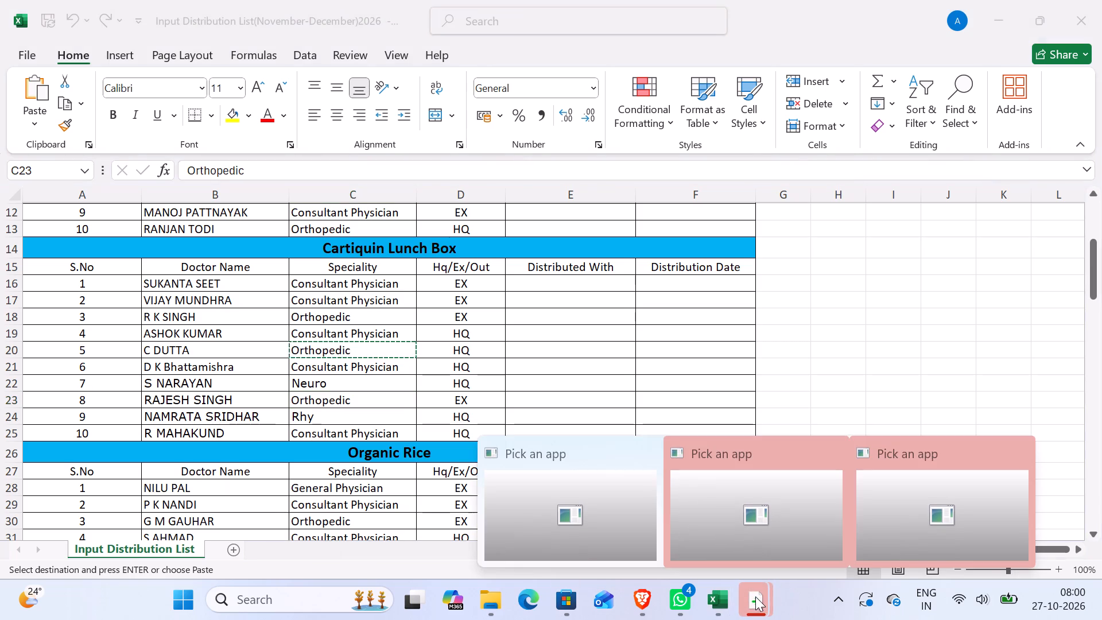
{"action": "left_click", "coordinate": [709, 596]}
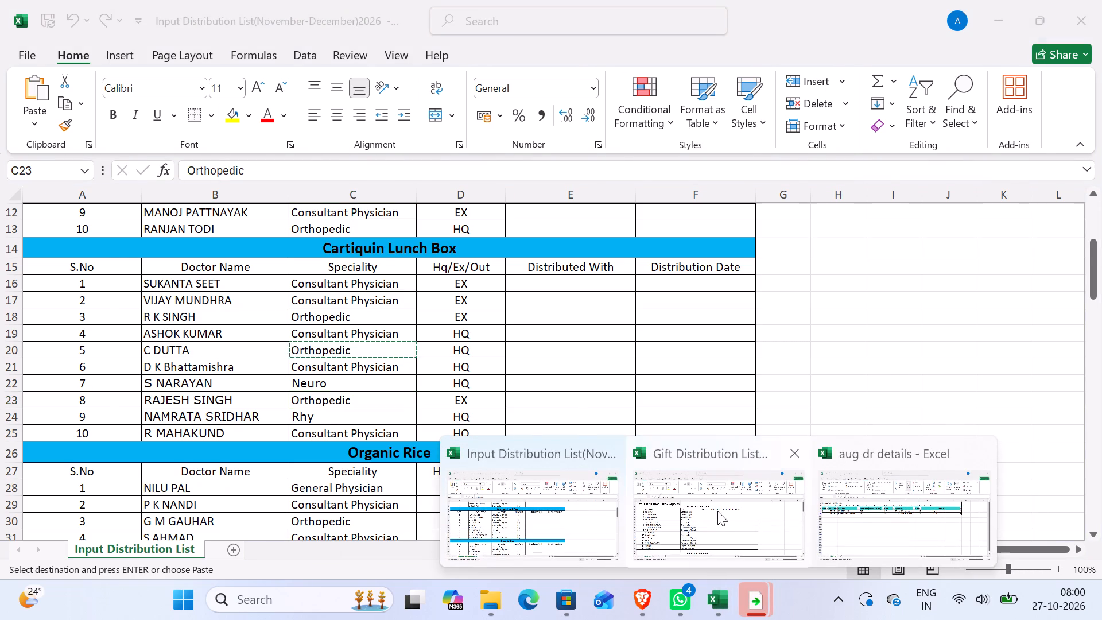
{"action": "left_click", "coordinate": [883, 478]}
{"action": "left_click", "coordinate": [256, 242]}
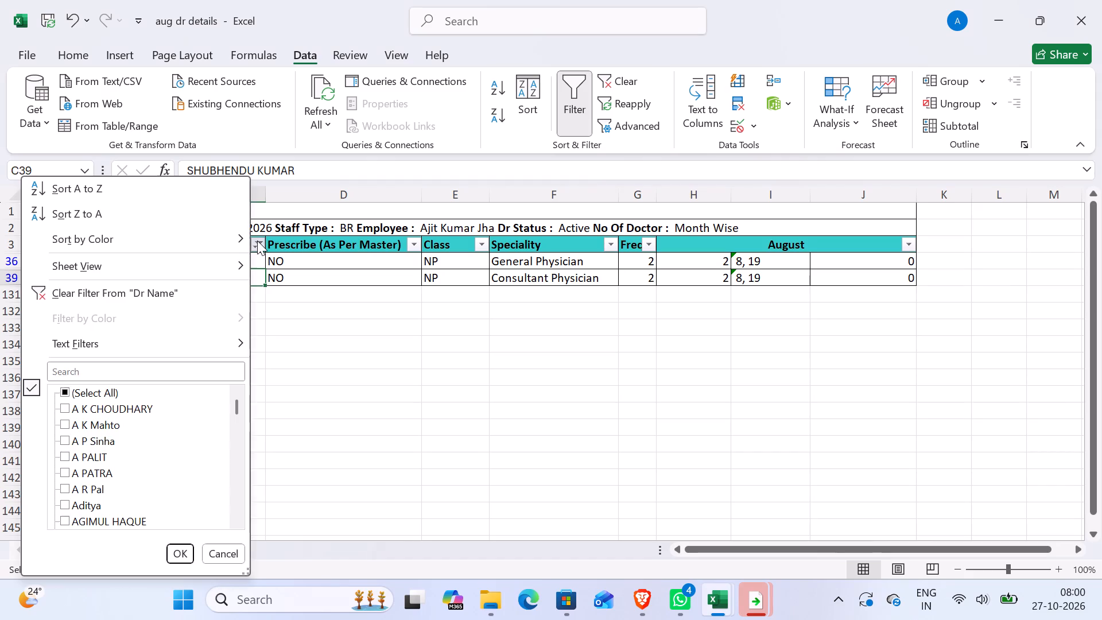
{"action": "left_click", "coordinate": [92, 392]}
{"action": "left_click", "coordinate": [92, 391]}
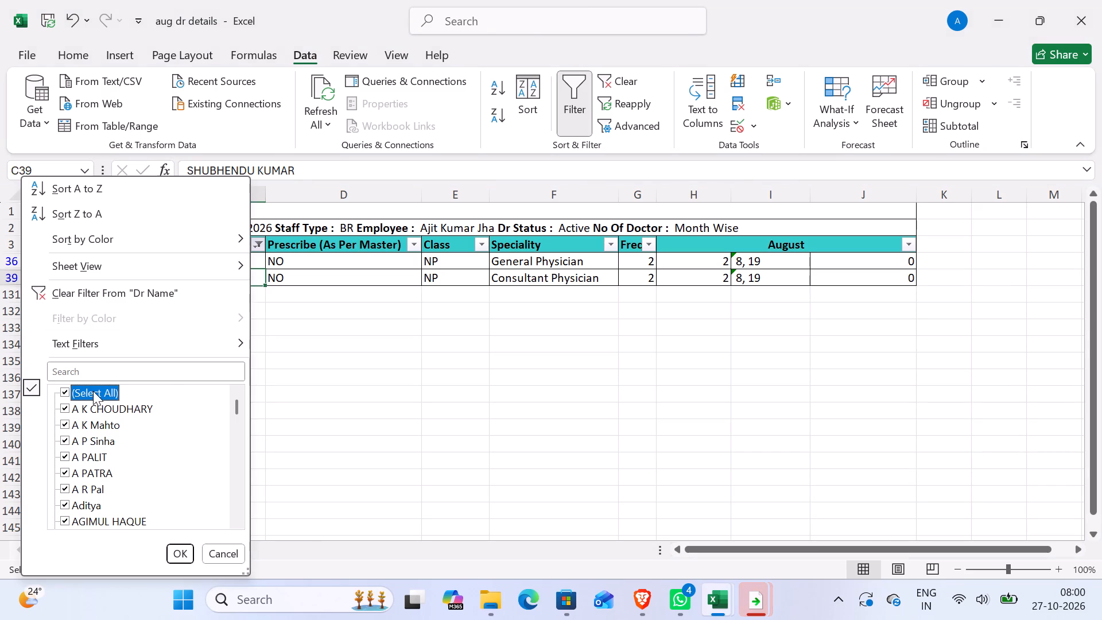
{"action": "left_click", "coordinate": [93, 391]}
{"action": "left_click", "coordinate": [67, 389]}
{"action": "scroll", "coordinate": [166, 435], "scroll_direction": "down", "scroll_amount": 5}
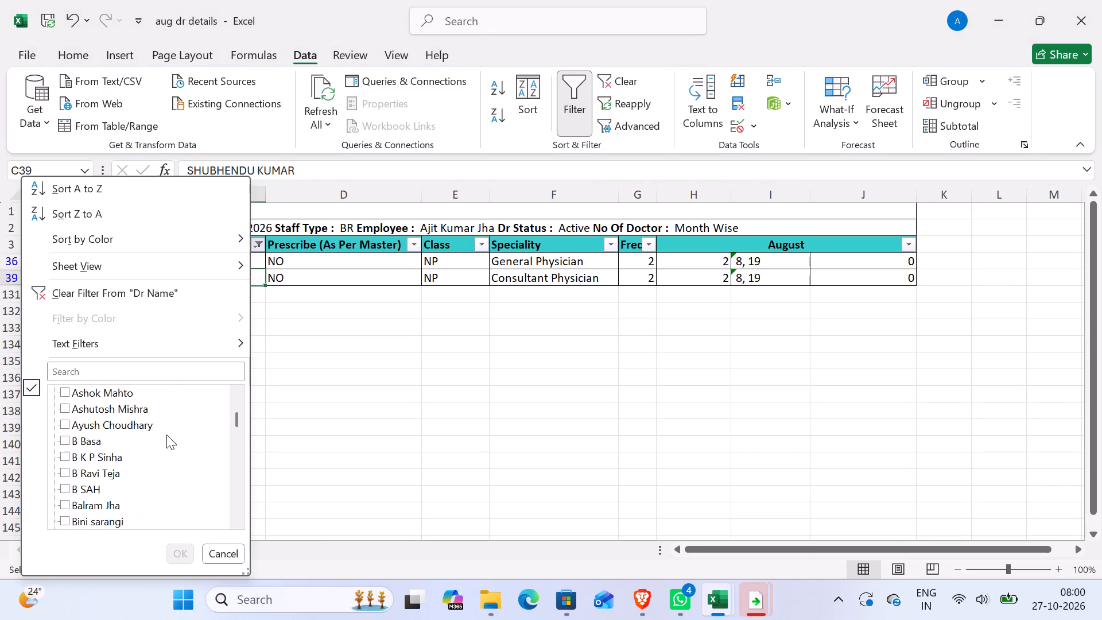
{"action": "scroll", "coordinate": [166, 435], "scroll_direction": "down", "scroll_amount": 11}
{"action": "scroll", "coordinate": [163, 433], "scroll_direction": "up", "scroll_amount": 1}
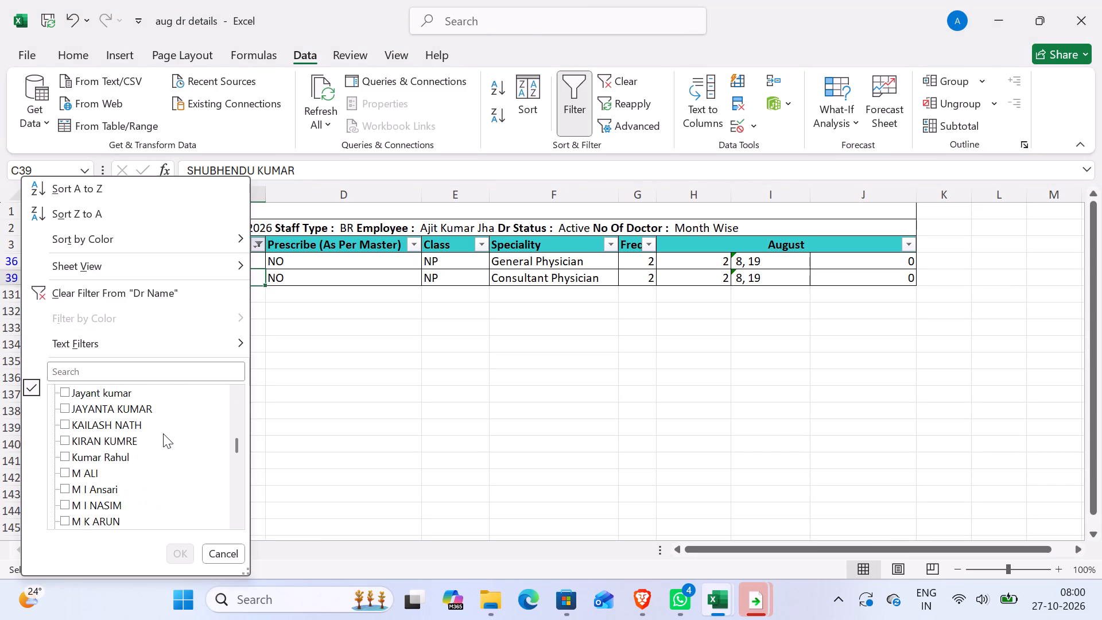
{"action": "left_click", "coordinate": [129, 428]}
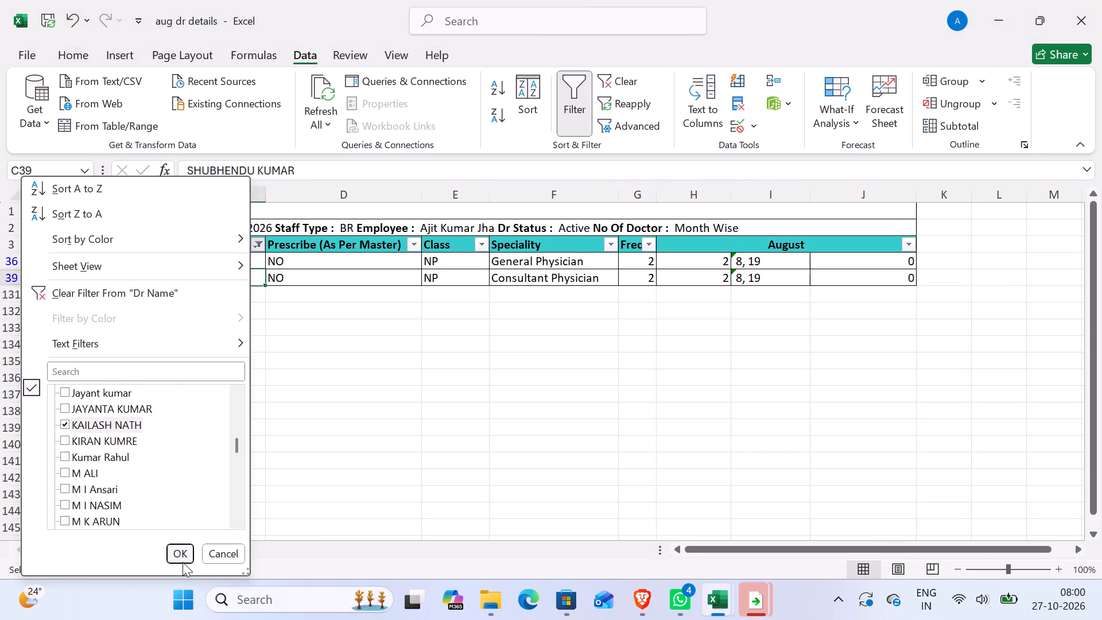
{"action": "left_click", "coordinate": [185, 554]}
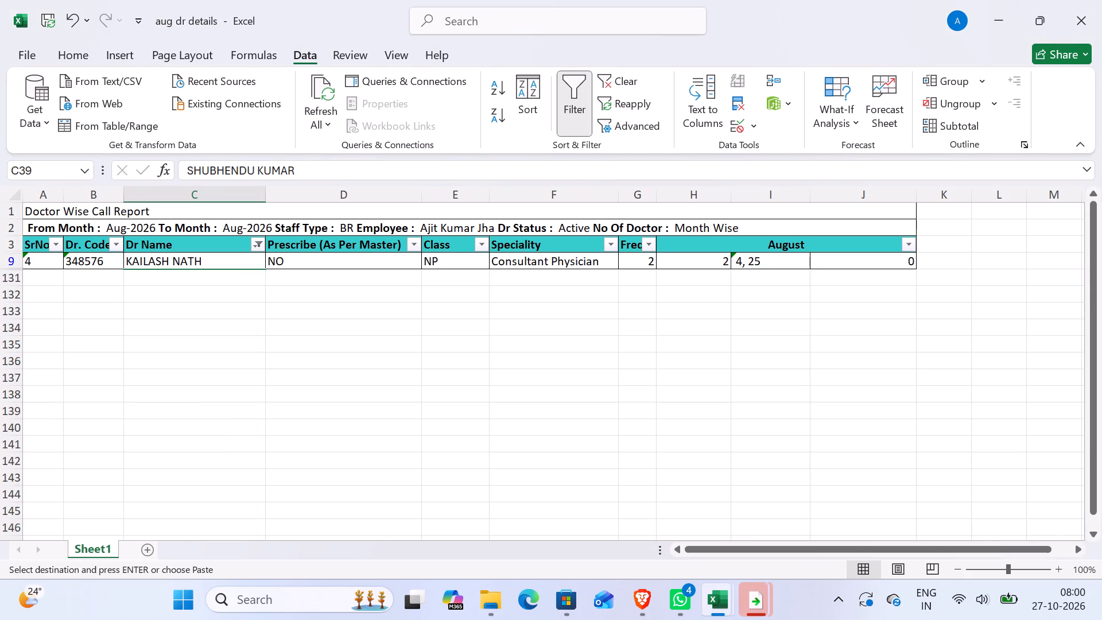
Copy the filtered doctor's name from the aug dr details workbook into B22, S.No 7 of the Cartiquin Lunch Box table.
{"action": "left_click", "coordinate": [164, 262]}
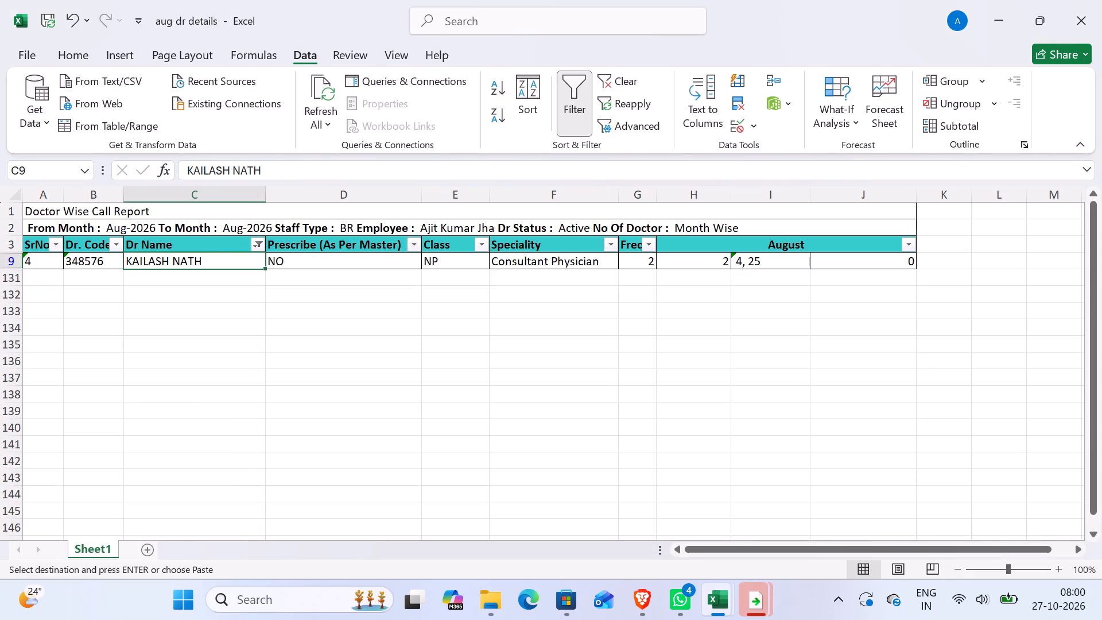
{"action": "key", "text": "ctrl+c"}
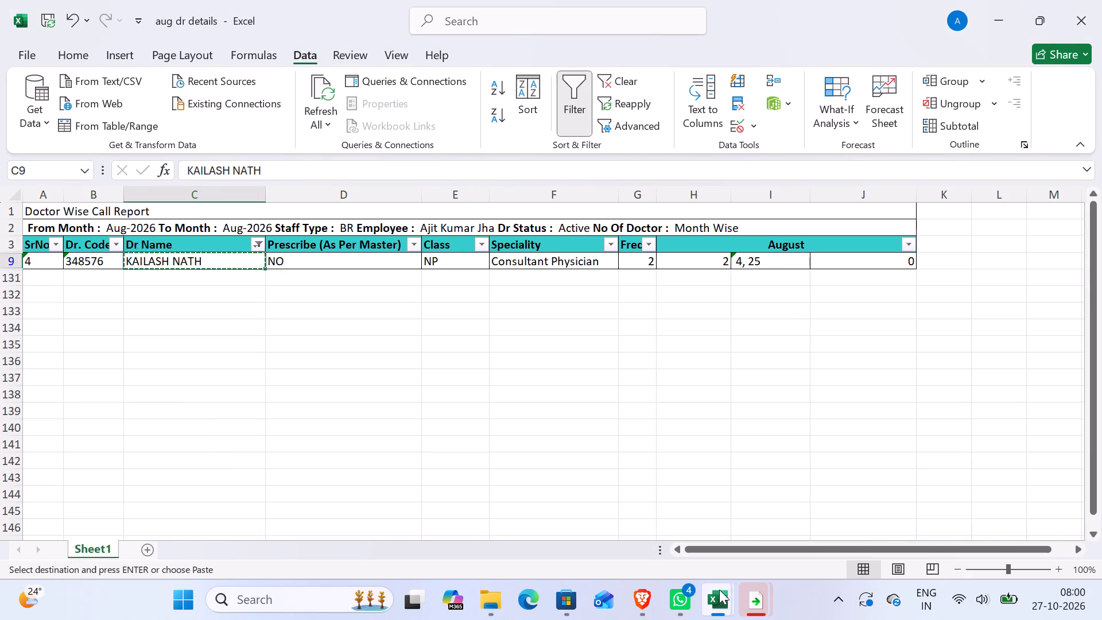
{"action": "left_click", "coordinate": [719, 590]}
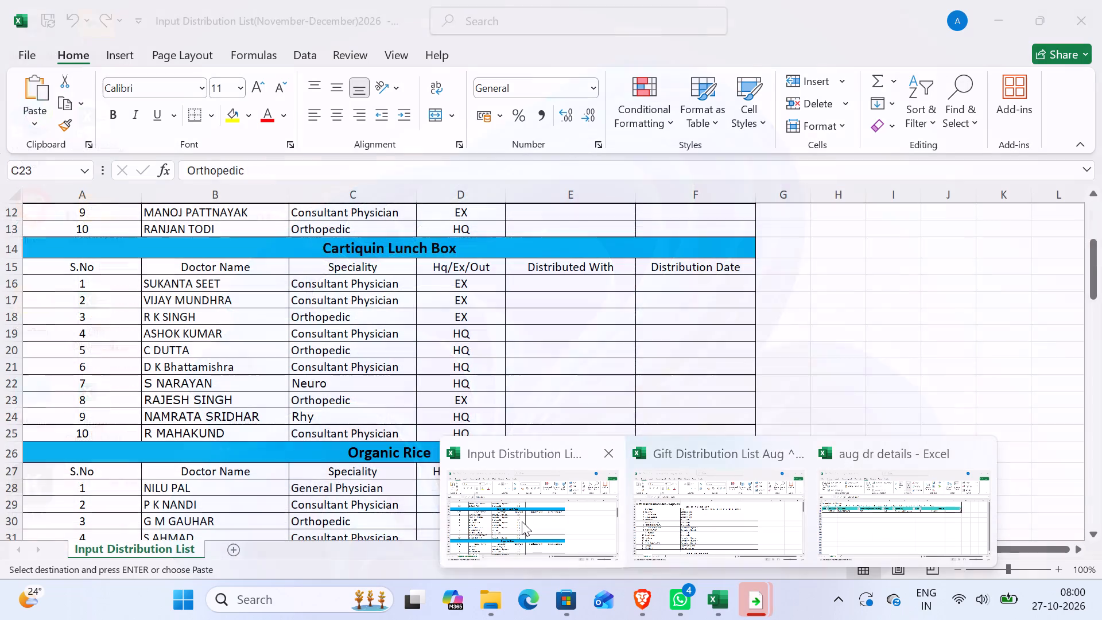
{"action": "left_click", "coordinate": [522, 521]}
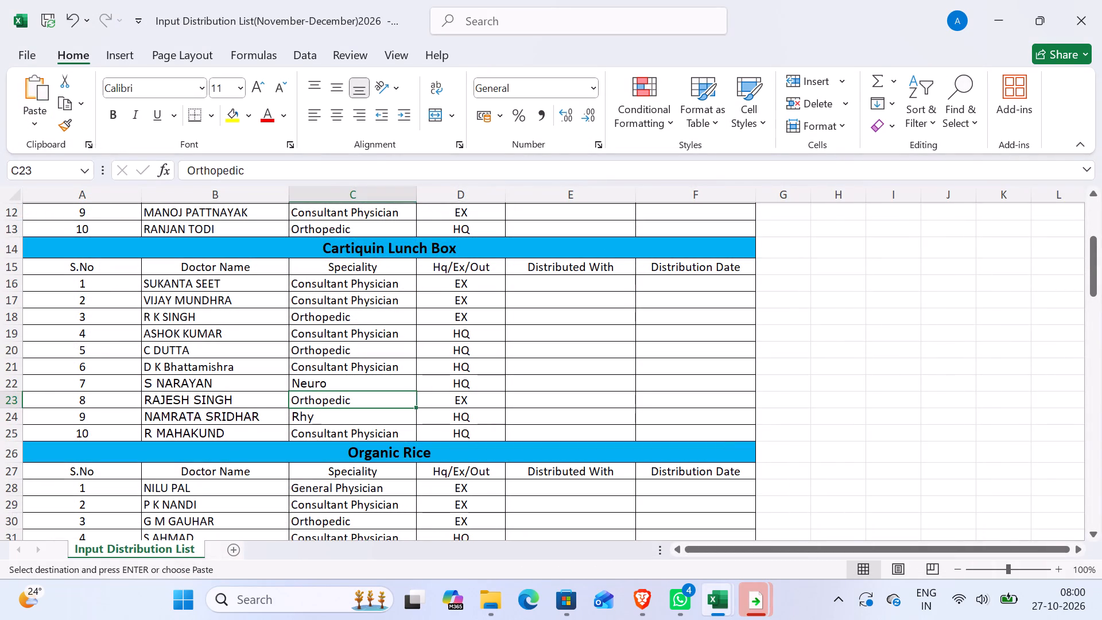
{"action": "left_click", "coordinate": [188, 378]}
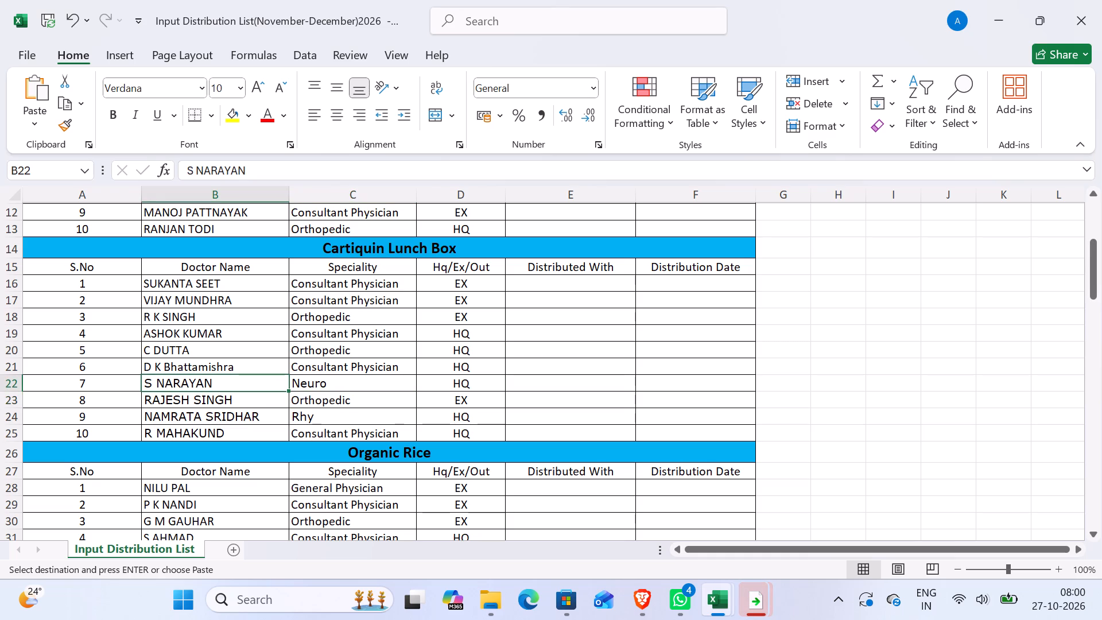
{"action": "key", "text": "ctrl+v"}
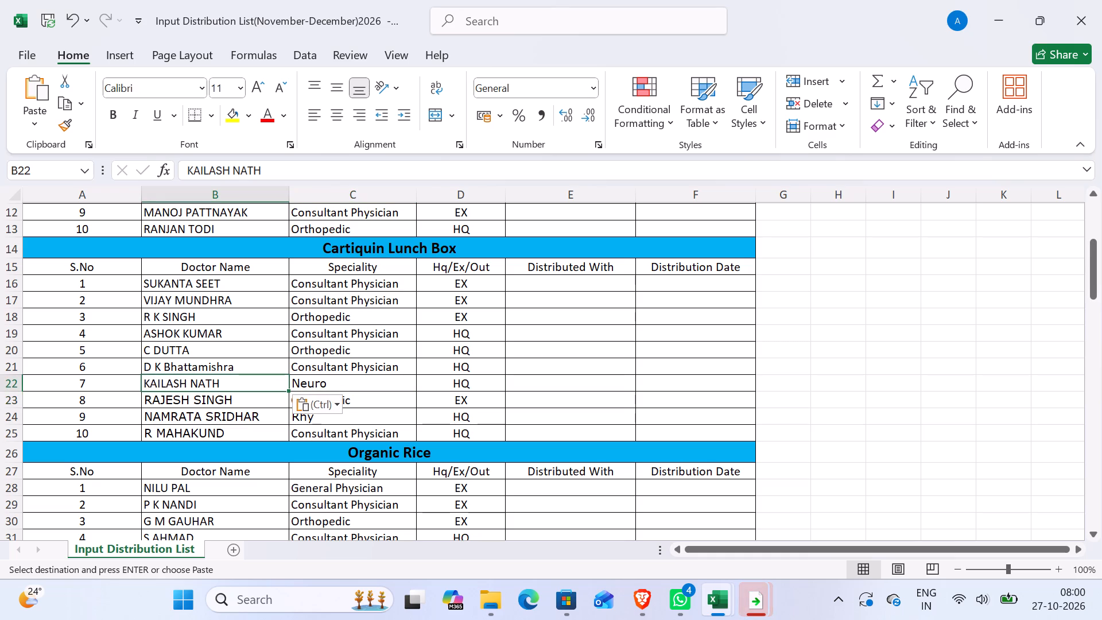
Copy the speciality Consultant Physician from C21 into C22 of the Cartiquin Lunch Box table.
{"action": "left_click", "coordinate": [368, 356]}
{"action": "left_click", "coordinate": [368, 366]}
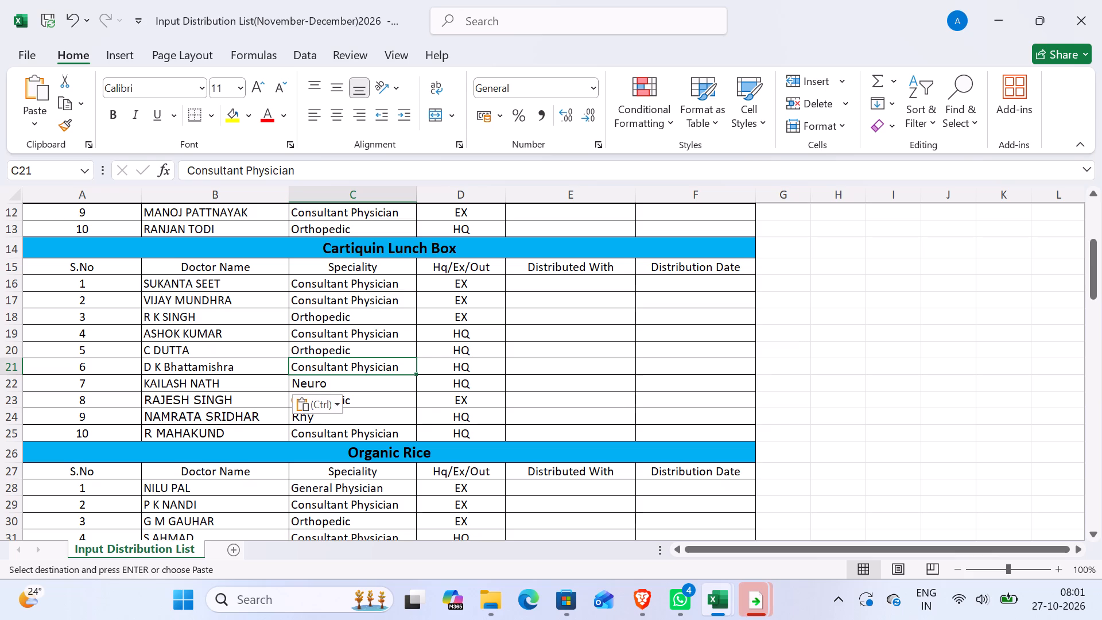
{"action": "key", "text": "ctrl+c"}
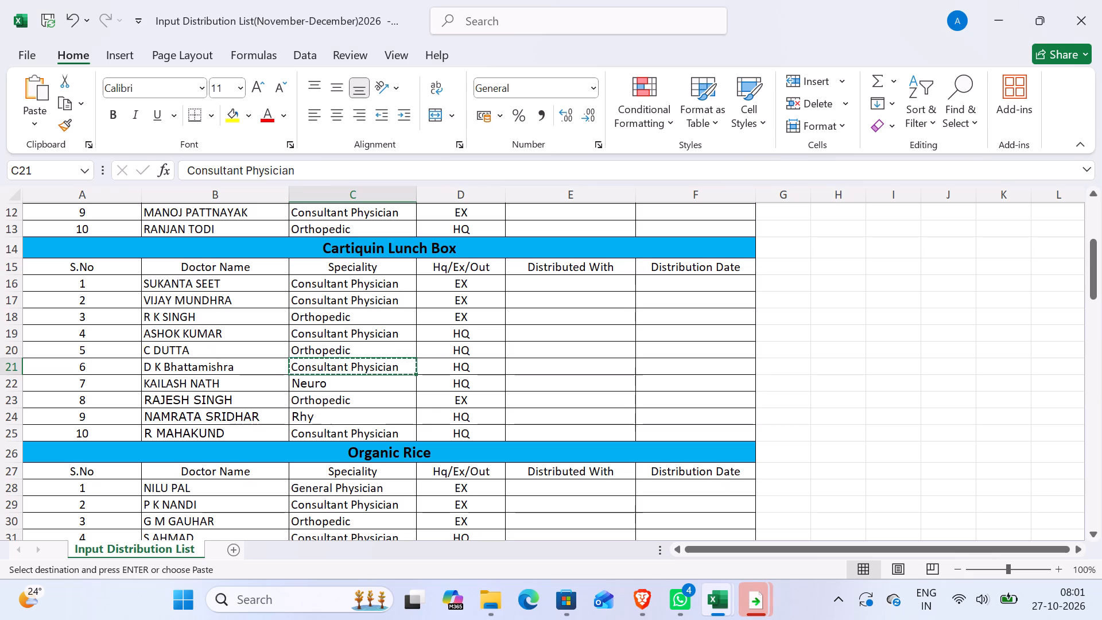
{"action": "left_click", "coordinate": [364, 389]}
{"action": "key", "text": "ctrl+v"}
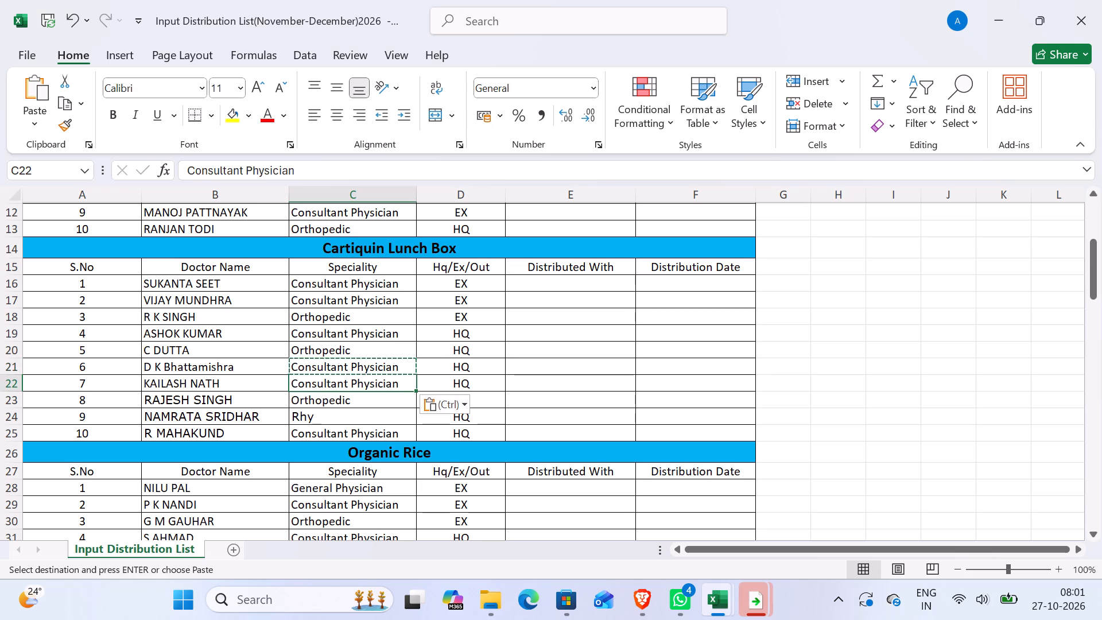
Set the Hq/Ex/Out value in D21, S.No 6 of the Cartiquin Lunch Box table, to EX.
{"action": "left_click", "coordinate": [246, 339]}
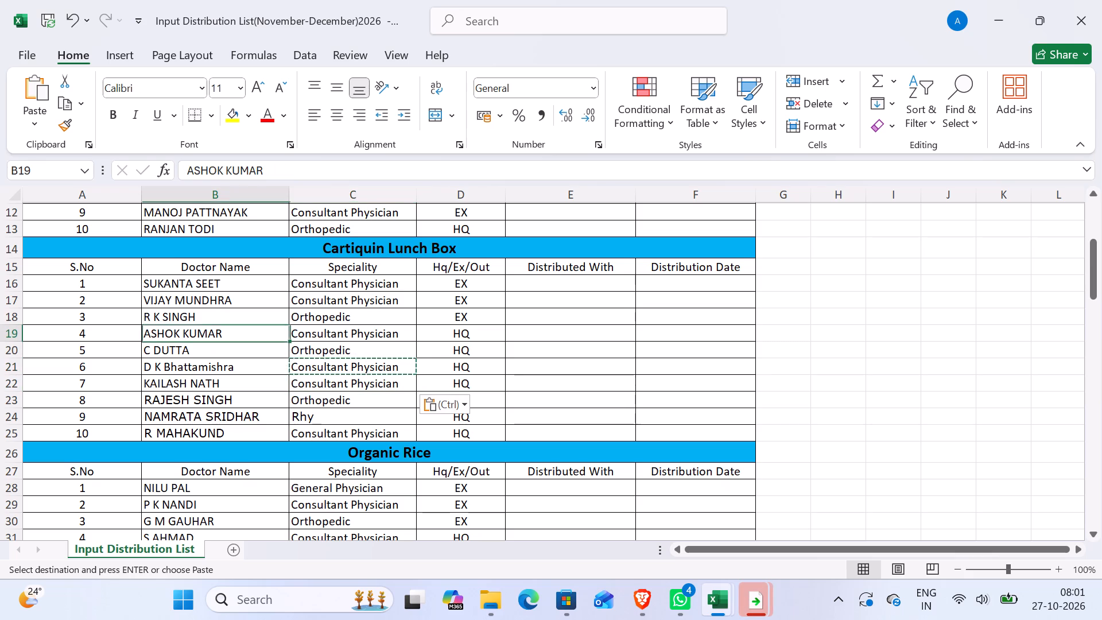
{"action": "left_click", "coordinate": [181, 281]}
{"action": "left_click", "coordinate": [184, 302]}
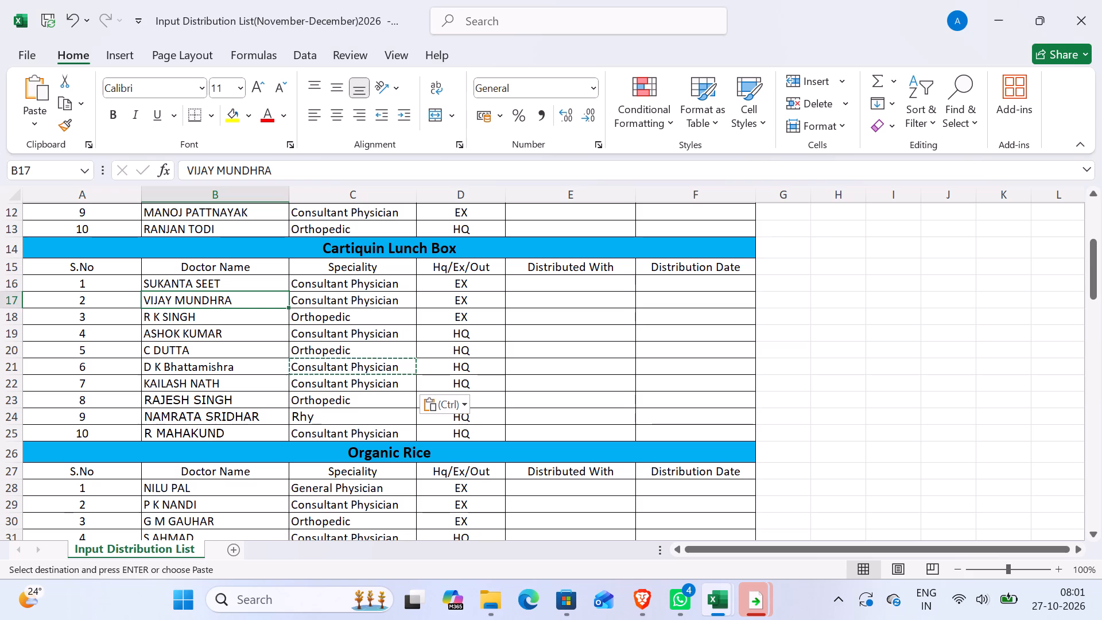
{"action": "left_click", "coordinate": [192, 315]}
{"action": "left_click", "coordinate": [198, 335]}
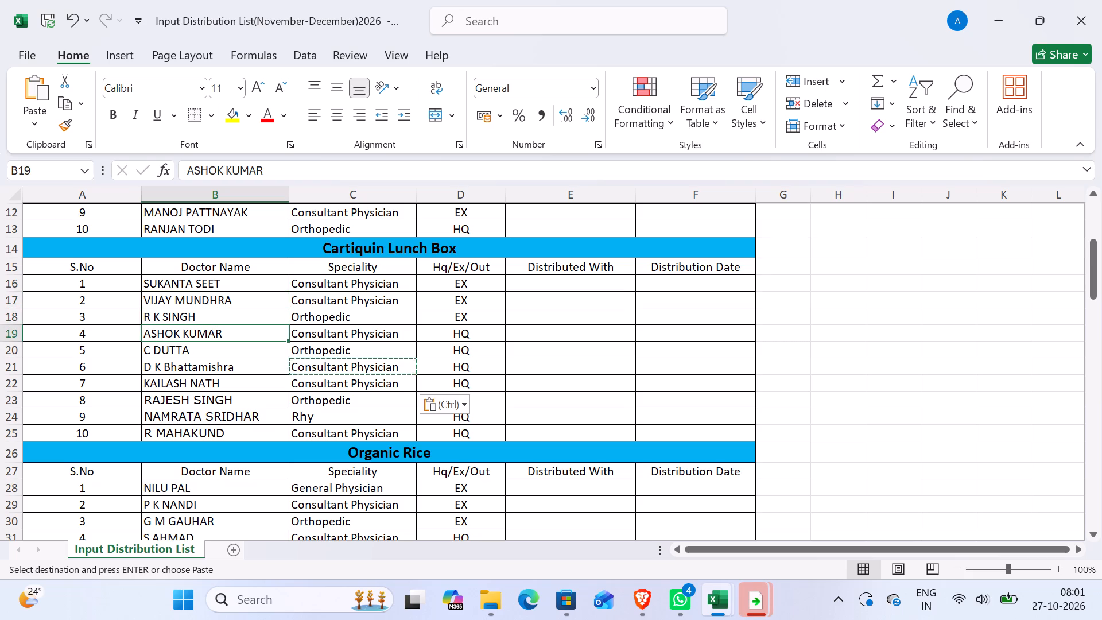
{"action": "left_click", "coordinate": [471, 371]}
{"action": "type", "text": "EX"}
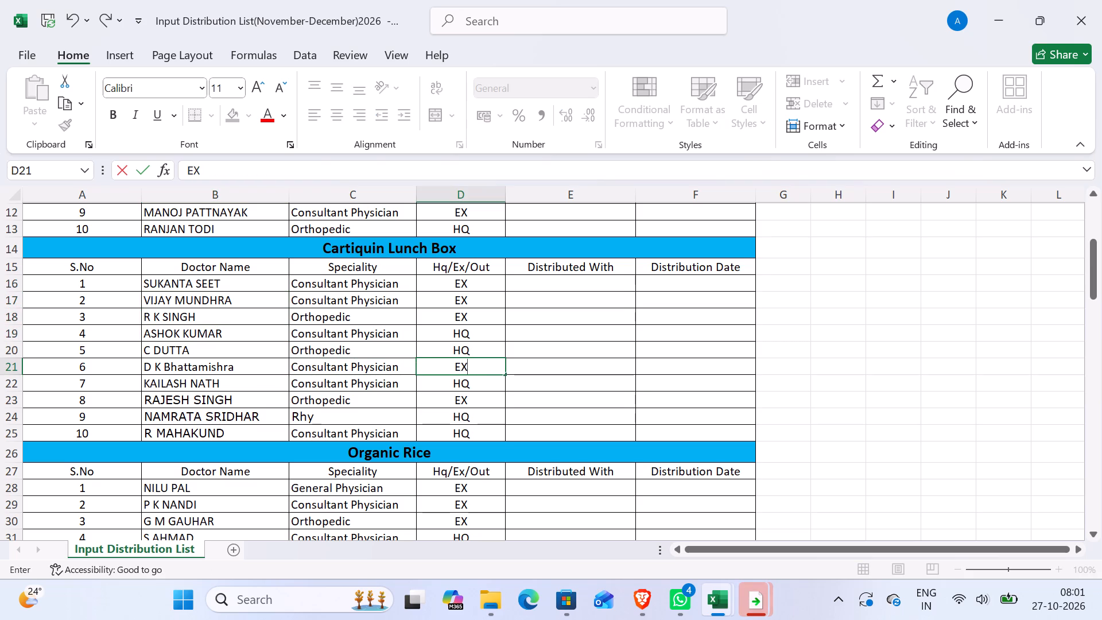
{"action": "left_click", "coordinate": [483, 447]}
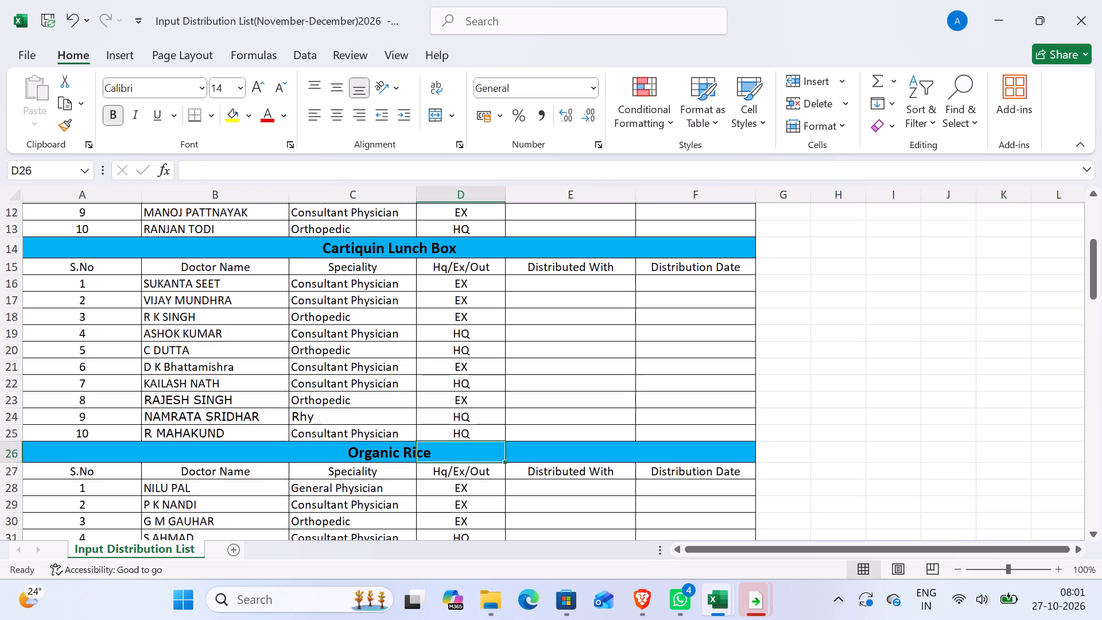
Review the remaining gift tables from Organic Rice down to Chhath Puja Gift, checking doctor names, specialities and Hq/Ex/Out values.
{"action": "scroll", "coordinate": [433, 504], "scroll_direction": "down", "scroll_amount": 5}
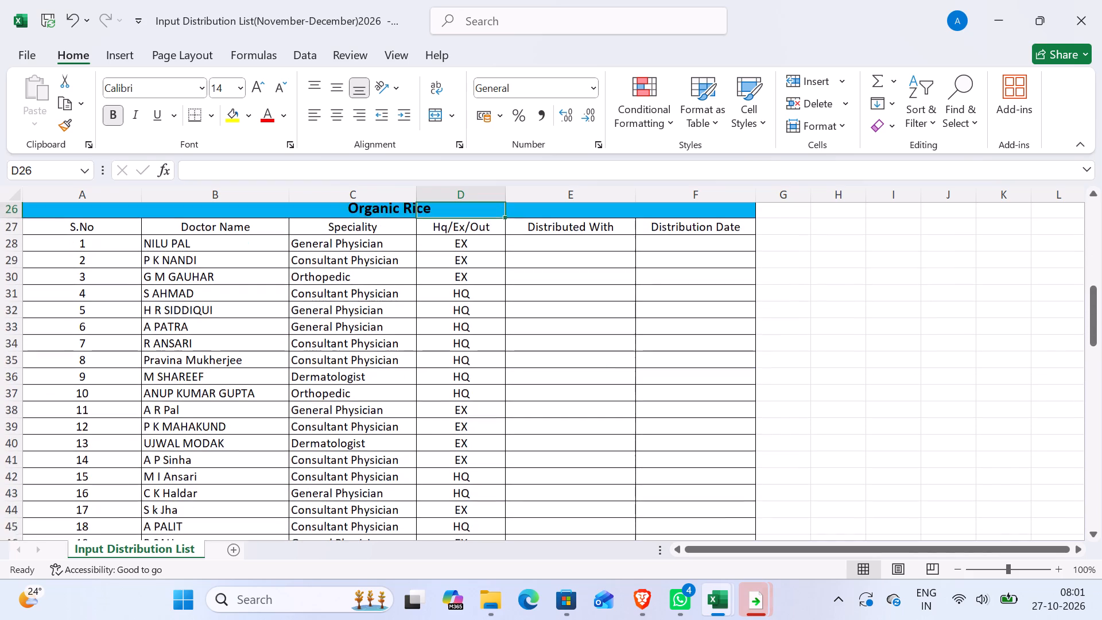
{"action": "scroll", "coordinate": [432, 501], "scroll_direction": "down", "scroll_amount": 8}
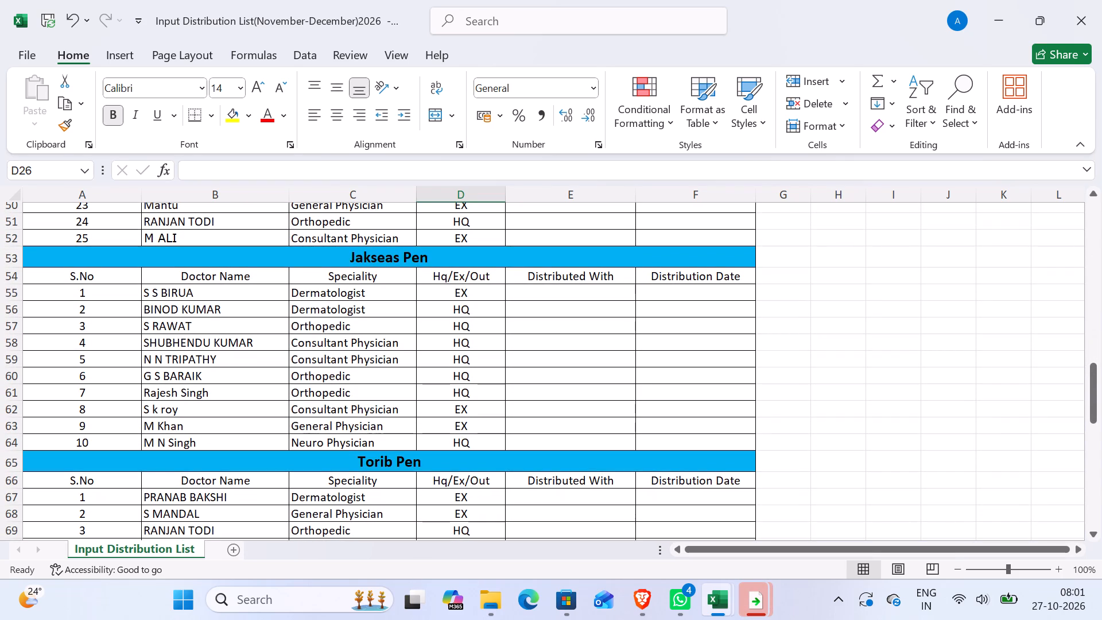
{"action": "scroll", "coordinate": [282, 448], "scroll_direction": "down", "scroll_amount": 2}
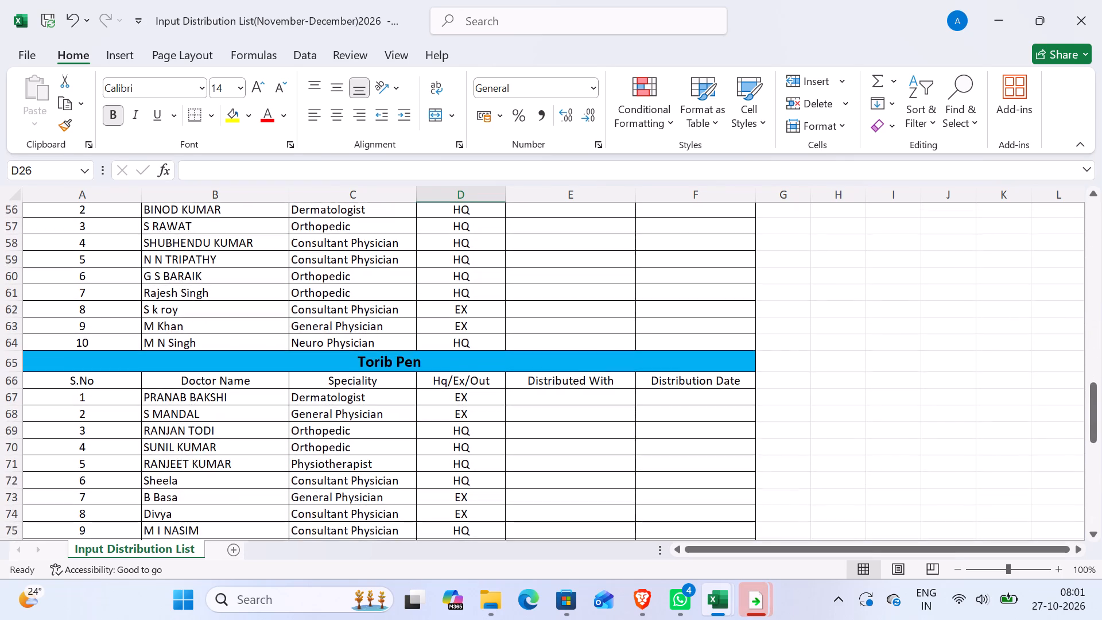
{"action": "scroll", "coordinate": [282, 448], "scroll_direction": "down", "scroll_amount": 3}
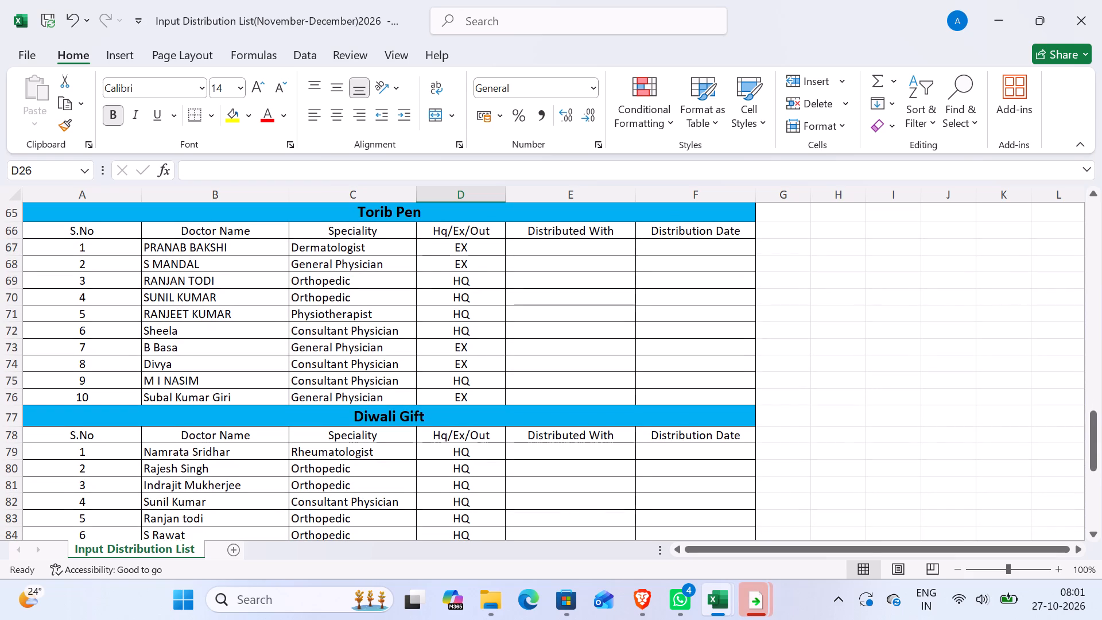
{"action": "scroll", "coordinate": [278, 417], "scroll_direction": "down", "scroll_amount": 2}
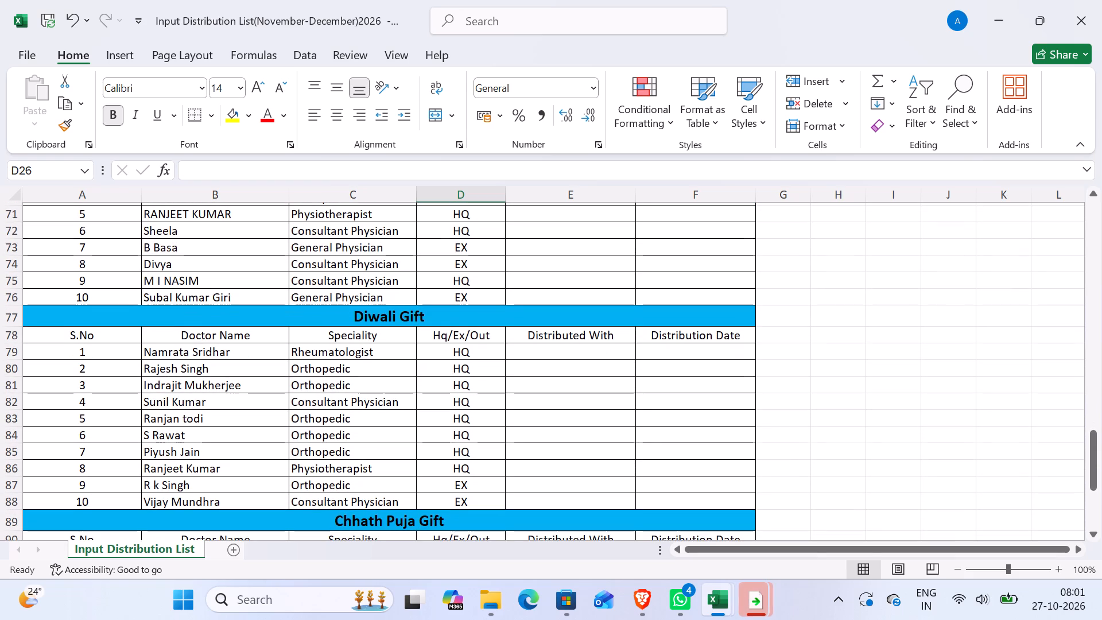
{"action": "scroll", "coordinate": [278, 417], "scroll_direction": "down", "scroll_amount": 1}
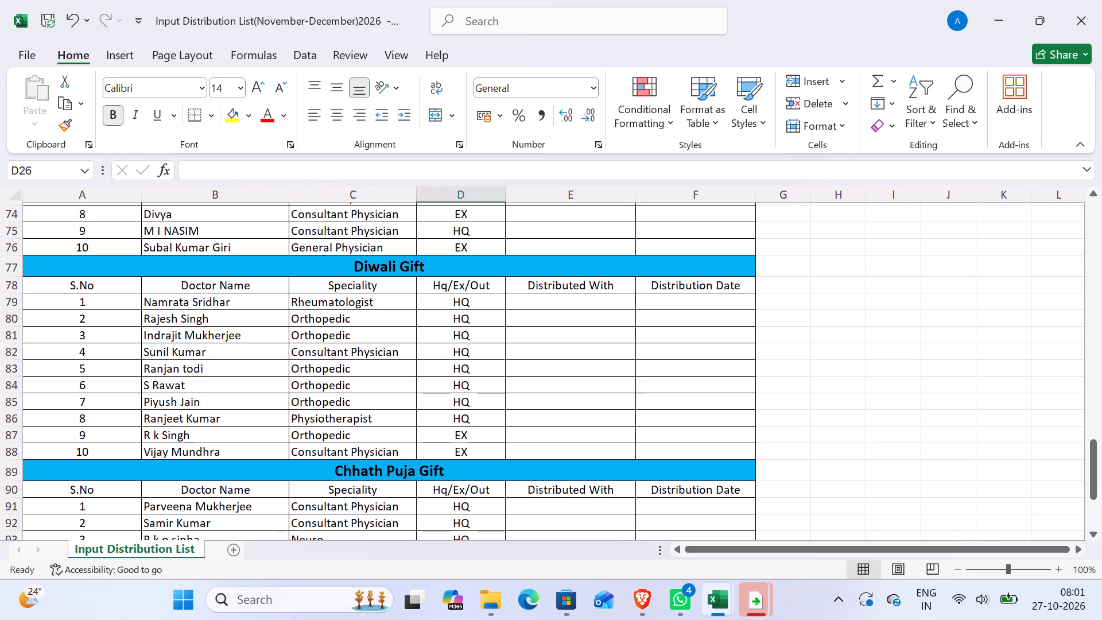
{"action": "scroll", "coordinate": [289, 317], "scroll_direction": "down", "scroll_amount": 4}
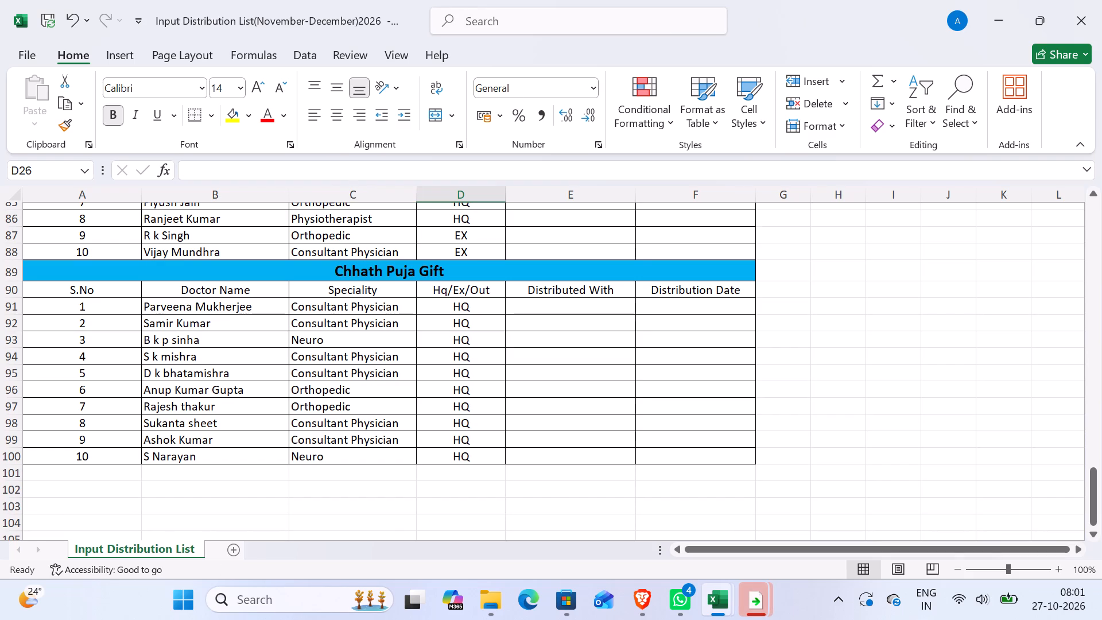
Save and close the Input Distribution List workbook.
{"action": "key", "text": "ctrl+s"}
{"action": "left_click", "coordinate": [1078, 18]}
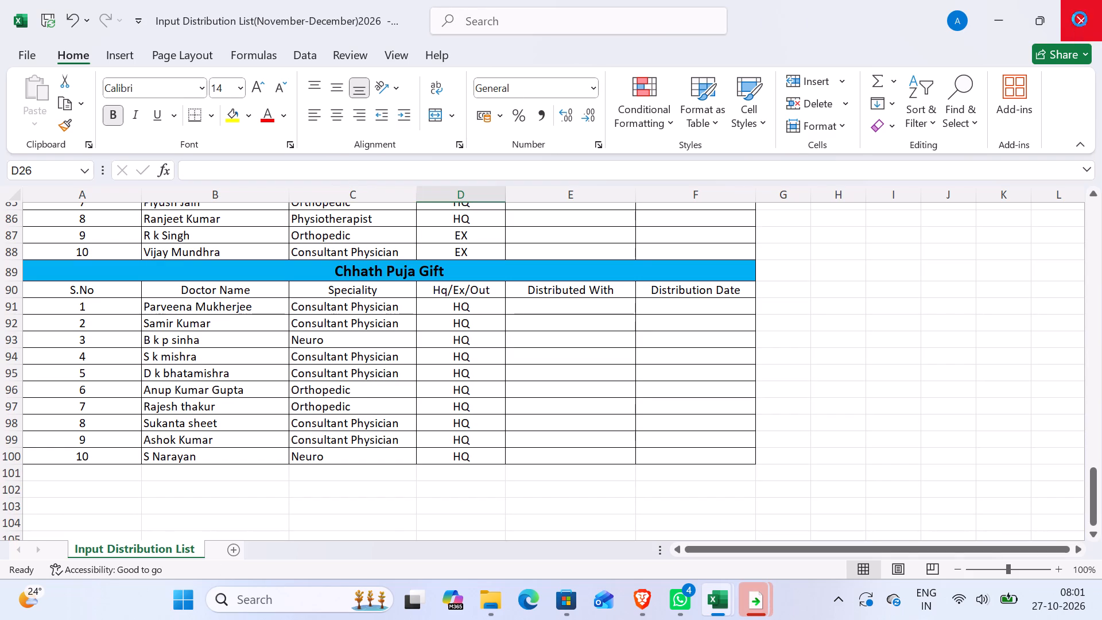
Close the aug dr details and Gift Distribution List workbooks without saving changes, and close the 31-08-2026 folder window.
{"action": "left_click", "coordinate": [1080, 19]}
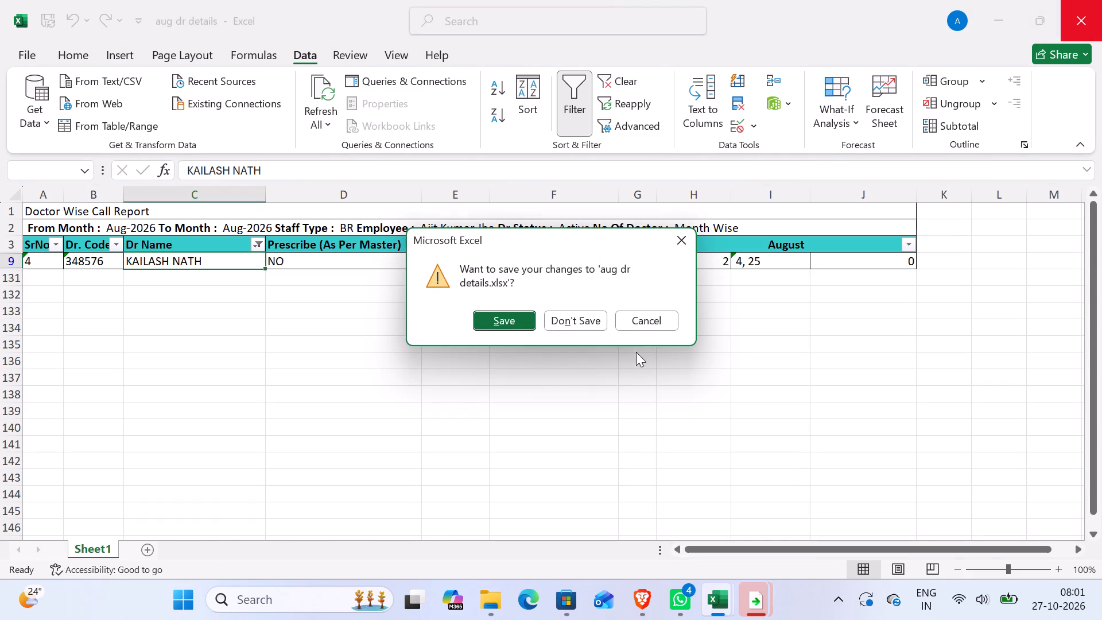
{"action": "left_click", "coordinate": [585, 319]}
{"action": "left_click", "coordinate": [1087, 20]}
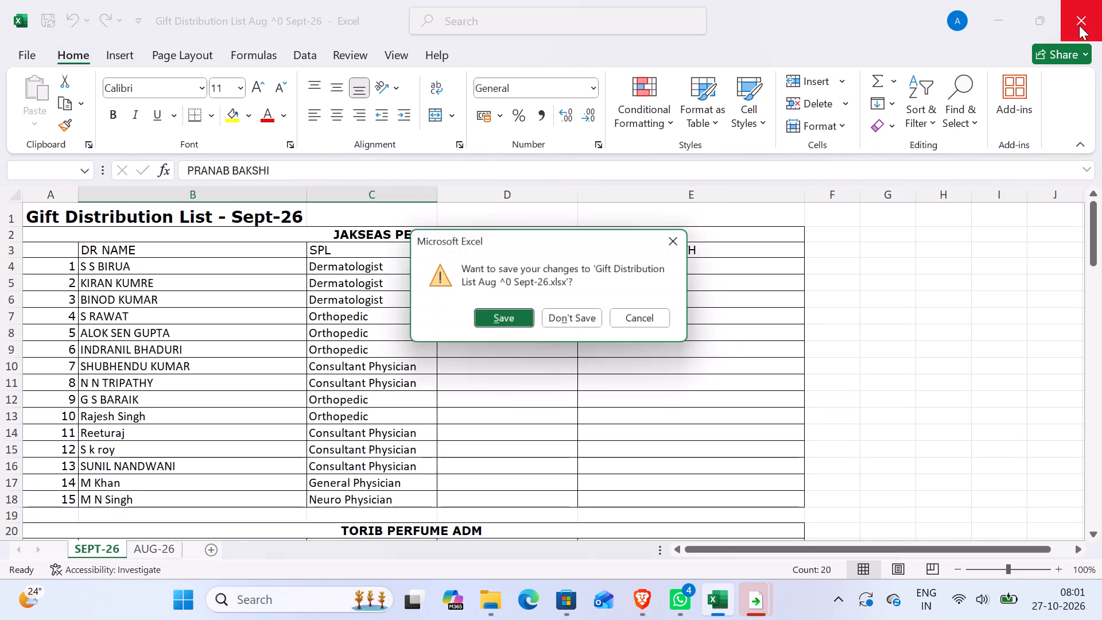
{"action": "left_click", "coordinate": [576, 321]}
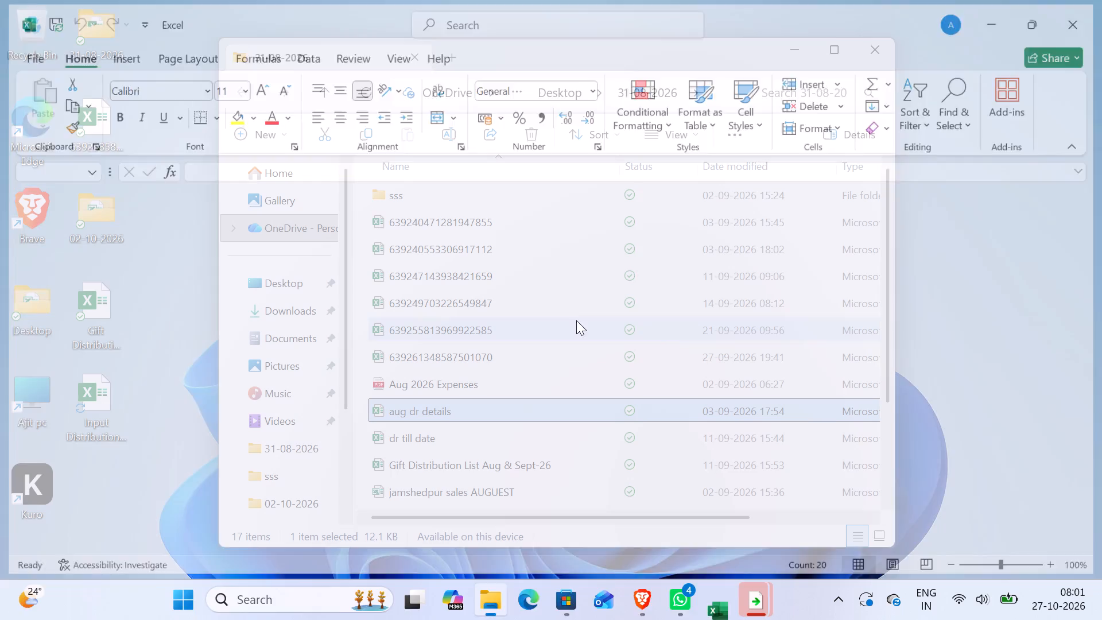
{"action": "left_click", "coordinate": [872, 48]}
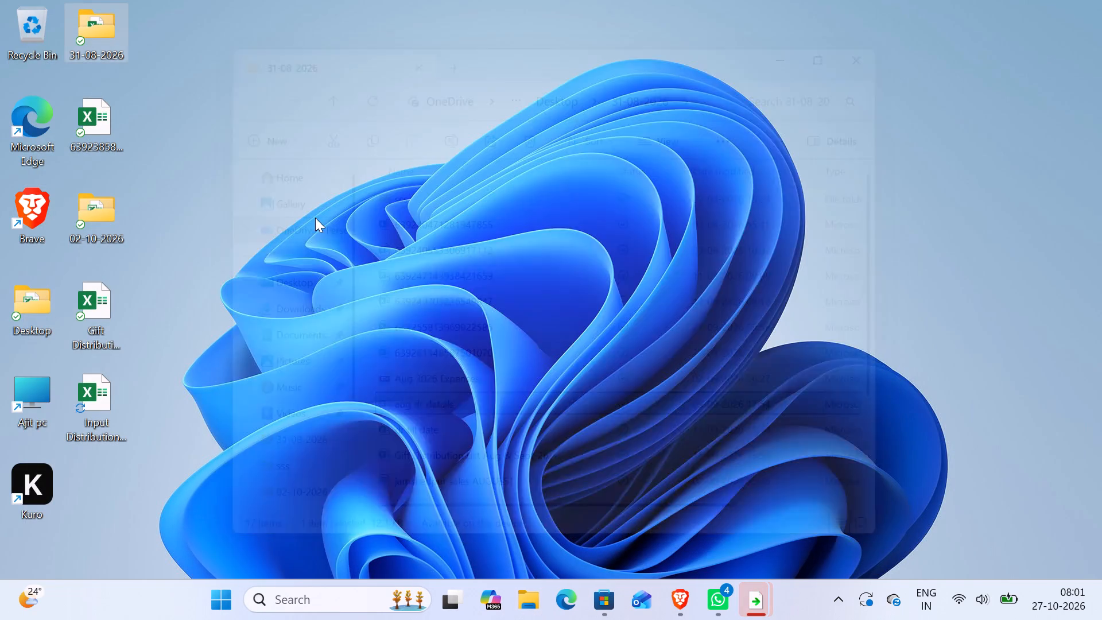
Rename the Input Distribution List file on the desktop by adding JAMSHEDPUR after 2026.
{"action": "left_click", "coordinate": [107, 432]}
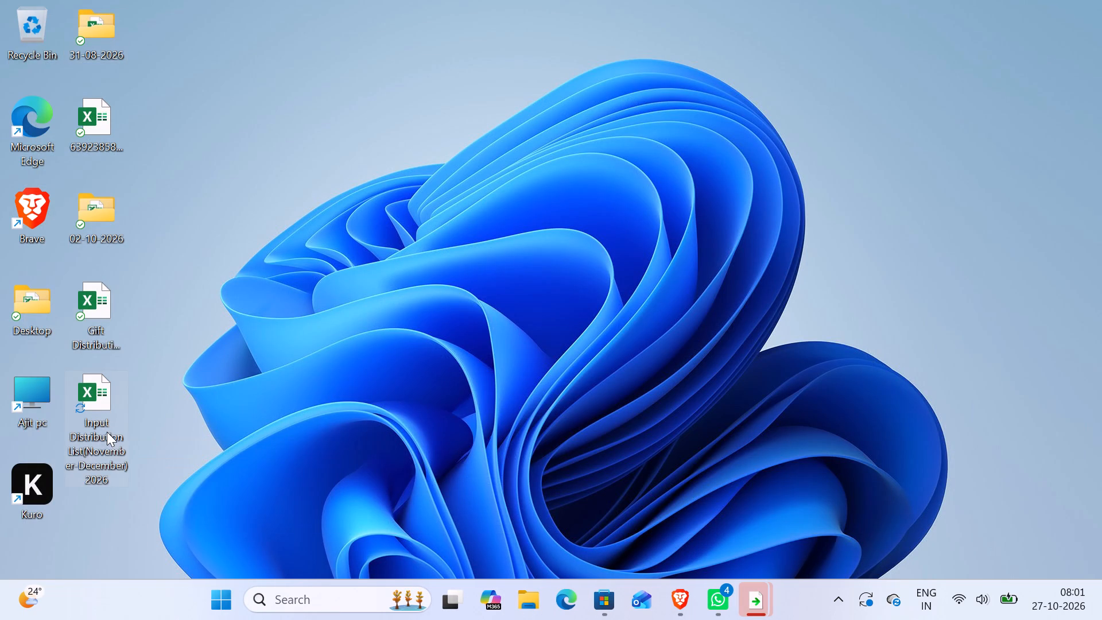
{"action": "left_click", "coordinate": [106, 447]}
{"action": "left_click", "coordinate": [127, 477]}
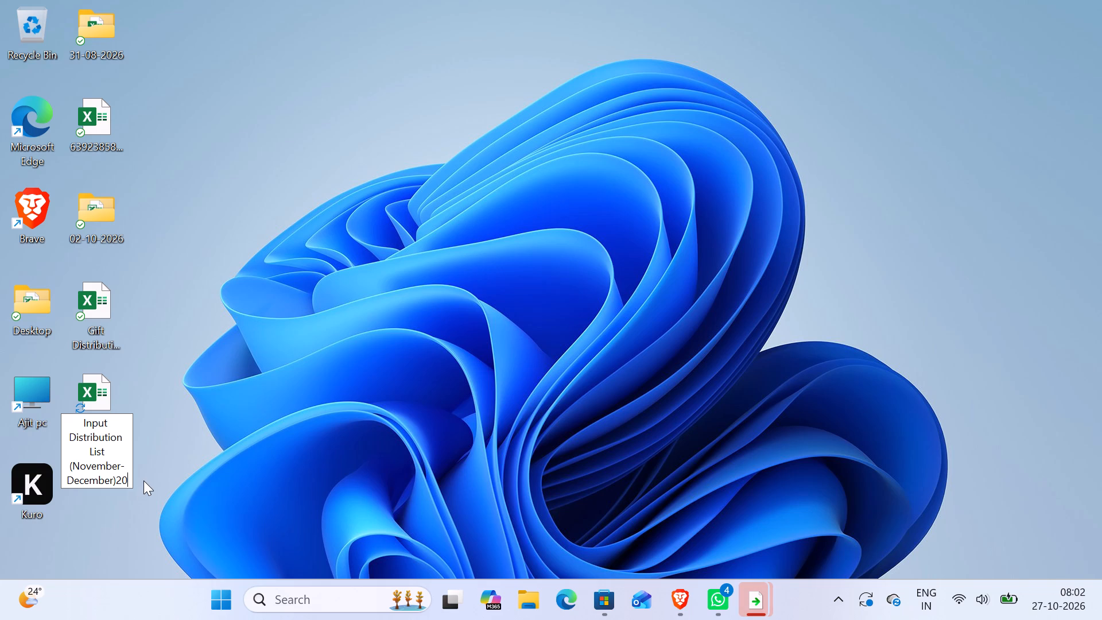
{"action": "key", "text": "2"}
{"action": "key", "text": "BackSpace"}
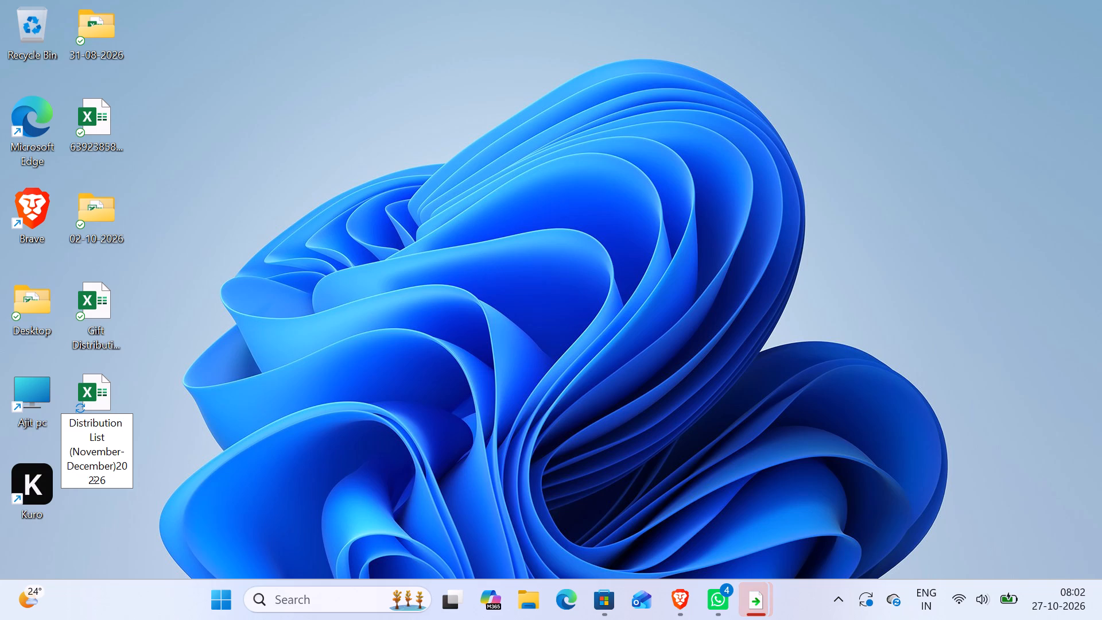
{"action": "key", "text": "Down"}
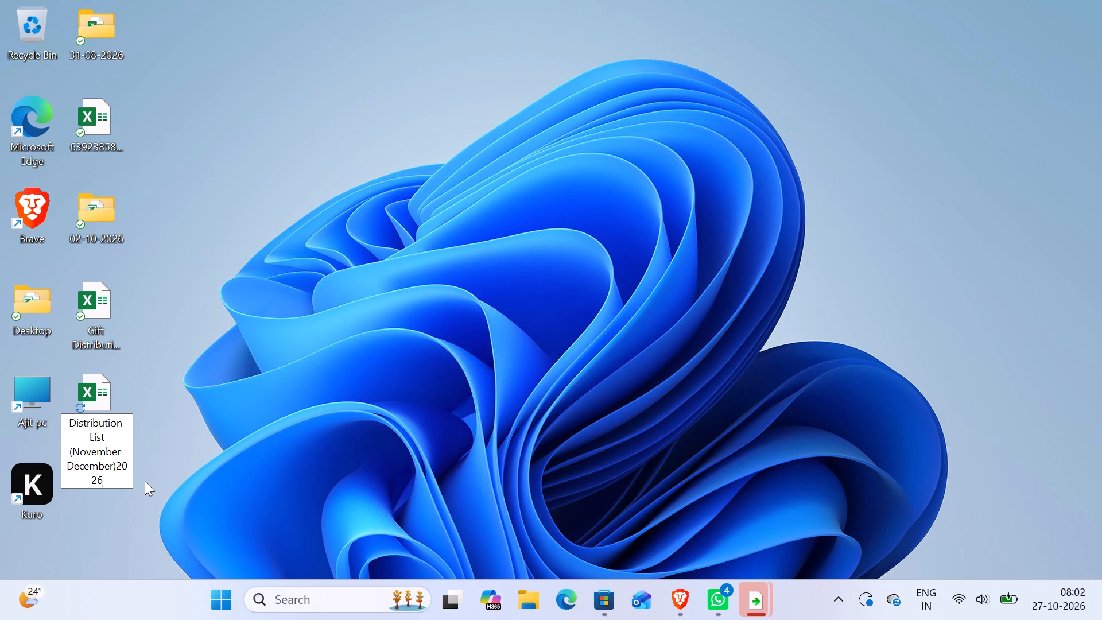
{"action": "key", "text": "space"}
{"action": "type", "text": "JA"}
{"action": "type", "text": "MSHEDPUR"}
{"action": "left_click", "coordinate": [201, 486]}
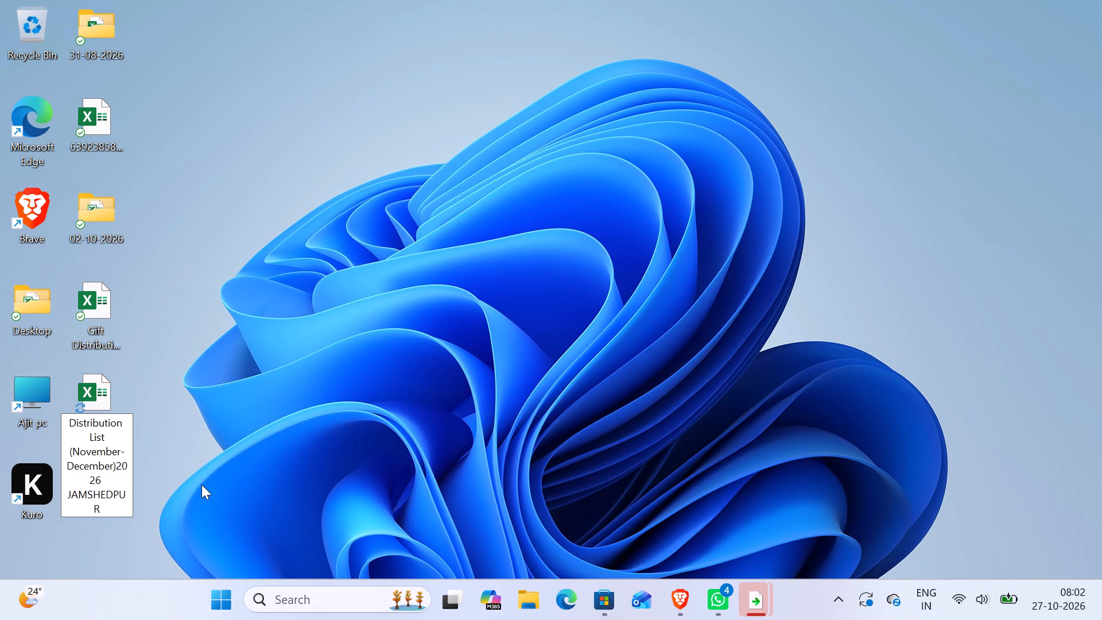
Open the renamed Input Distribution List workbook and save it to apply the new file name.
{"action": "double_click", "coordinate": [88, 392]}
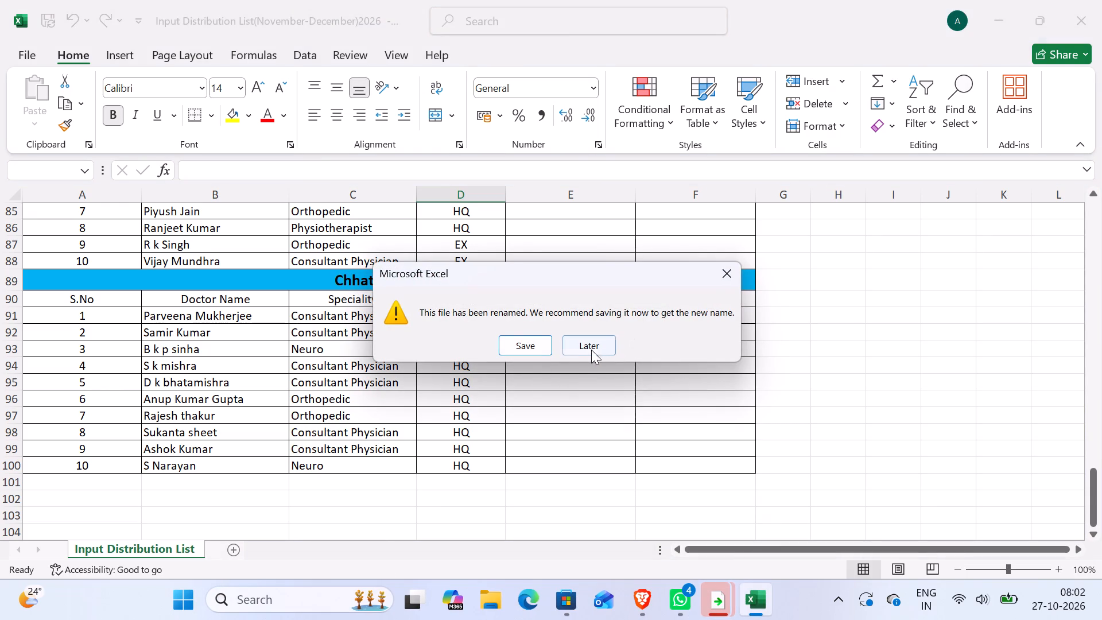
{"action": "left_click", "coordinate": [519, 346]}
{"action": "scroll", "coordinate": [519, 346], "scroll_direction": "up", "scroll_amount": 3}
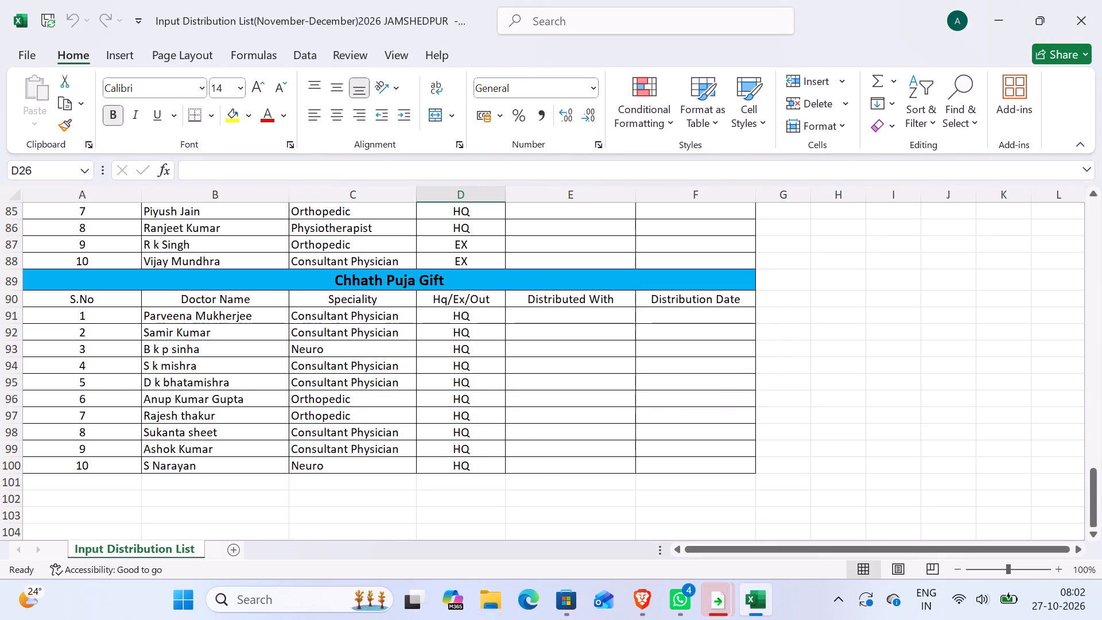
Review all the gift tables in the Input Distribution List, from Defseas Mobile Stand through Chhath Puja Gift.
{"action": "scroll", "coordinate": [519, 346], "scroll_direction": "up", "scroll_amount": 20}
{"action": "scroll", "coordinate": [519, 346], "scroll_direction": "up", "scroll_amount": 4}
{"action": "scroll", "coordinate": [521, 340], "scroll_direction": "up", "scroll_amount": 17}
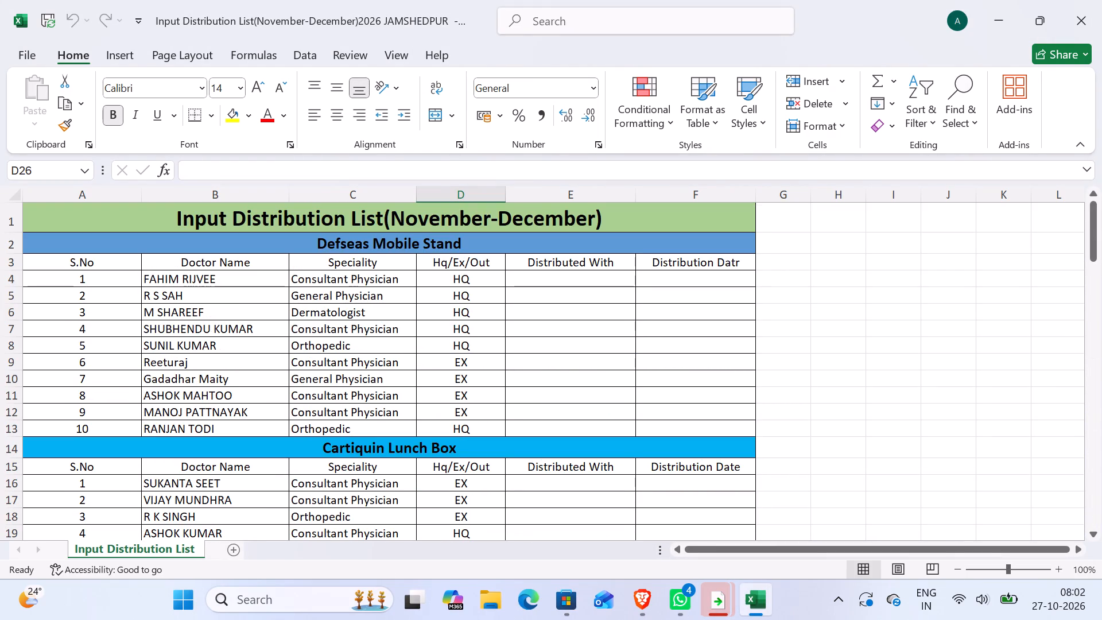
{"action": "scroll", "coordinate": [531, 336], "scroll_direction": "down", "scroll_amount": 3}
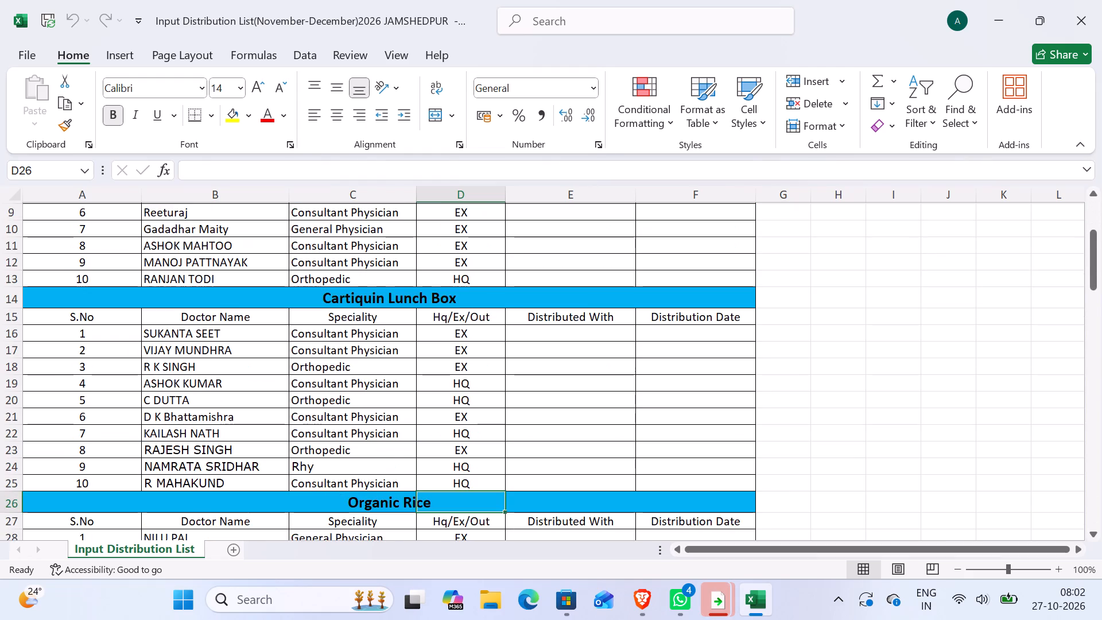
{"action": "scroll", "coordinate": [531, 336], "scroll_direction": "down", "scroll_amount": 14}
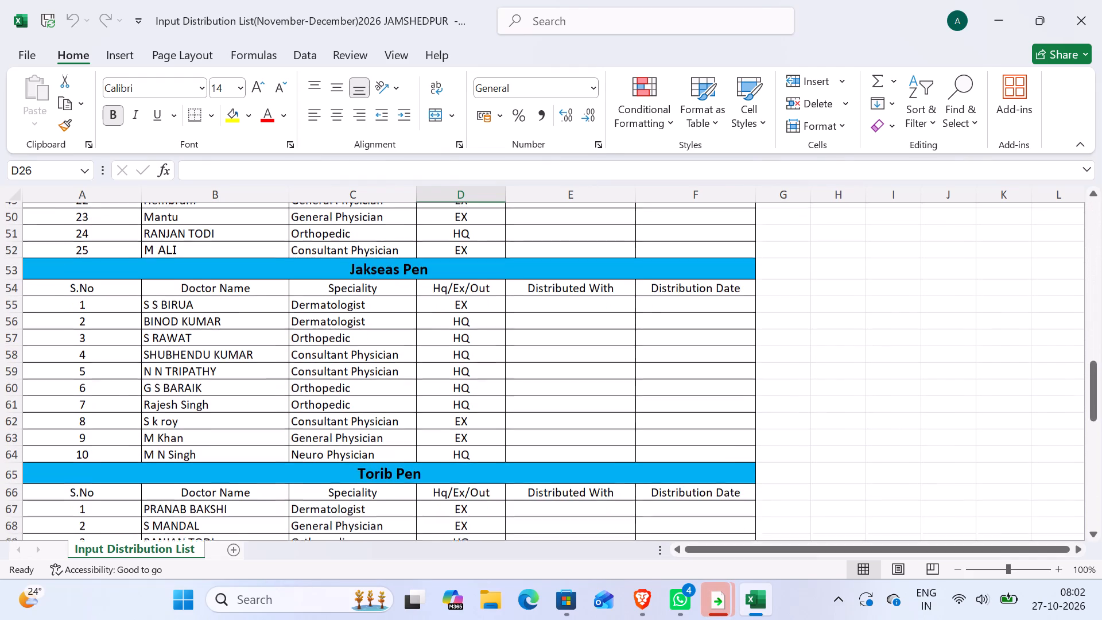
{"action": "scroll", "coordinate": [530, 321], "scroll_direction": "down", "scroll_amount": 6}
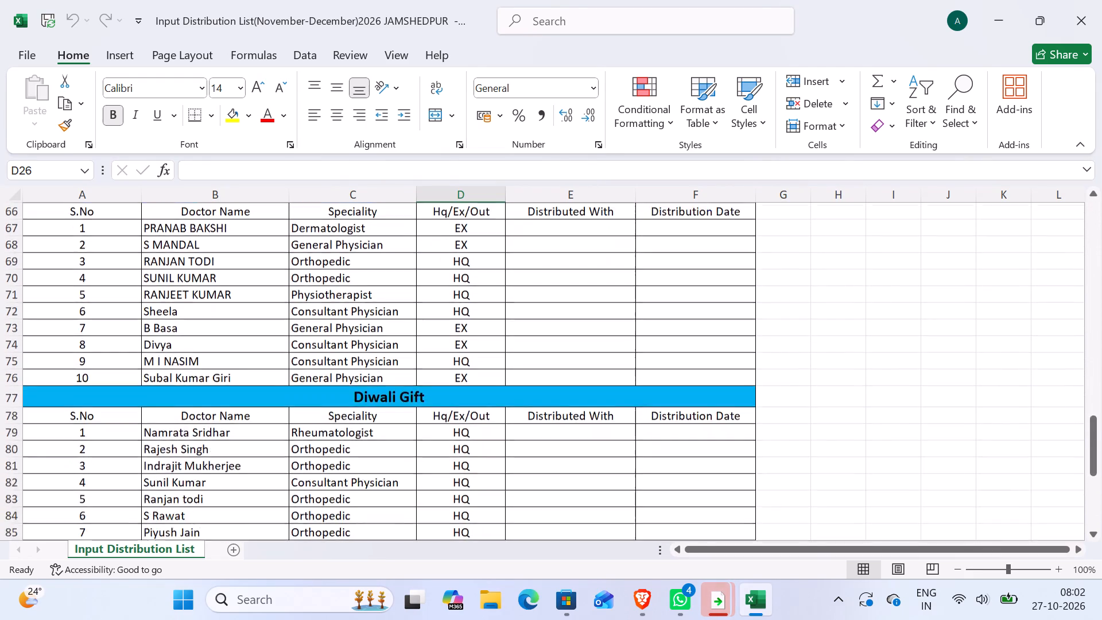
{"action": "scroll", "coordinate": [530, 321], "scroll_direction": "down", "scroll_amount": 7}
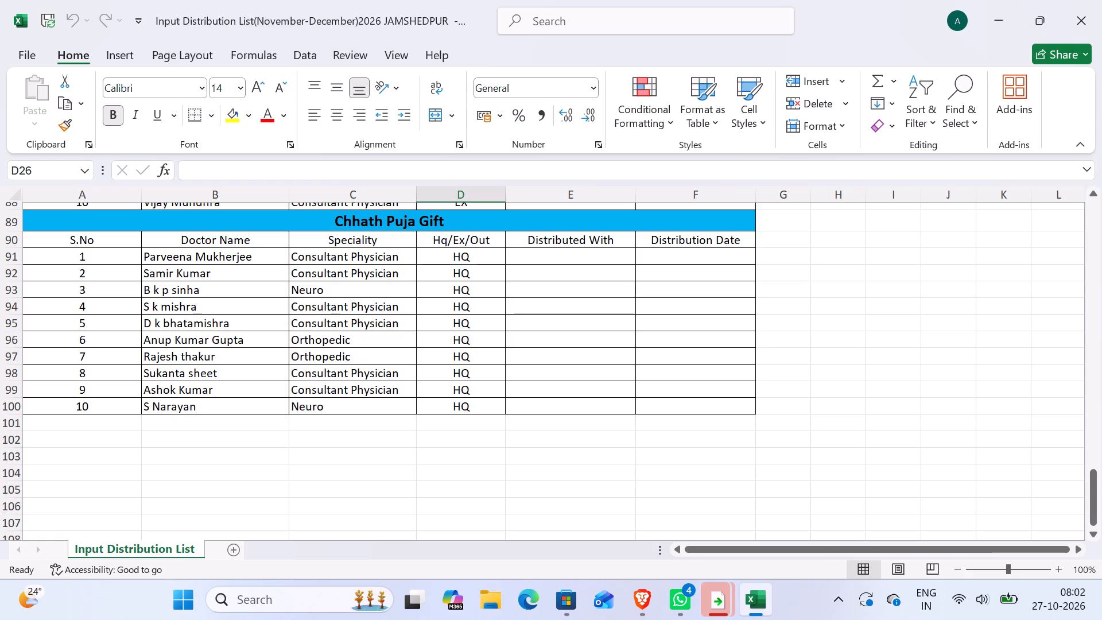
Close the Input Distribution List(November-December)2026 JAMSHEDPUR workbook.
{"action": "left_click", "coordinate": [1080, 20]}
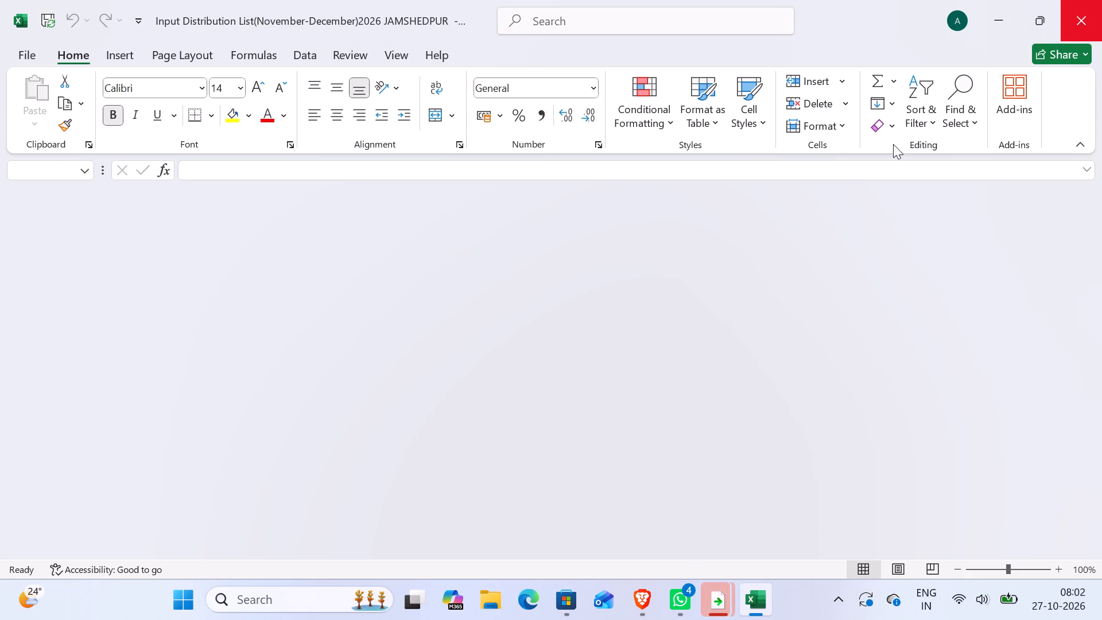
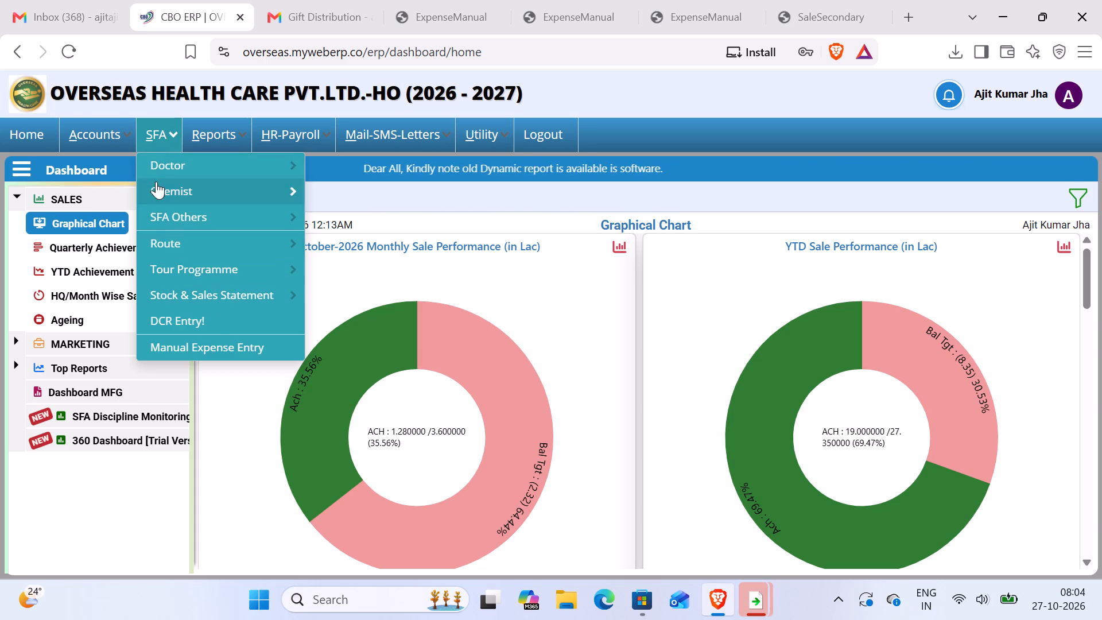
Generate the Doctor Wise Call Report for Oct-2026 in the CBO ERP and open the employee's doctor-level detail.
{"action": "left_click", "coordinate": [215, 139]}
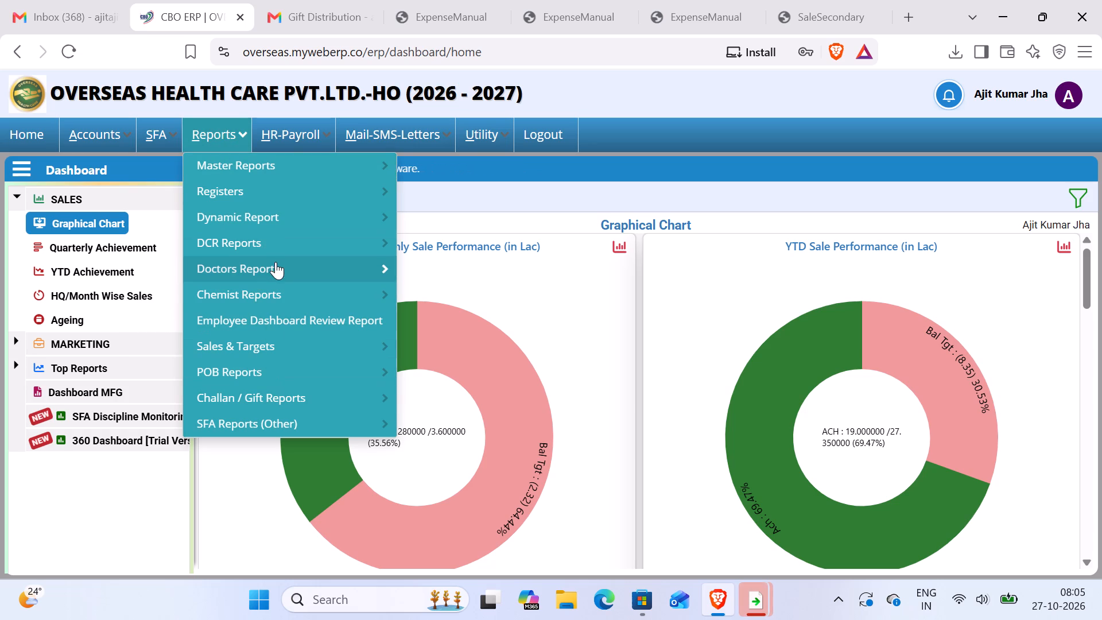
{"action": "left_click", "coordinate": [277, 263]}
{"action": "left_click", "coordinate": [439, 274]}
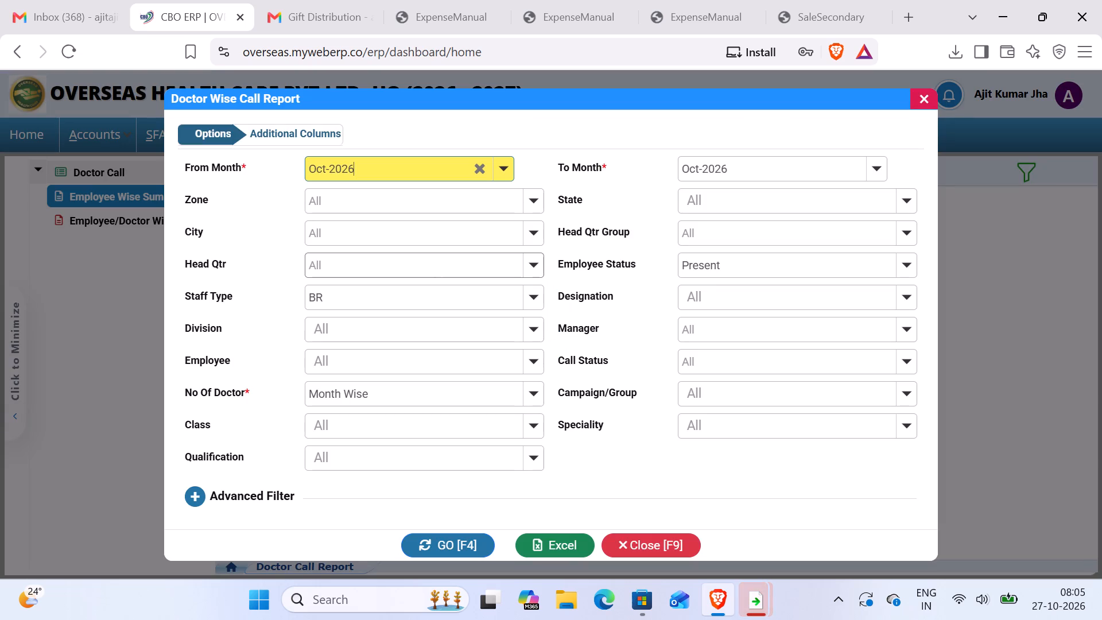
{"action": "left_click", "coordinate": [444, 547]}
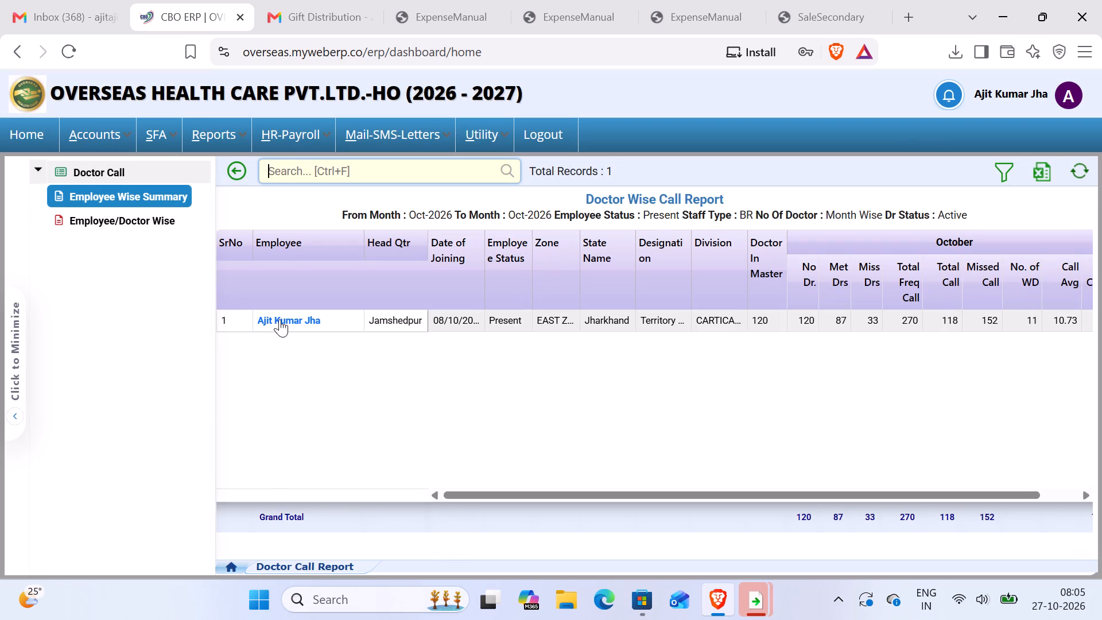
{"action": "left_click", "coordinate": [280, 319]}
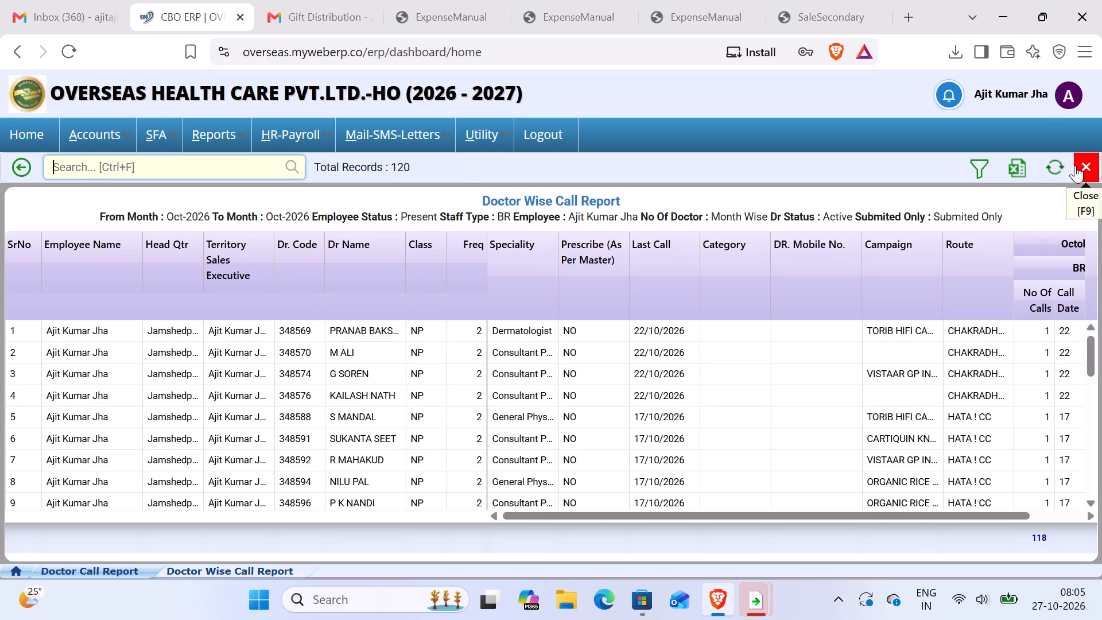
Export the doctor-level call report to the Desktop as a Microsoft Excel worksheet under its suggested file name.
{"action": "left_click", "coordinate": [1018, 169]}
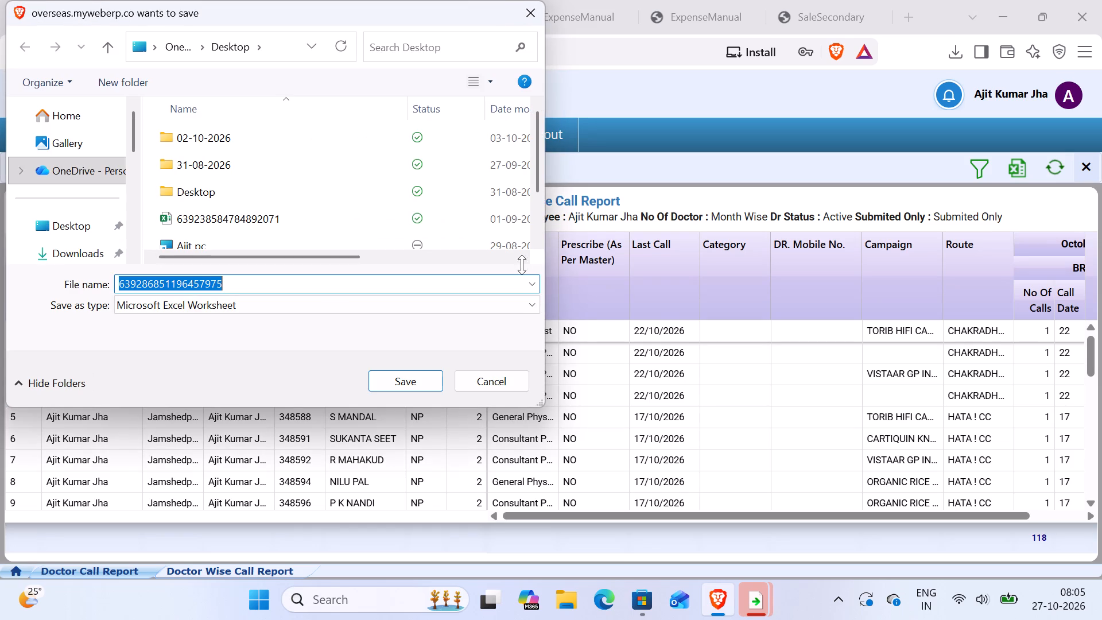
{"action": "left_click", "coordinate": [409, 383]}
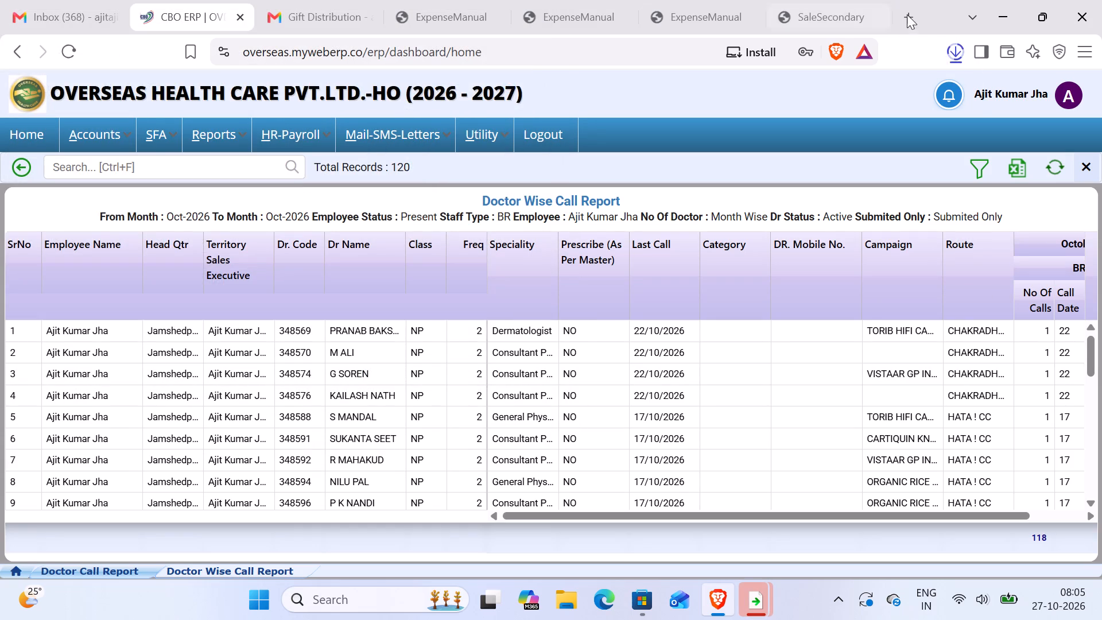
Open the newly exported call report workbook from the desktop in Excel.
{"action": "left_click", "coordinate": [992, 18]}
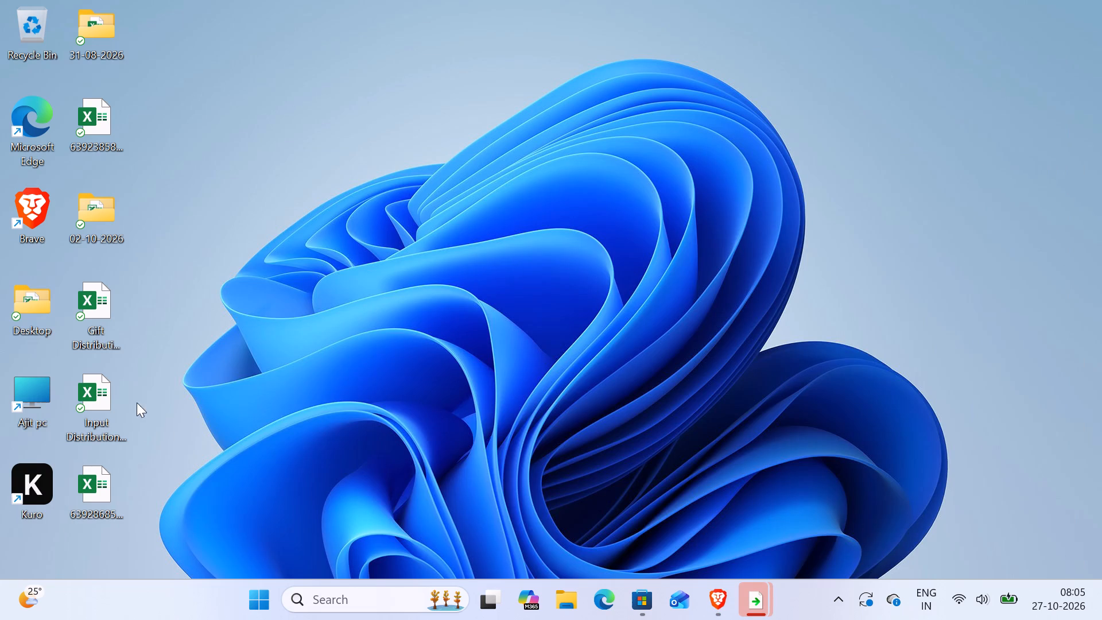
{"action": "double_click", "coordinate": [89, 496]}
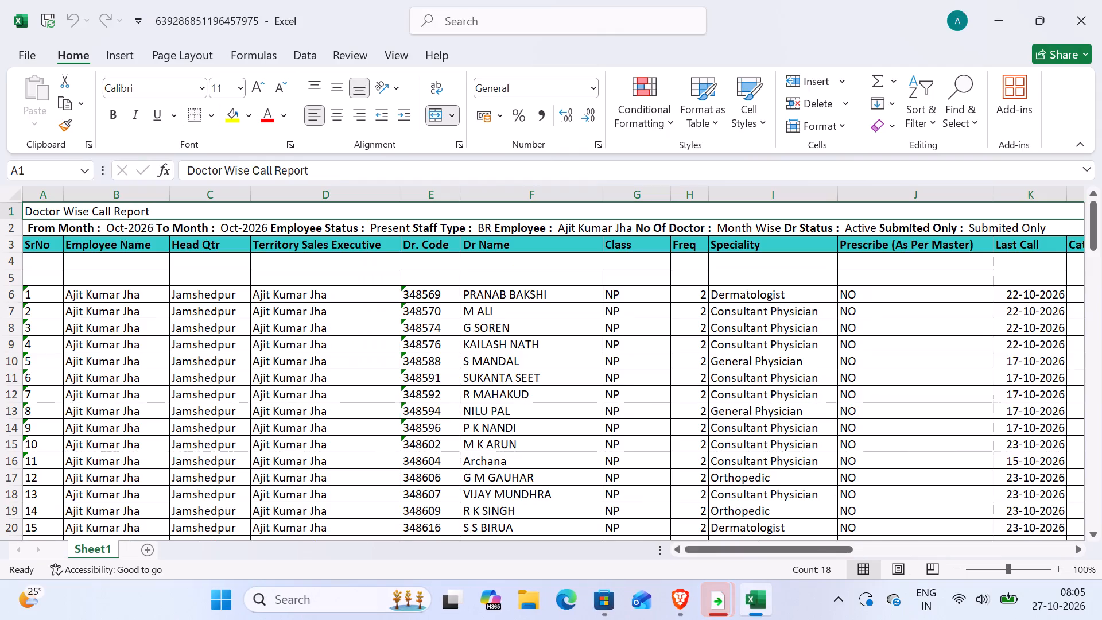
Add filters to the call report's header row, row 3.
{"action": "left_click", "coordinate": [14, 245]}
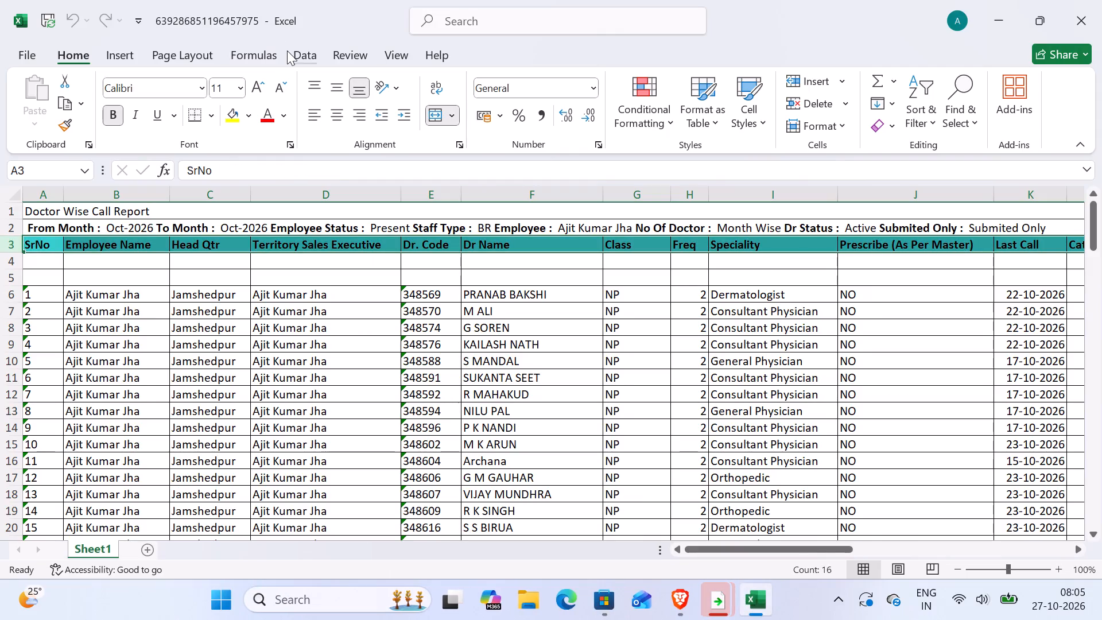
{"action": "left_click", "coordinate": [288, 50]}
{"action": "left_click", "coordinate": [560, 93]}
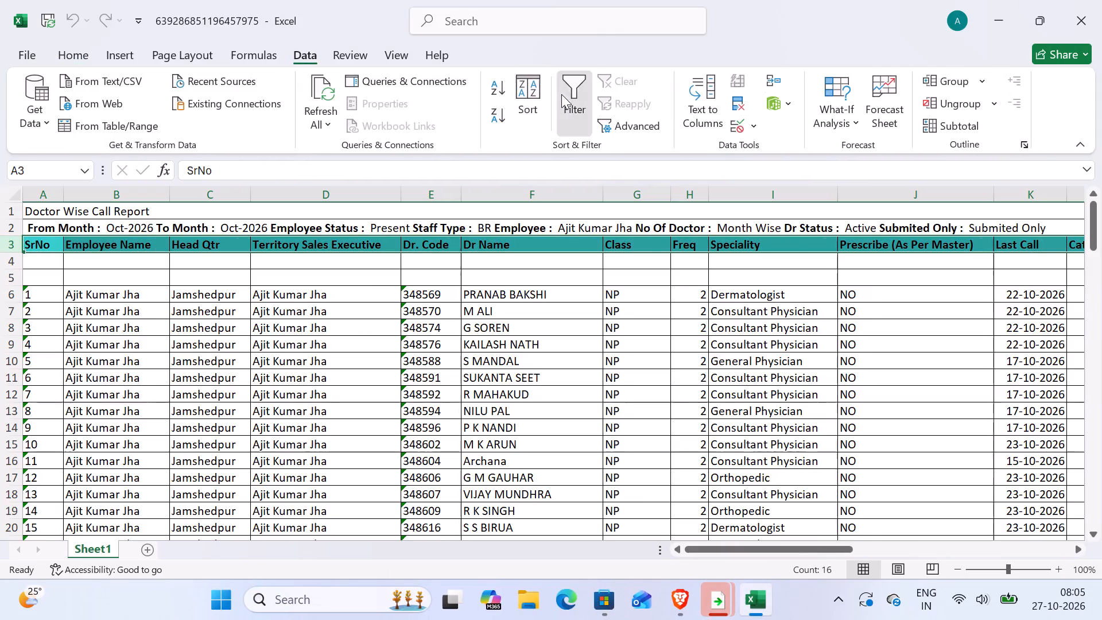
Filter the Freq column to show only doctors with a frequency of 4.
{"action": "left_click", "coordinate": [793, 393]}
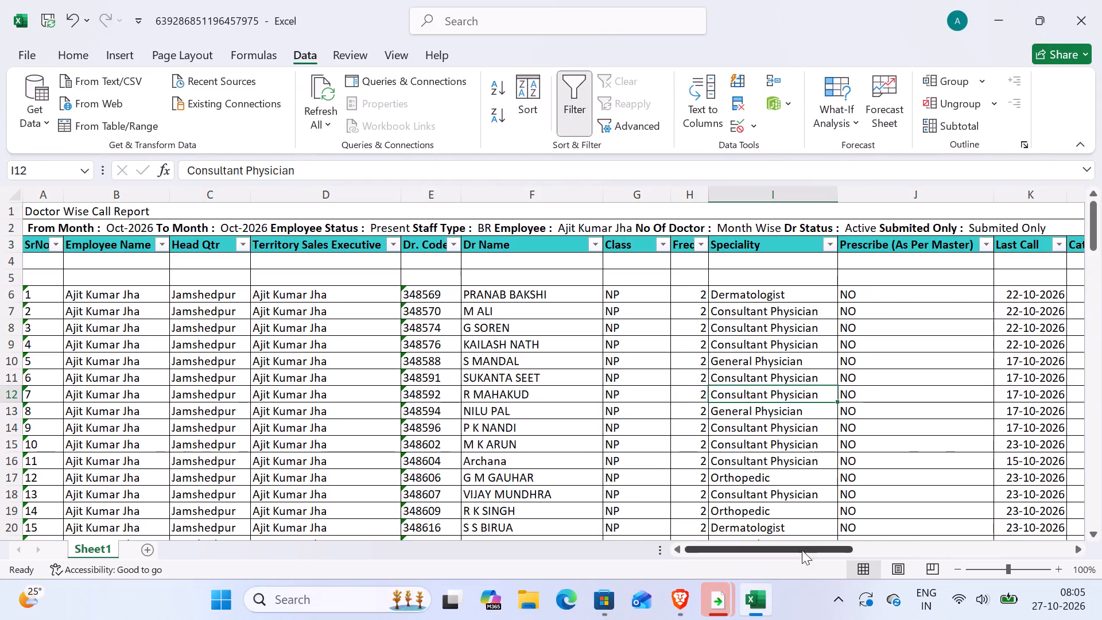
{"action": "left_click_drag", "start_coordinate": [802, 551], "coordinate": [953, 540]}
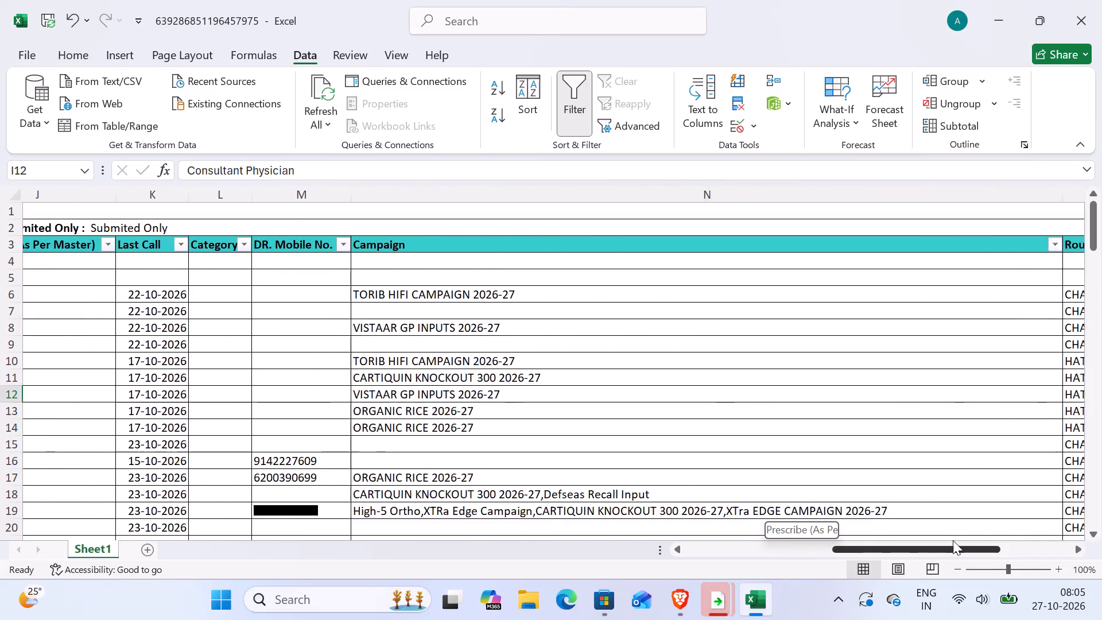
{"action": "left_click_drag", "start_coordinate": [953, 540], "coordinate": [850, 529]}
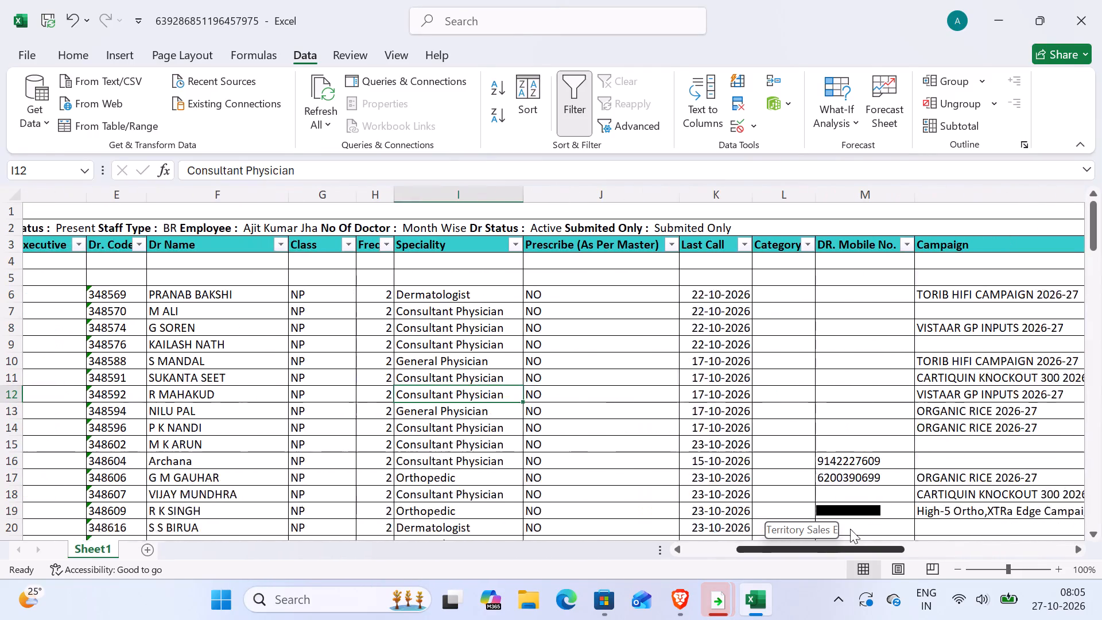
{"action": "left_click_drag", "start_coordinate": [850, 529], "coordinate": [819, 529]}
{"action": "left_click", "coordinate": [817, 526]}
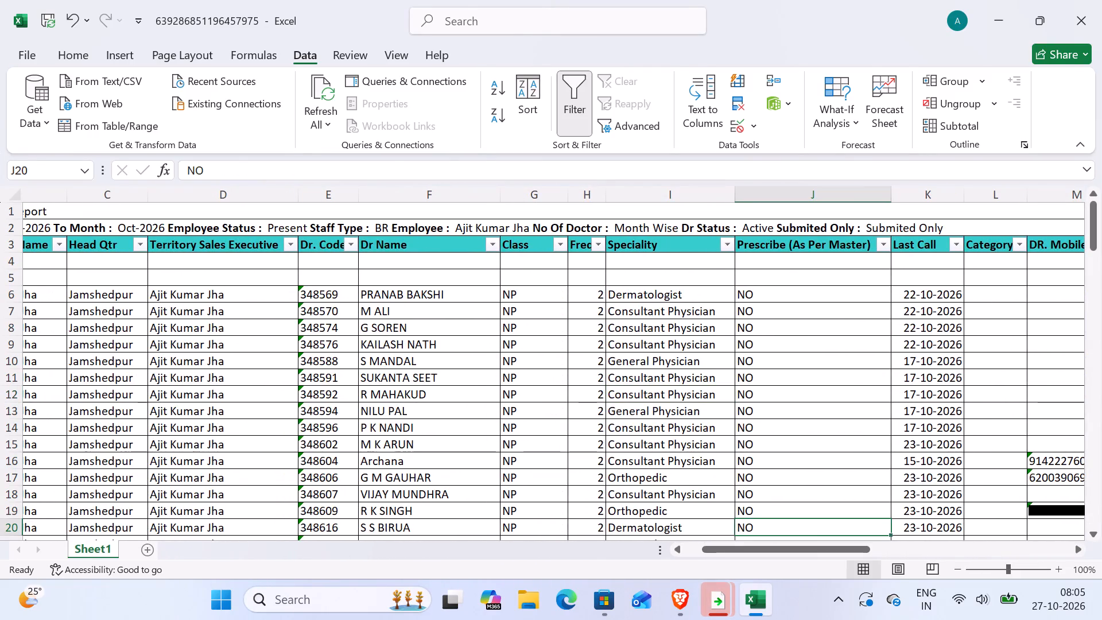
{"action": "left_click", "coordinate": [596, 245]}
{"action": "left_click", "coordinate": [419, 392]}
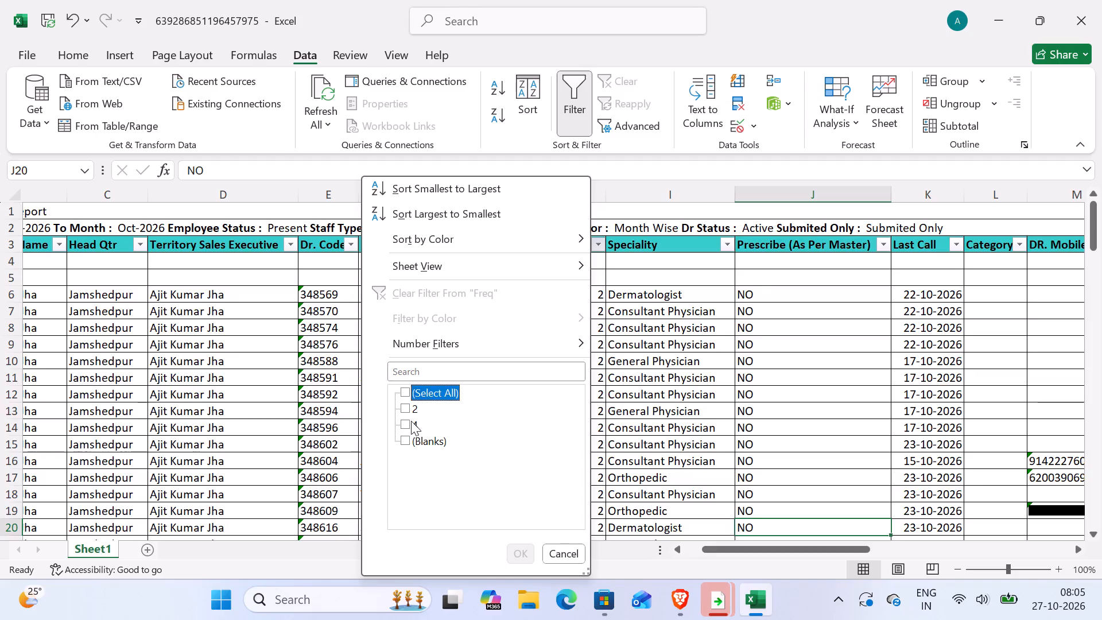
{"action": "left_click", "coordinate": [410, 423]}
{"action": "left_click", "coordinate": [515, 560]}
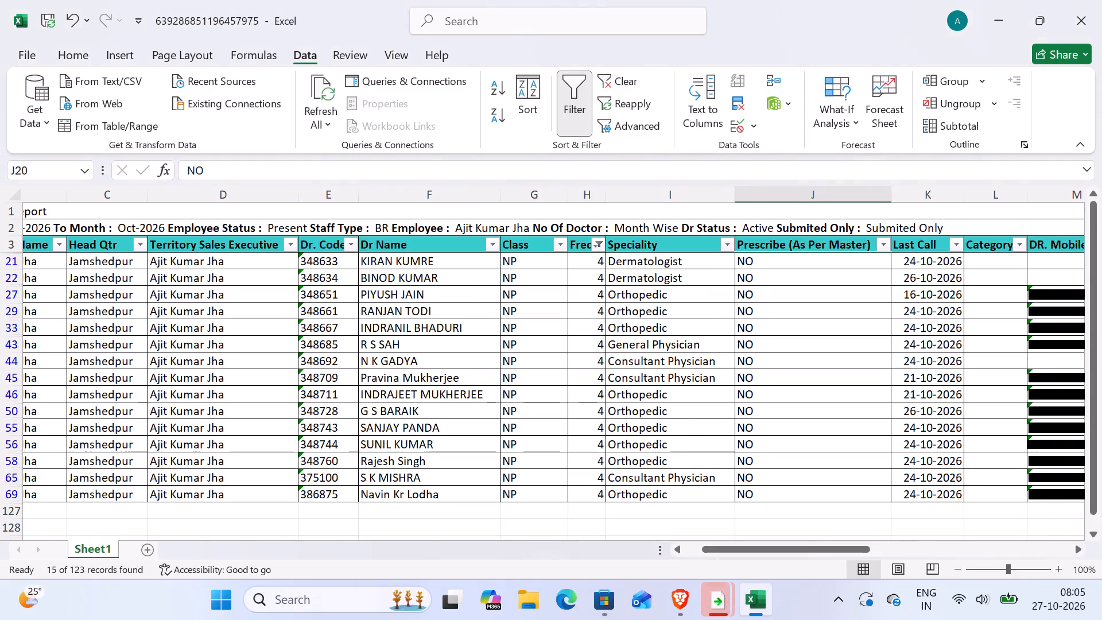
Check the October call dates of the filtered doctors, focusing on those visited three times.
{"action": "scroll", "coordinate": [566, 334], "scroll_direction": "up", "scroll_amount": 17}
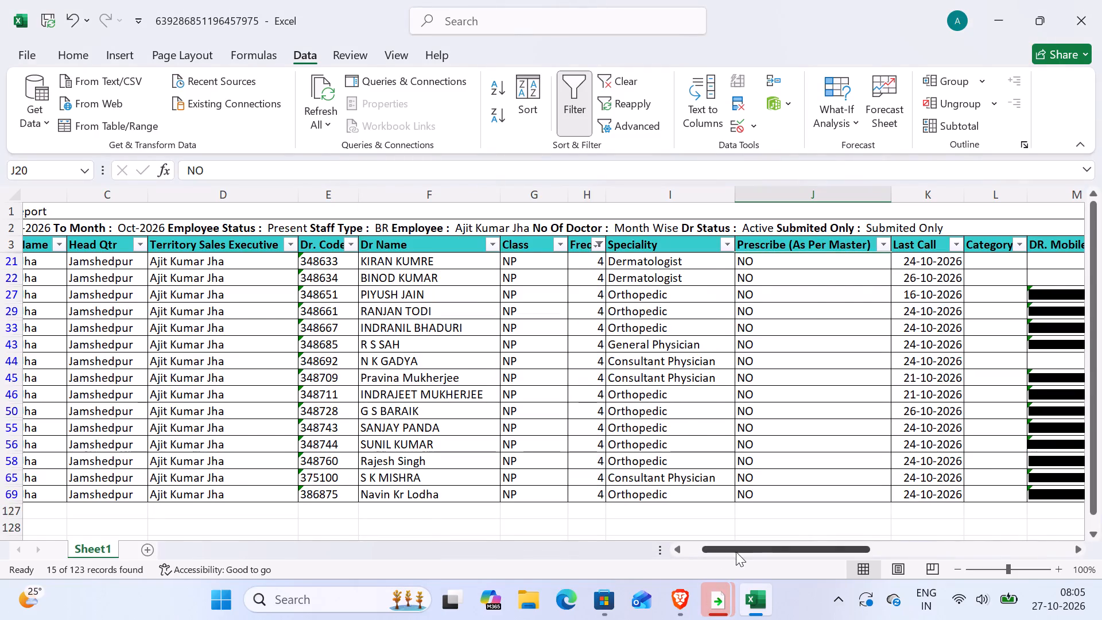
{"action": "left_click_drag", "start_coordinate": [736, 552], "coordinate": [998, 553]}
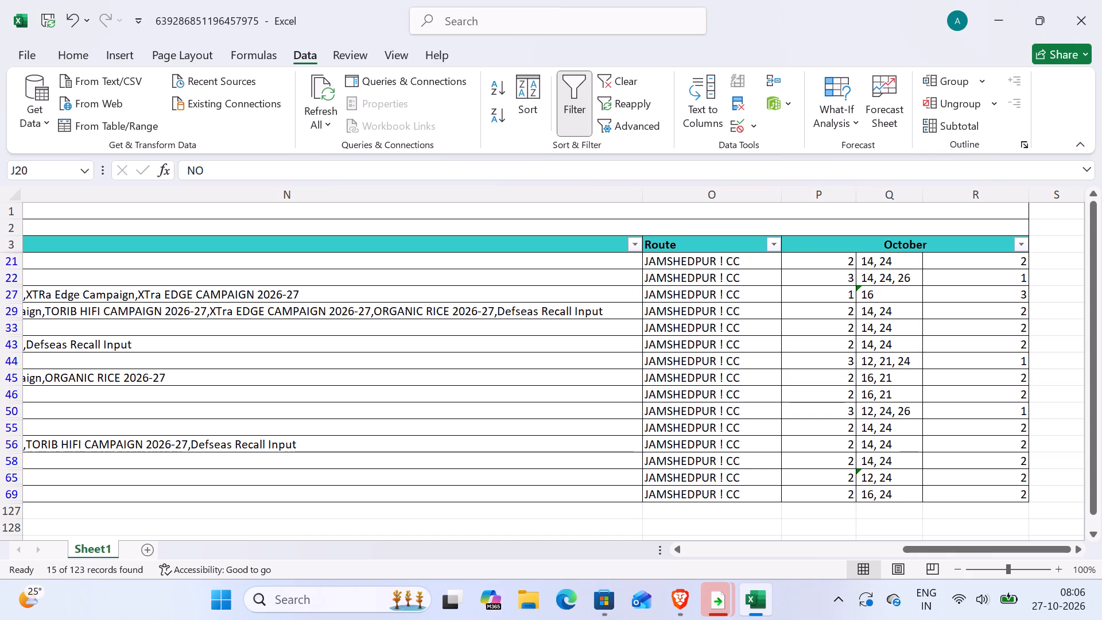
{"action": "left_click", "coordinate": [906, 275]}
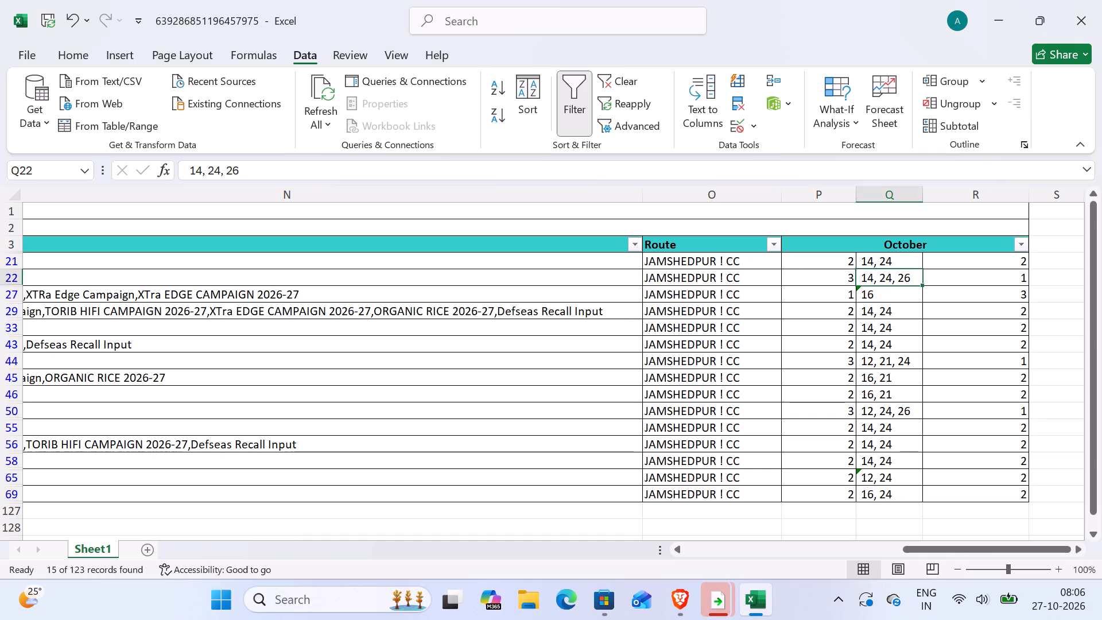
{"action": "left_click", "coordinate": [907, 361]}
{"action": "left_click", "coordinate": [910, 413]}
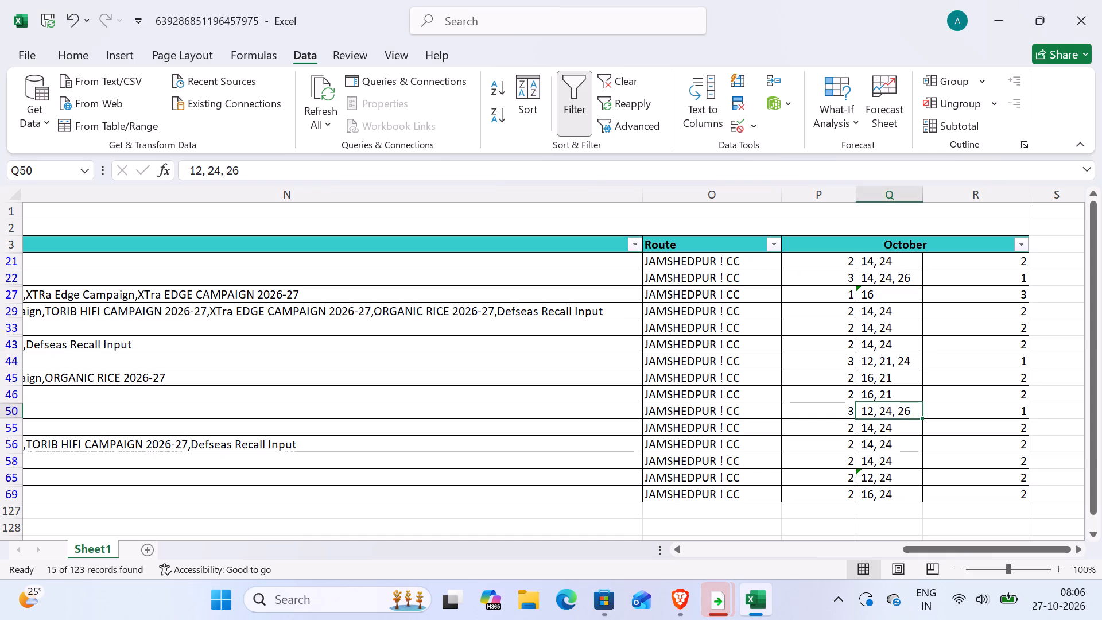
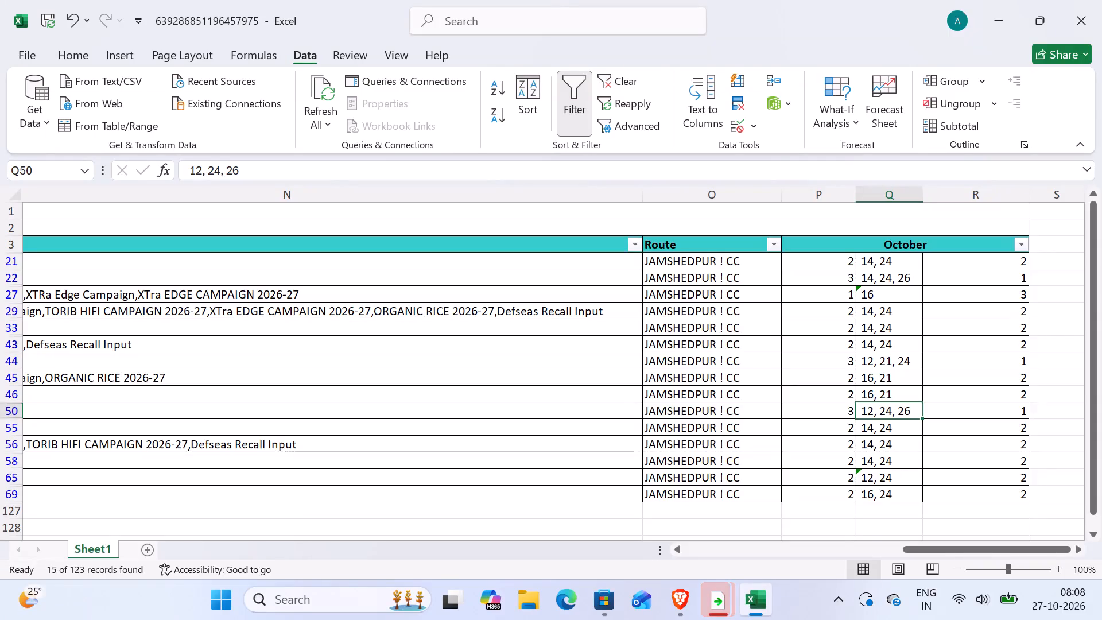
Change the Freq column filter to show only doctors with a frequency of 2.
{"action": "left_click_drag", "start_coordinate": [949, 547], "coordinate": [870, 561]}
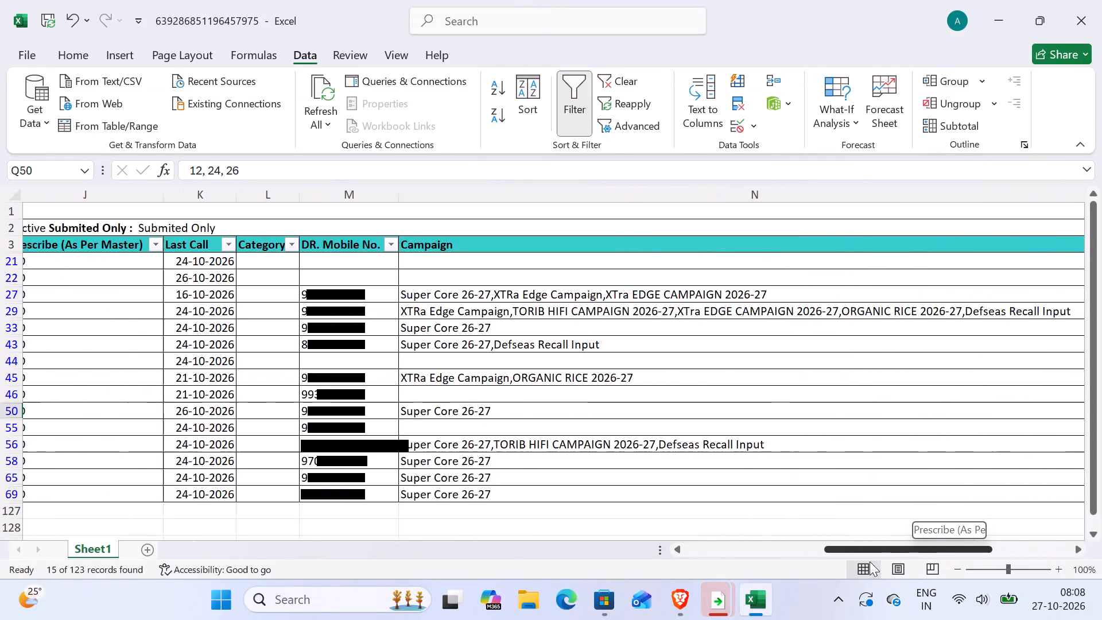
{"action": "left_click_drag", "start_coordinate": [870, 561], "coordinate": [797, 576]}
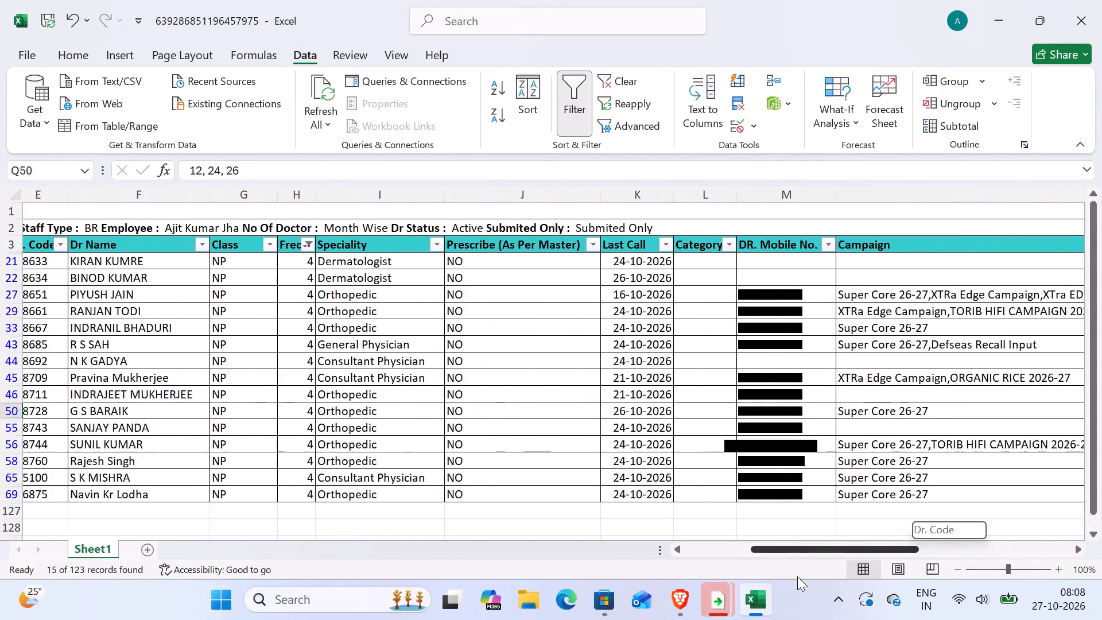
{"action": "left_click_drag", "start_coordinate": [797, 576], "coordinate": [787, 580]}
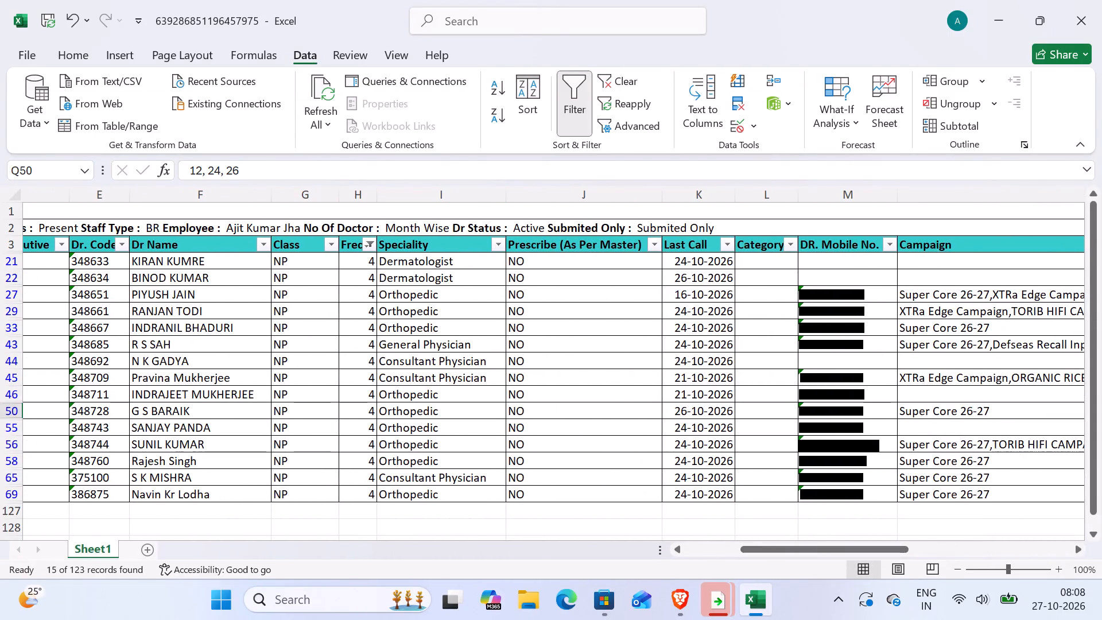
{"action": "left_click", "coordinate": [368, 245]}
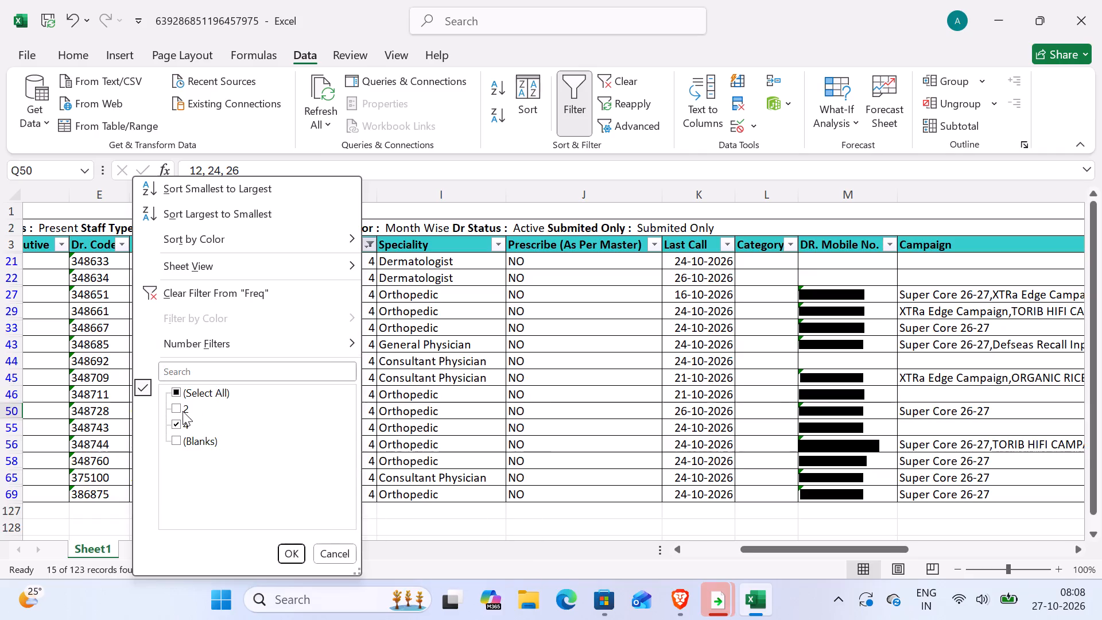
{"action": "left_click", "coordinate": [181, 405]}
{"action": "left_click", "coordinate": [178, 428]}
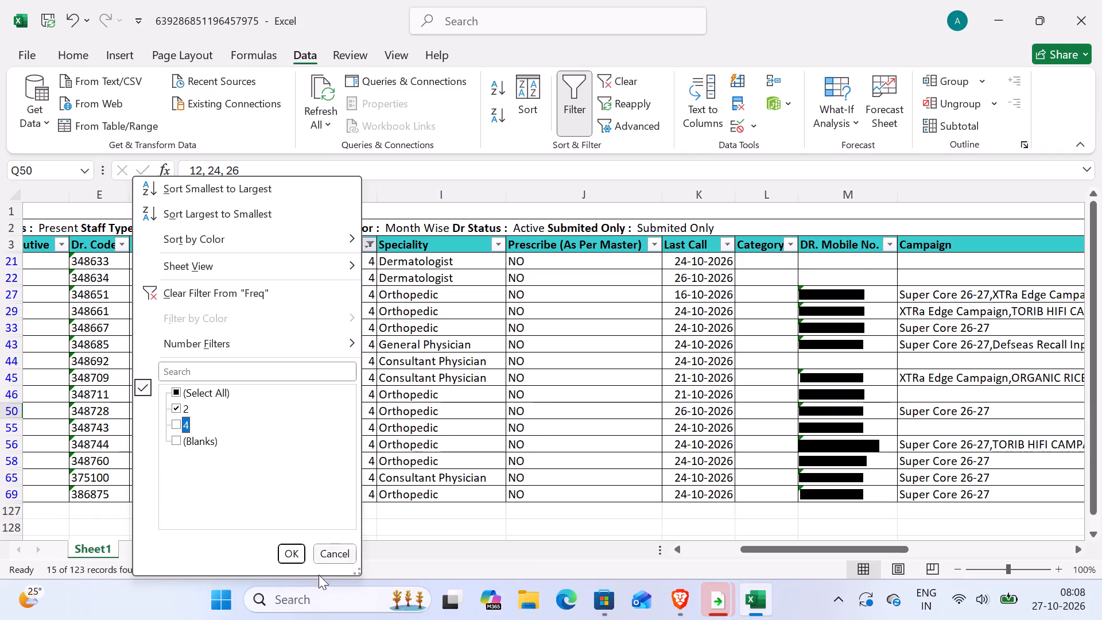
{"action": "left_click", "coordinate": [292, 559]}
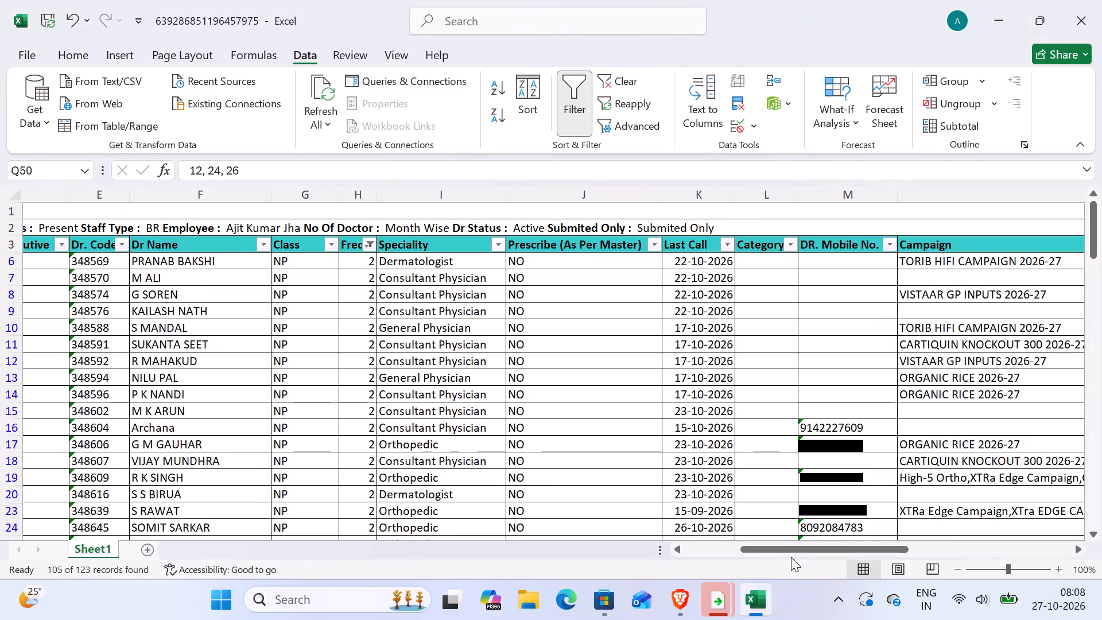
Filter the October column to 0 and select the listed Route cells to count the doctors without calls.
{"action": "left_click_drag", "start_coordinate": [789, 546], "coordinate": [1081, 555]}
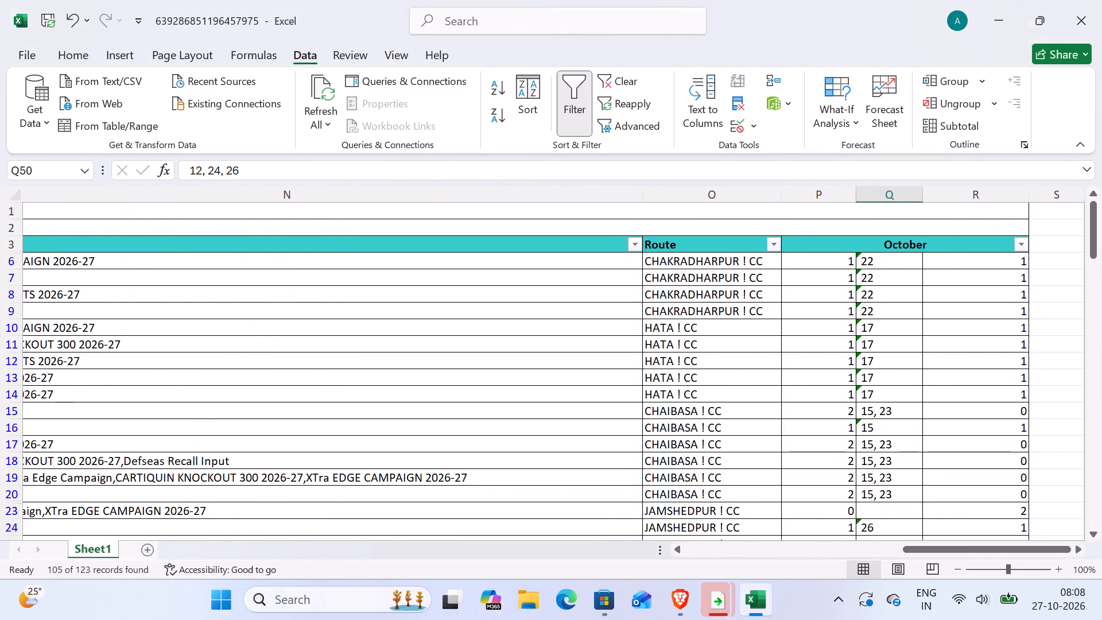
{"action": "left_click", "coordinate": [1025, 250]}
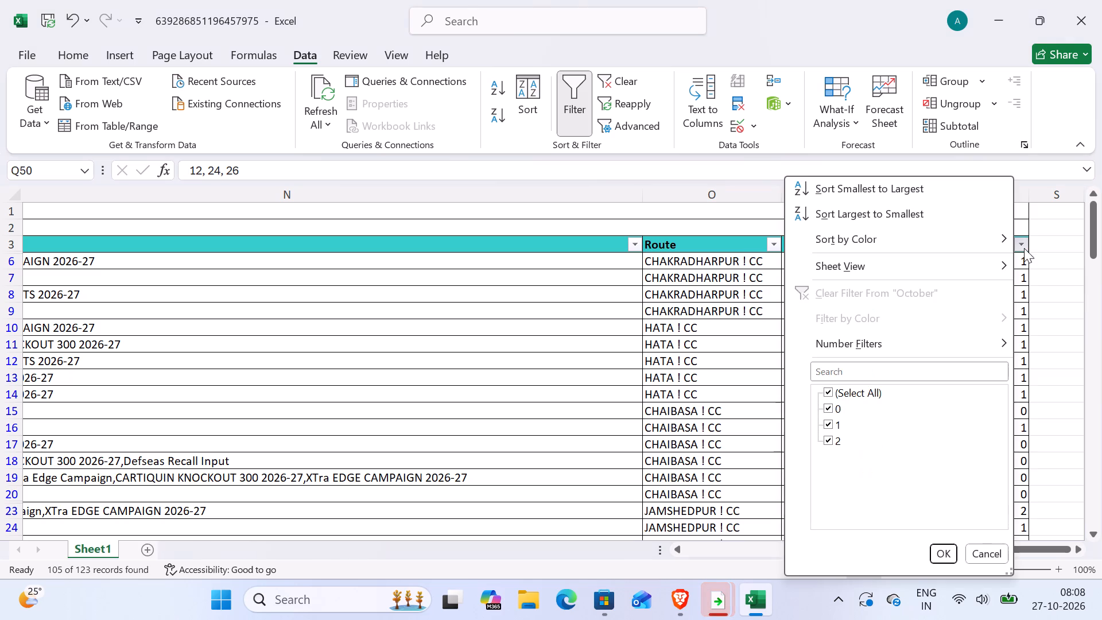
{"action": "left_click", "coordinate": [831, 423]}
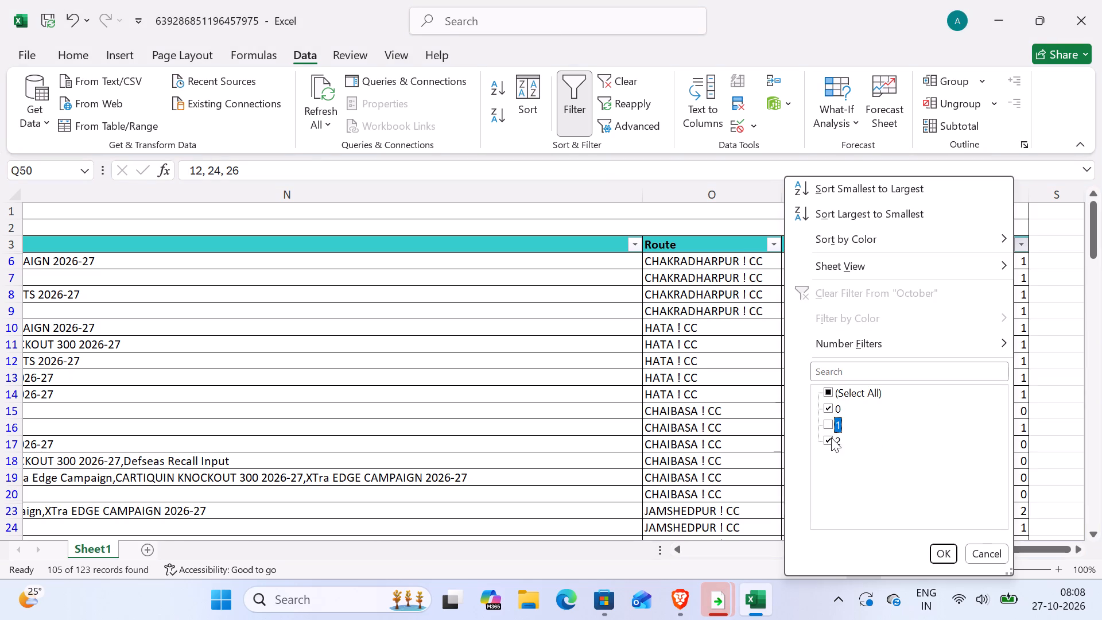
{"action": "left_click", "coordinate": [831, 437]}
{"action": "left_click", "coordinate": [948, 547]}
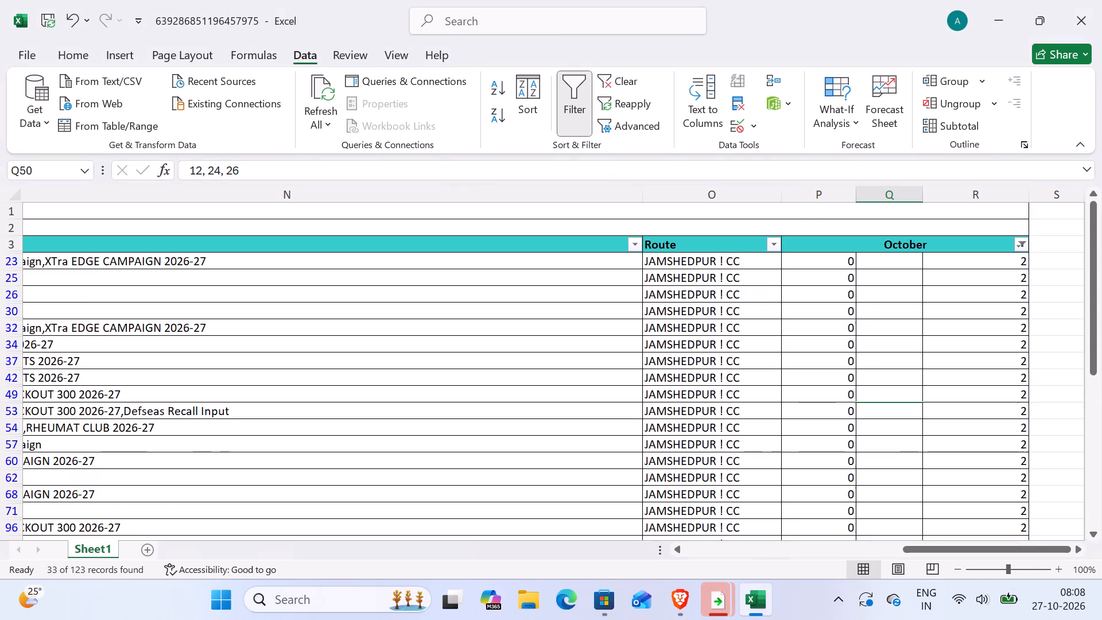
{"action": "left_click_drag", "start_coordinate": [706, 263], "coordinate": [719, 440]}
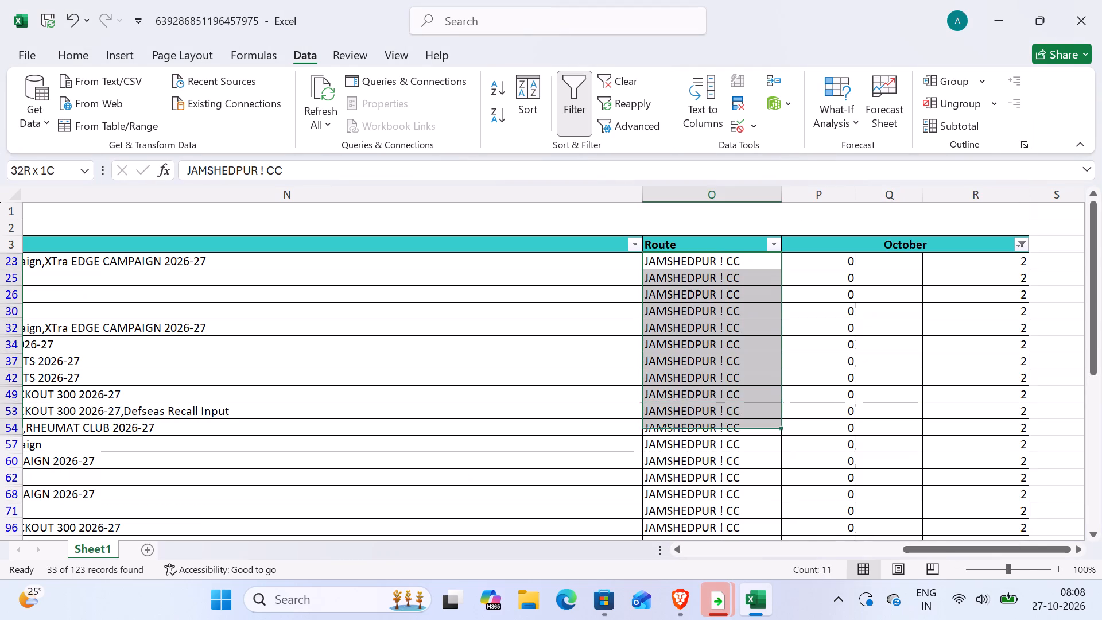
{"action": "left_click_drag", "start_coordinate": [719, 440], "coordinate": [719, 619]}
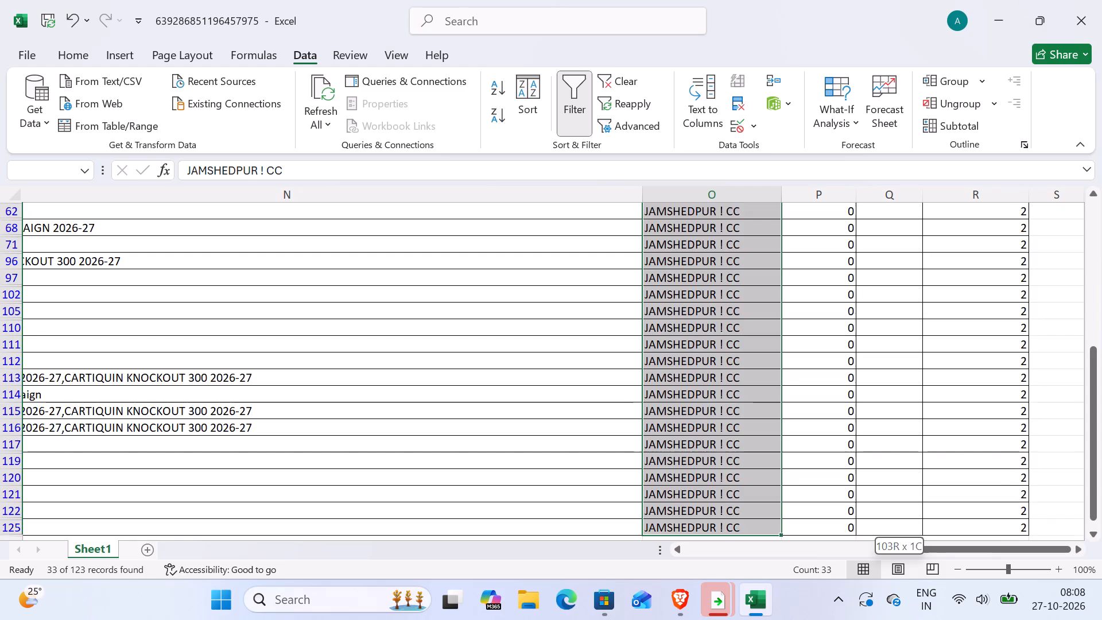
{"action": "left_click_drag", "start_coordinate": [719, 619], "coordinate": [711, 489]}
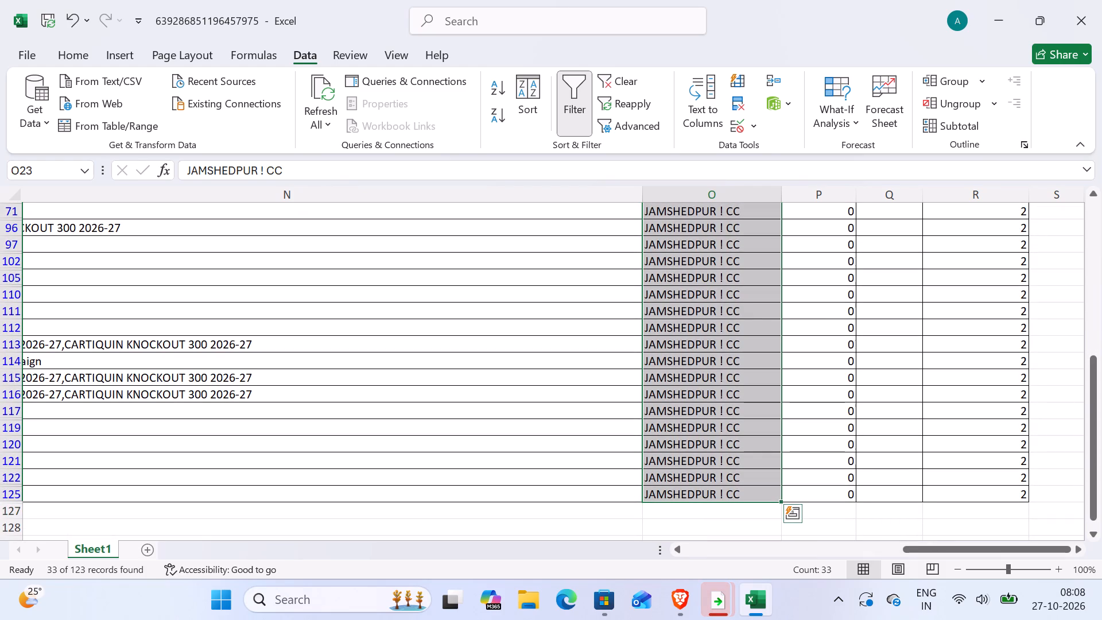
{"action": "scroll", "coordinate": [894, 483], "scroll_direction": "down", "scroll_amount": 1}
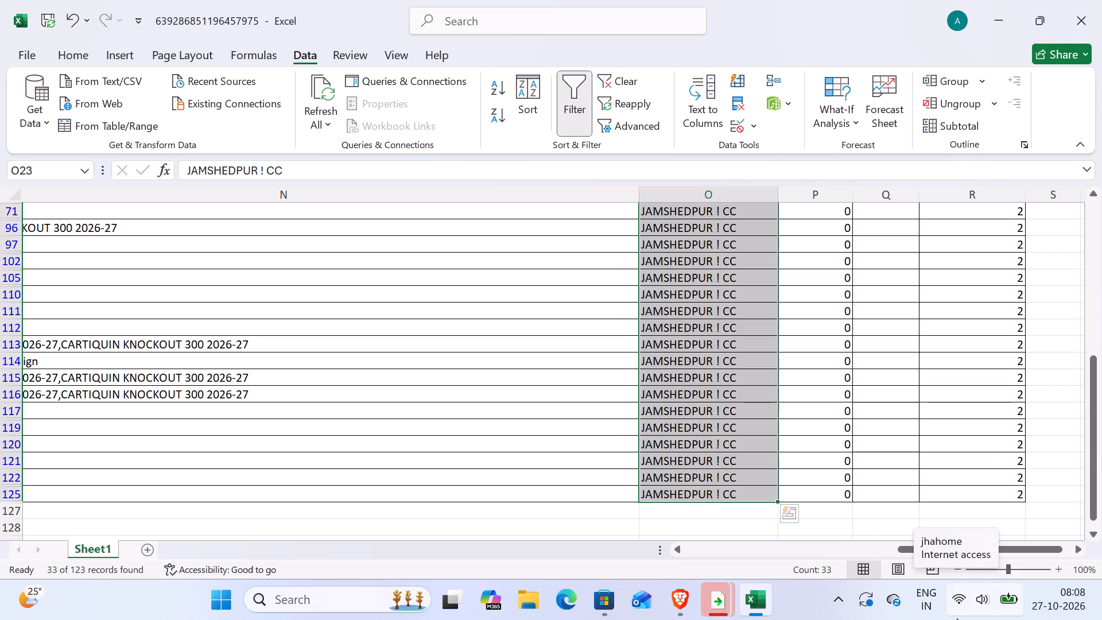
{"action": "left_click", "coordinate": [744, 420]}
Change the October filter to 1 and select the listed Route cells to count the doctors called once.
{"action": "scroll", "coordinate": [744, 420], "scroll_direction": "up", "scroll_amount": 15}
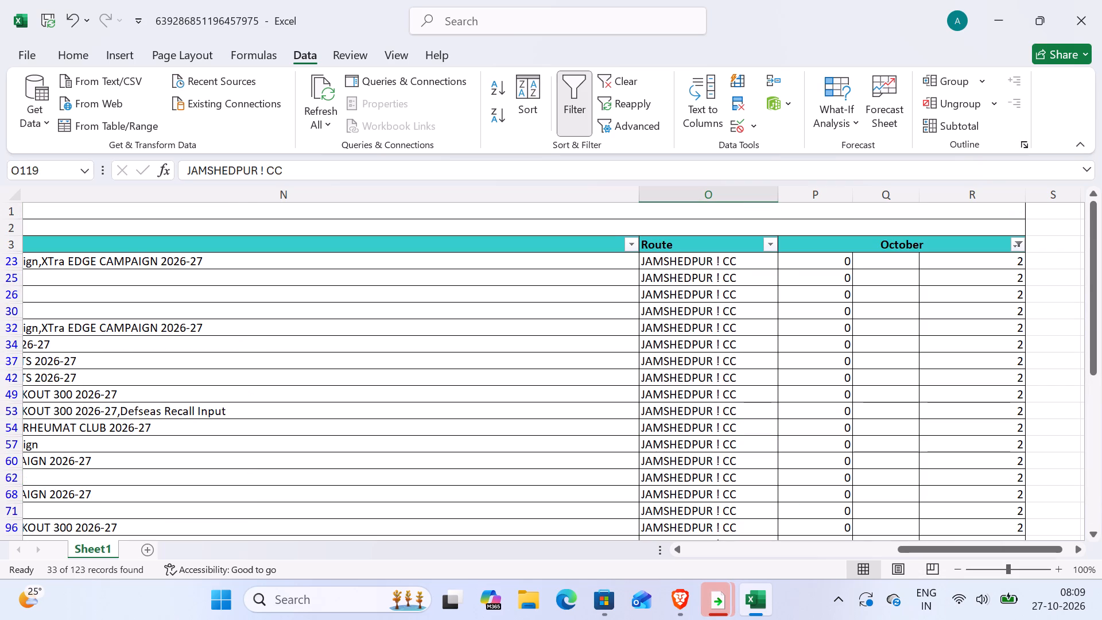
{"action": "left_click", "coordinate": [1014, 242]}
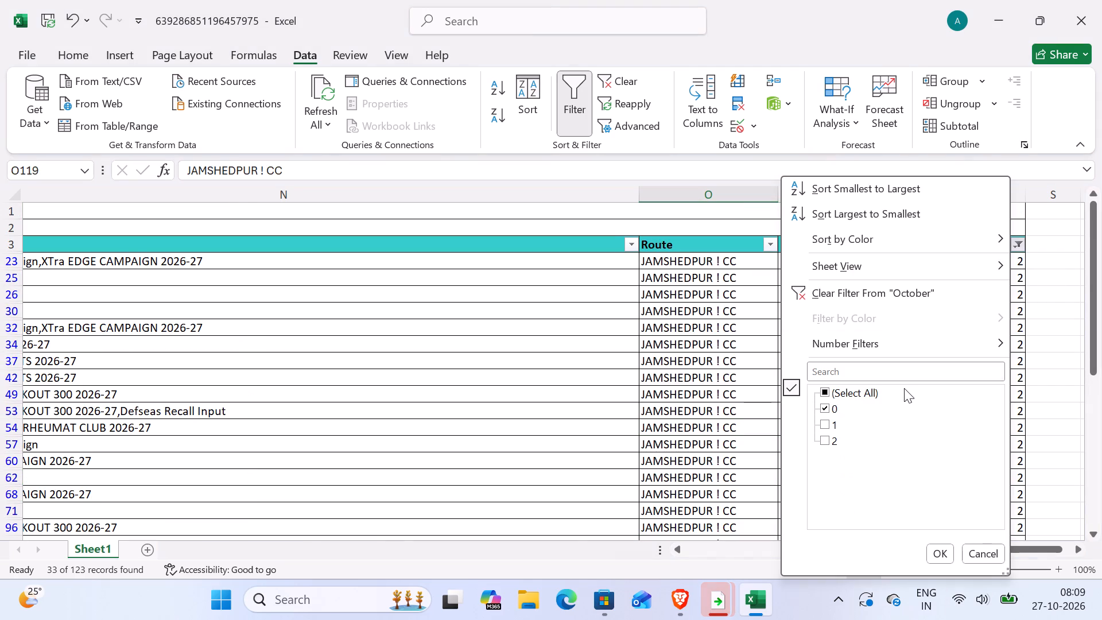
{"action": "left_click", "coordinate": [832, 426]}
{"action": "left_click", "coordinate": [834, 412]}
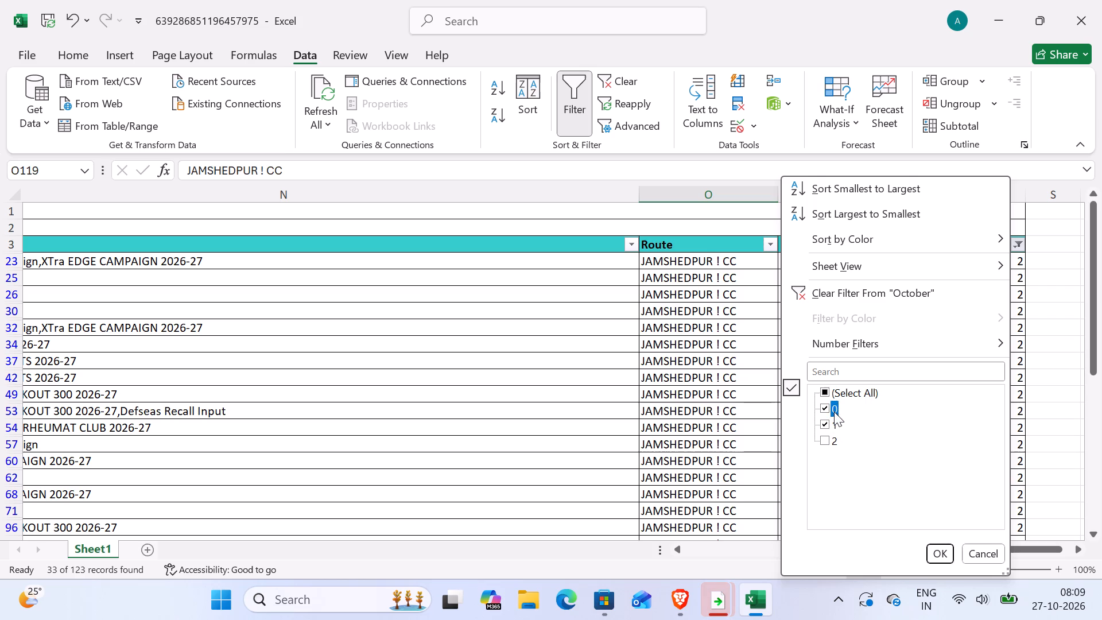
{"action": "left_click", "coordinate": [938, 551]}
{"action": "scroll", "coordinate": [862, 428], "scroll_direction": "up", "scroll_amount": 7}
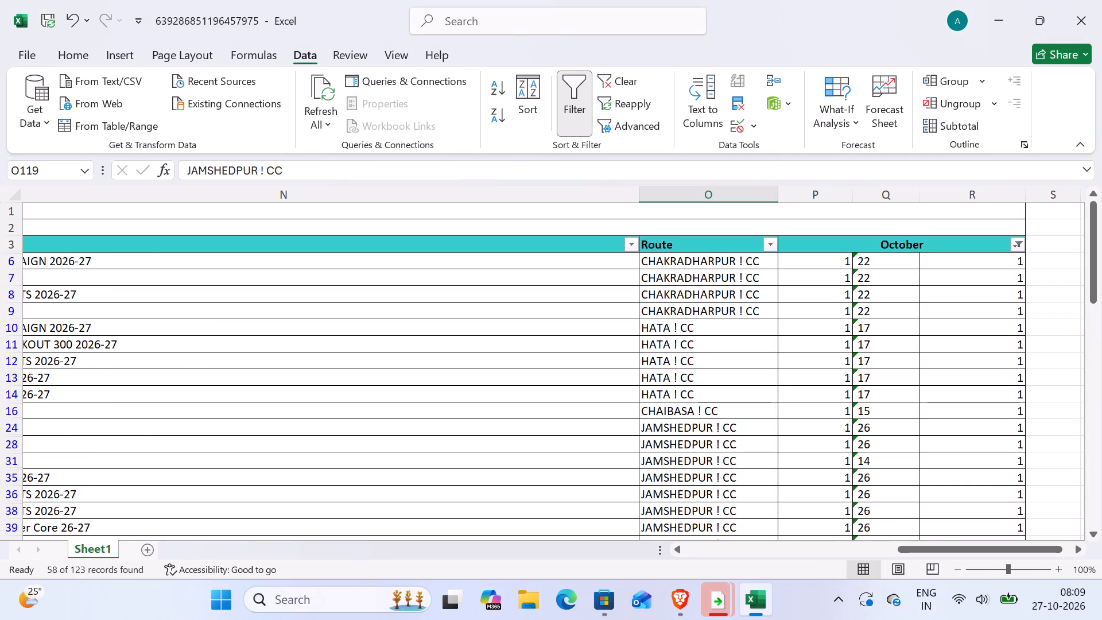
{"action": "left_click_drag", "start_coordinate": [723, 257], "coordinate": [730, 520]}
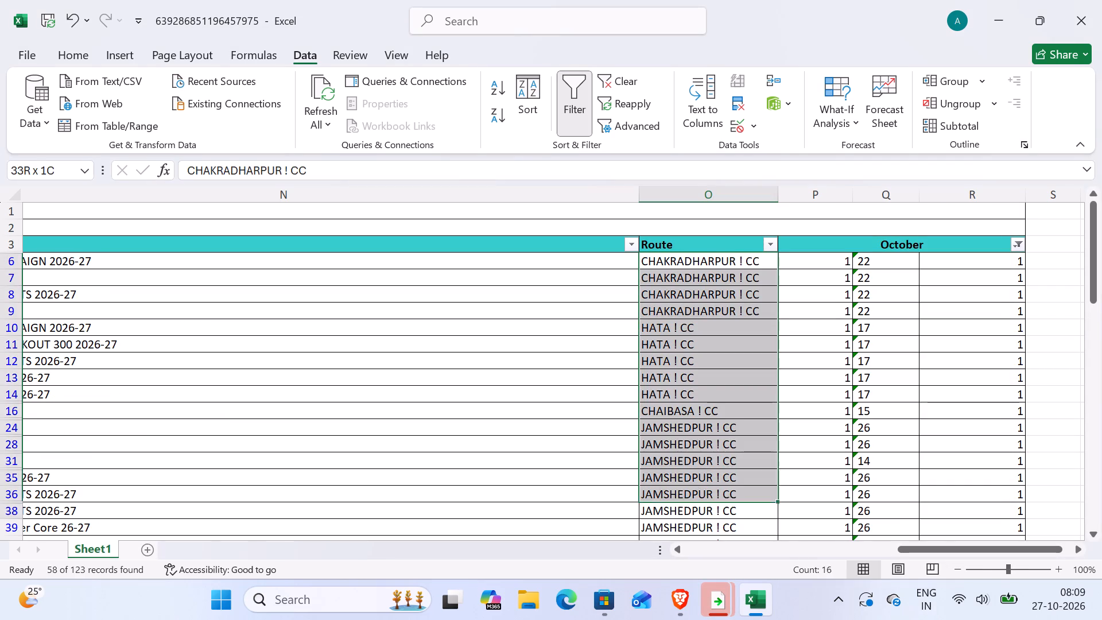
{"action": "left_click_drag", "start_coordinate": [730, 520], "coordinate": [739, 534]}
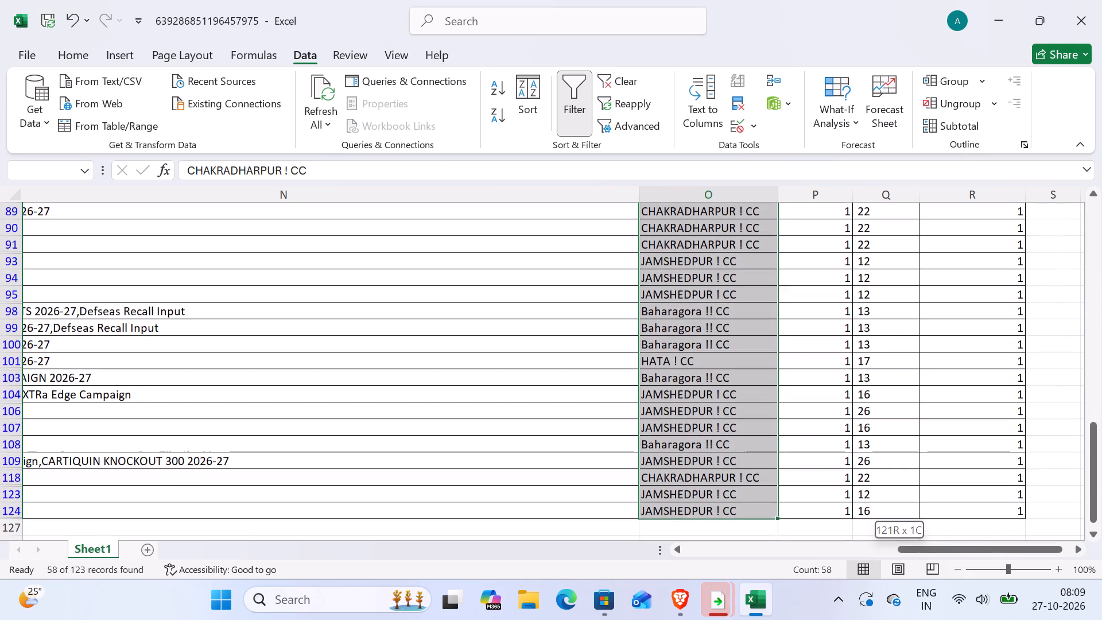
{"action": "left_click_drag", "start_coordinate": [739, 534], "coordinate": [735, 509]}
Change the October filter to 2 and select the listed Route cells to count the doctors called twice.
{"action": "scroll", "coordinate": [732, 463], "scroll_direction": "up", "scroll_amount": 10}
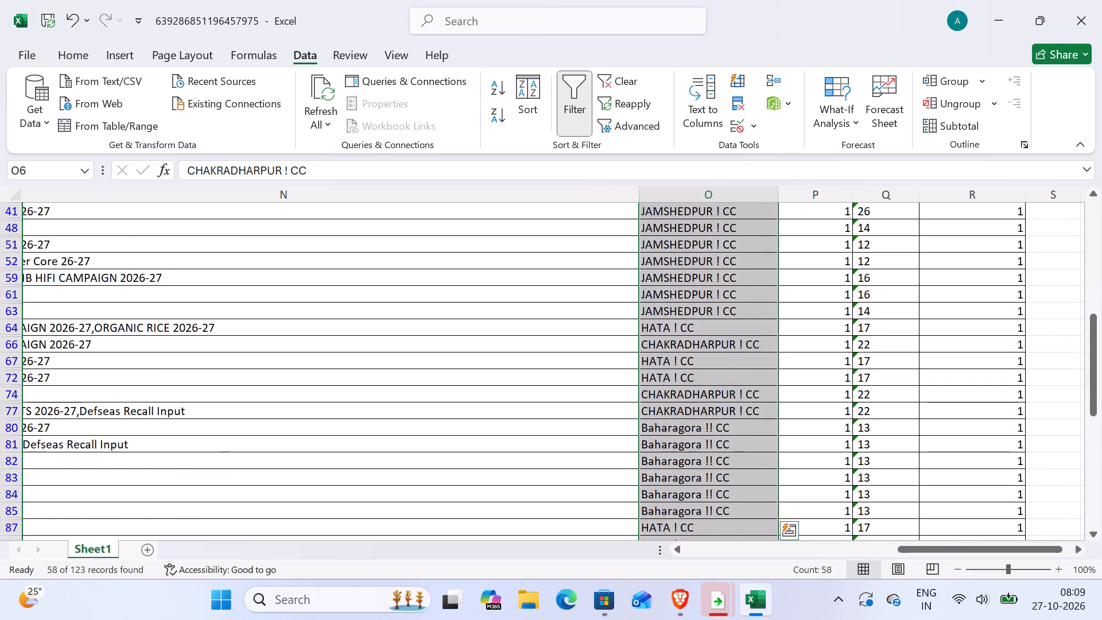
{"action": "scroll", "coordinate": [732, 461], "scroll_direction": "up", "scroll_amount": 13}
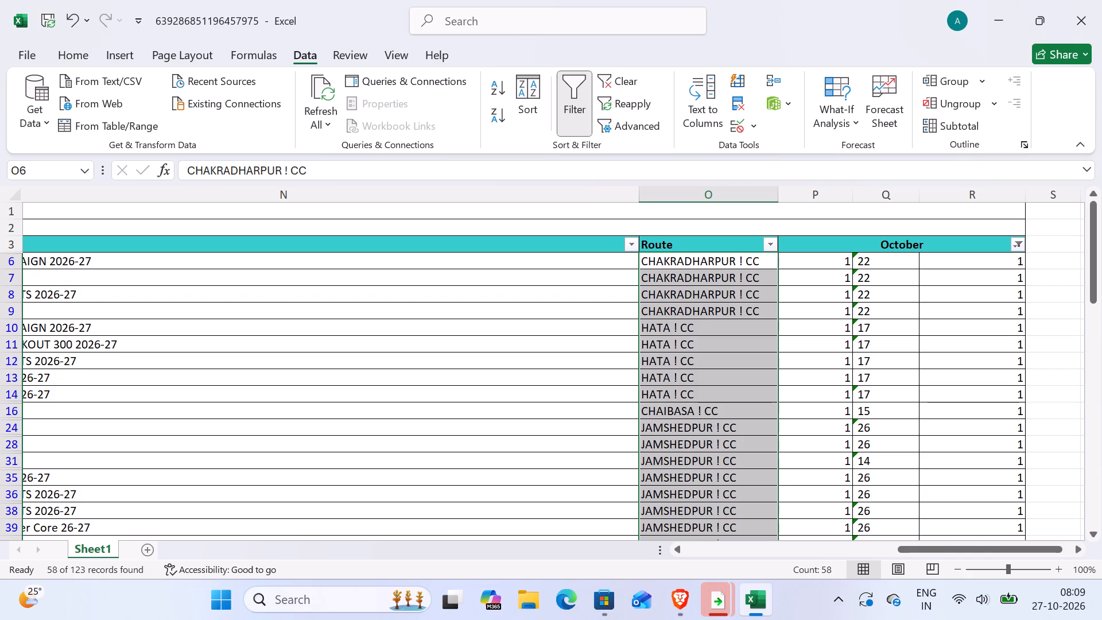
{"action": "scroll", "coordinate": [1069, 517], "scroll_direction": "up", "scroll_amount": 1}
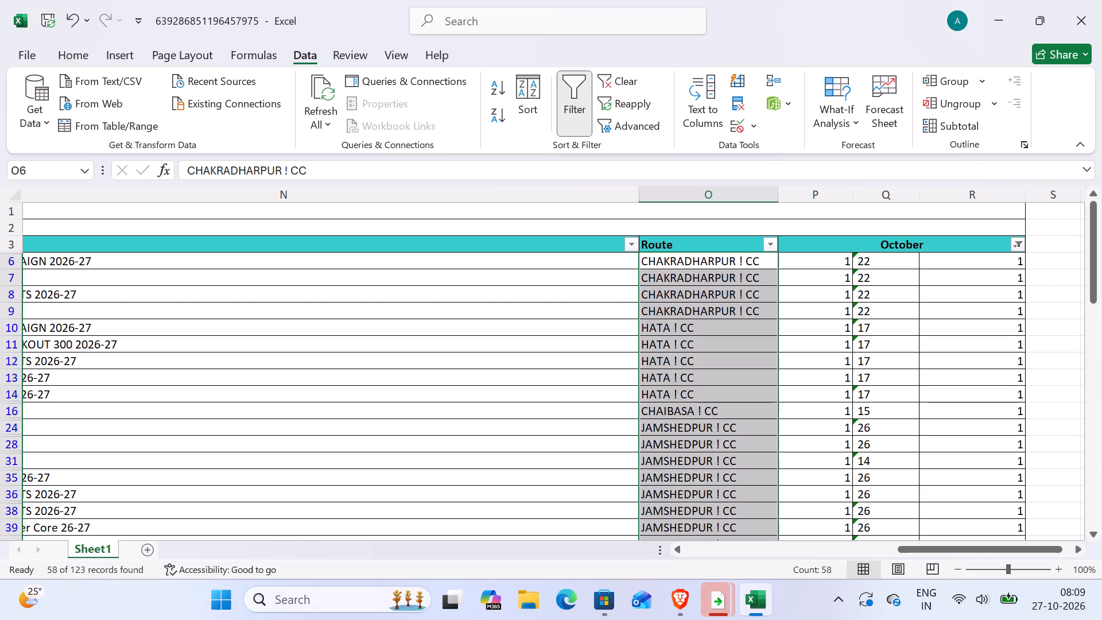
{"action": "left_click", "coordinate": [1015, 247]}
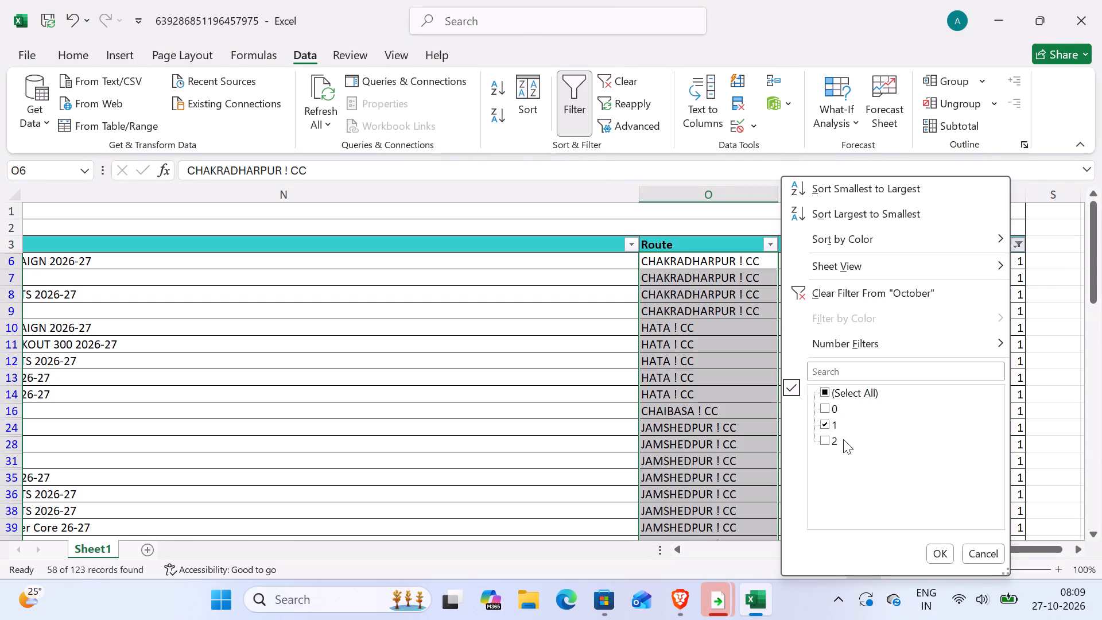
{"action": "left_click", "coordinate": [827, 443]}
{"action": "left_click", "coordinate": [831, 427]}
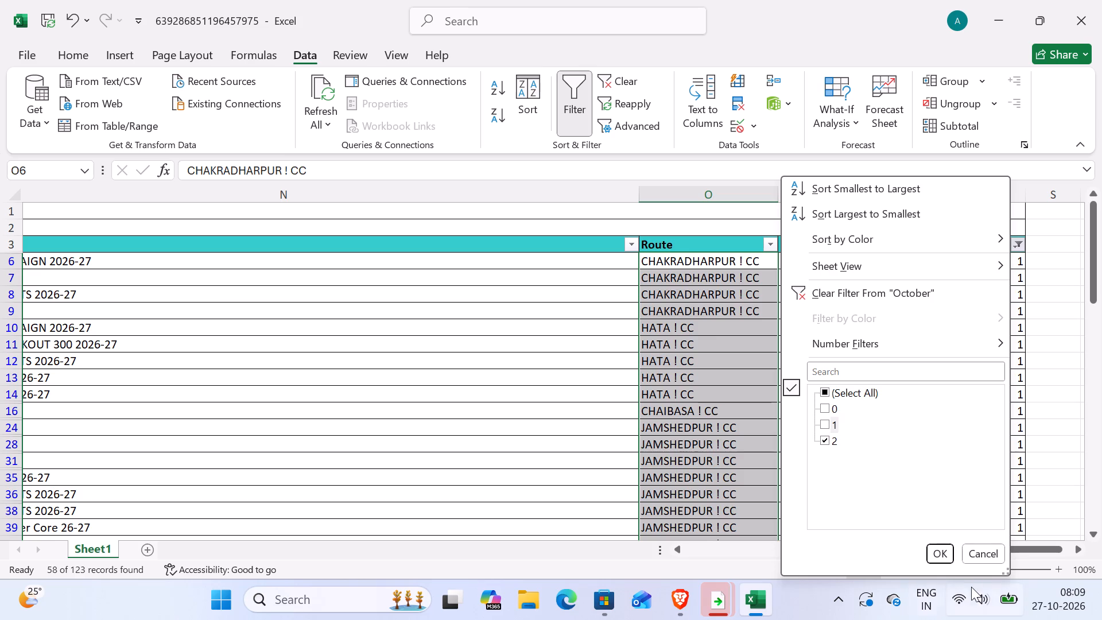
{"action": "left_click", "coordinate": [940, 547]}
{"action": "scroll", "coordinate": [853, 462], "scroll_direction": "up", "scroll_amount": 17}
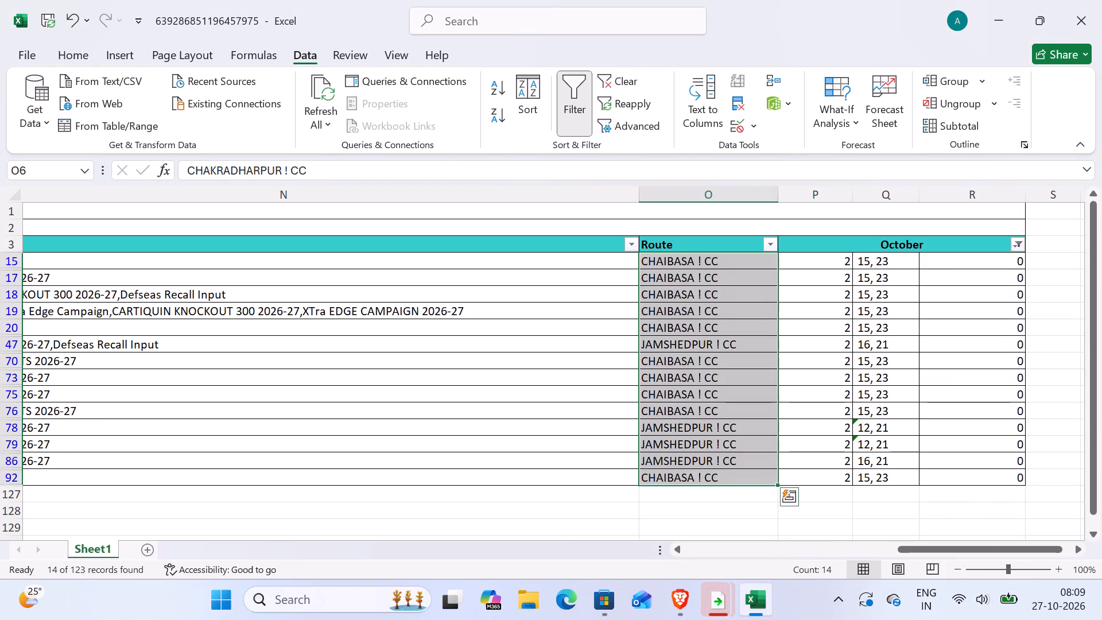
{"action": "left_click", "coordinate": [710, 378]}
{"action": "left_click_drag", "start_coordinate": [694, 263], "coordinate": [703, 278]}
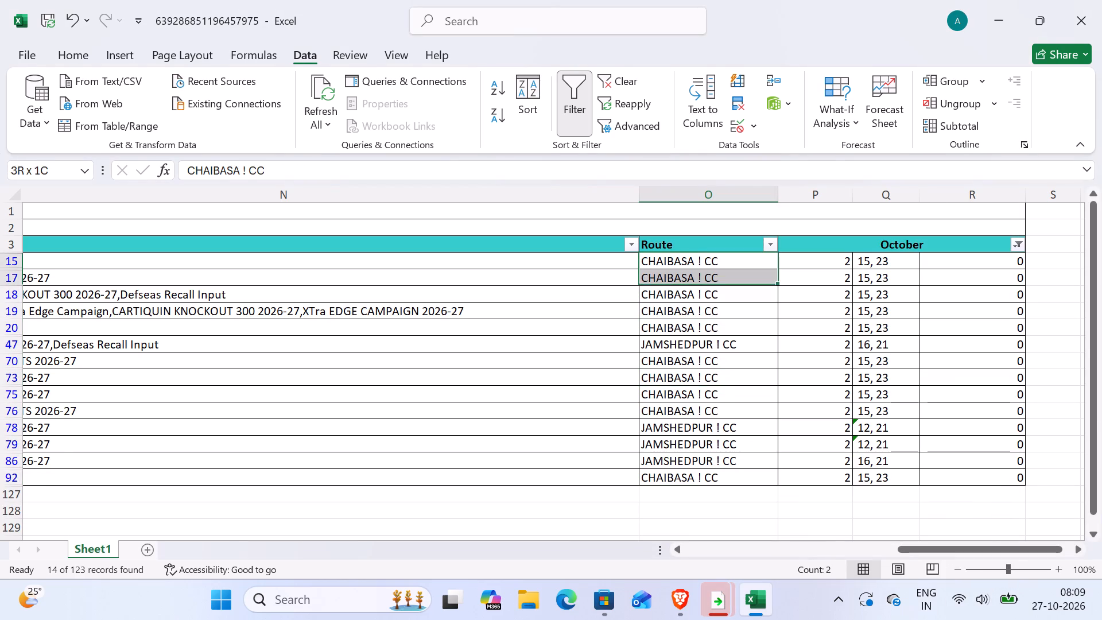
{"action": "left_click_drag", "start_coordinate": [703, 278], "coordinate": [719, 478]}
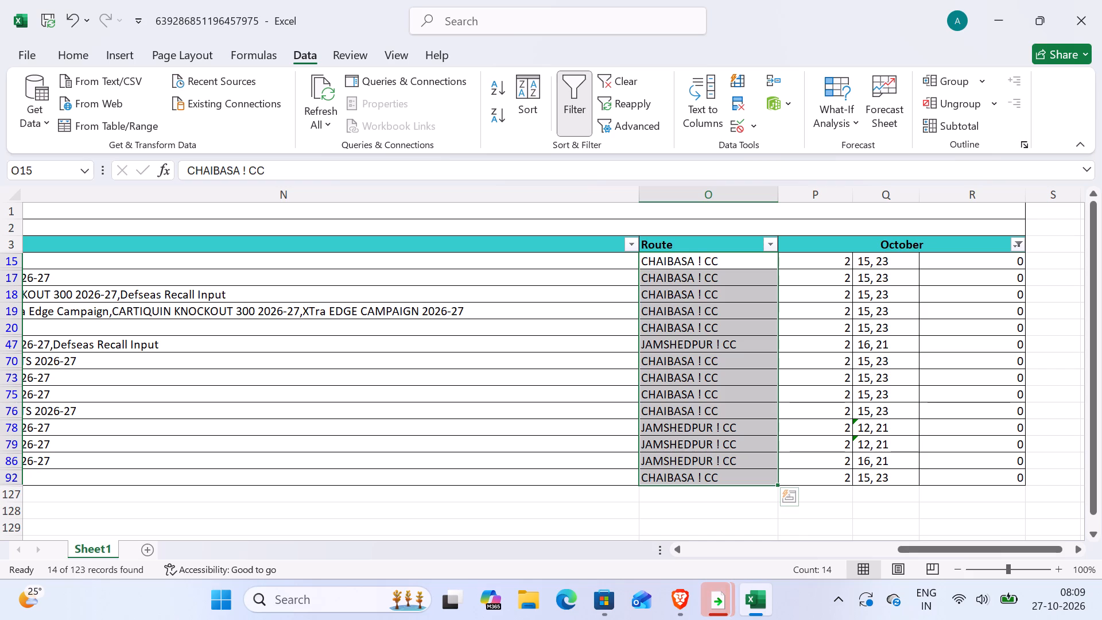
Set the October filter back to 0 and look over the routes of the doctors without calls.
{"action": "left_click", "coordinate": [1016, 248]}
{"action": "left_click", "coordinate": [835, 409]}
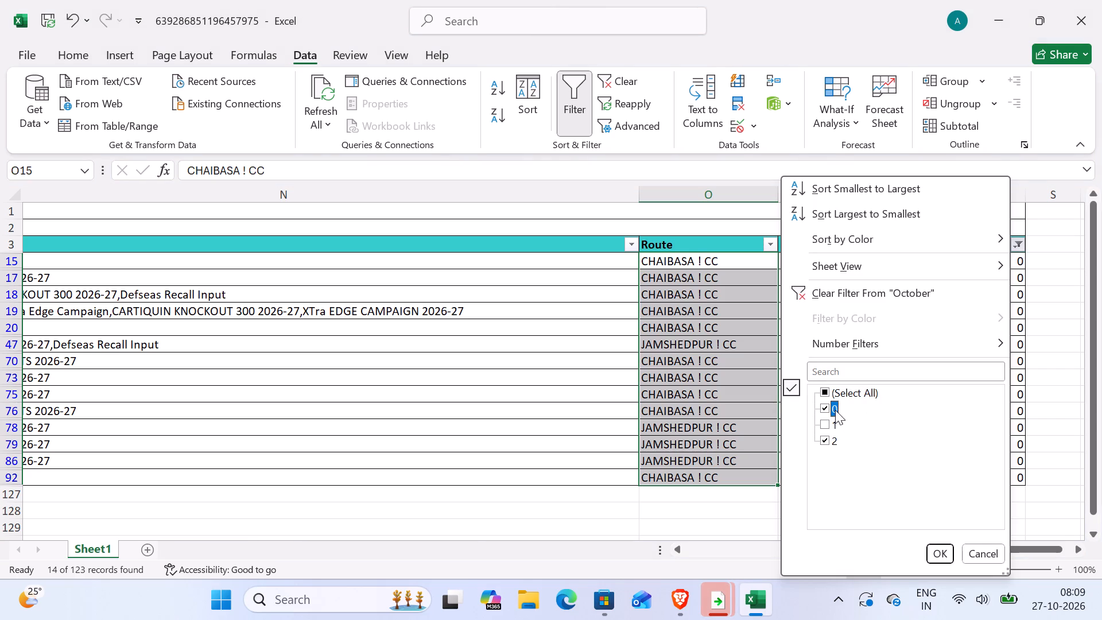
{"action": "left_click", "coordinate": [833, 441]}
{"action": "left_click", "coordinate": [937, 552]}
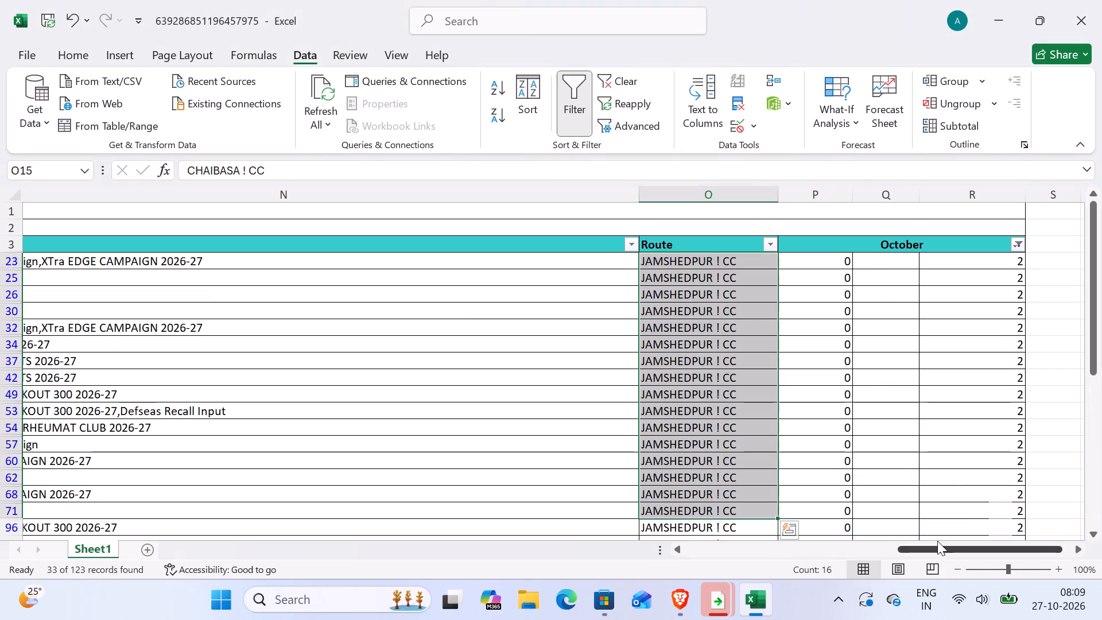
{"action": "scroll", "coordinate": [966, 489], "scroll_direction": "down", "scroll_amount": 10}
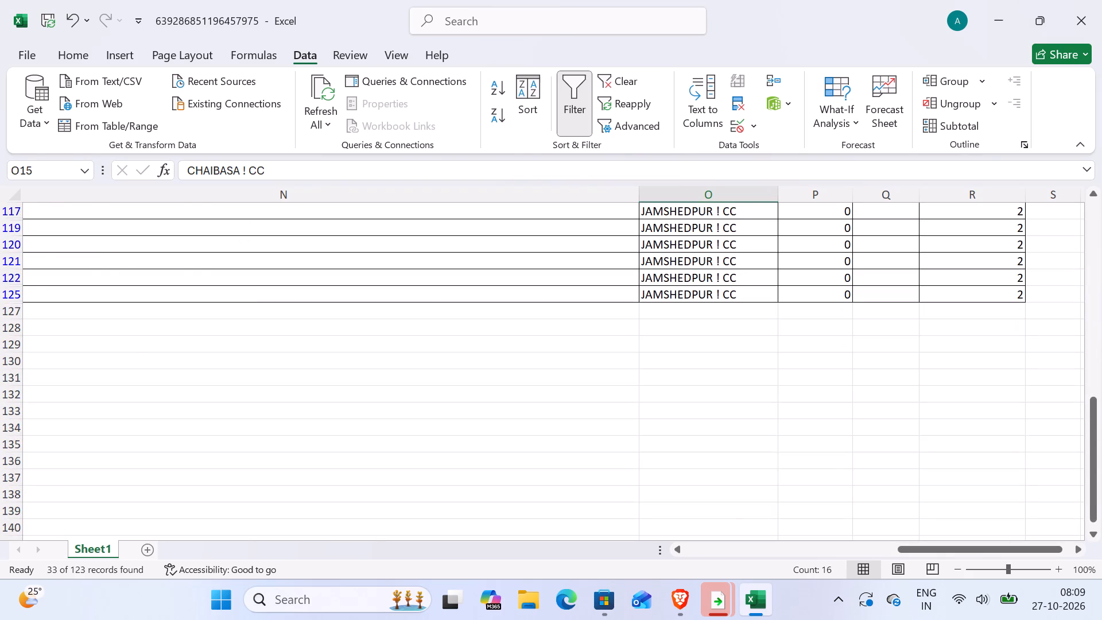
{"action": "scroll", "coordinate": [952, 495], "scroll_direction": "up", "scroll_amount": 20}
{"action": "scroll", "coordinate": [952, 495], "scroll_direction": "up", "scroll_amount": 7}
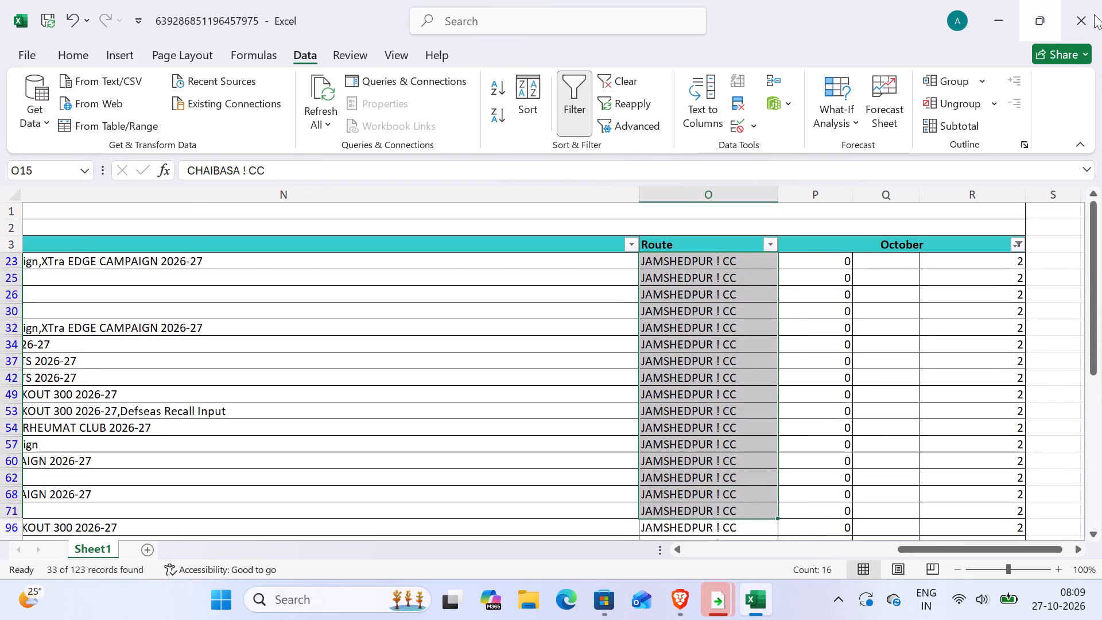
Close the call report workbook without saving the changes.
{"action": "left_click", "coordinate": [1094, 15]}
{"action": "left_click", "coordinate": [579, 321]}
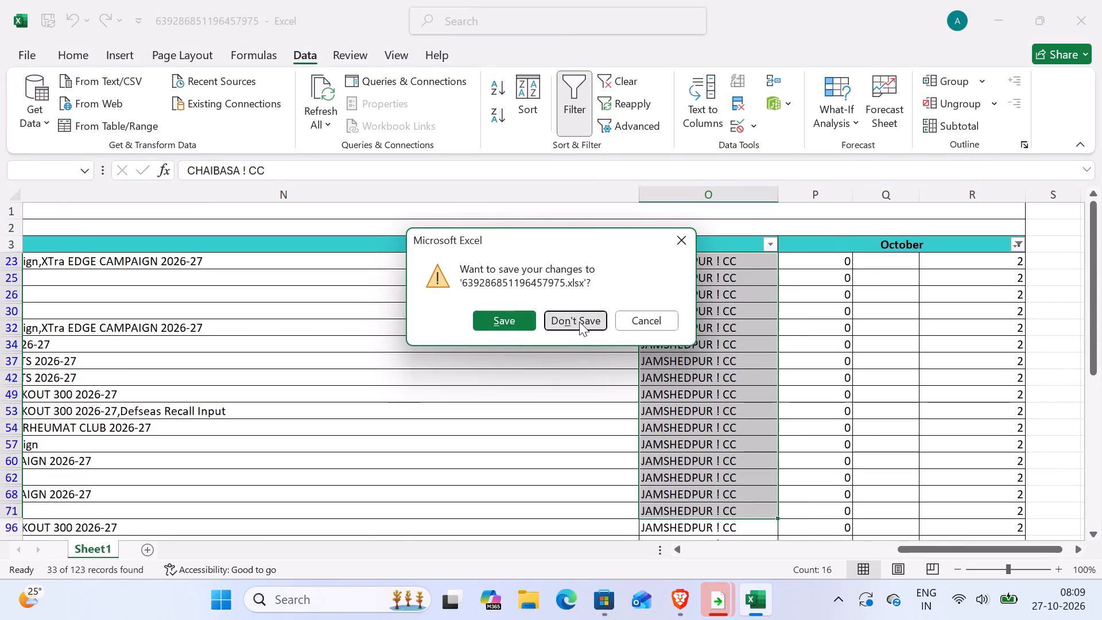
Create a new folder on the desktop and name it NOVEMBER 26.
{"action": "right_click", "coordinate": [425, 223]}
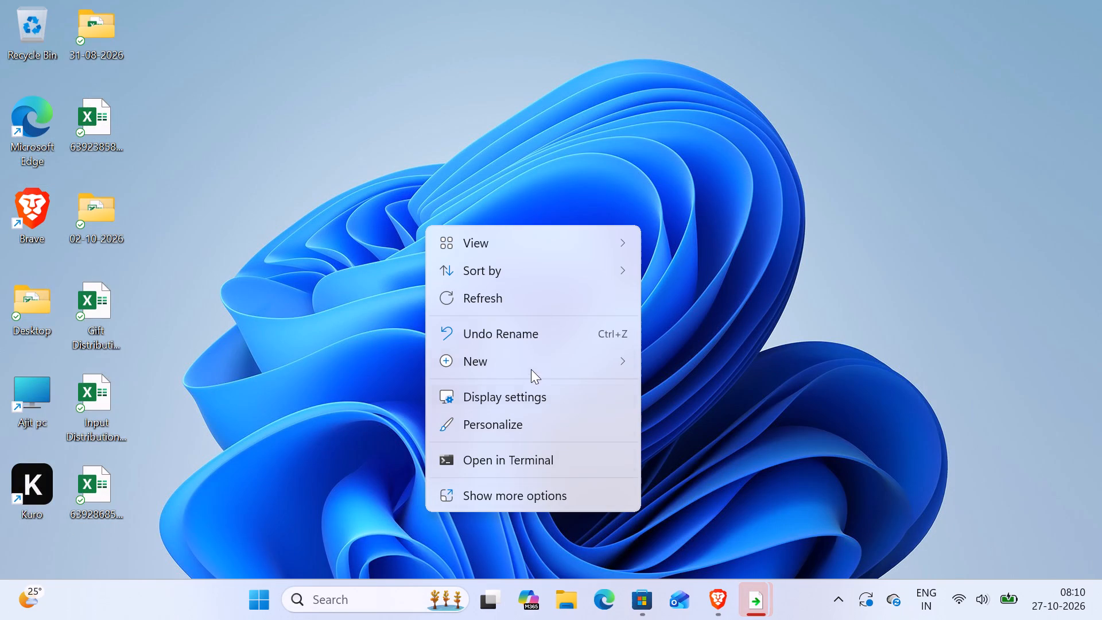
{"action": "left_click", "coordinate": [532, 367]}
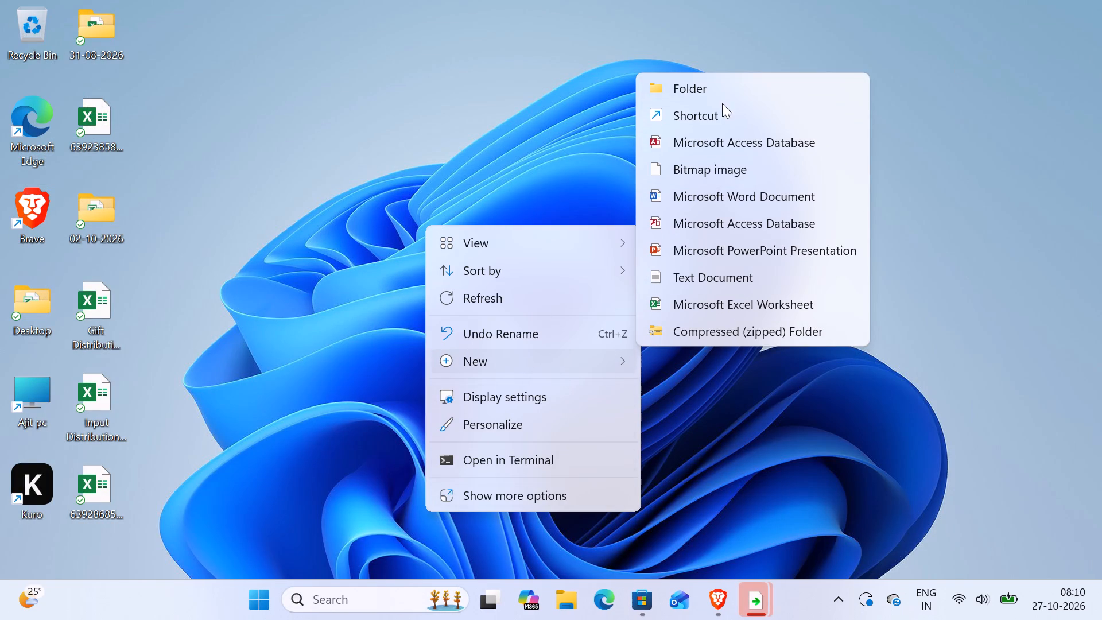
{"action": "left_click", "coordinate": [717, 87]}
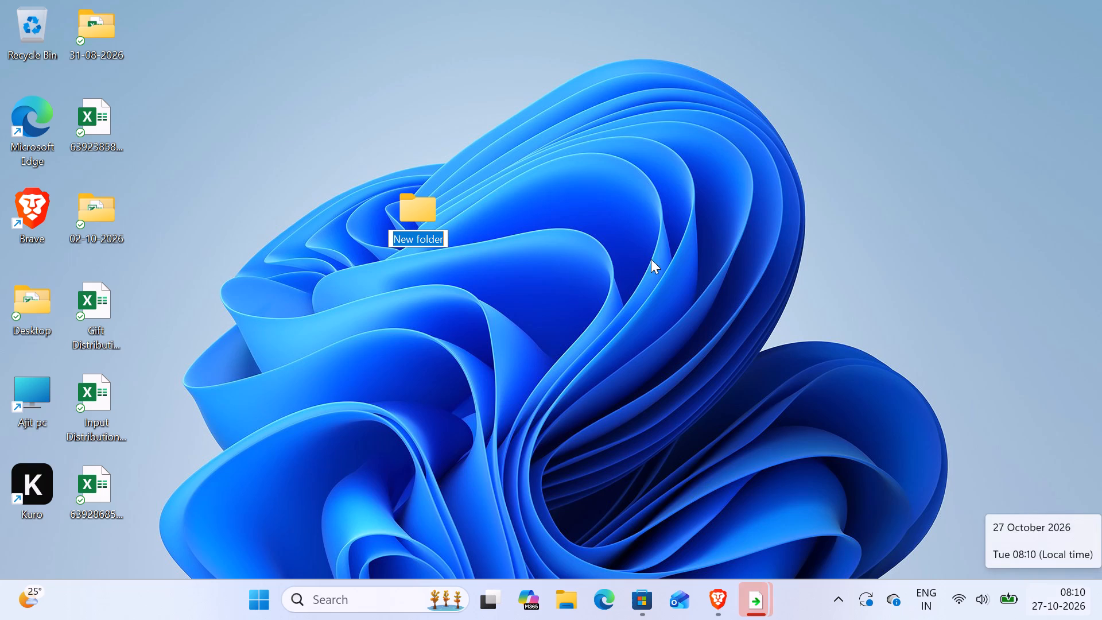
{"action": "type", "text": "NOVEMBER 2"}
{"action": "key", "text": "6"}
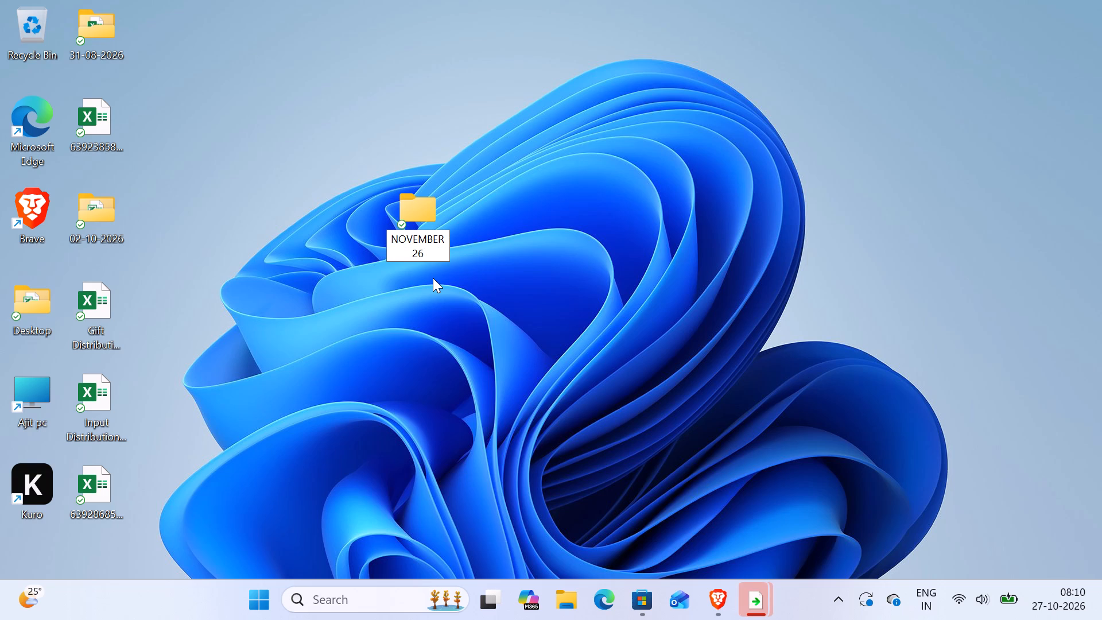
{"action": "left_click", "coordinate": [448, 304]}
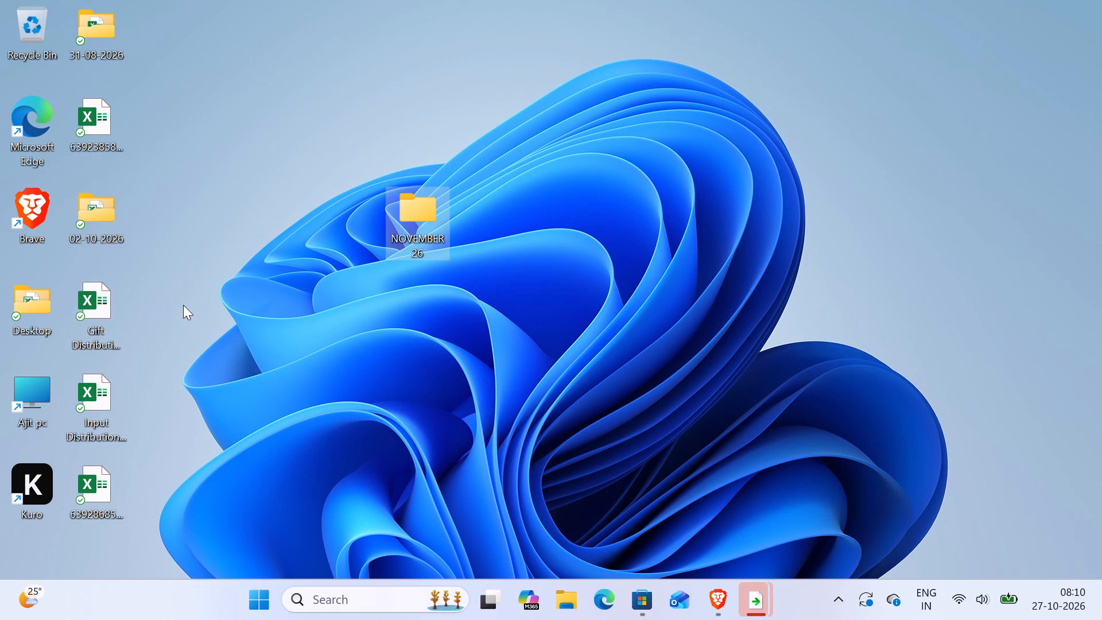
Move the Gift Distribution, Input Distribution and both numbered Excel workbooks from the desktop into the NOVEMBER 26 folder.
{"action": "left_click_drag", "start_coordinate": [208, 306], "coordinate": [82, 536]}
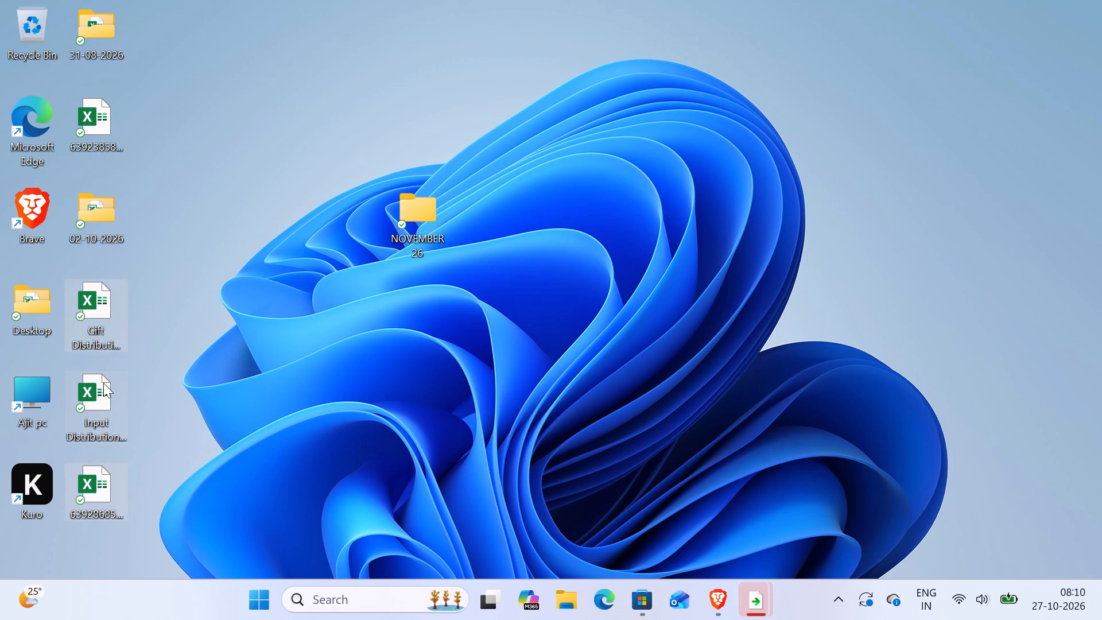
{"action": "left_click_drag", "start_coordinate": [95, 400], "coordinate": [429, 214]}
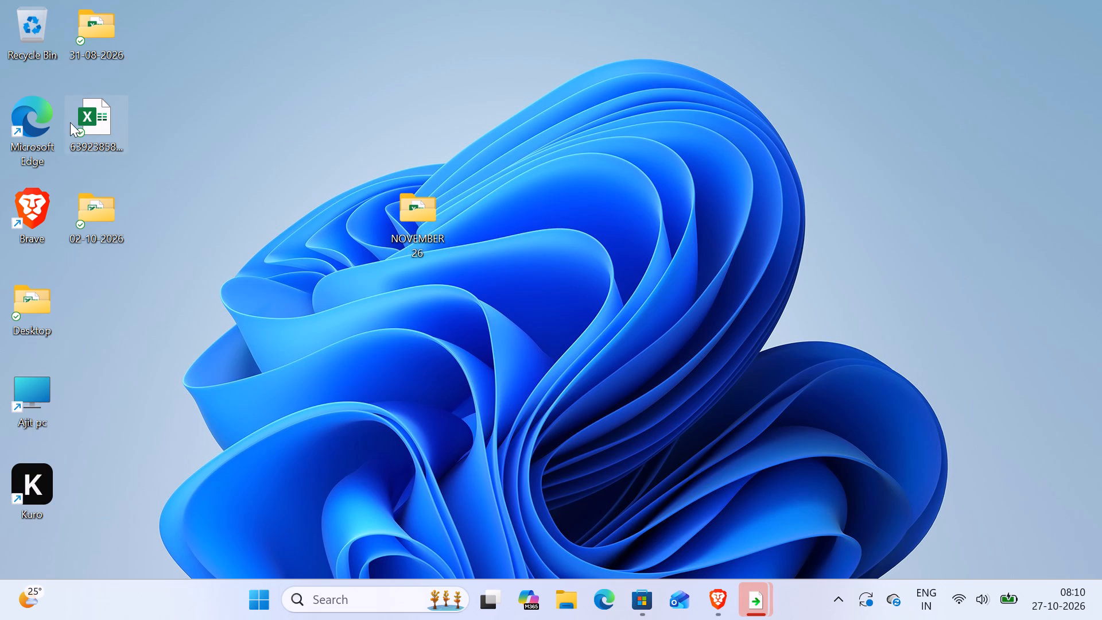
{"action": "left_click_drag", "start_coordinate": [87, 117], "coordinate": [403, 215]}
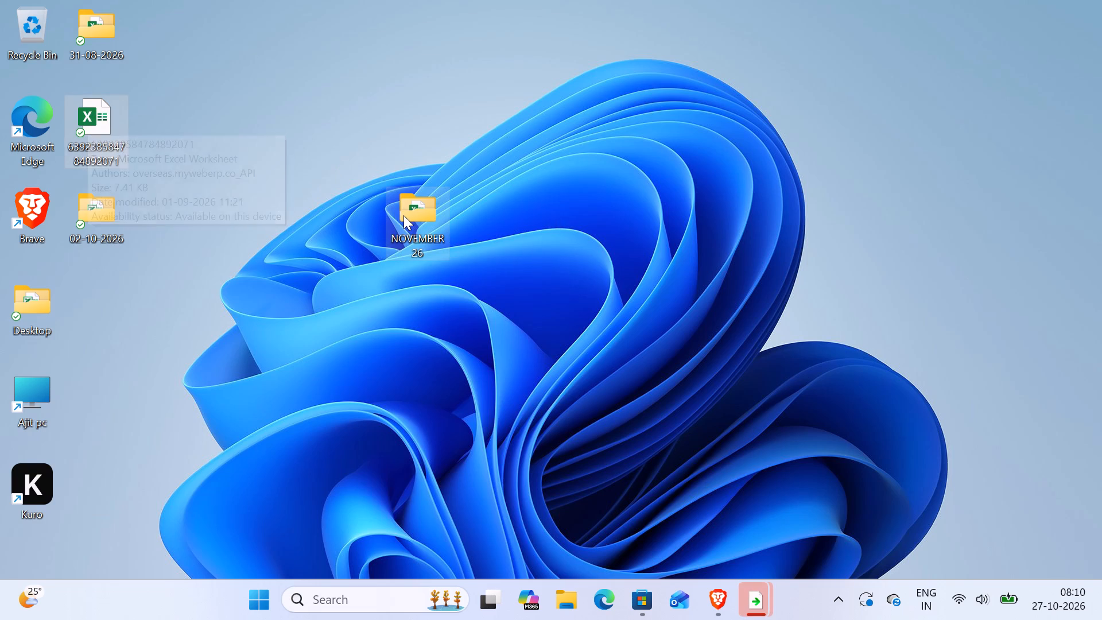
Place the NOVEMBER 26 folder between the 31-08-2026 and 02-10-2026 folders on the desktop.
{"action": "left_click_drag", "start_coordinate": [418, 218], "coordinate": [135, 135]}
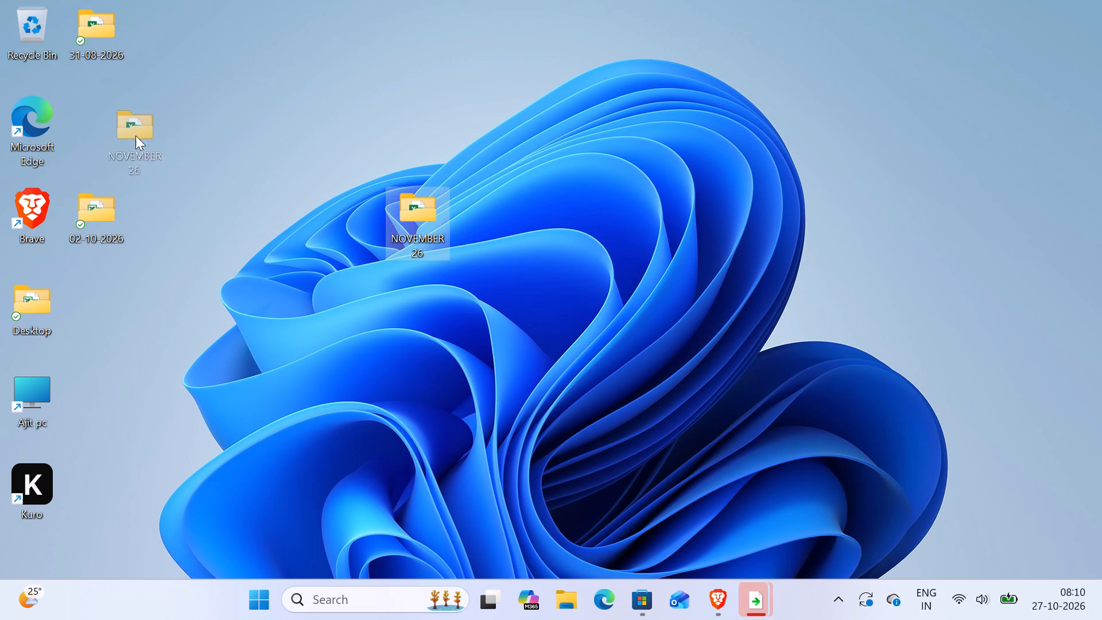
{"action": "left_click_drag", "start_coordinate": [135, 135], "coordinate": [110, 114]}
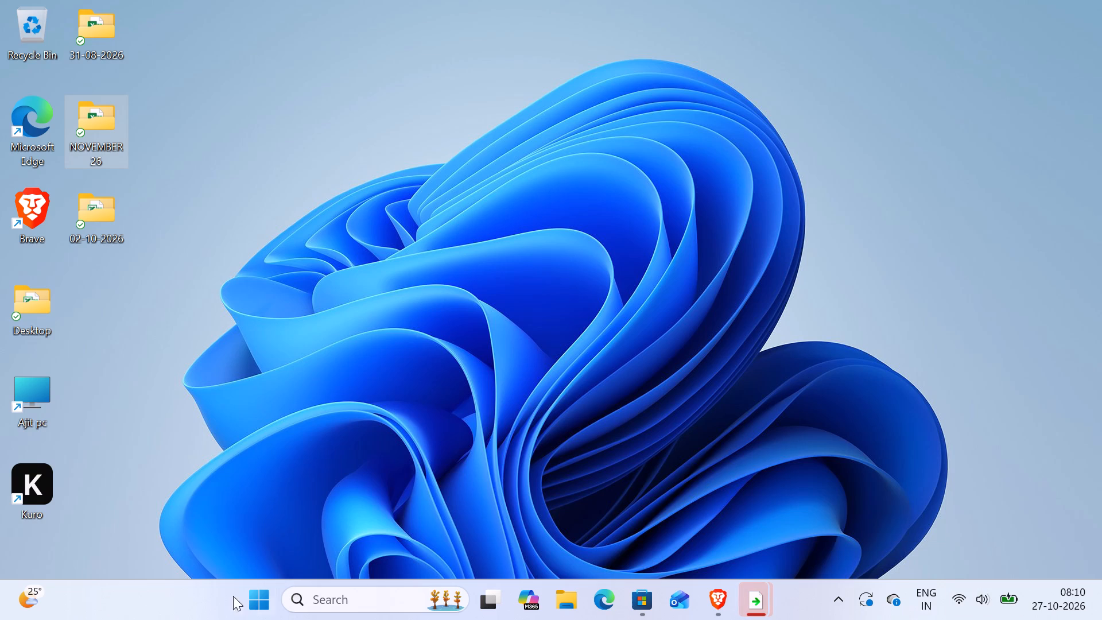
Open the computer's power options.
{"action": "left_click", "coordinate": [261, 597]}
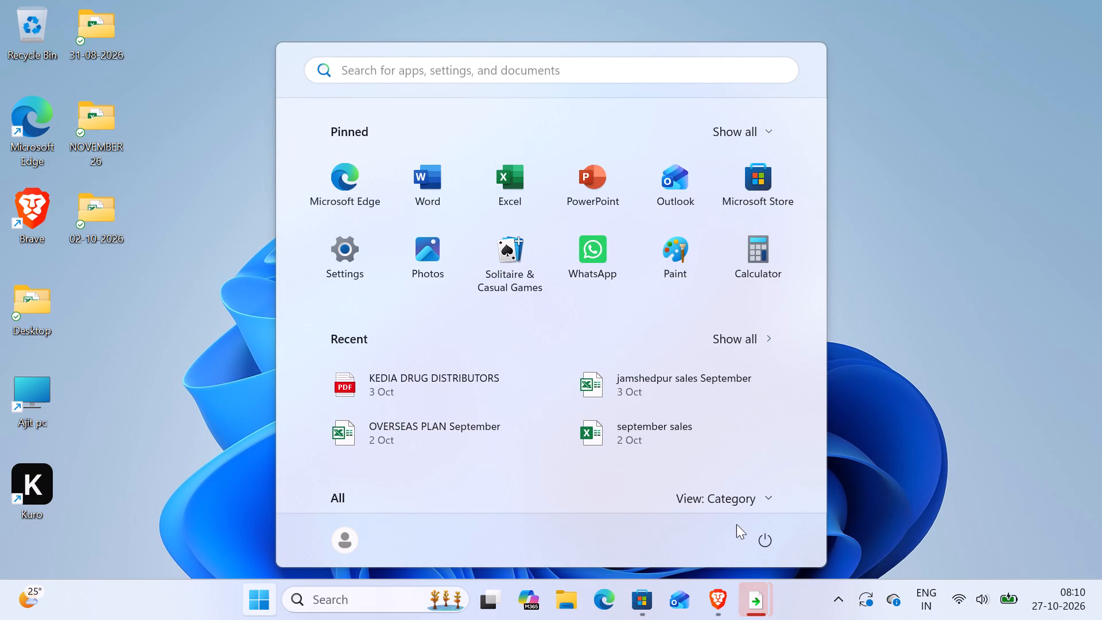
{"action": "left_click", "coordinate": [765, 541]}
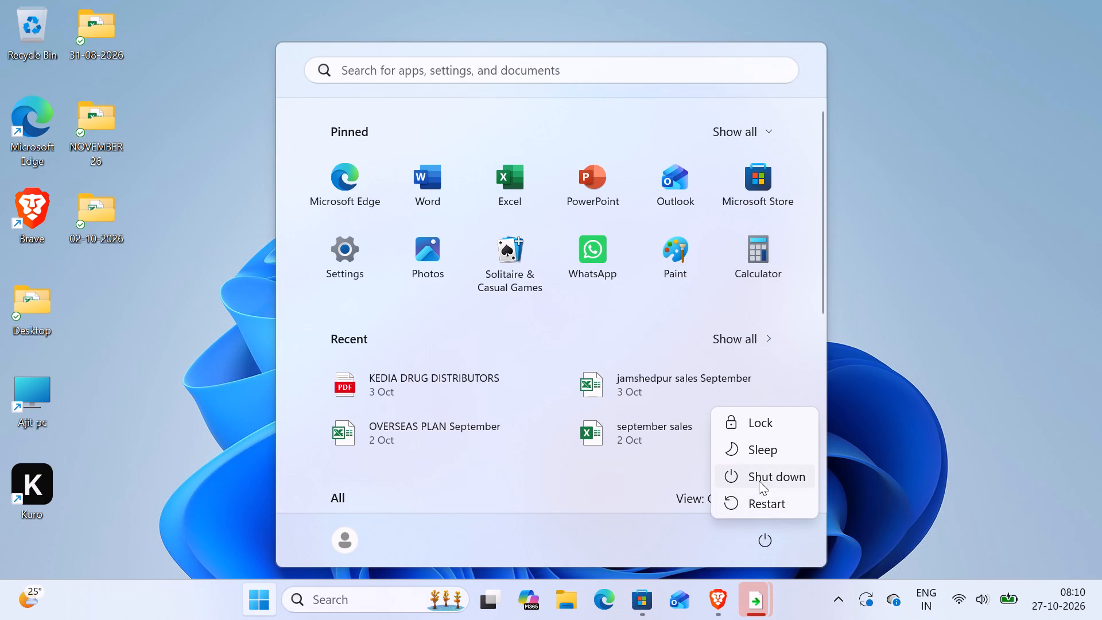